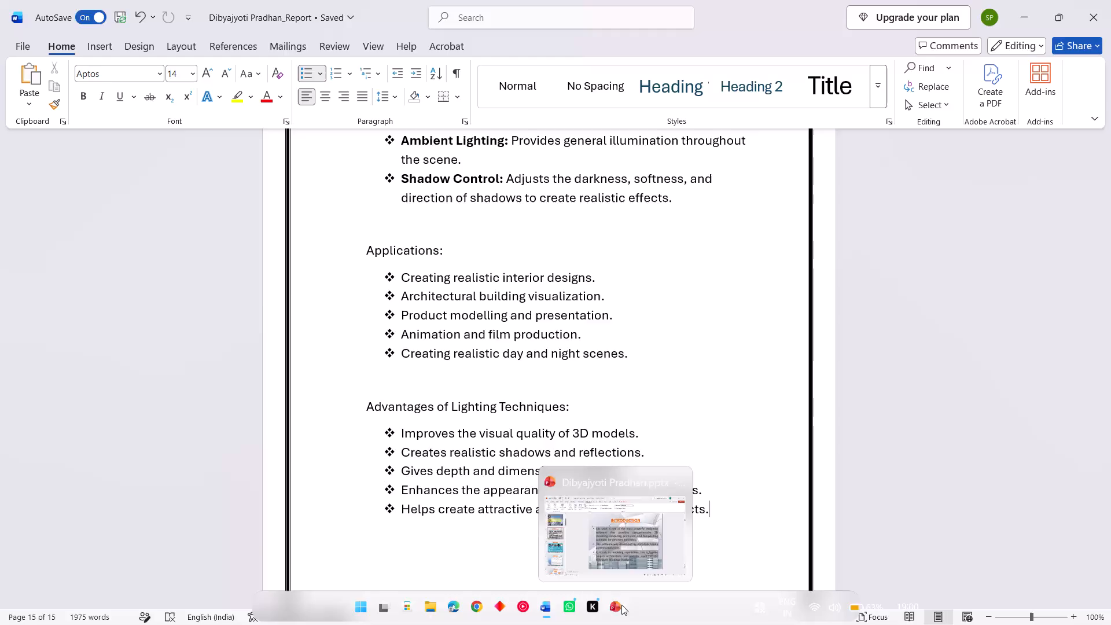
Switch to the PowerPoint presentation and browse its slides from the objectives through to slide 27 on the interior rendered image.
click(621, 605)
click(108, 390)
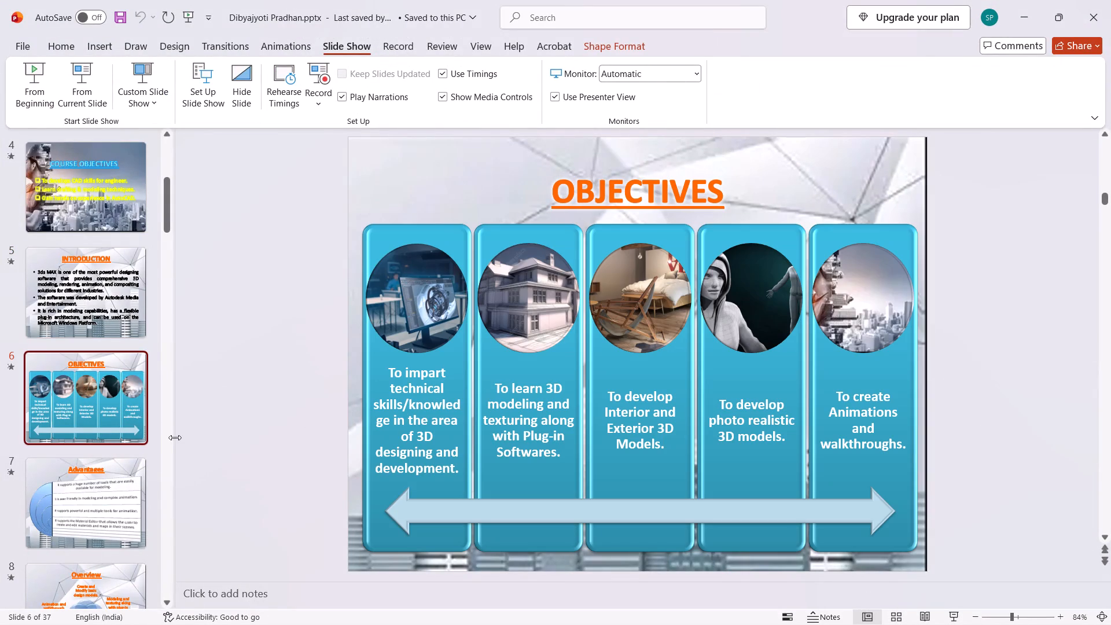
scroll(91, 382, down, 2)
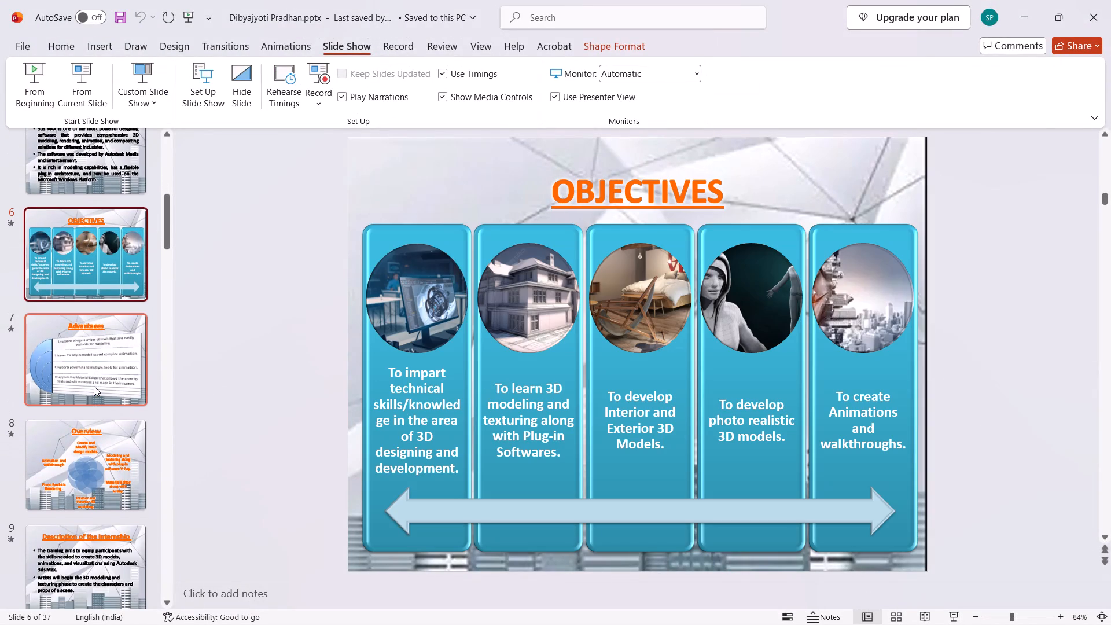
scroll(94, 386, down, 6)
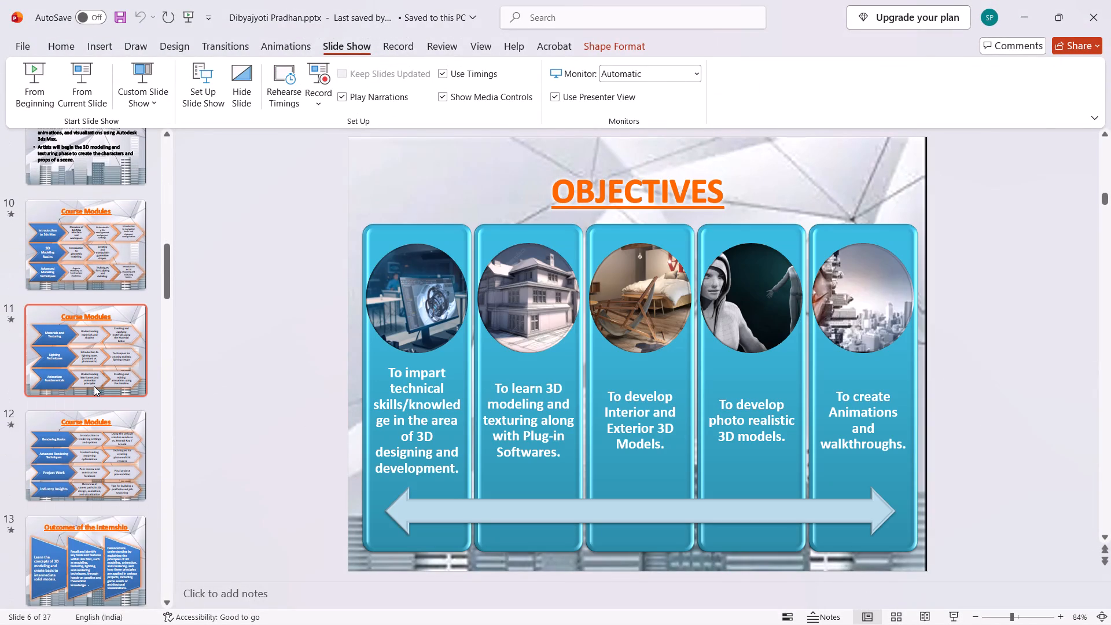
scroll(94, 386, down, 6)
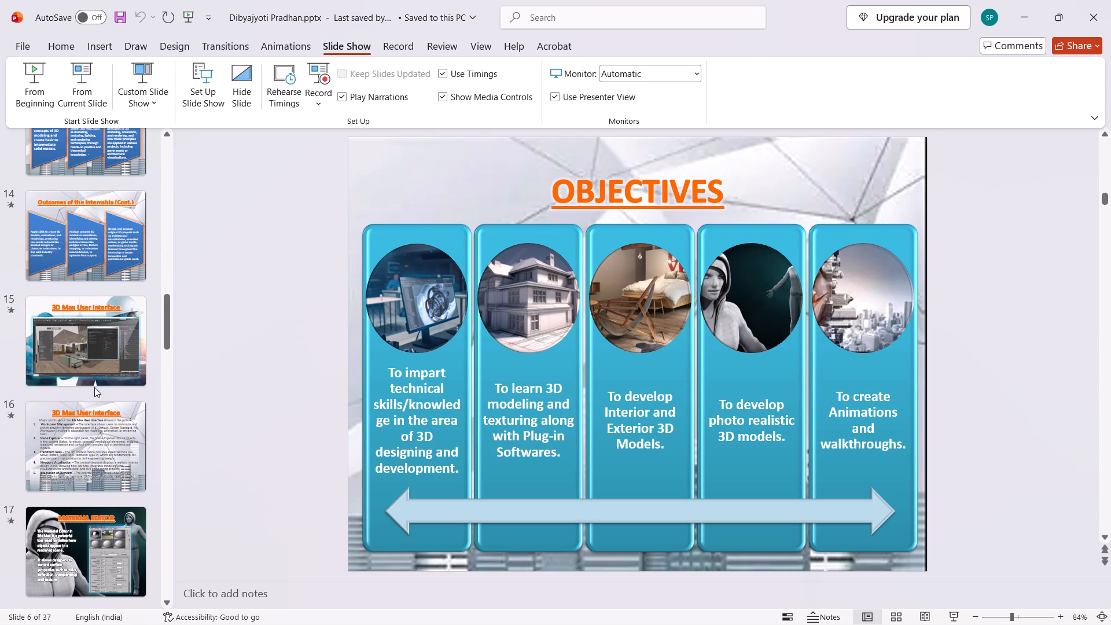
scroll(94, 387, down, 9)
scroll(94, 389, up, 1)
scroll(94, 389, down, 6)
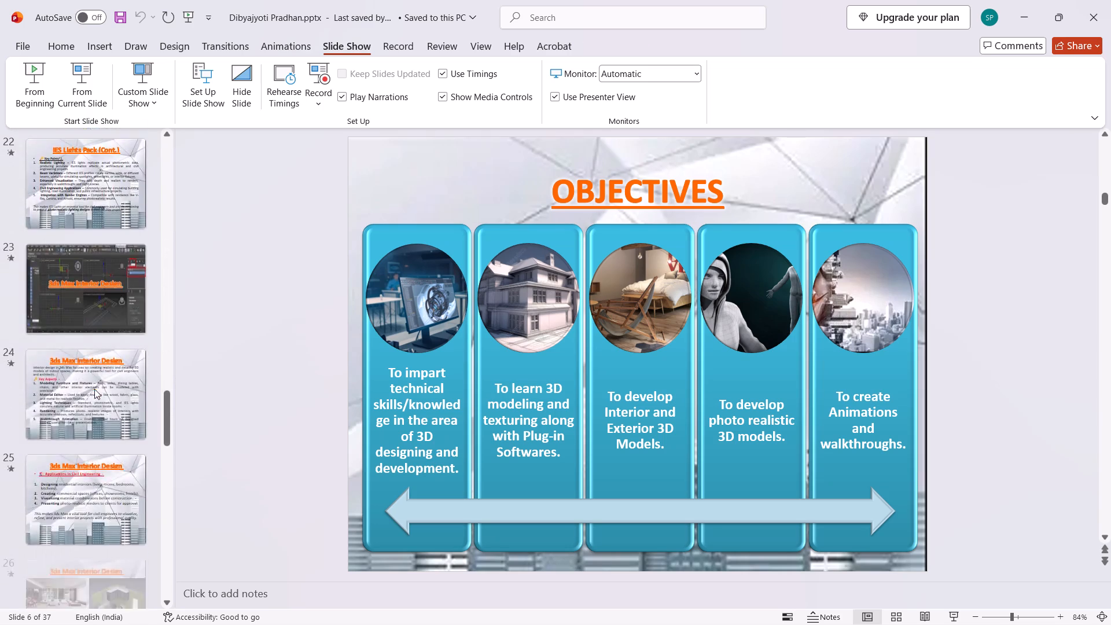
scroll(94, 389, down, 5)
scroll(94, 389, up, 3)
click(109, 462)
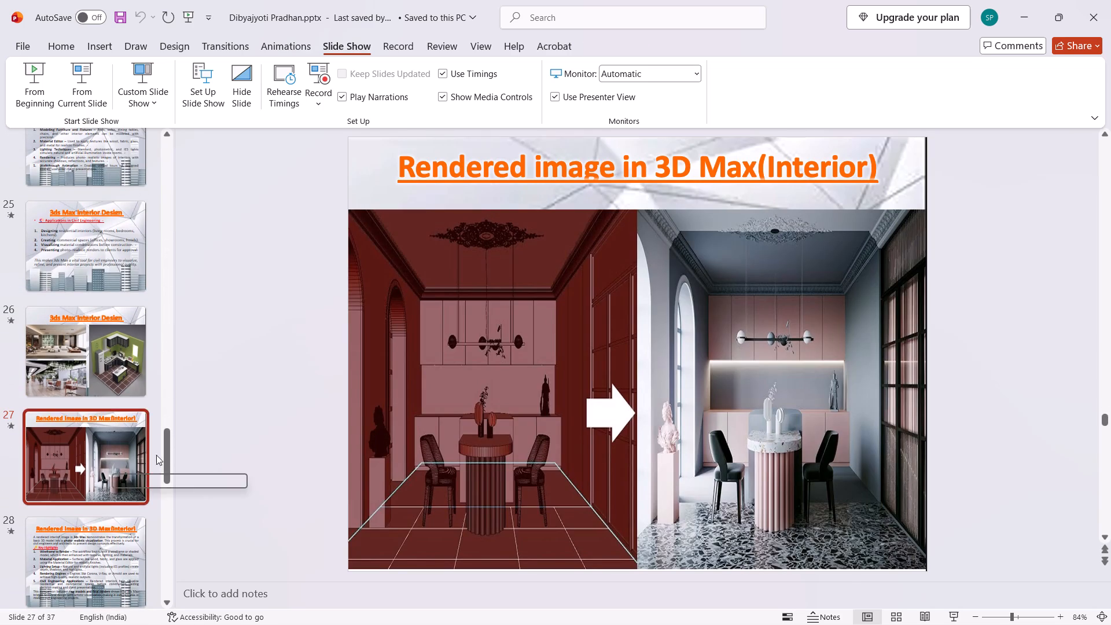
Examine the interior rendering slides 27 to 29, ending with the wireframe-and-render picture on slide 27 selected.
click(443, 356)
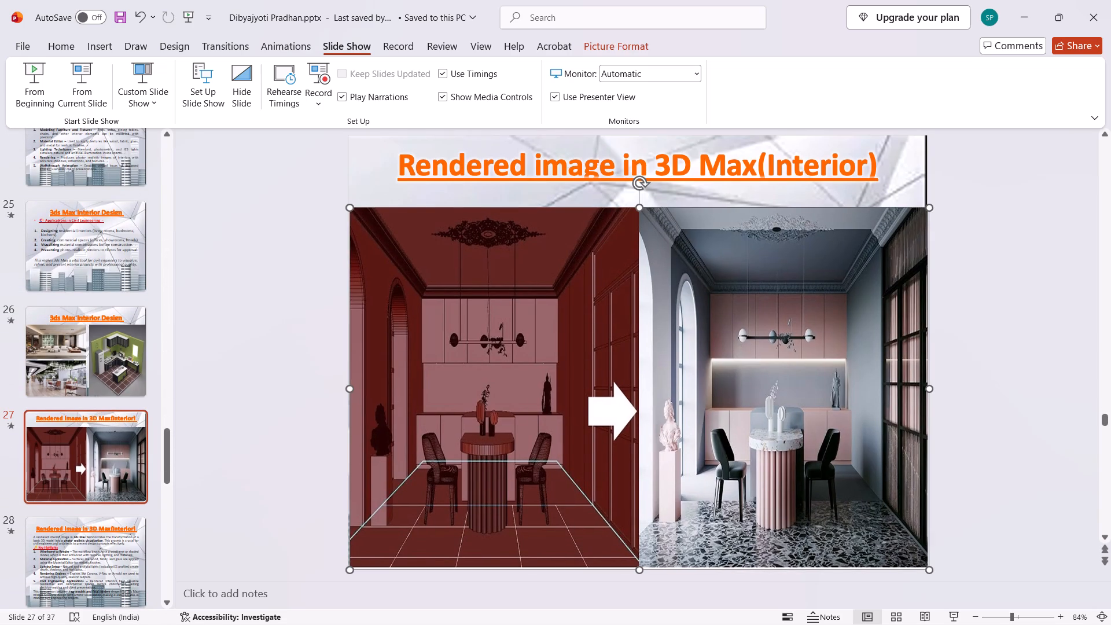
click(995, 373)
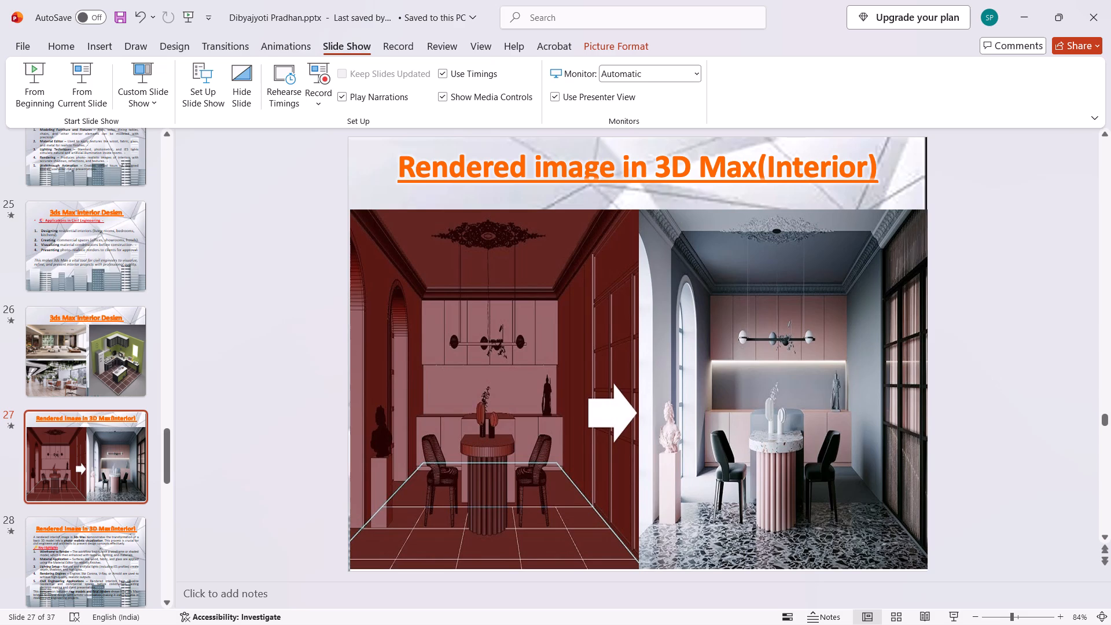
click(856, 374)
click(513, 372)
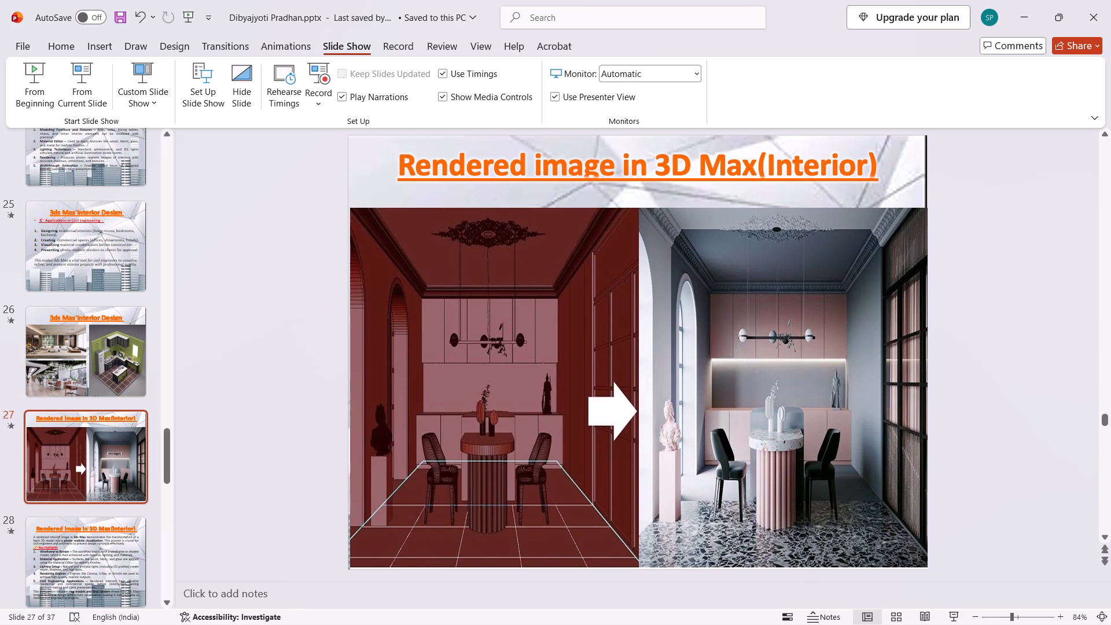
click(742, 322)
click(587, 337)
click(613, 400)
click(614, 420)
click(519, 469)
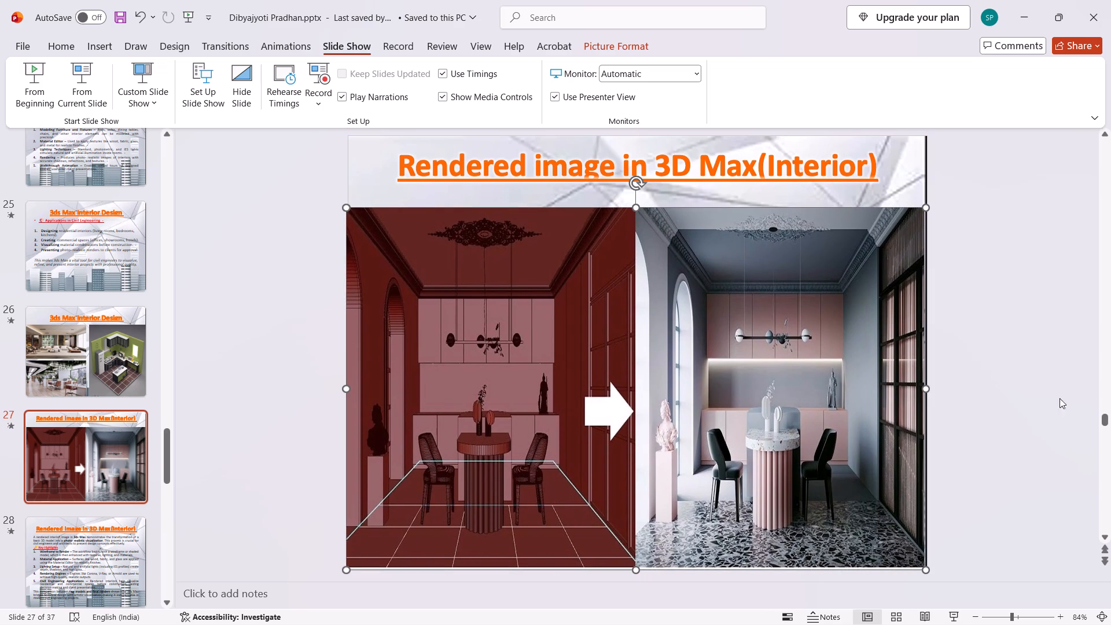
scroll(207, 409, down, 2)
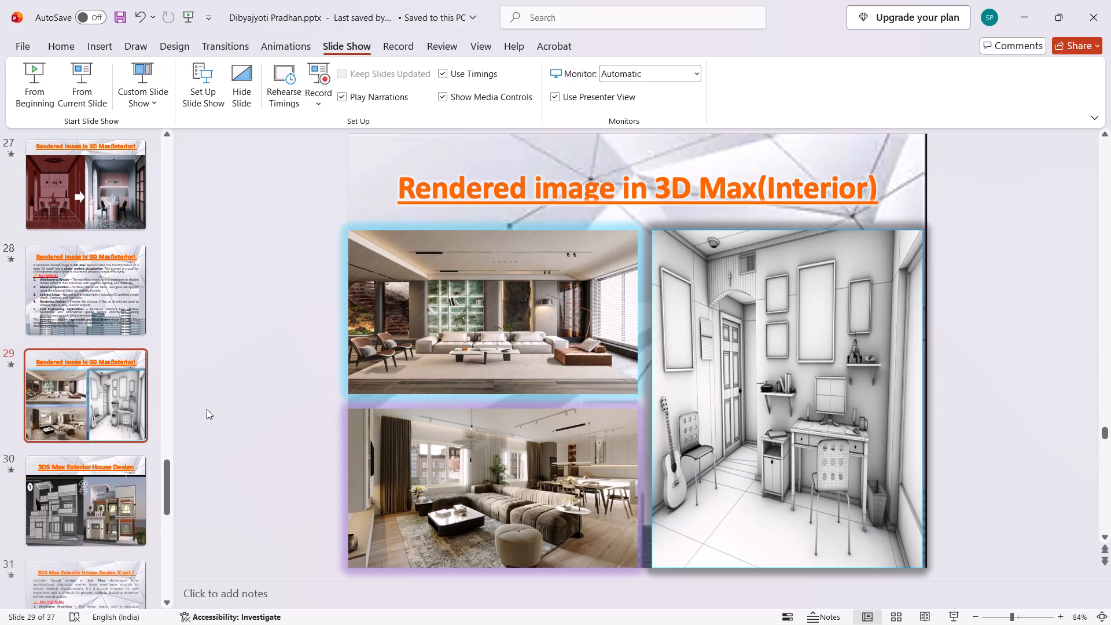
scroll(207, 409, up, 1)
scroll(106, 388, up, 2)
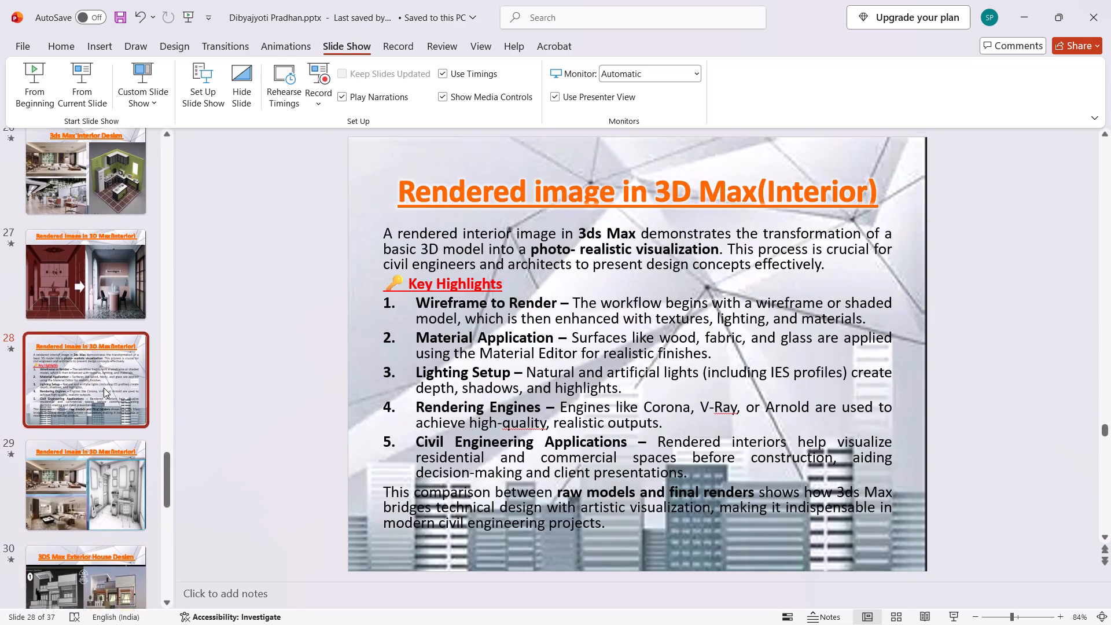
click(91, 329)
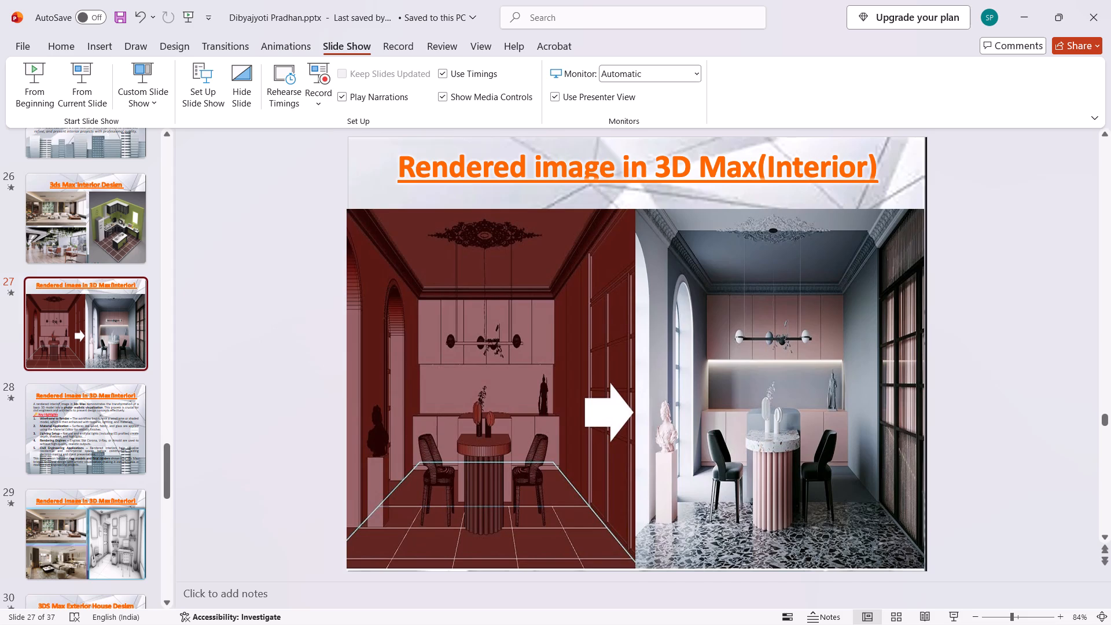
click(417, 318)
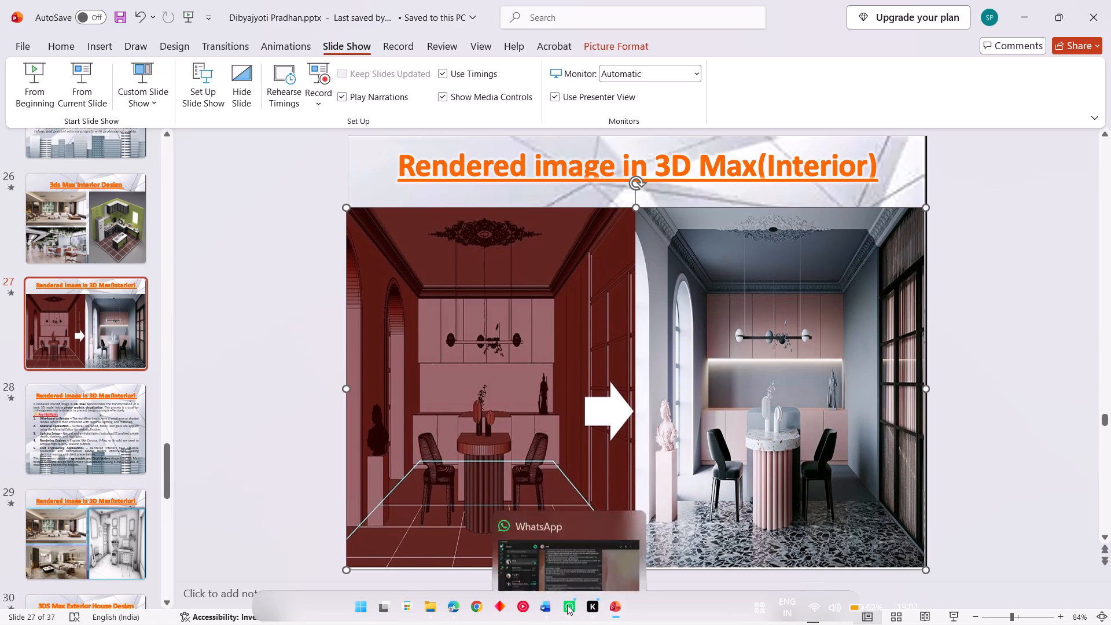
Switch back to the Word report and review the Lighting Techniques section on pages 14 and 15.
click(545, 609)
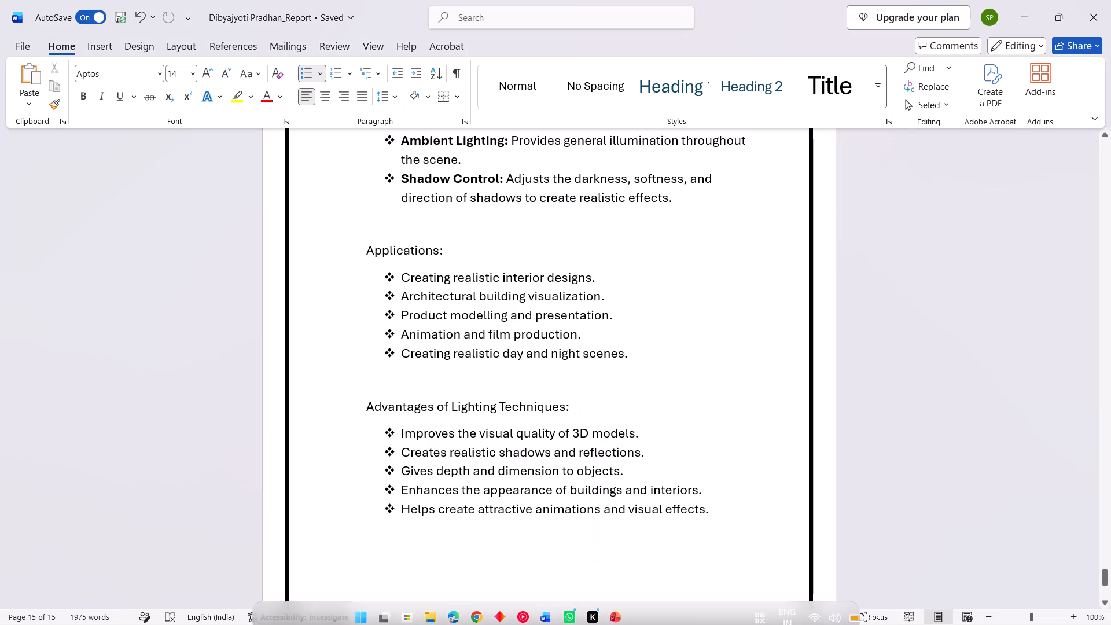
scroll(510, 530, up, 19)
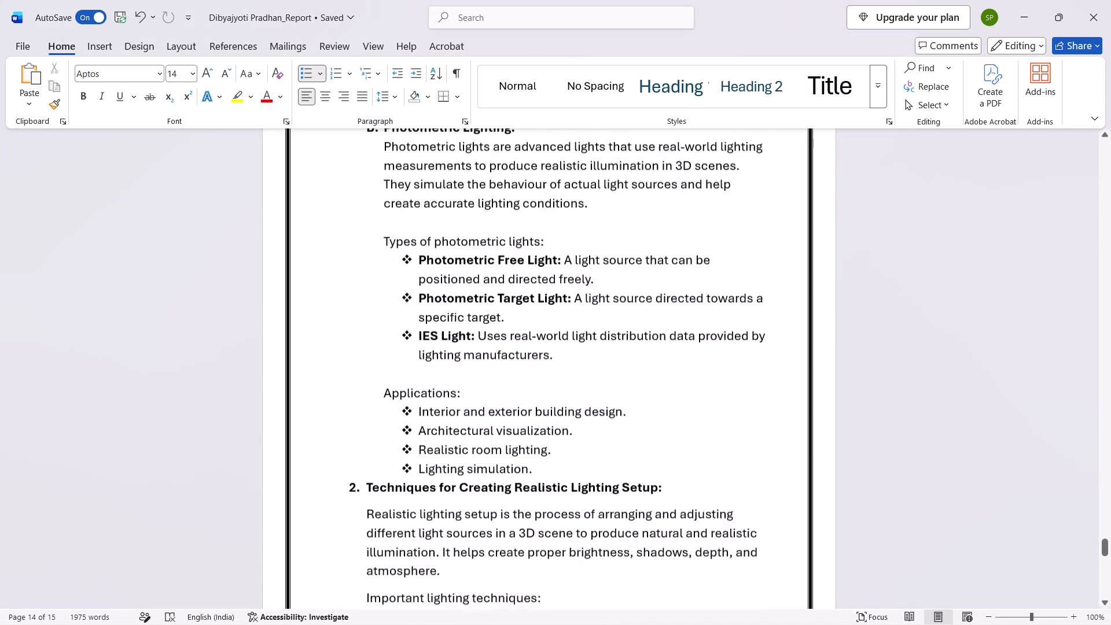
scroll(503, 506, up, 20)
scroll(503, 506, up, 3)
scroll(502, 495, down, 8)
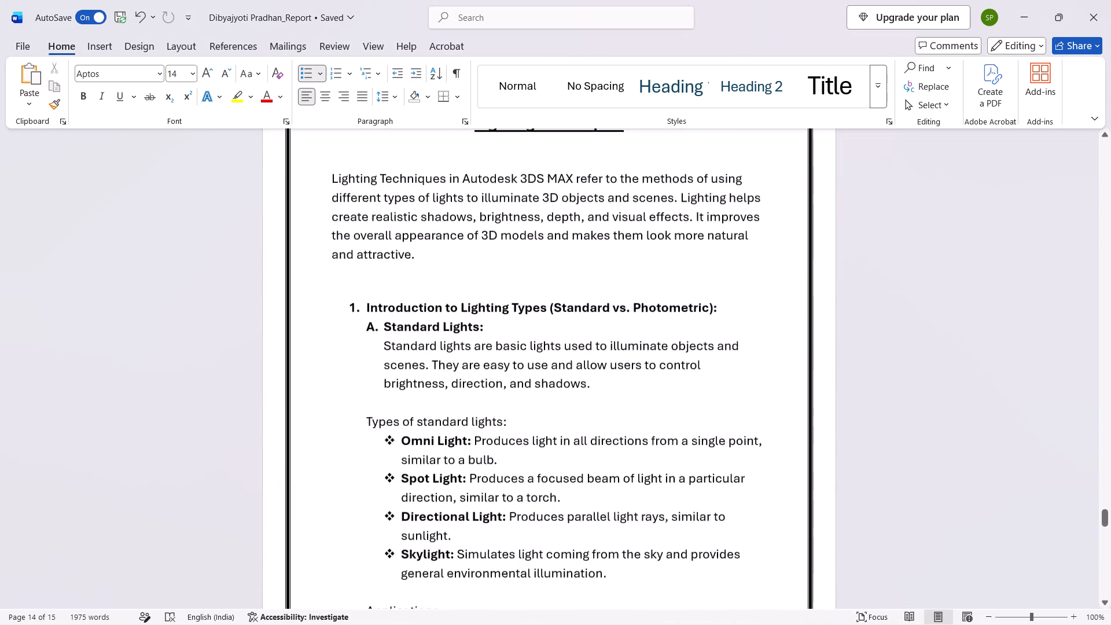
scroll(502, 495, down, 20)
scroll(502, 495, down, 20)
scroll(502, 495, down, 5)
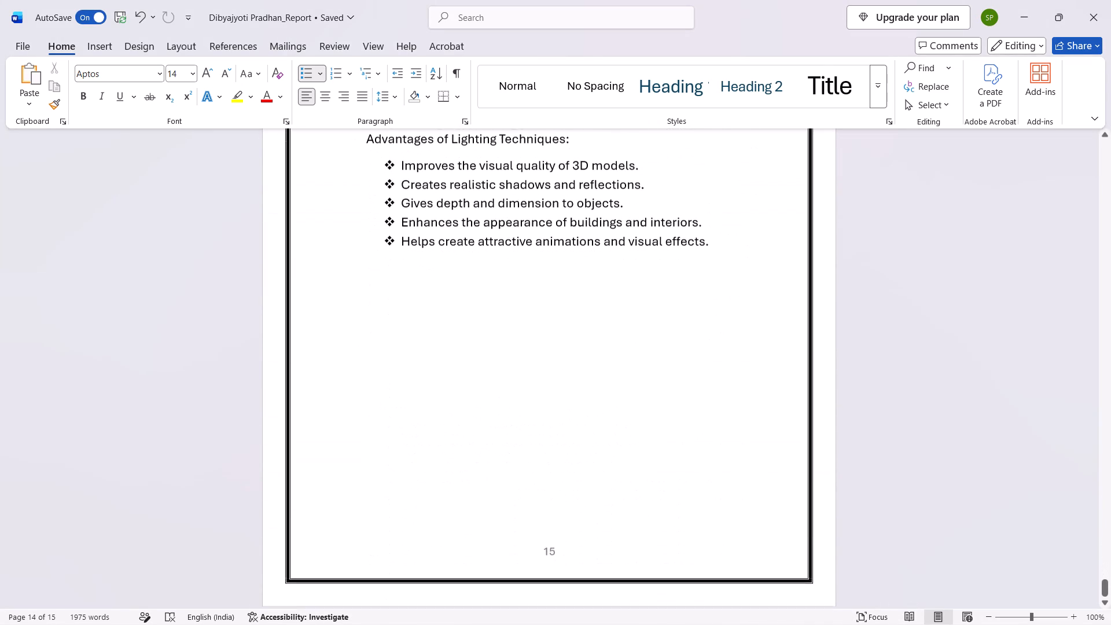
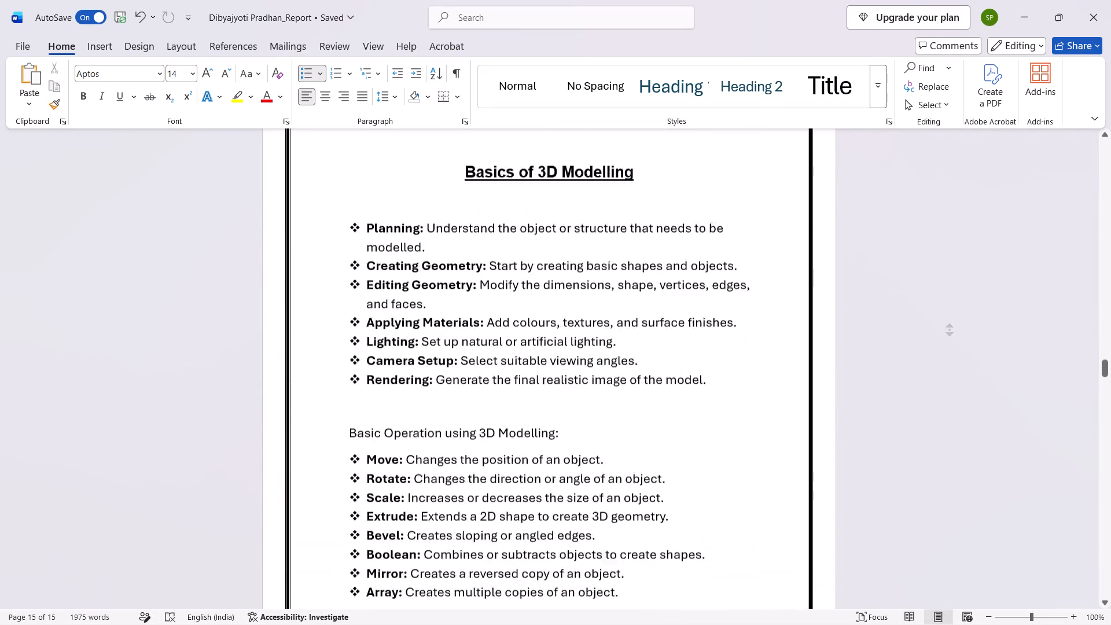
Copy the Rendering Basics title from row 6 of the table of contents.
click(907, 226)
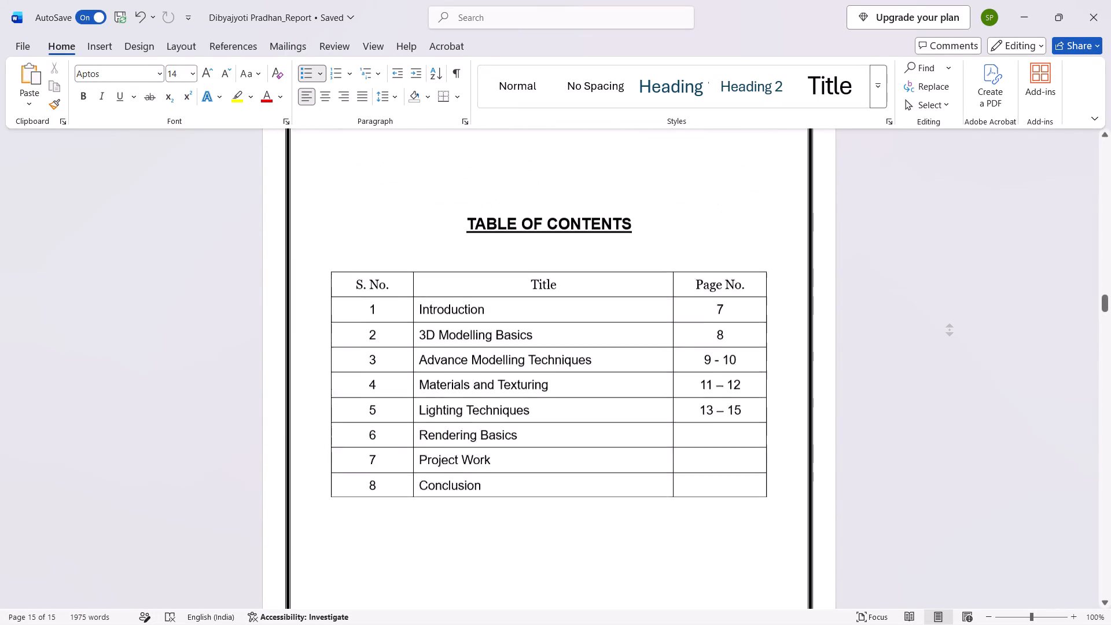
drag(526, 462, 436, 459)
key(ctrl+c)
Add blank lines after the last Advantages of Lighting Techniques bullet to start a new page 16.
click(970, 365)
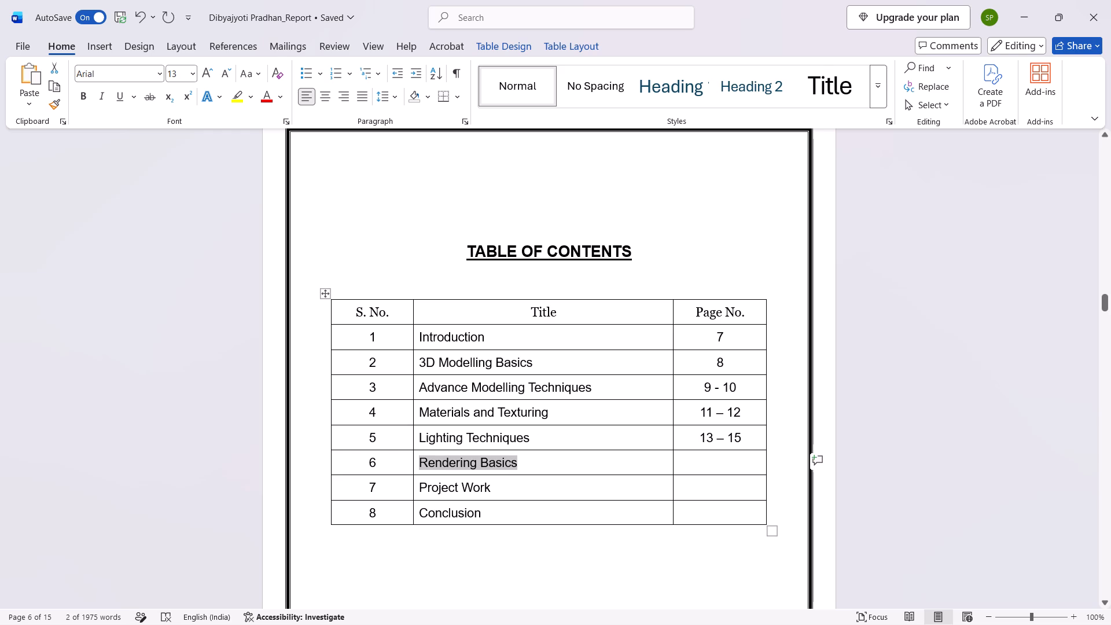
middle_click(970, 364)
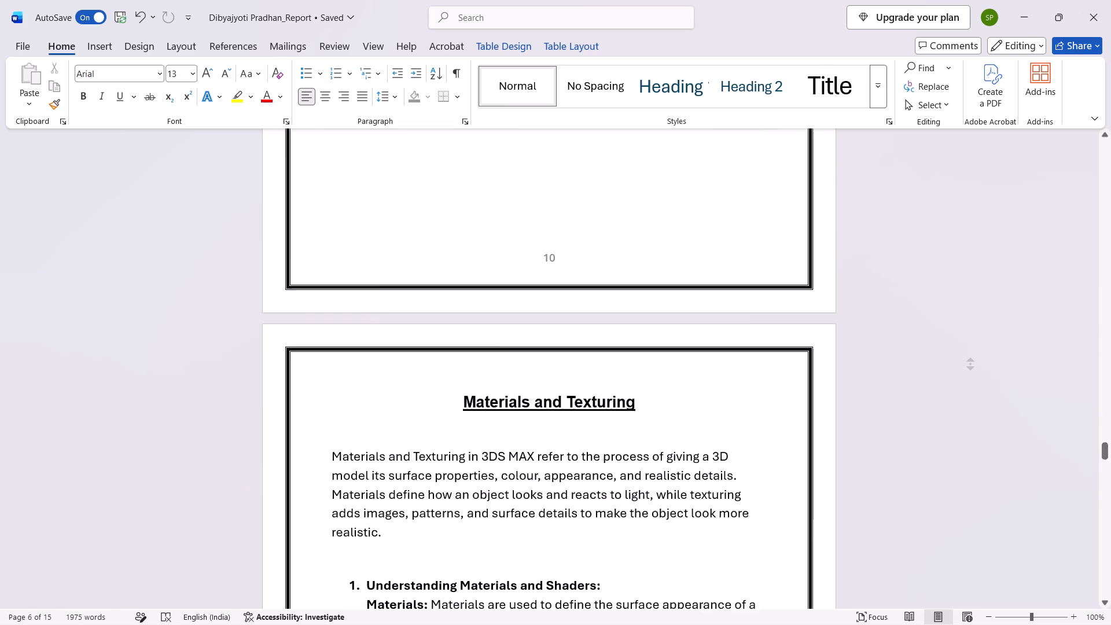
click(708, 462)
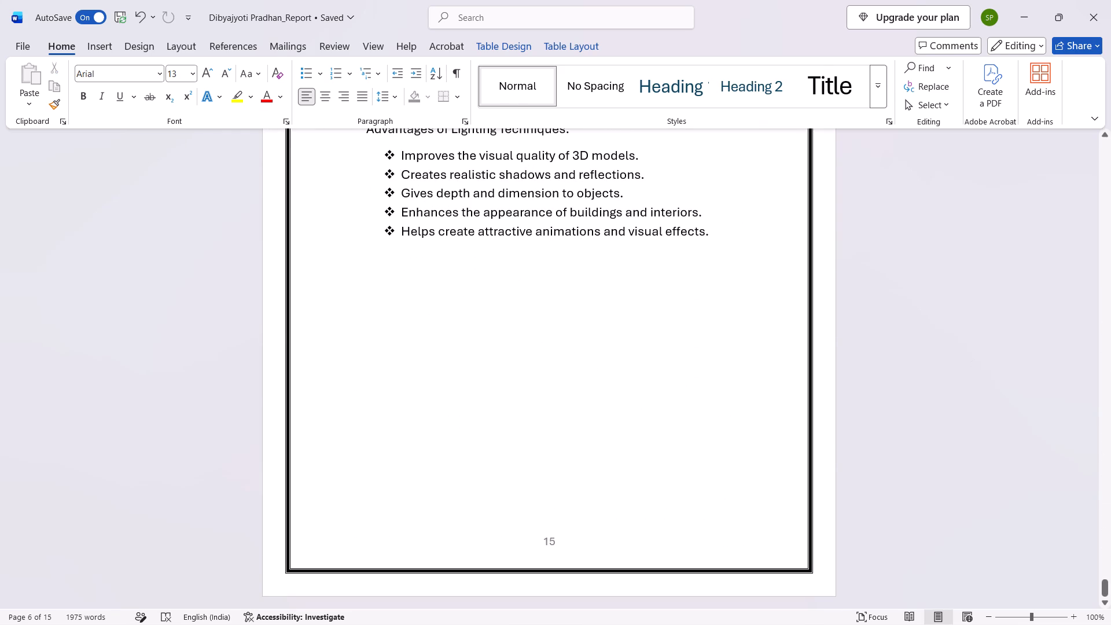
click(680, 363)
click(729, 281)
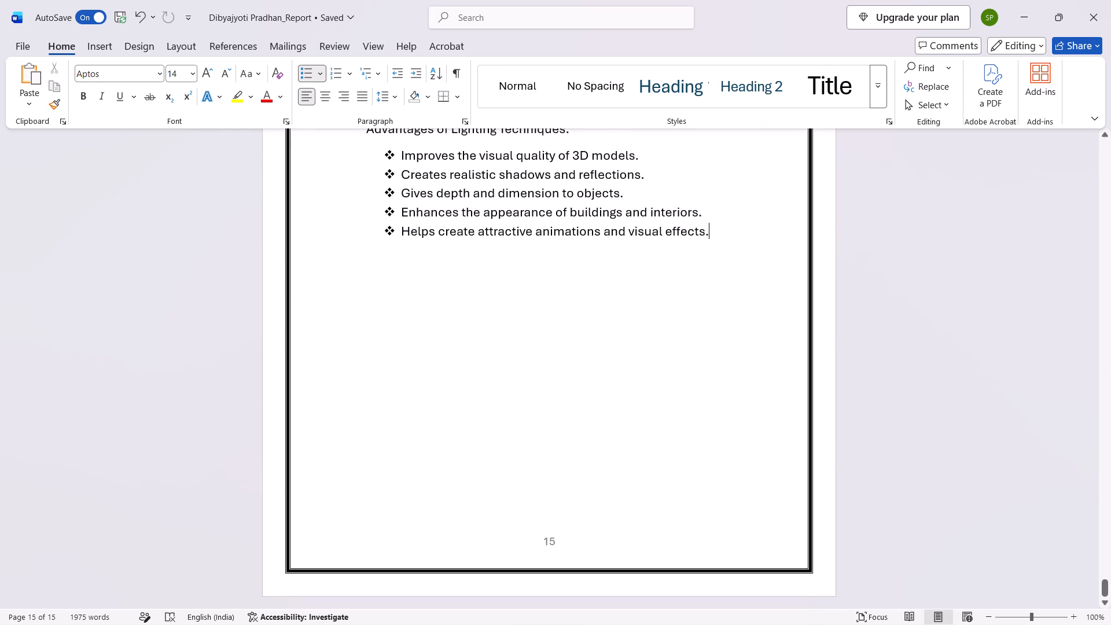
key(Return)
key(Return)
key(Return)
key(Return)
key(Return)
key(Return)
key(Return)
key(Return)
key(Return)
key(Return)
key(Return)
key(Return)
key(Return)
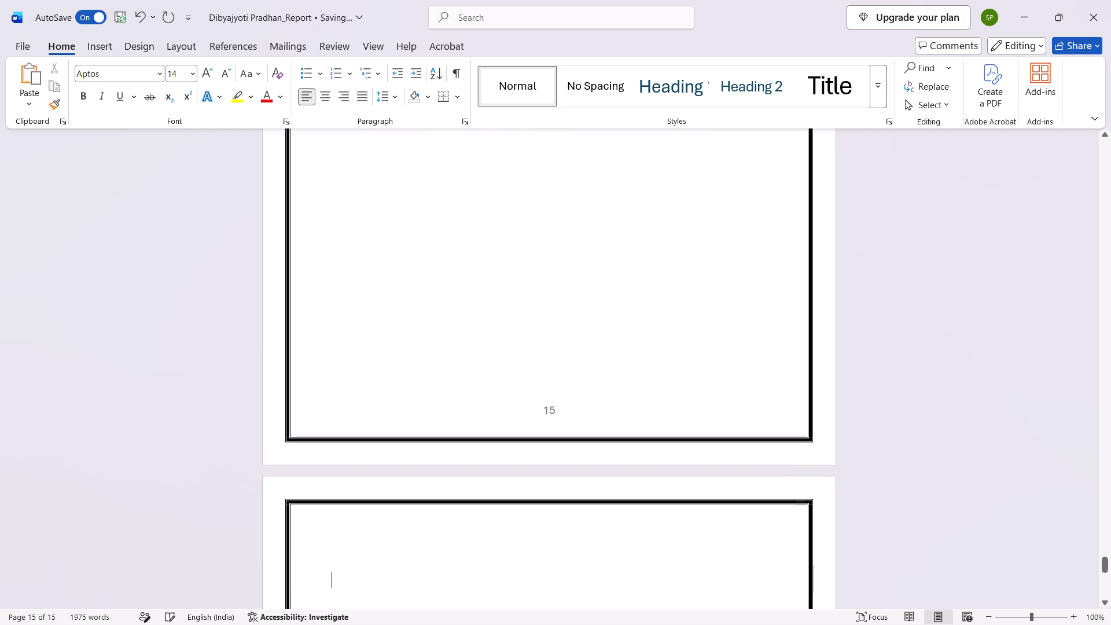
key(BackSpace)
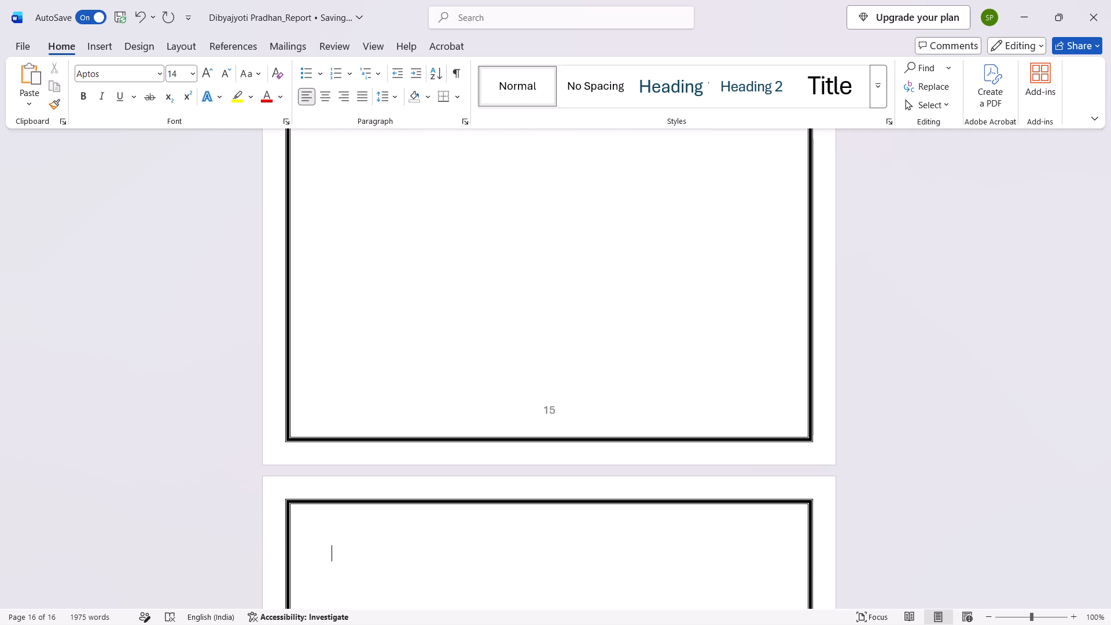
Copy the Lighting Techniques heading from page 13 and paste it at the start of the blank page 16.
scroll(741, 294, up, 6)
scroll(500, 185, up, 7)
scroll(453, 278, up, 19)
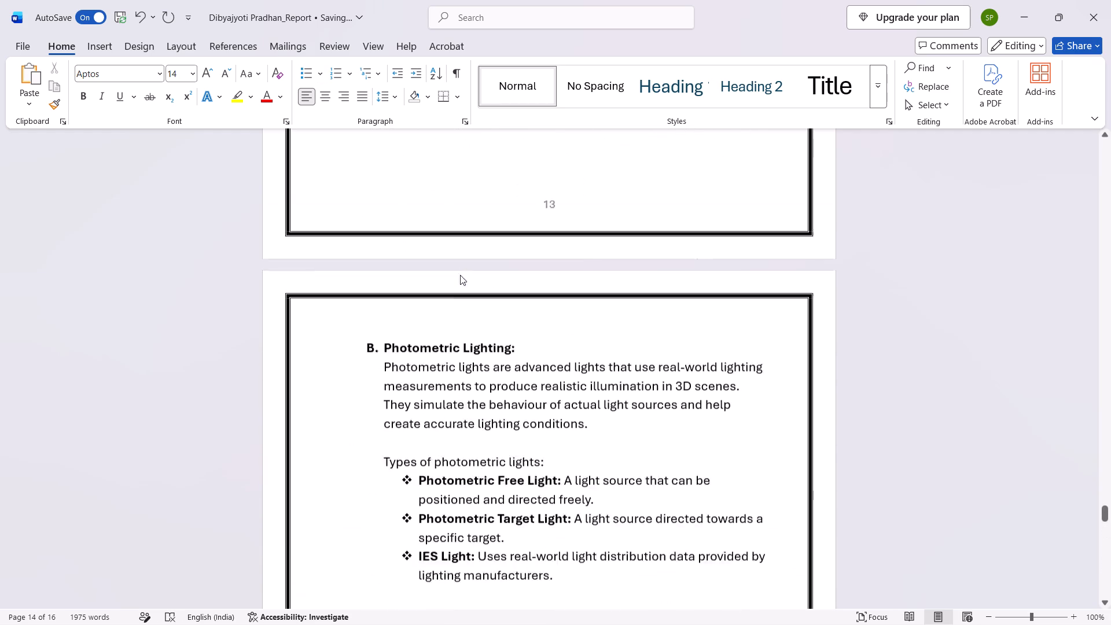
scroll(460, 275, up, 20)
scroll(475, 290, down, 3)
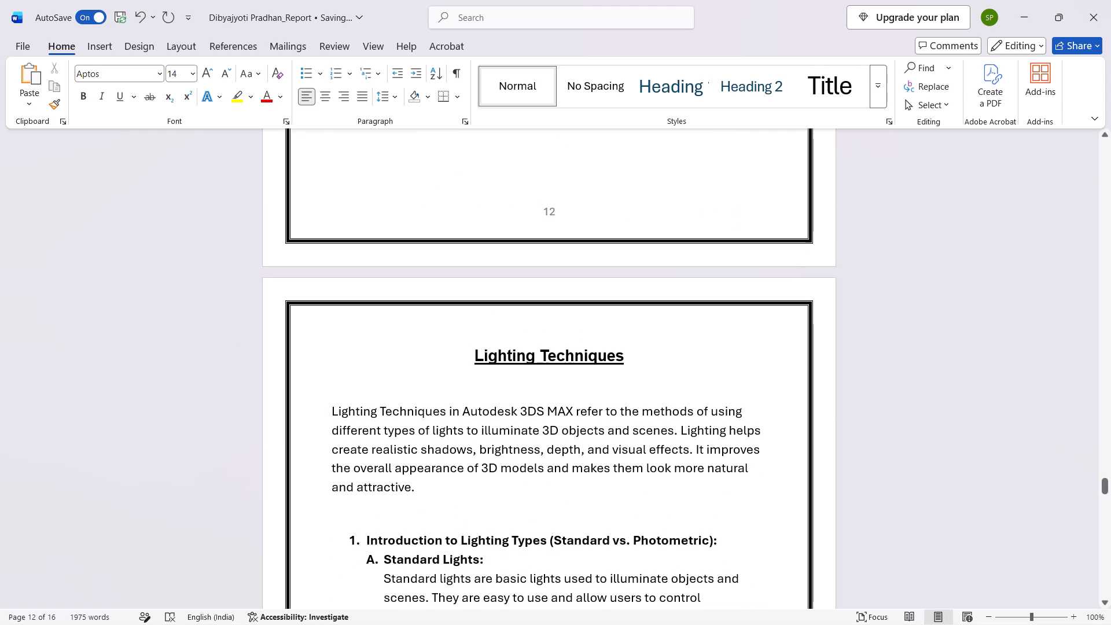
drag(474, 356, 650, 358)
key(ctrl+c)
scroll(613, 400, down, 11)
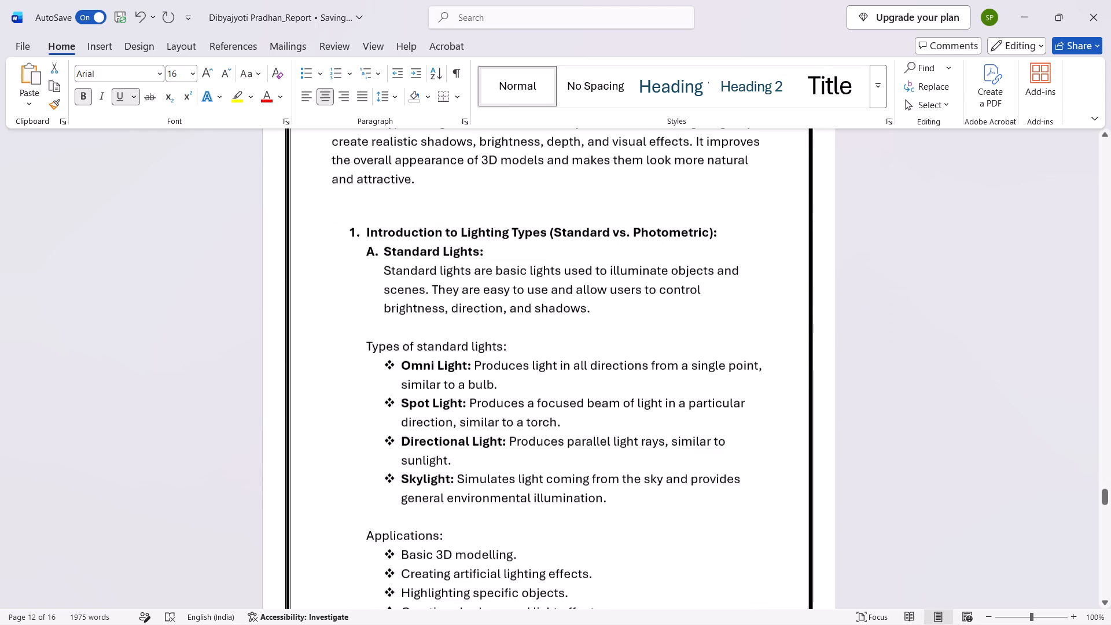
scroll(612, 410, down, 20)
scroll(612, 410, down, 20)
scroll(612, 410, down, 5)
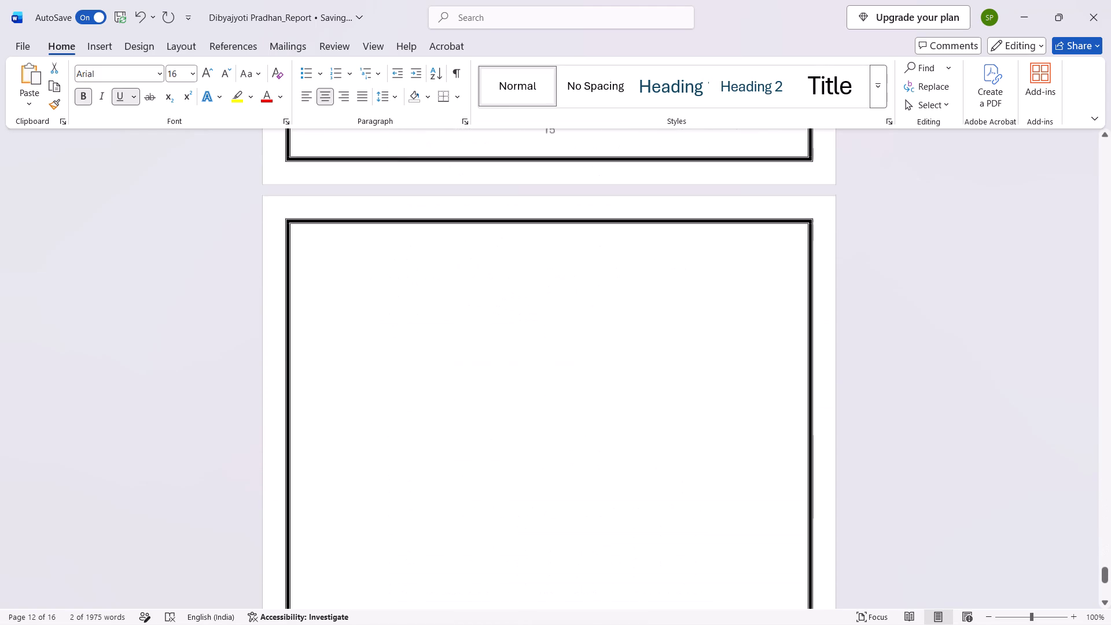
scroll(586, 399, up, 3)
click(558, 348)
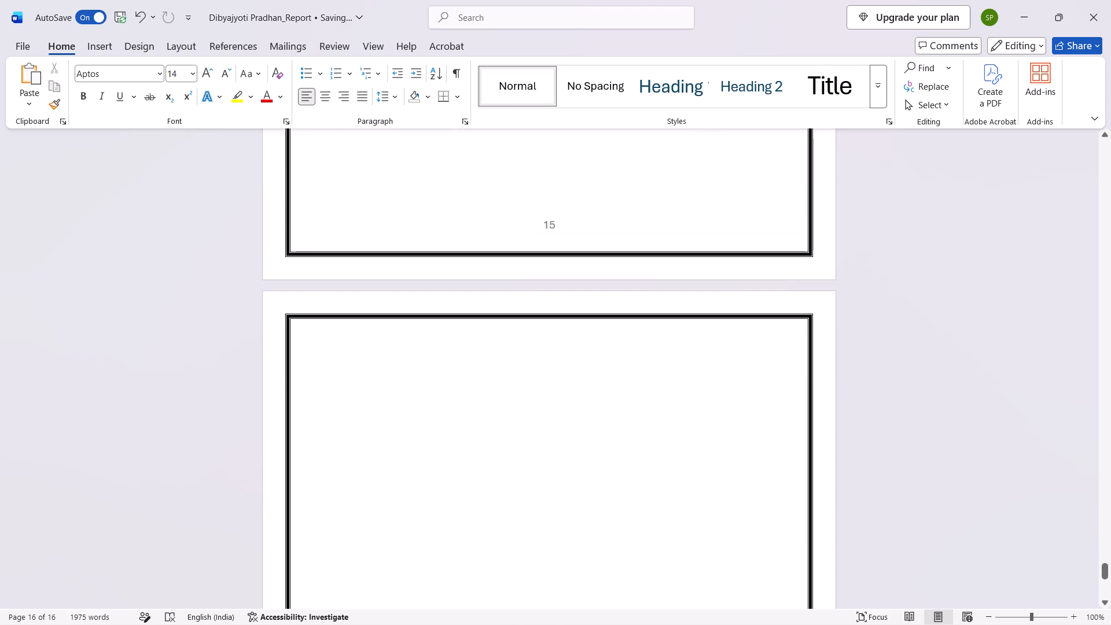
key(ctrl+v)
Replace the pasted heading's text on page 16 with "Rendering" and centre it.
drag(621, 366, 529, 370)
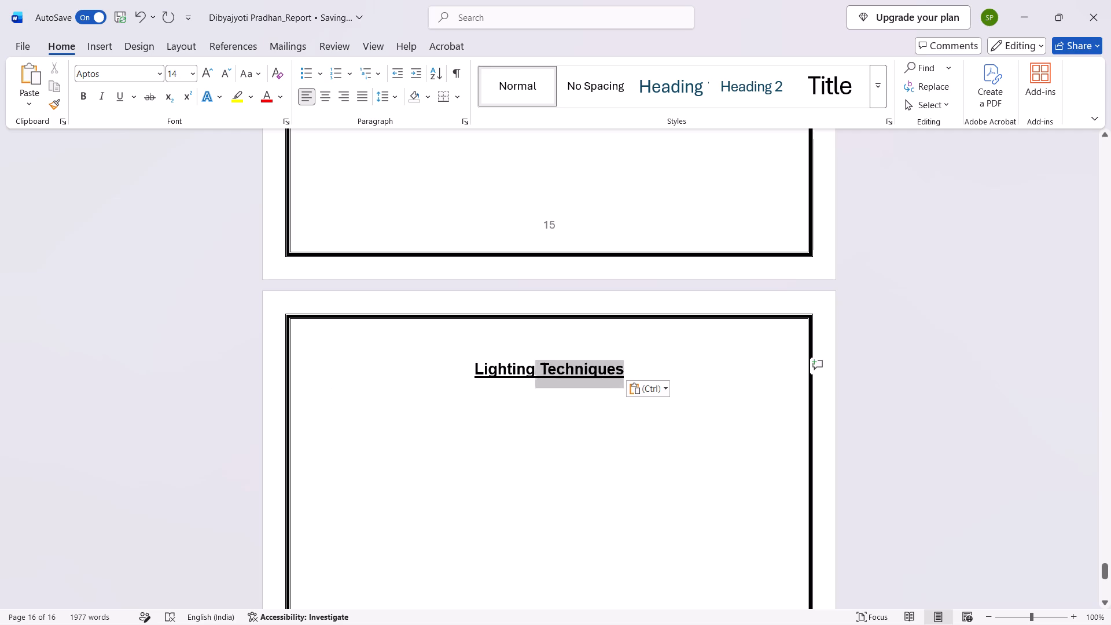
drag(529, 370, 488, 370)
text(Rendering)
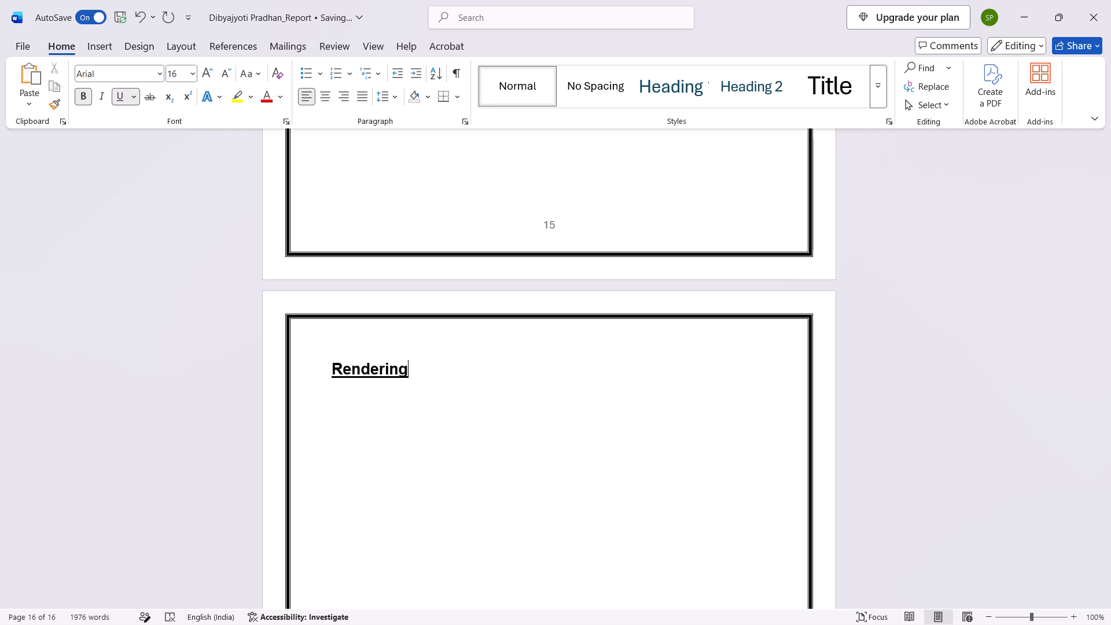
click(326, 376)
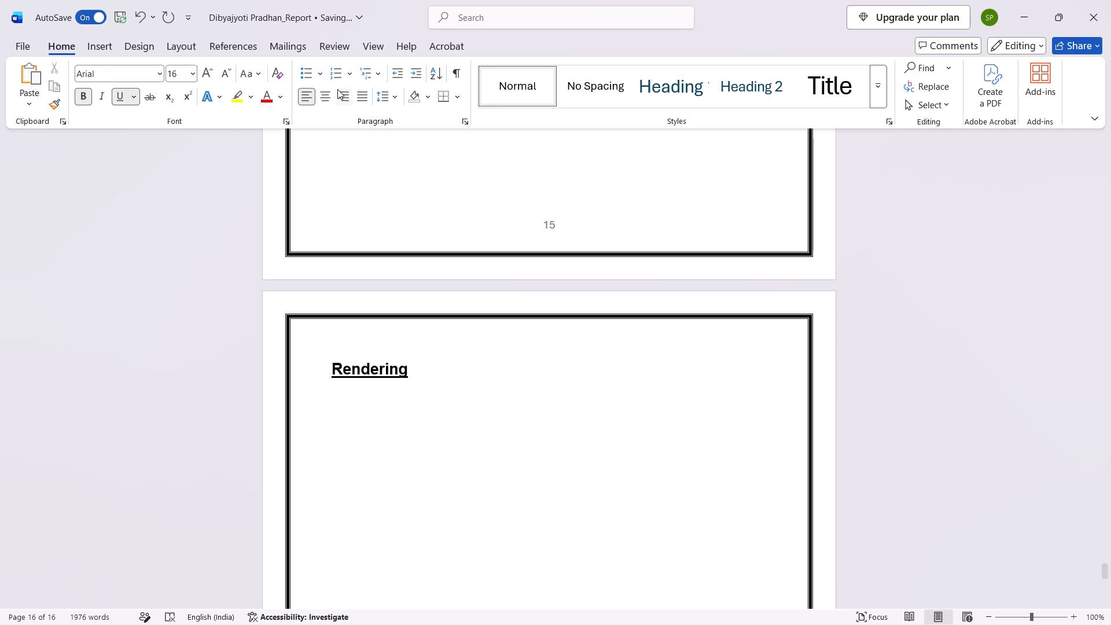
click(328, 91)
Shorten the title of entry 6 in the table of contents to "Rendering".
middle_drag(893, 348, 893, 325)
scroll(893, 347, down, 1)
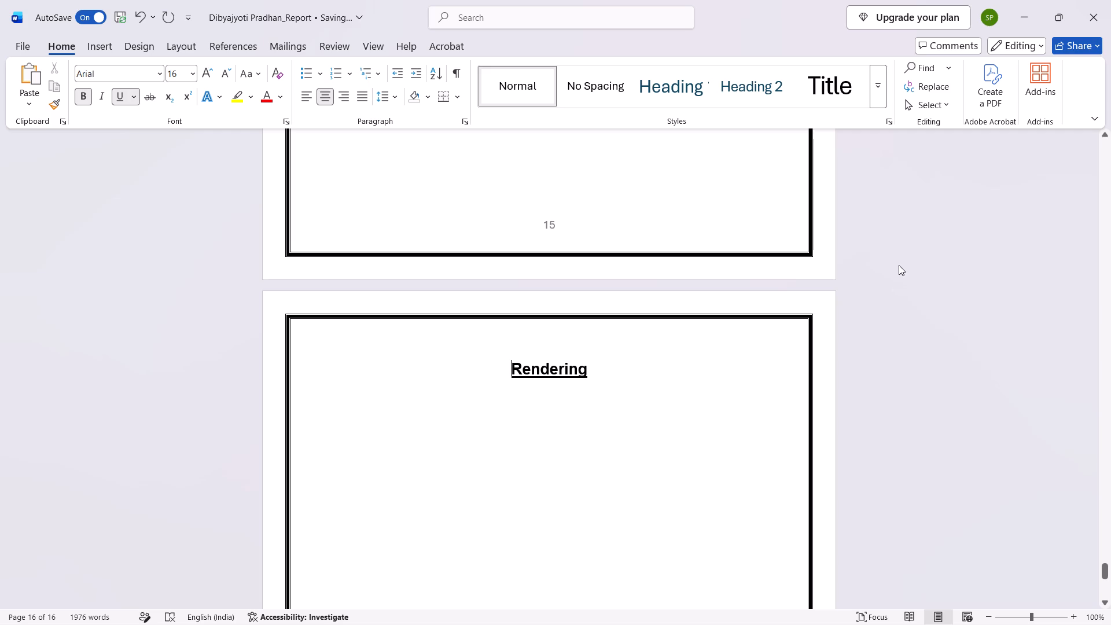
middle_click(899, 264)
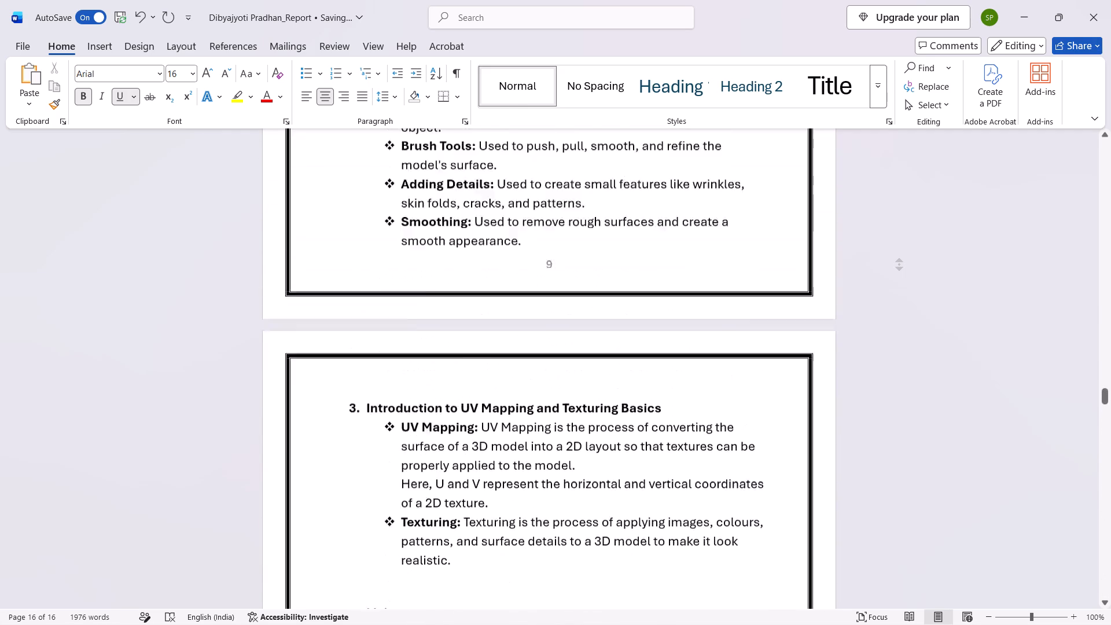
click(897, 218)
click(518, 251)
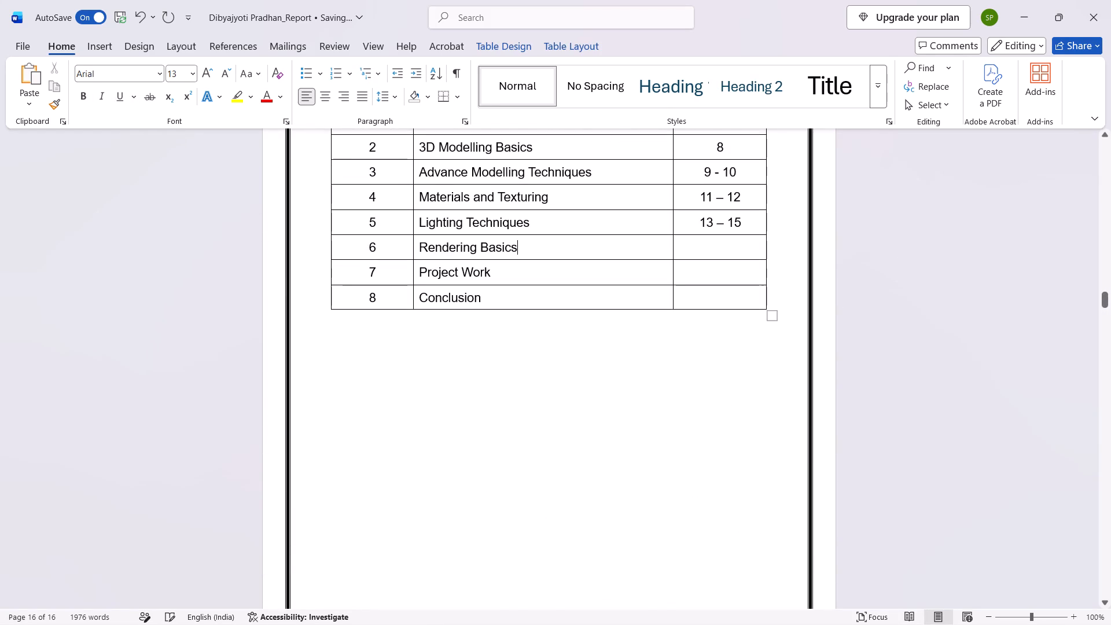
key(BackSpace)
key(BackSpace)
key(BackSpace)
key(BackSpace)
key(BackSpace)
key(BackSpace)
key(BackSpace)
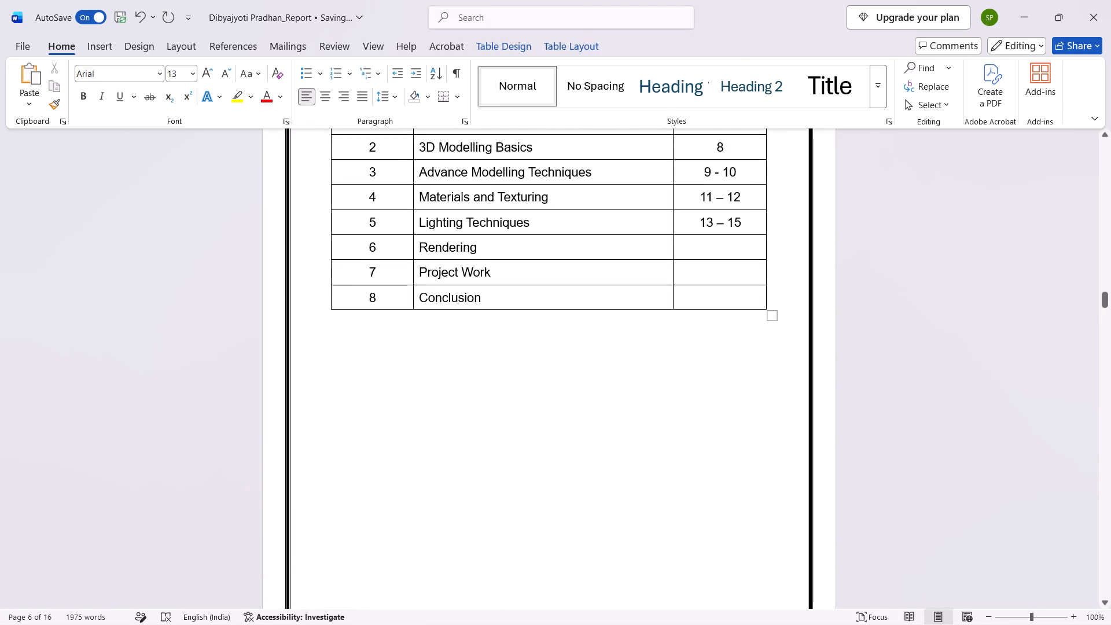
Start a left-aligned body line below the Rendering heading on page 16, without bold or underline, at font size 14.
click(869, 252)
middle_click(868, 253)
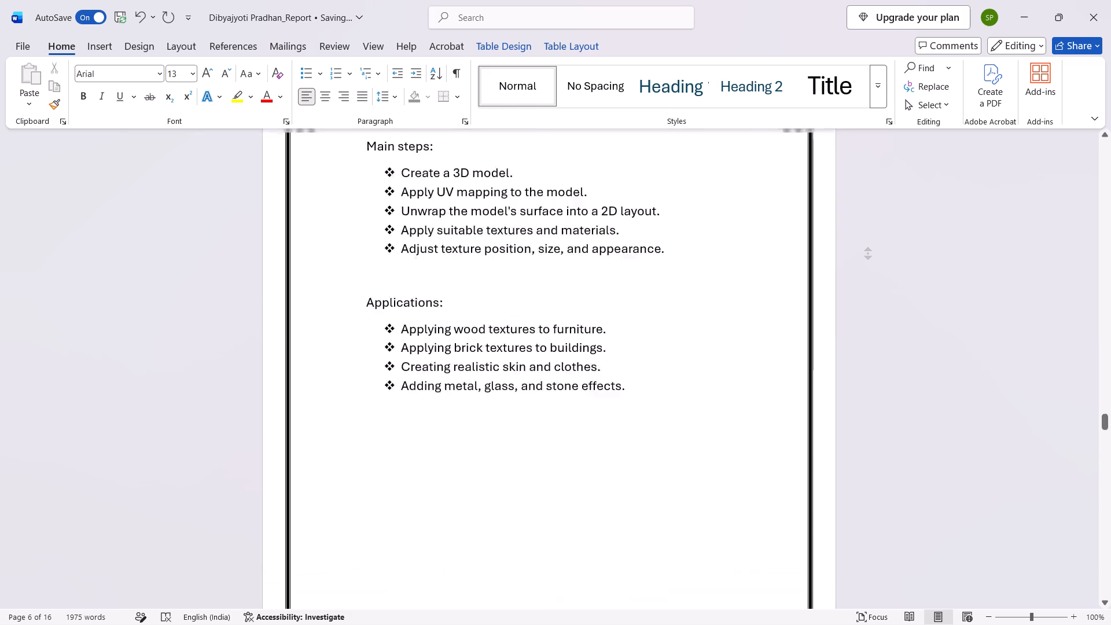
click(917, 517)
scroll(899, 495, up, 8)
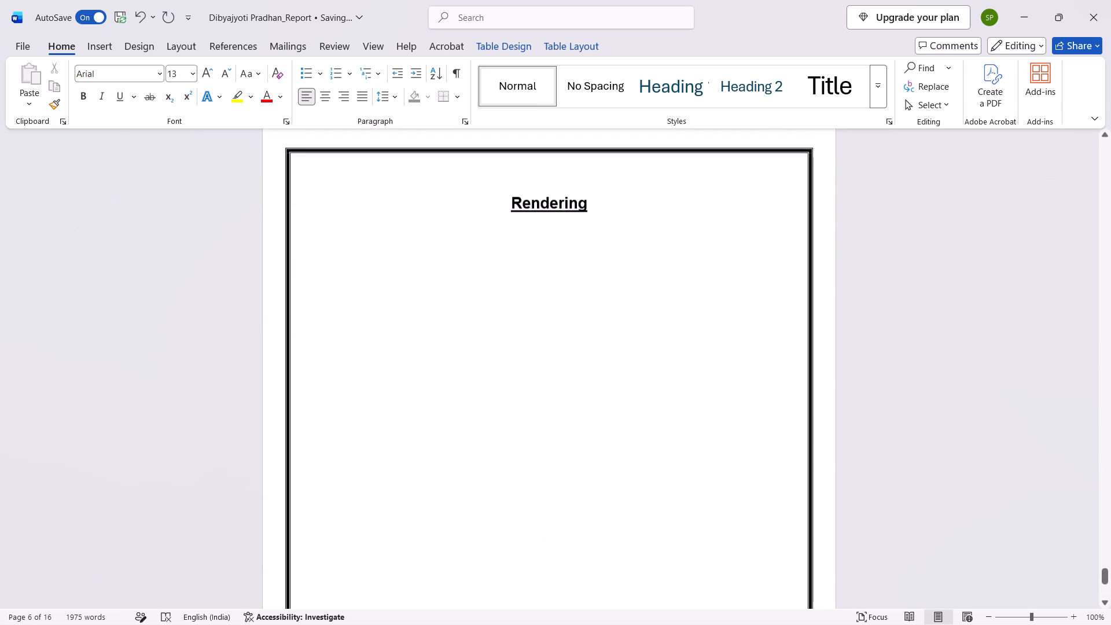
click(620, 300)
key(Return)
key(Return)
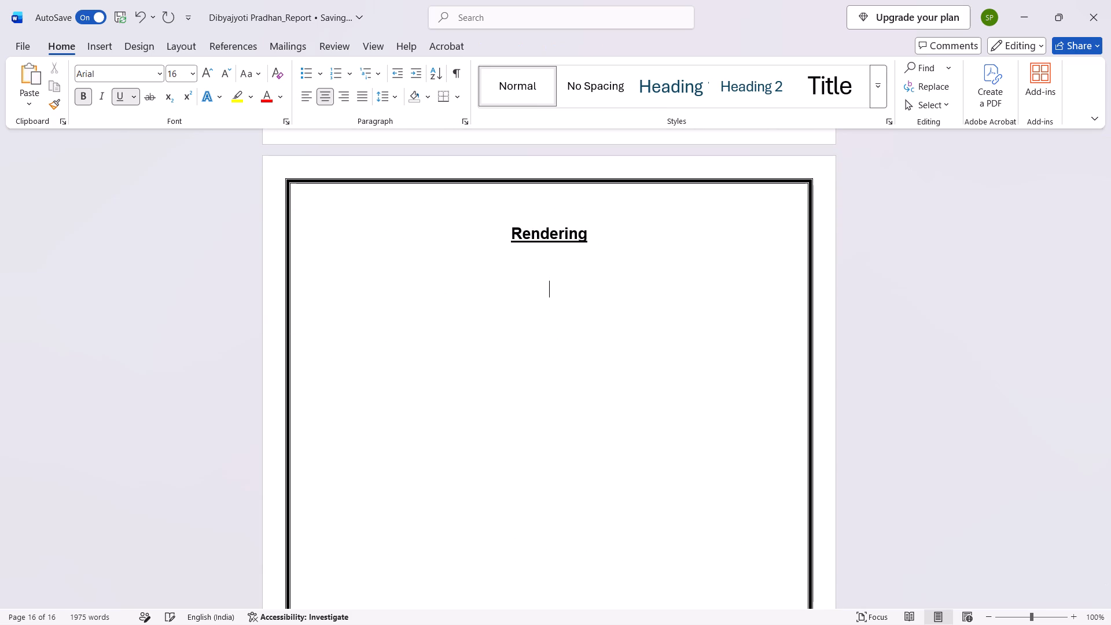
key(BackSpace)
key(BackSpace)
key(Return)
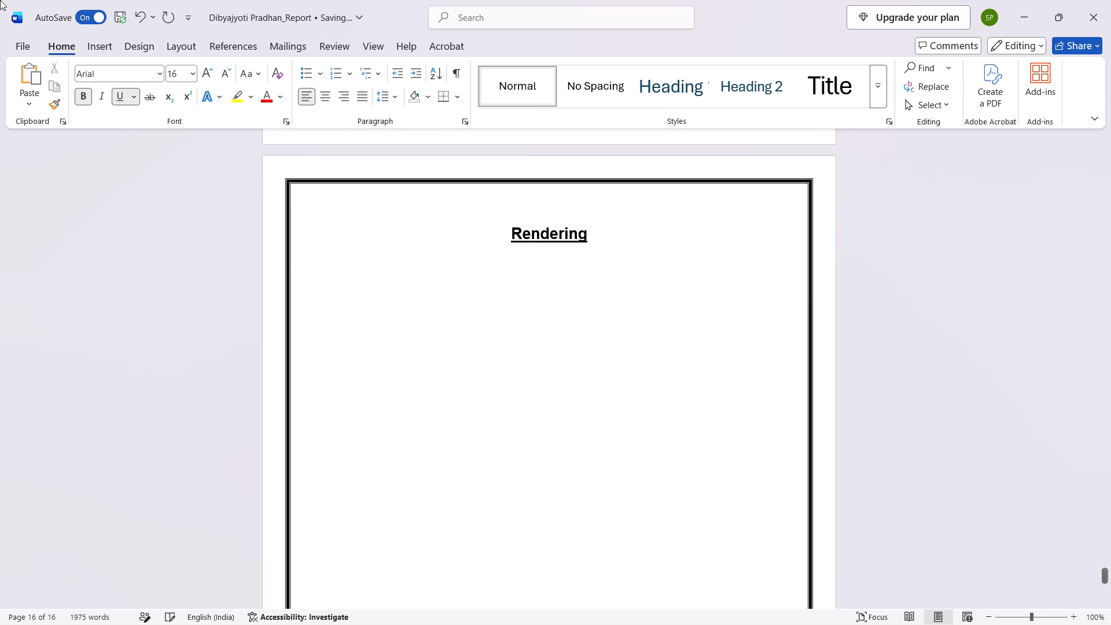
click(80, 96)
click(119, 102)
click(229, 74)
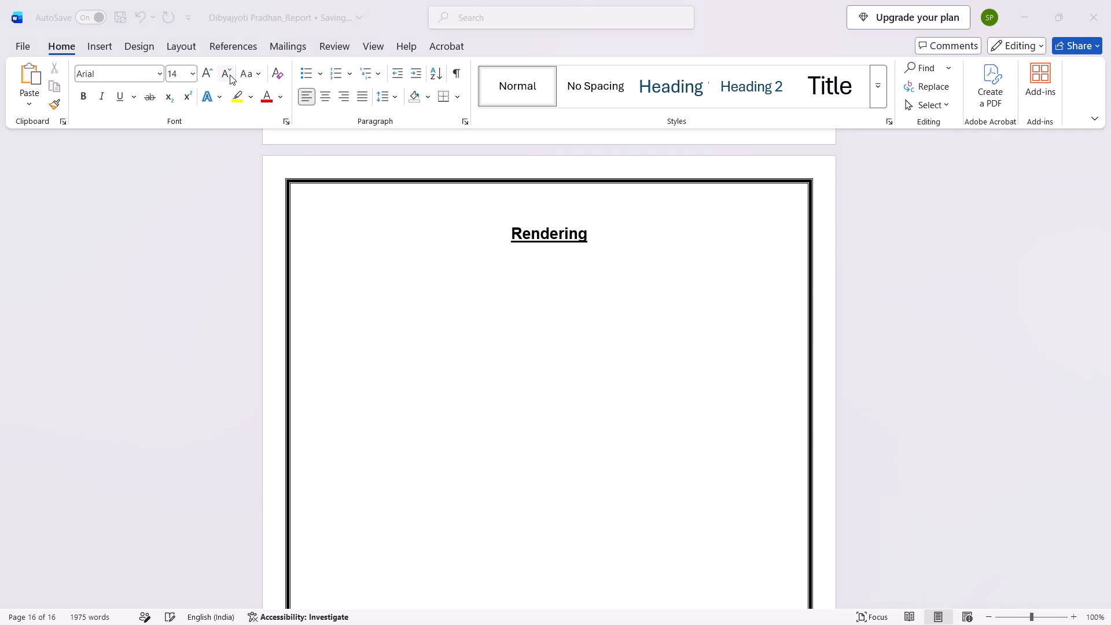
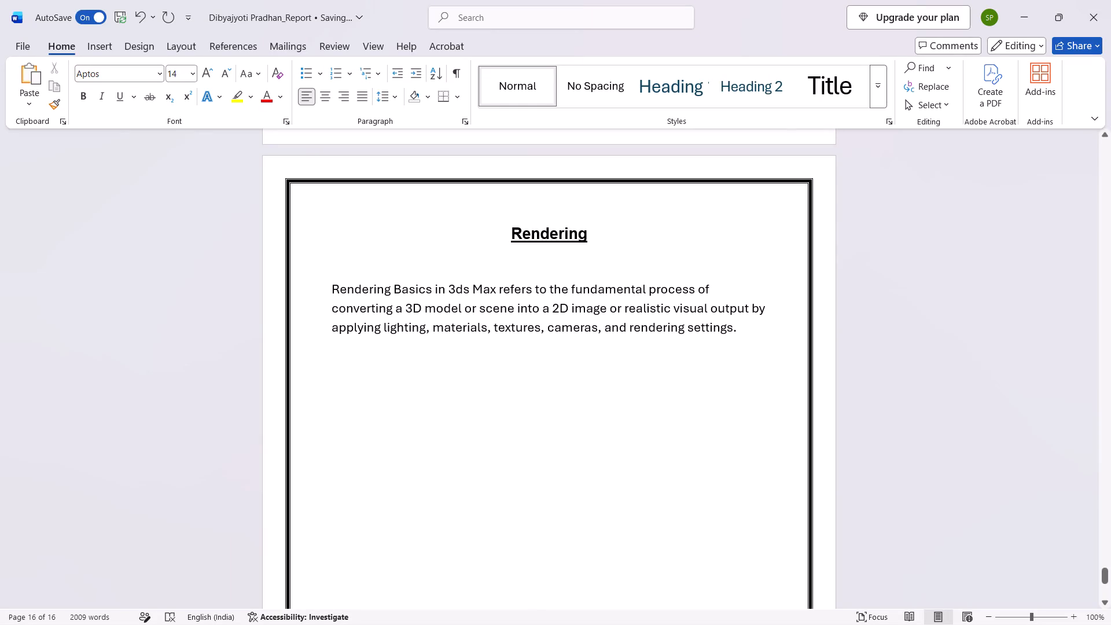
Start a new paragraph after the Rendering introduction on page 16, following the sentence ending in "rendering settings.".
click(735, 330)
key(Return)
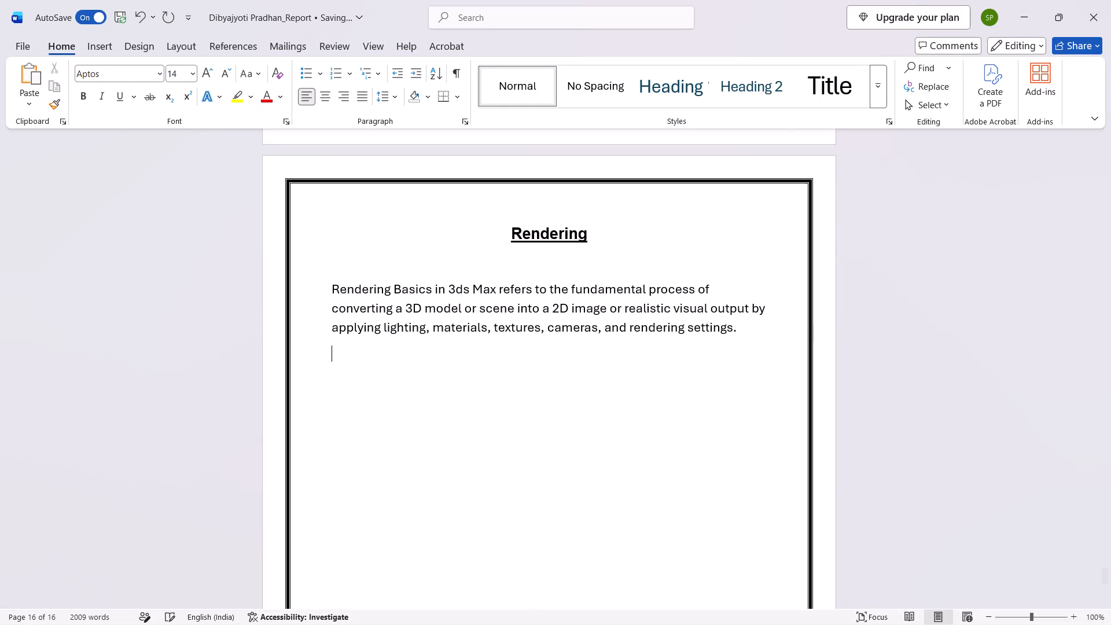
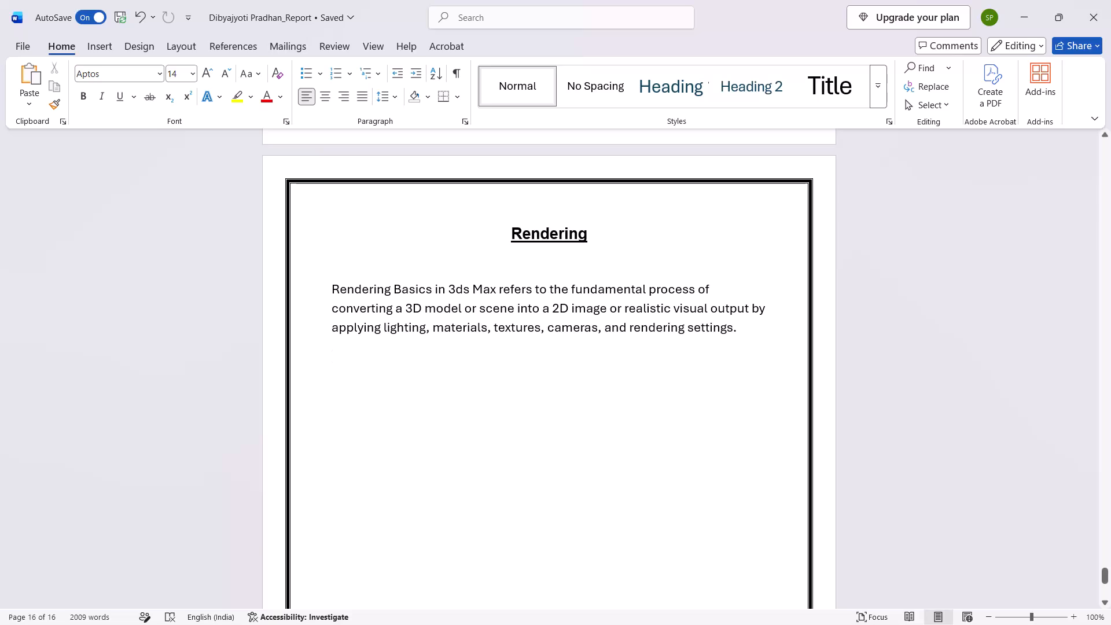
Paste the copied list of main Rendering Basics topics below the introduction paragraph, starting on a new line.
key(Return)
key(ctrl+v)
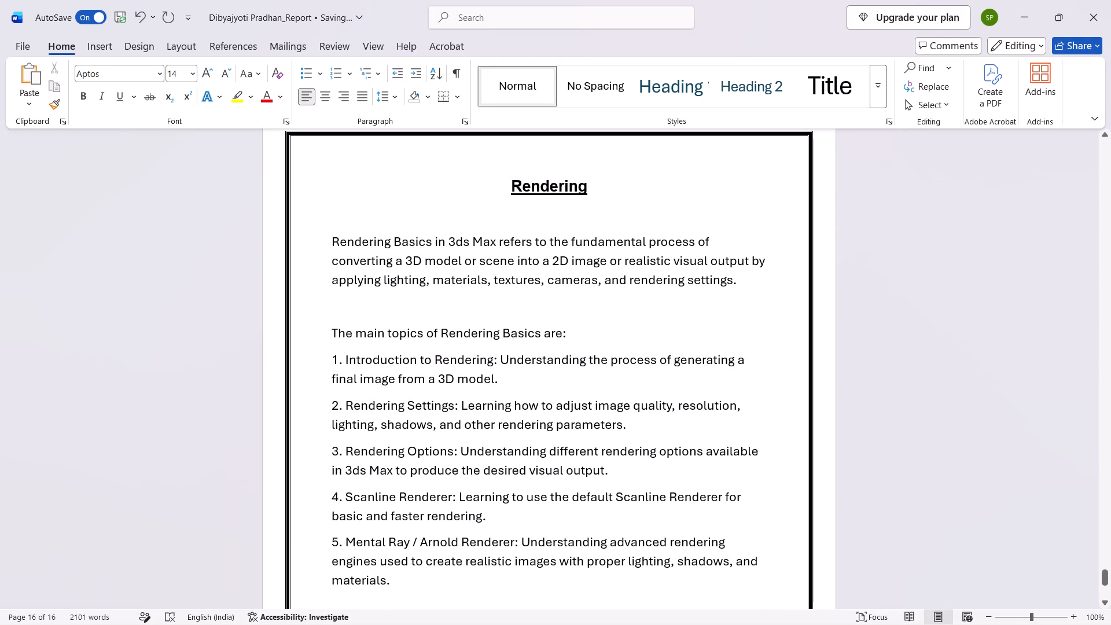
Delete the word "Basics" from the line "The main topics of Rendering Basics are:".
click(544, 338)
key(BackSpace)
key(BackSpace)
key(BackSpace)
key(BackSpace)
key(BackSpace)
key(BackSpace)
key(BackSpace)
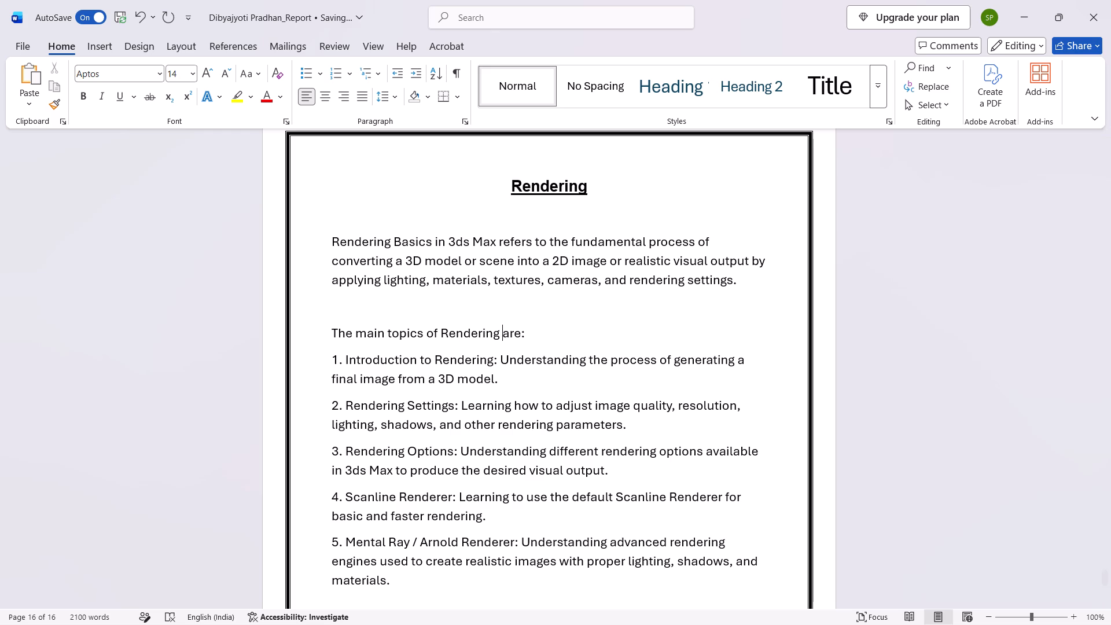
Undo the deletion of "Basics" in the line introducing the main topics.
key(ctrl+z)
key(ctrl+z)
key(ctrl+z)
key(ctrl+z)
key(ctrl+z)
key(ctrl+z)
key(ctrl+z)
Remove the typed numbers 1 to 5 from the starts of the five topics, Introduction to Rendering through Mental Ray / Arnold Renderer.
click(448, 355)
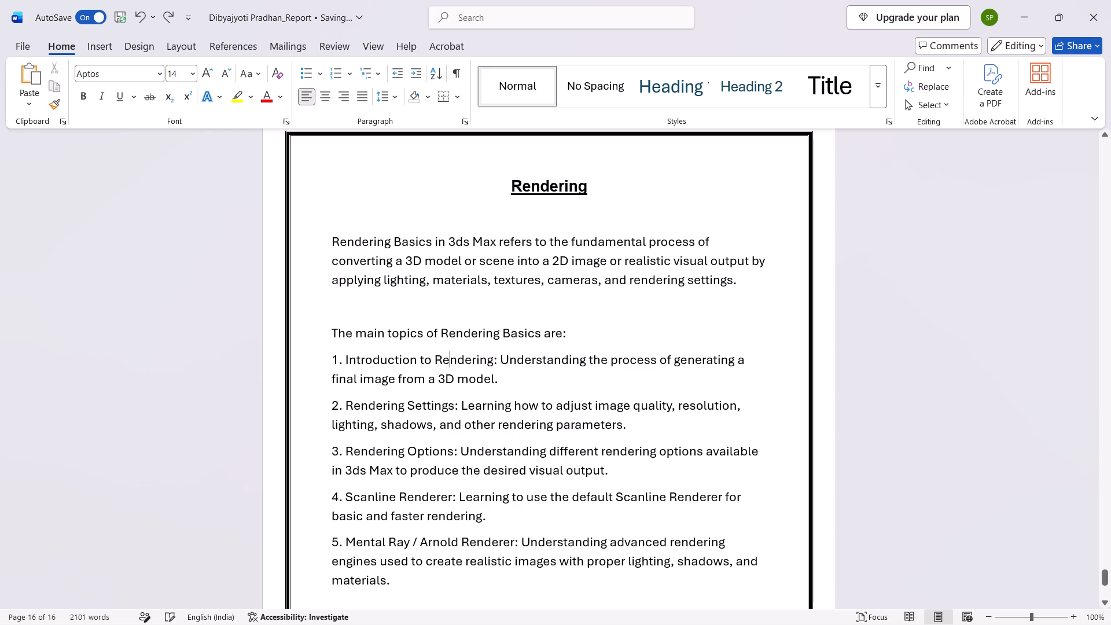
drag(345, 361, 329, 361)
key(BackSpace)
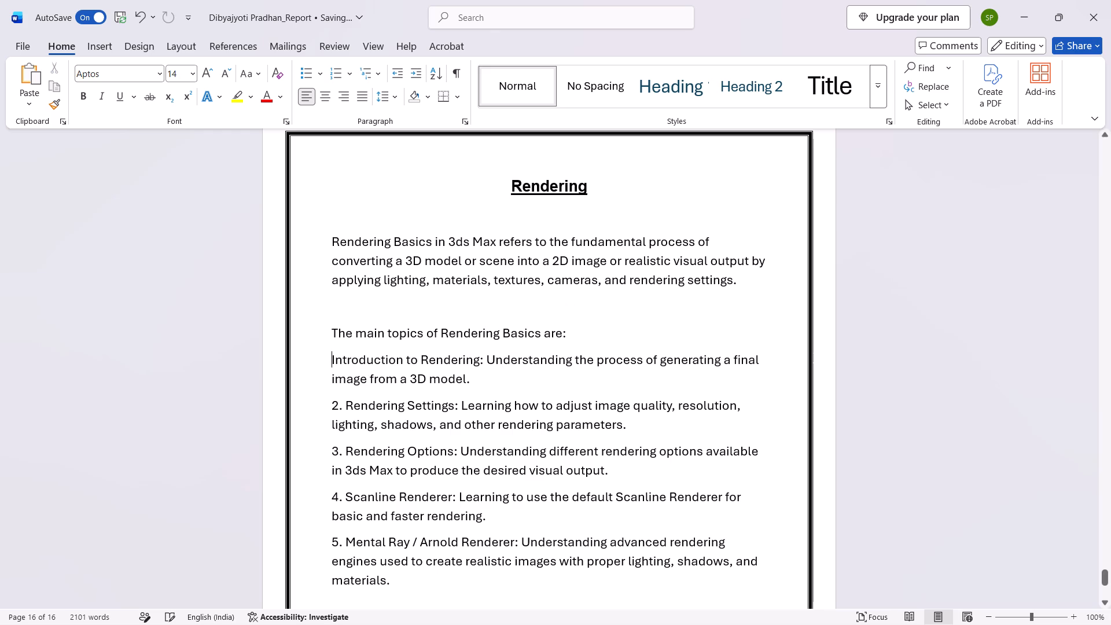
drag(347, 403, 329, 407)
key(BackSpace)
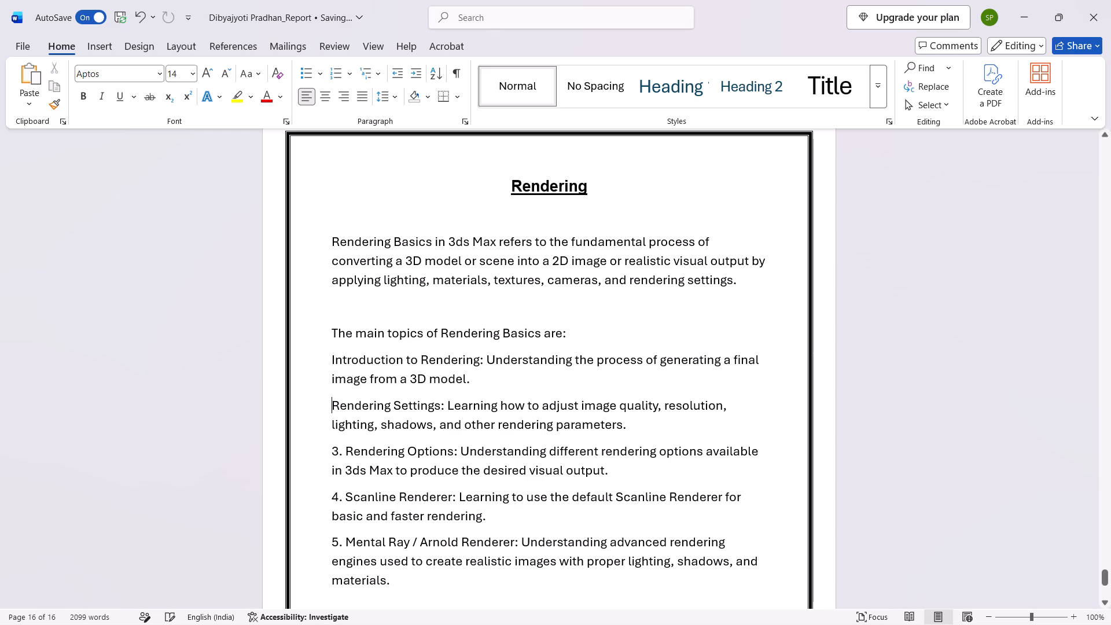
click(347, 451)
key(BackSpace)
key(BackSpace)
key(BackSpace)
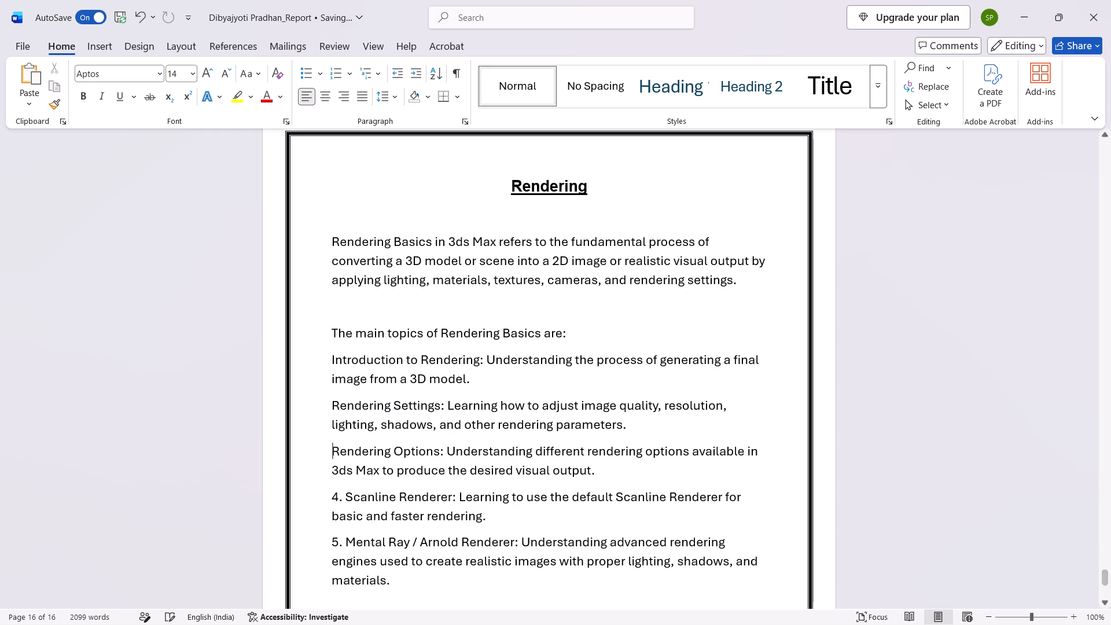
click(344, 499)
key(BackSpace)
key(BackSpace)
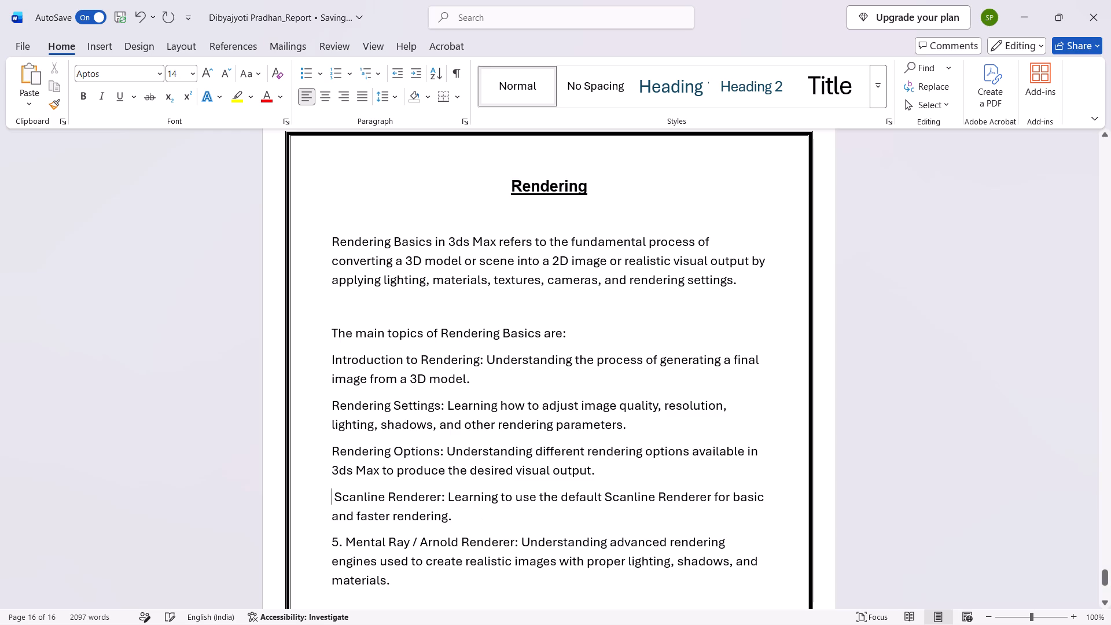
key(Right)
key(BackSpace)
click(346, 542)
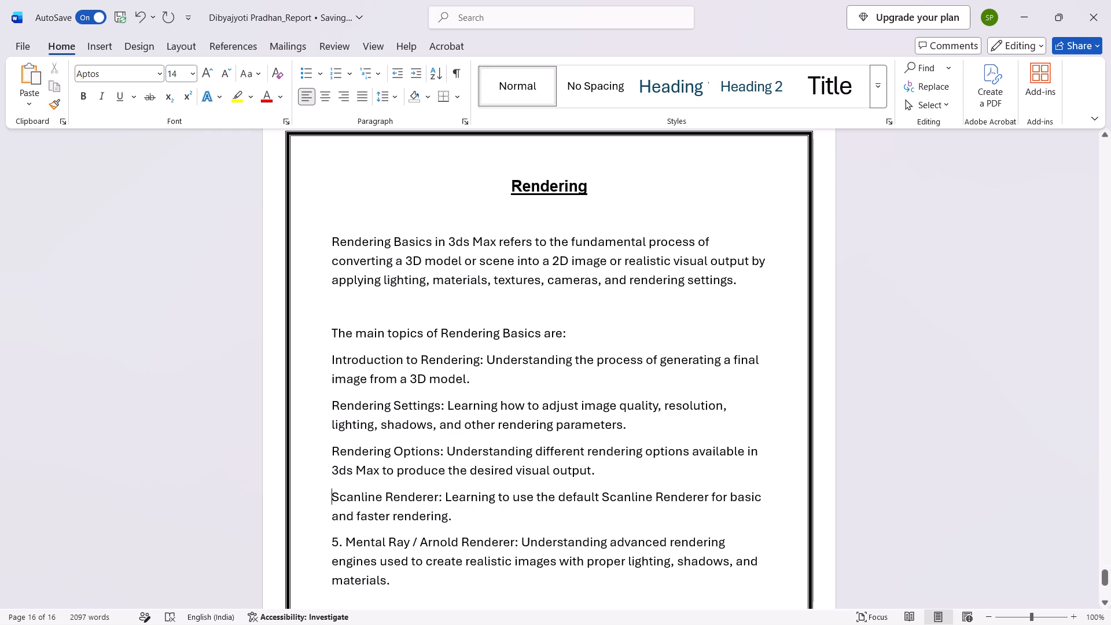
key(BackSpace)
key(BackSpace)
key(BackSpace)
Format the five rendering topic paragraphs as a bulleted list with the four-diamond bullet symbol.
scroll(366, 536, down, 5)
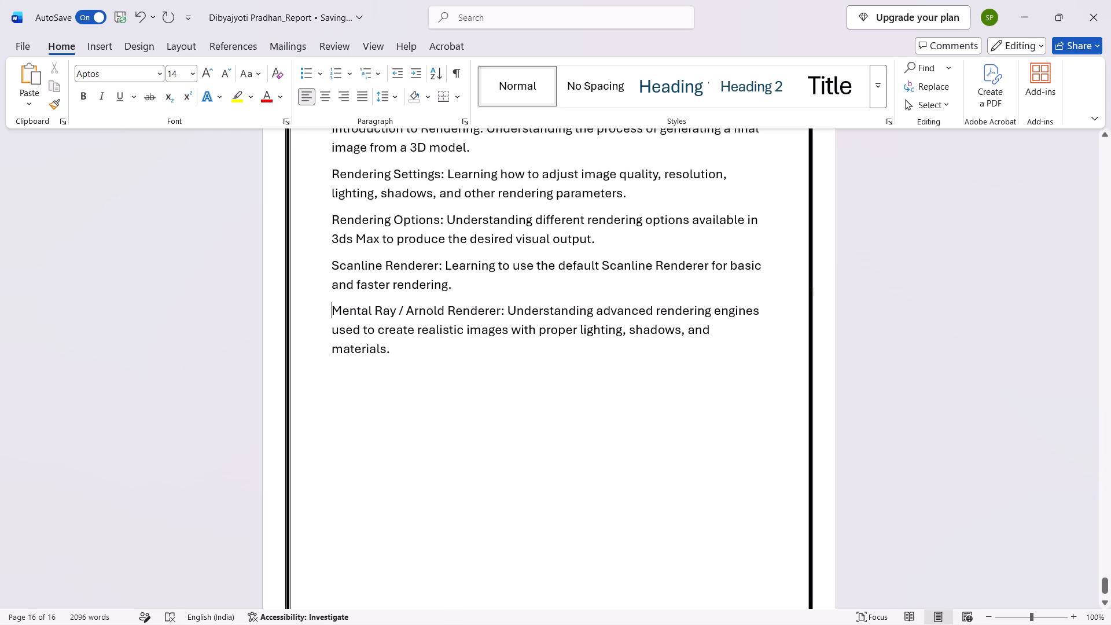
drag(437, 363, 336, 225)
scroll(394, 301, up, 2)
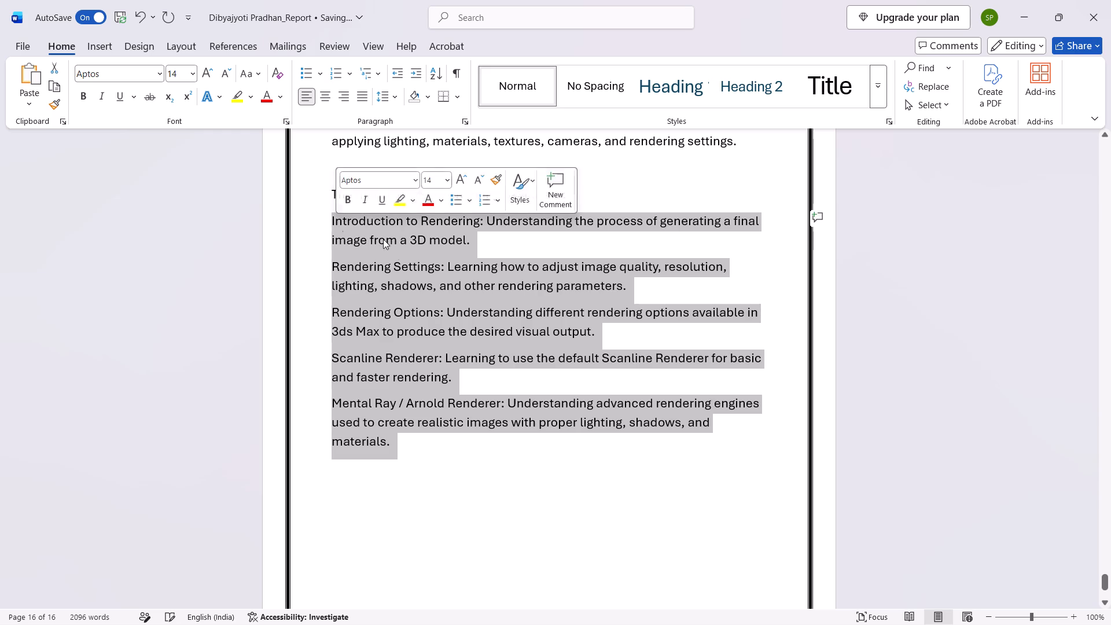
click(468, 197)
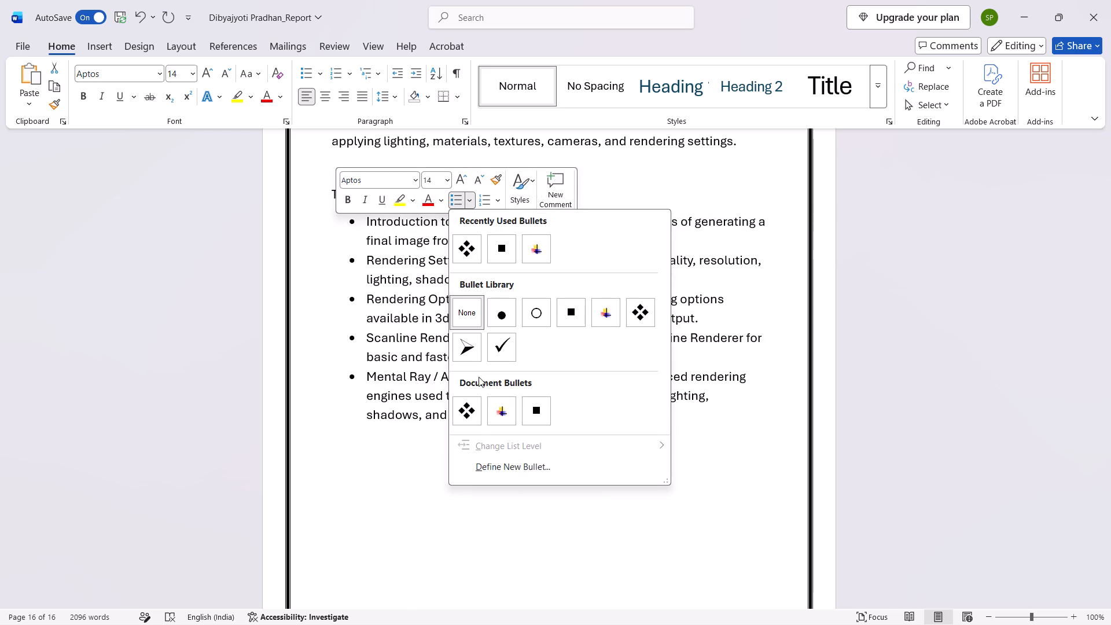
click(468, 409)
click(580, 456)
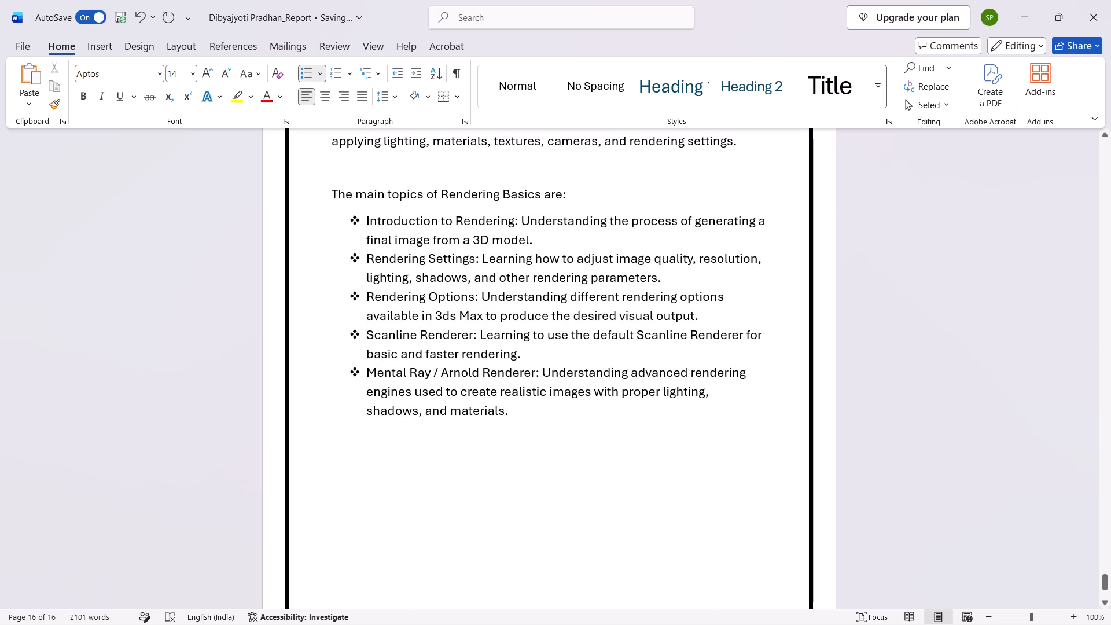
Make the lead-in title of all five bullets bold, from "Introduction to Rendering:" to "Mental Ray / Arnold Renderer:".
drag(518, 222, 349, 227)
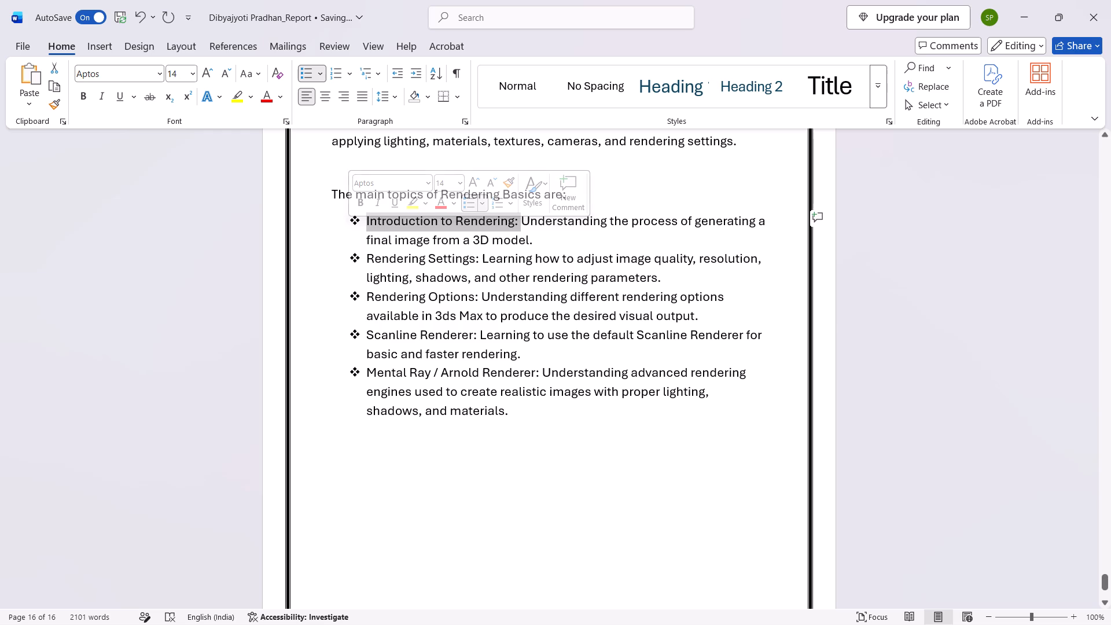
ctrl+drag(481, 262, 373, 262)
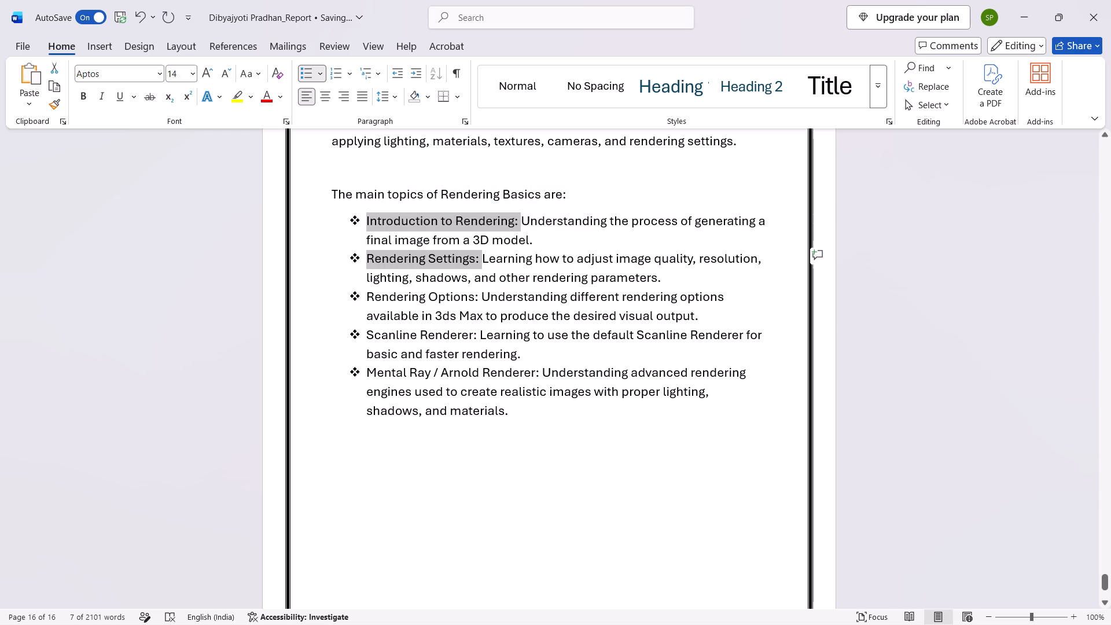
ctrl+drag(479, 300, 374, 300)
ctrl+drag(478, 334, 476, 334)
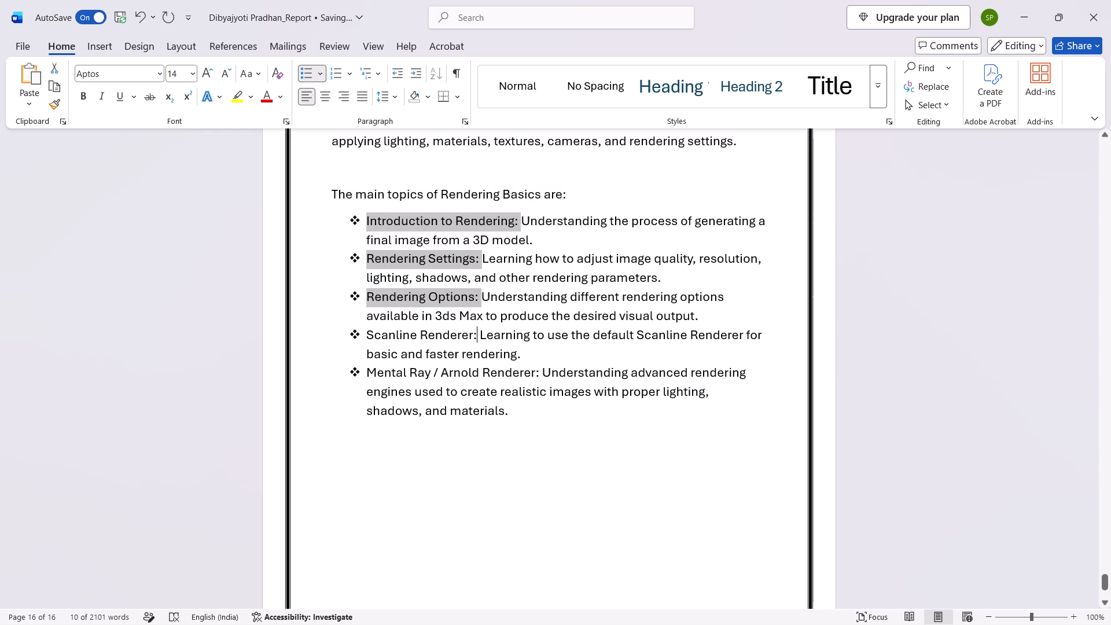
ctrl+drag(476, 334, 373, 337)
ctrl+drag(540, 376, 446, 374)
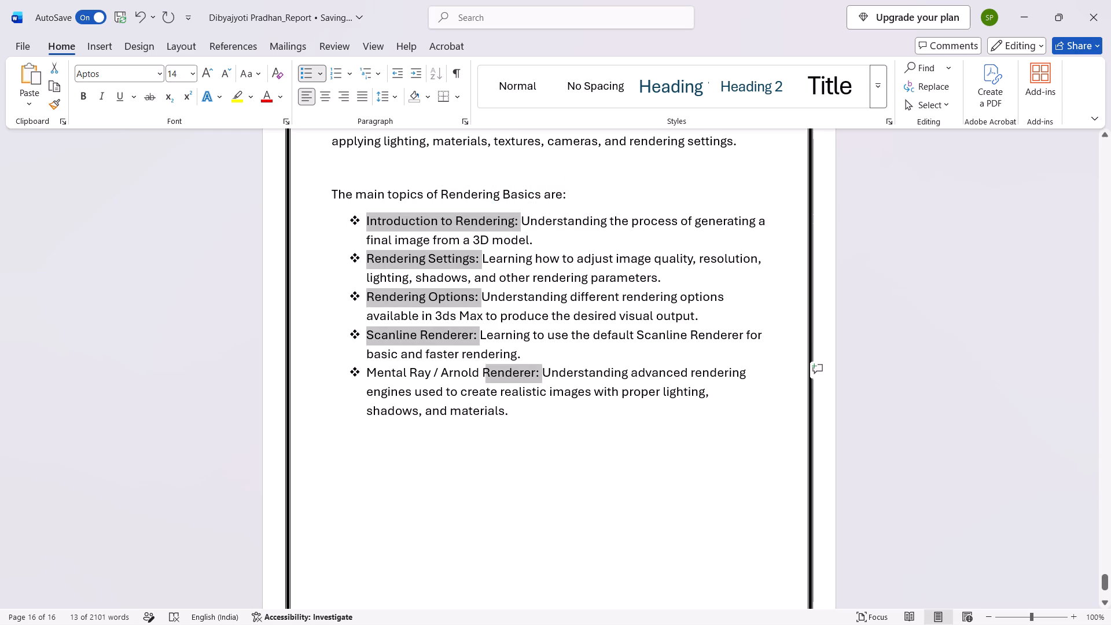
ctrl+drag(446, 374, 356, 370)
key(ctrl+b)
click(528, 426)
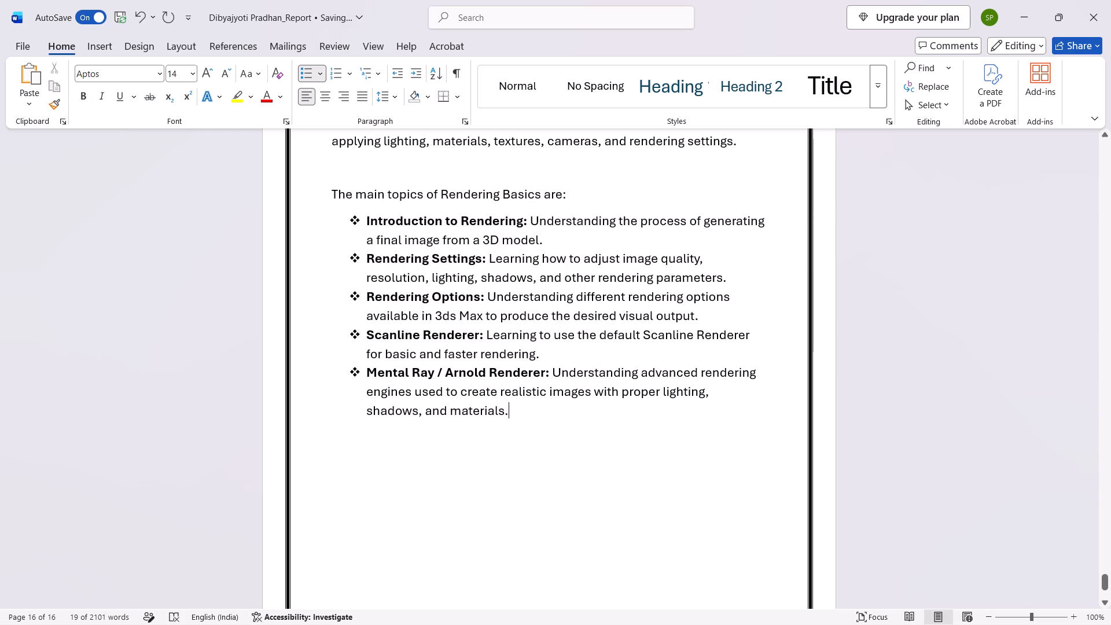
End the bulleted list after the Mental Ray / Arnold Renderer item and start a plain paragraph one blank line below it.
scroll(529, 421, up, 1)
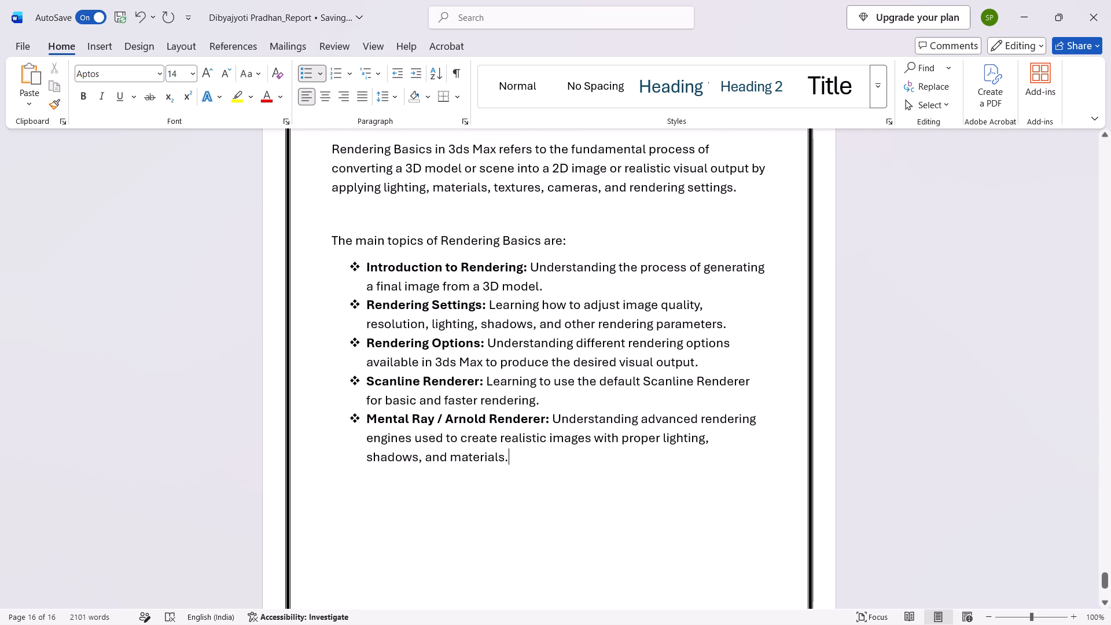
key(Return)
key(Return)
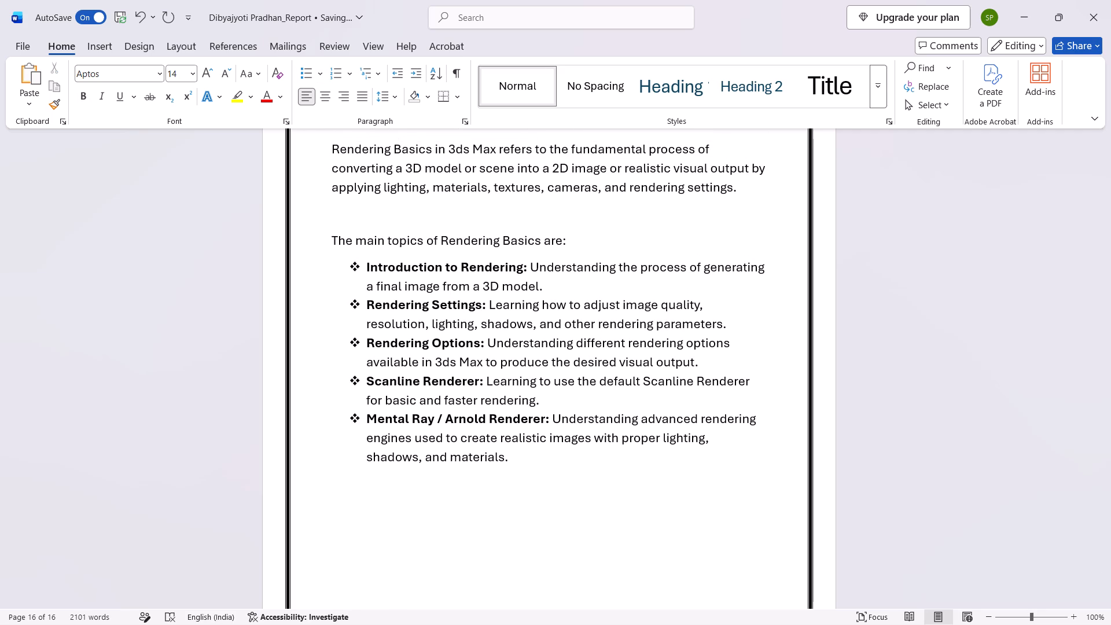
key(Return)
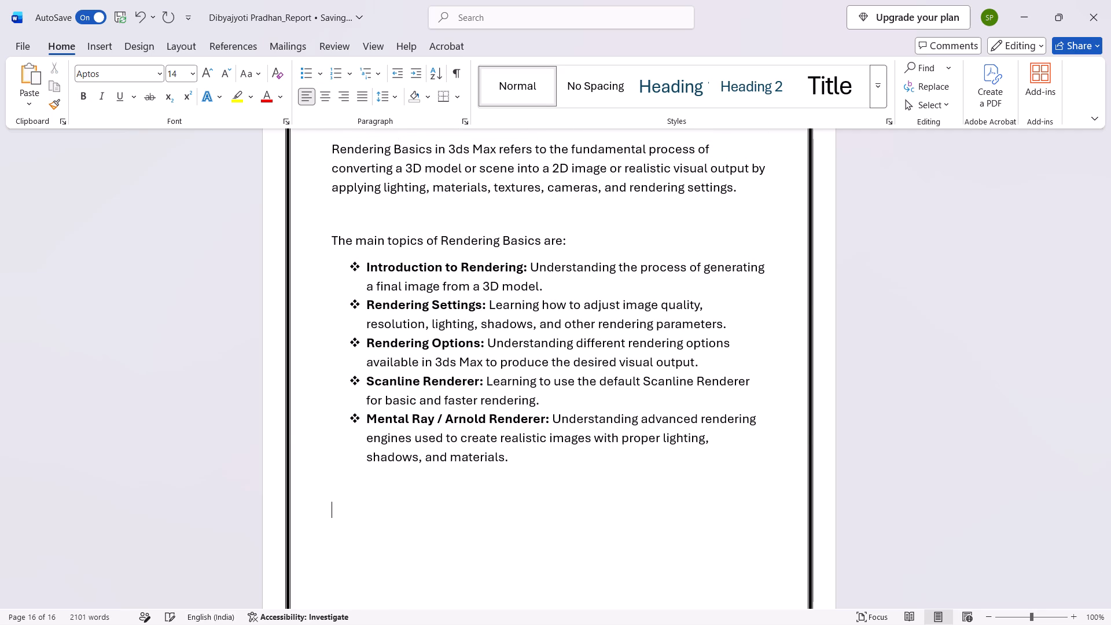
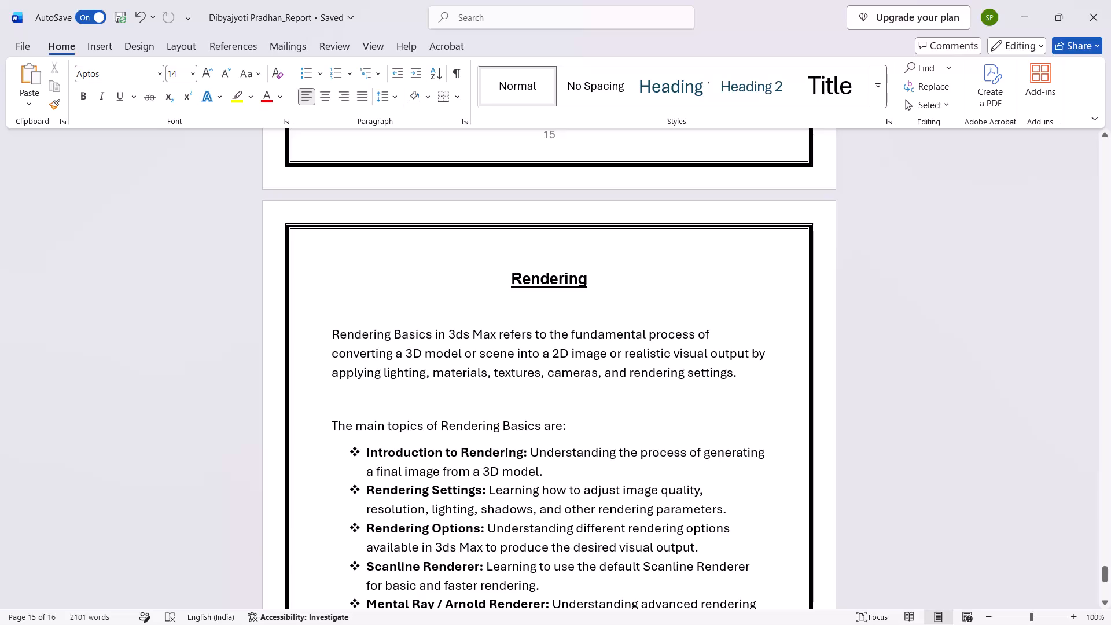
Insert the line "Rendering Basics:" as a subheading directly above the introductory paragraph of the Rendering section.
click(336, 336)
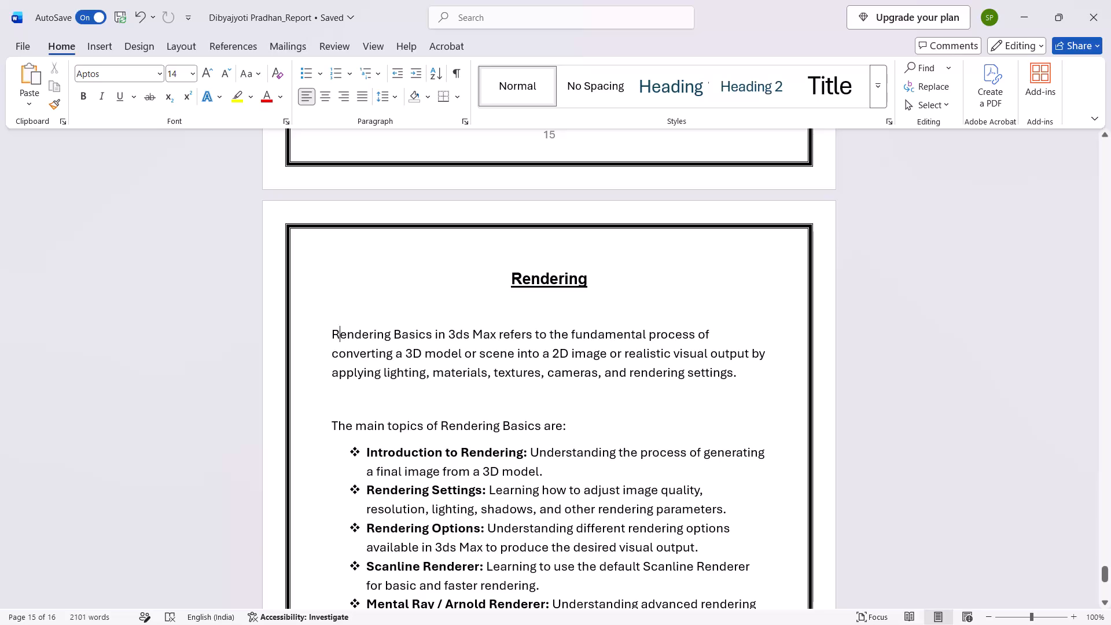
click(330, 332)
key(Return)
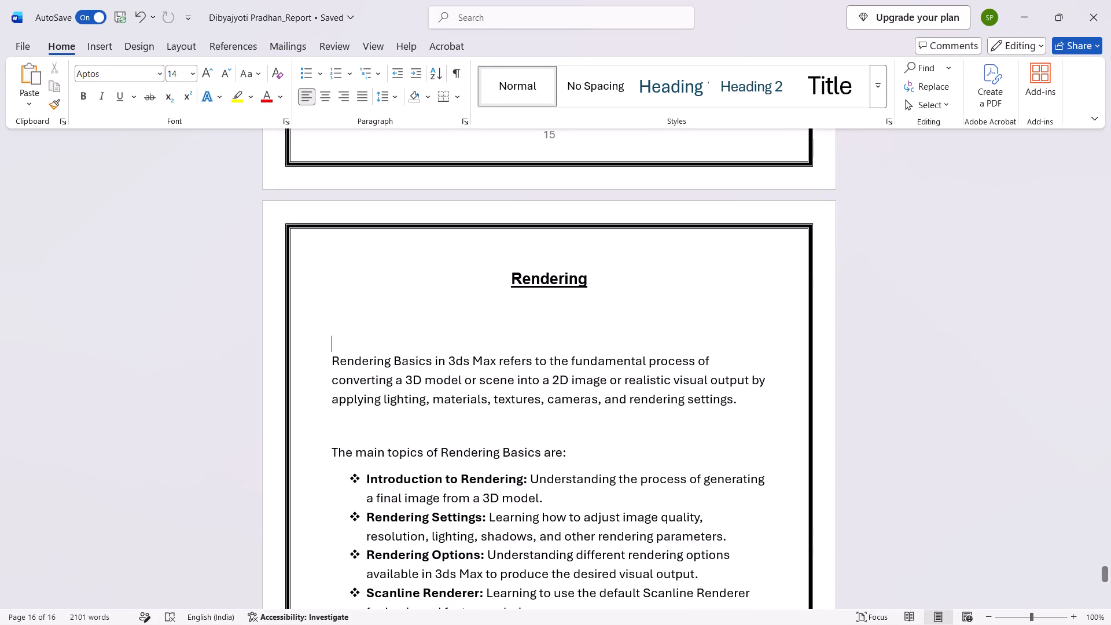
key(Up)
key(shift+r)
text(endering Bs)
key(BackSpace)
text(asics)
key(shift+colon)
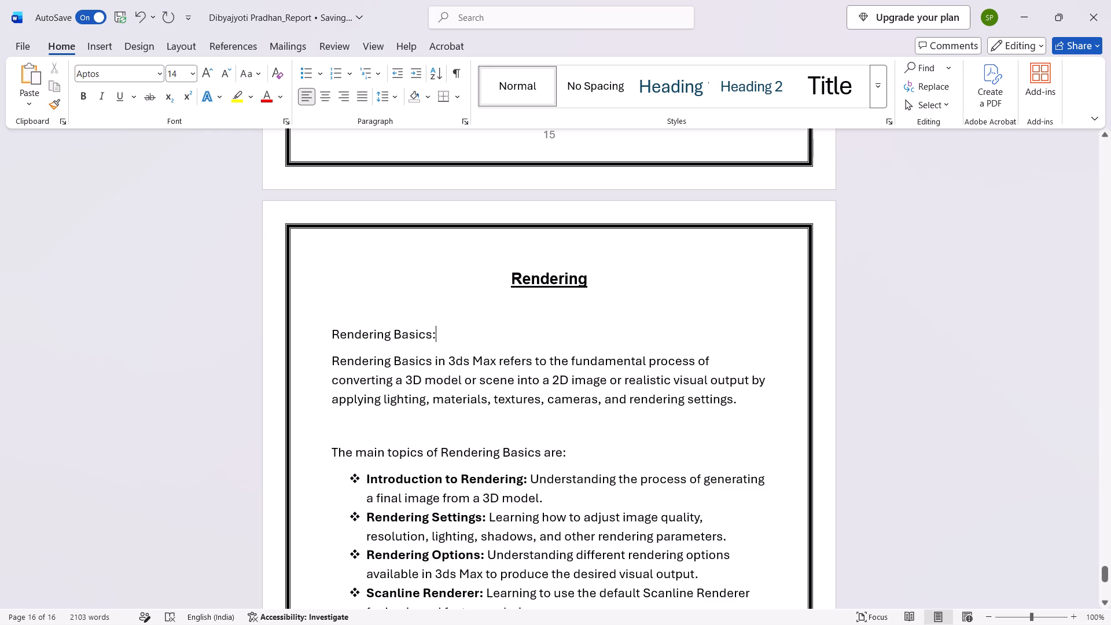
Turn the "Rendering Basics:" subheading into item 1 of a numbered list.
click(332, 358)
scroll(333, 369, down, 3)
scroll(333, 369, up, 1)
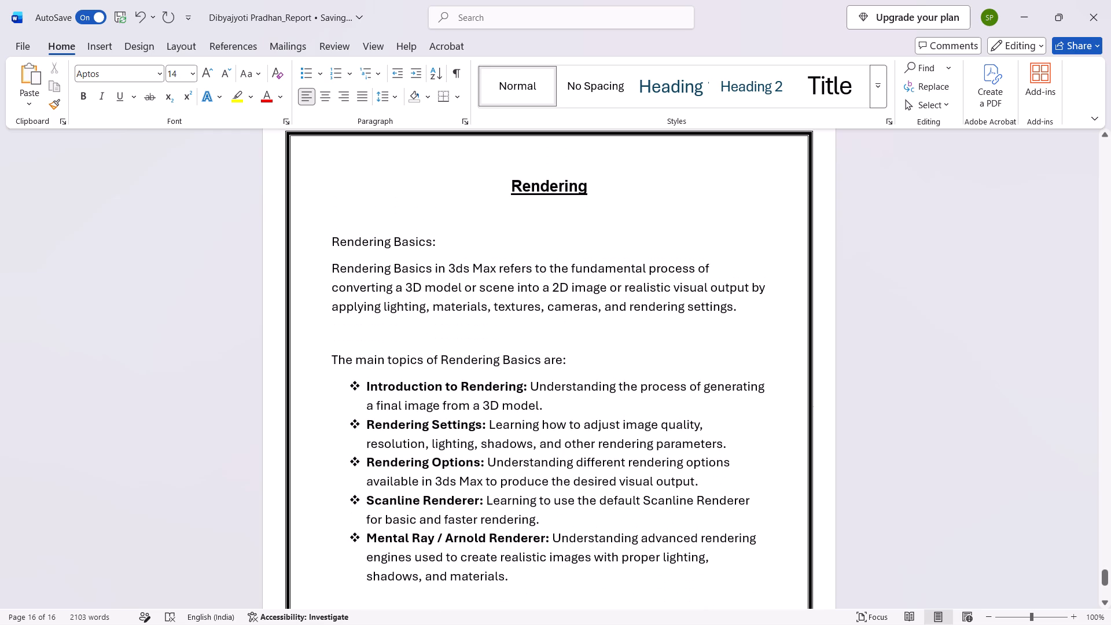
scroll(333, 369, up, 1)
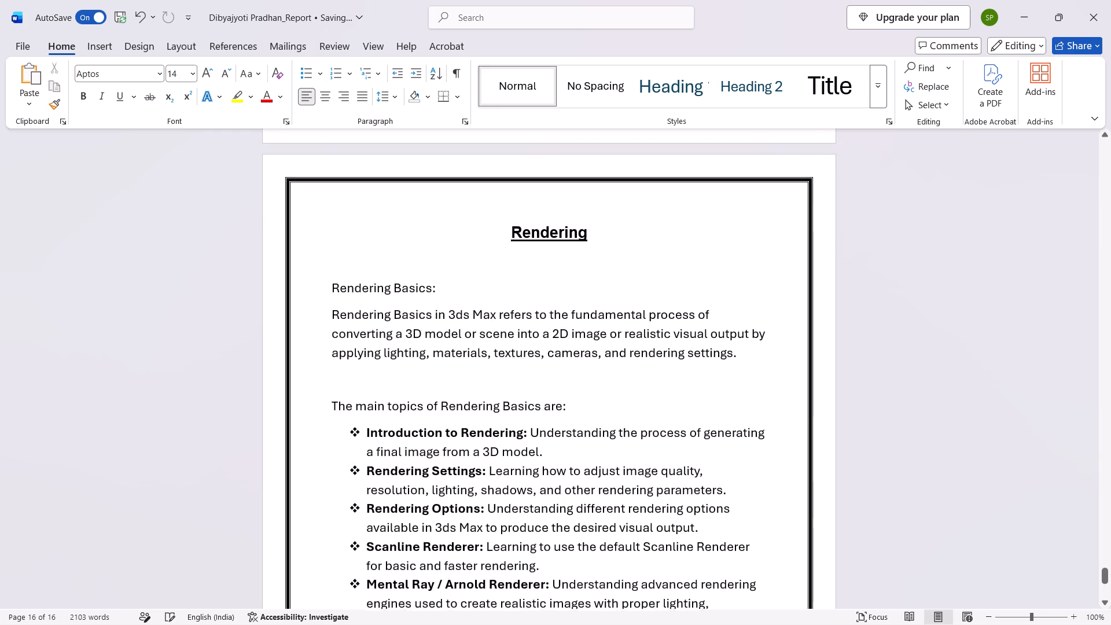
scroll(333, 369, up, 1)
scroll(333, 369, down, 1)
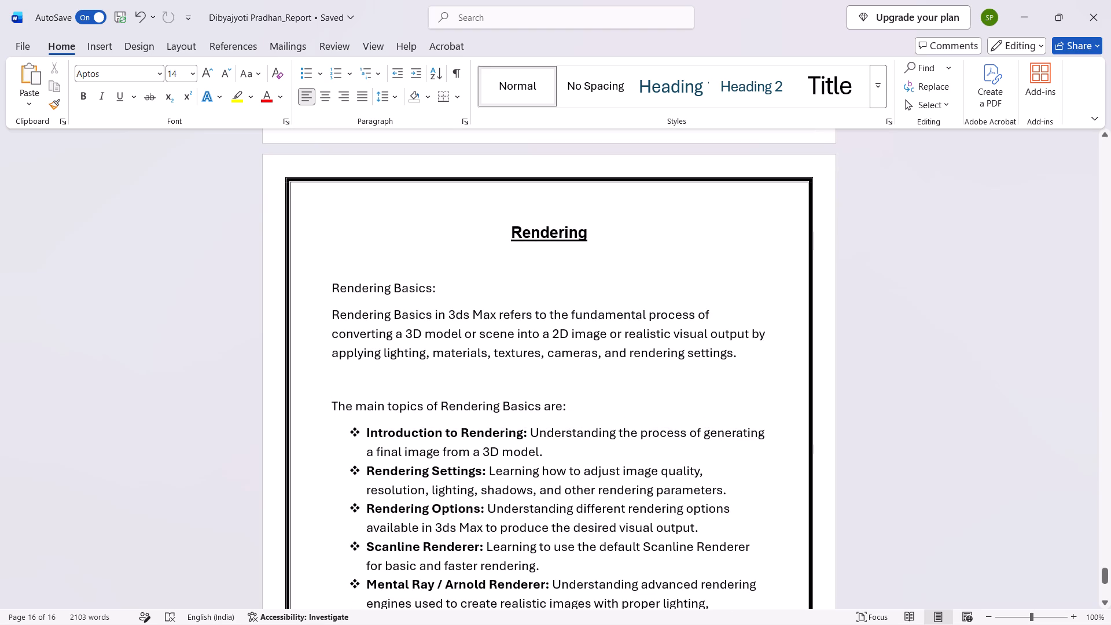
scroll(328, 370, down, 5)
scroll(329, 369, up, 3)
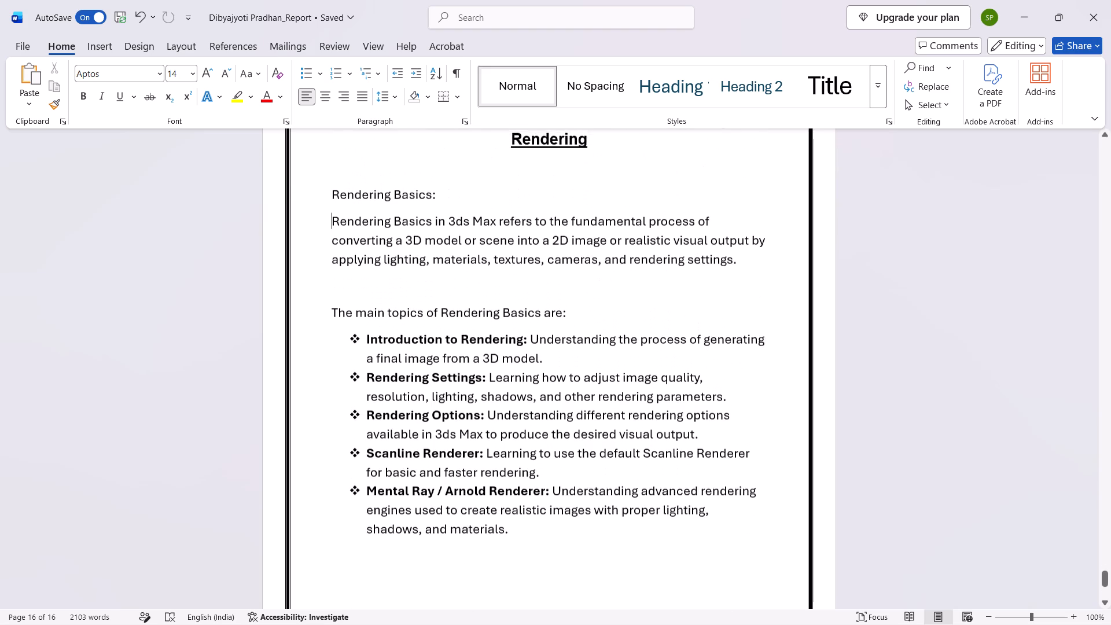
scroll(329, 369, up, 1)
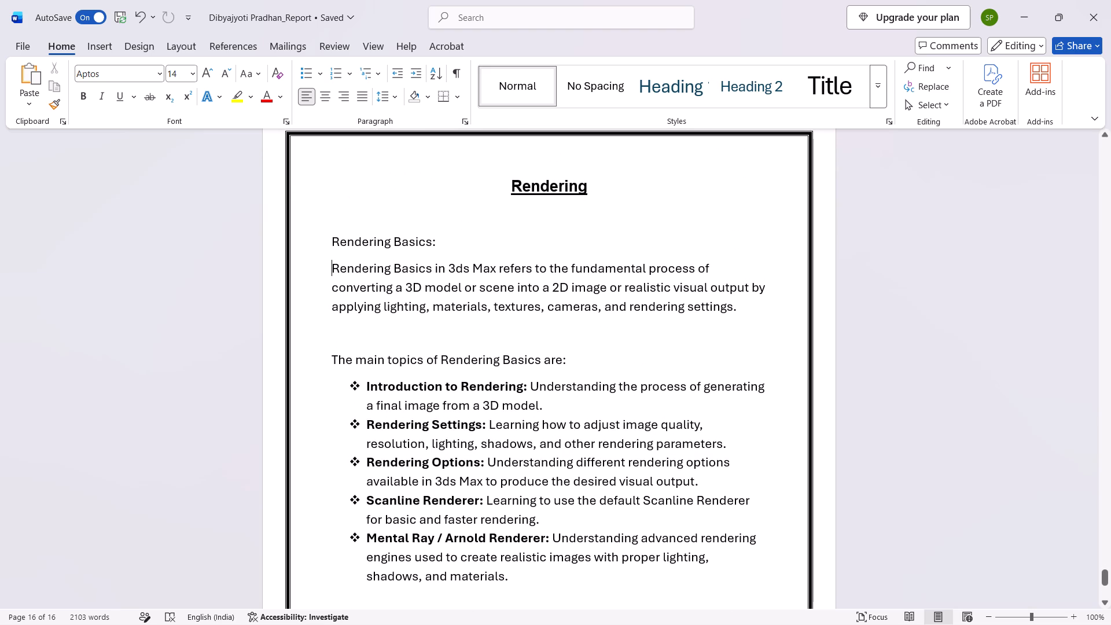
click(328, 245)
click(321, 75)
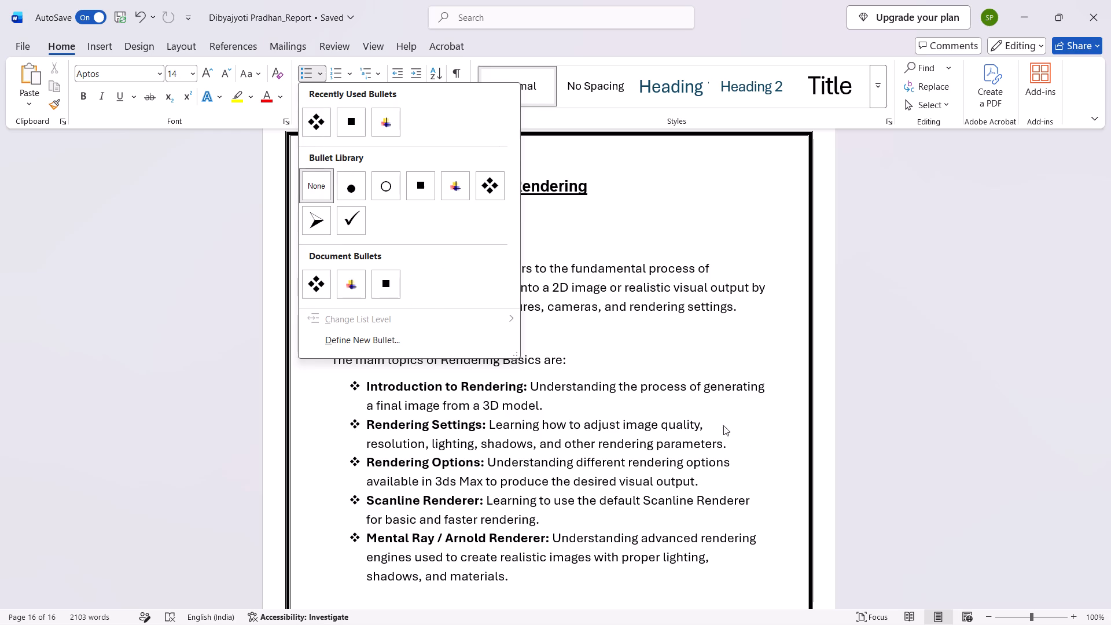
click(650, 382)
key(1)
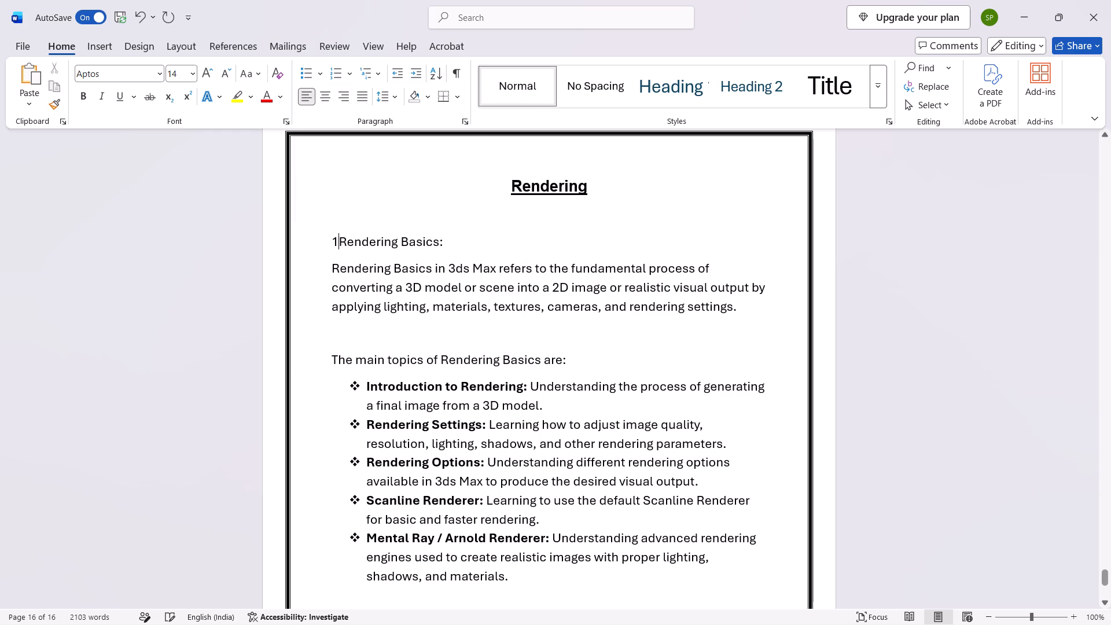
text(.)
key(space)
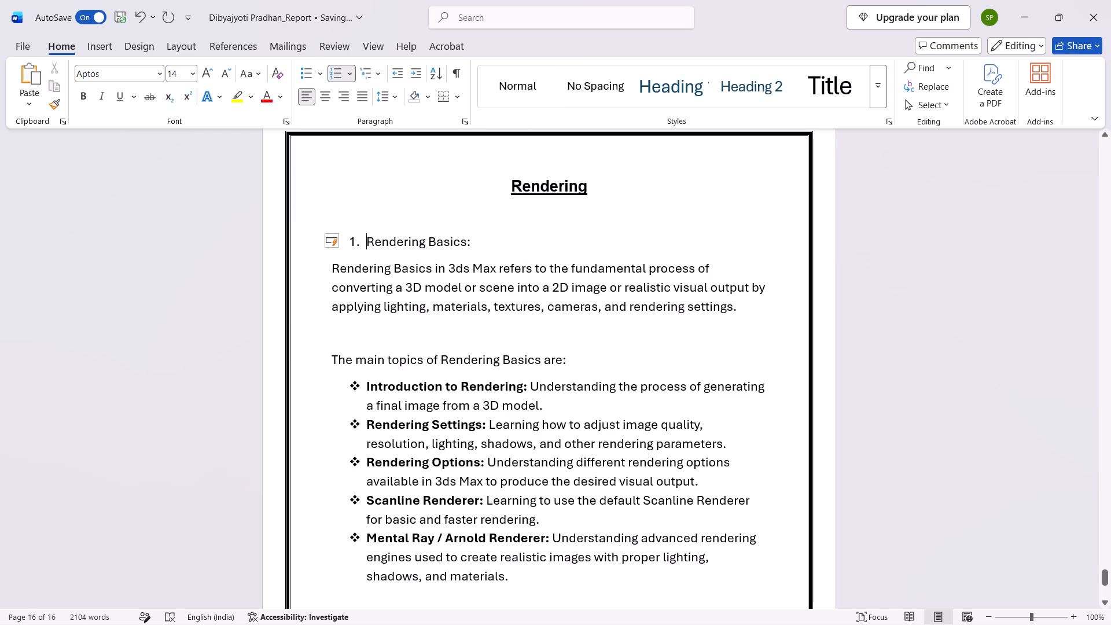
Indent everything below the numbered subheading, from the introductory paragraph through the Mental Ray / Arnold Renderer bullet, by two steps.
drag(325, 270, 547, 497)
scroll(442, 402, down, 2)
key(Tab)
scroll(411, 392, up, 1)
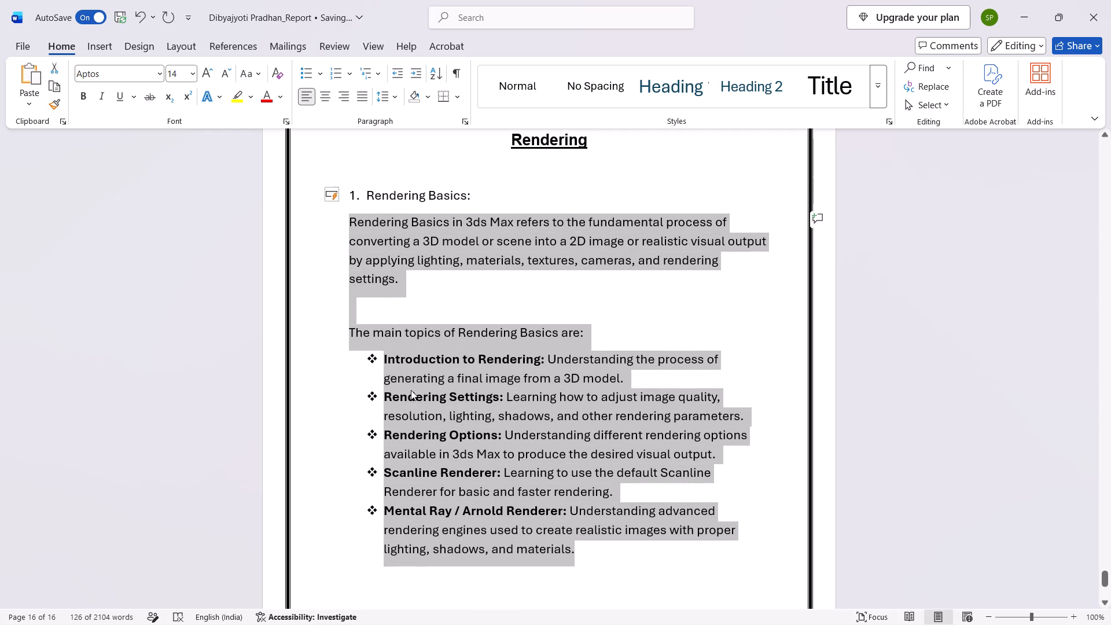
key(Tab)
click(485, 308)
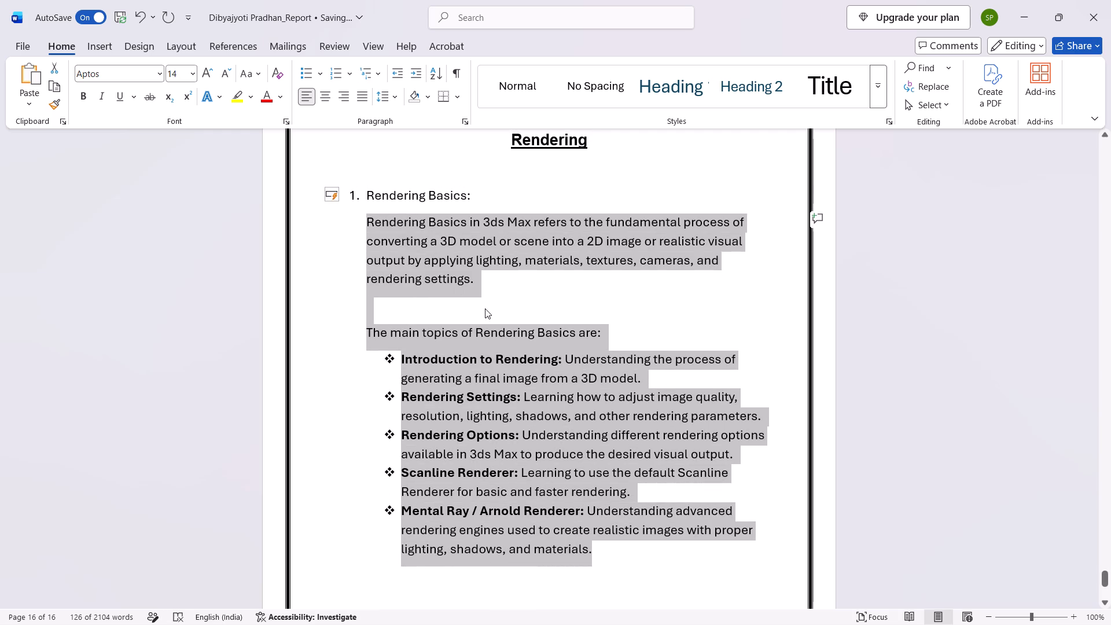
Merge the introductory paragraph into numbered item 1, separated from "Rendering Basics:" by only a line break.
scroll(485, 310, down, 2)
scroll(506, 363, up, 2)
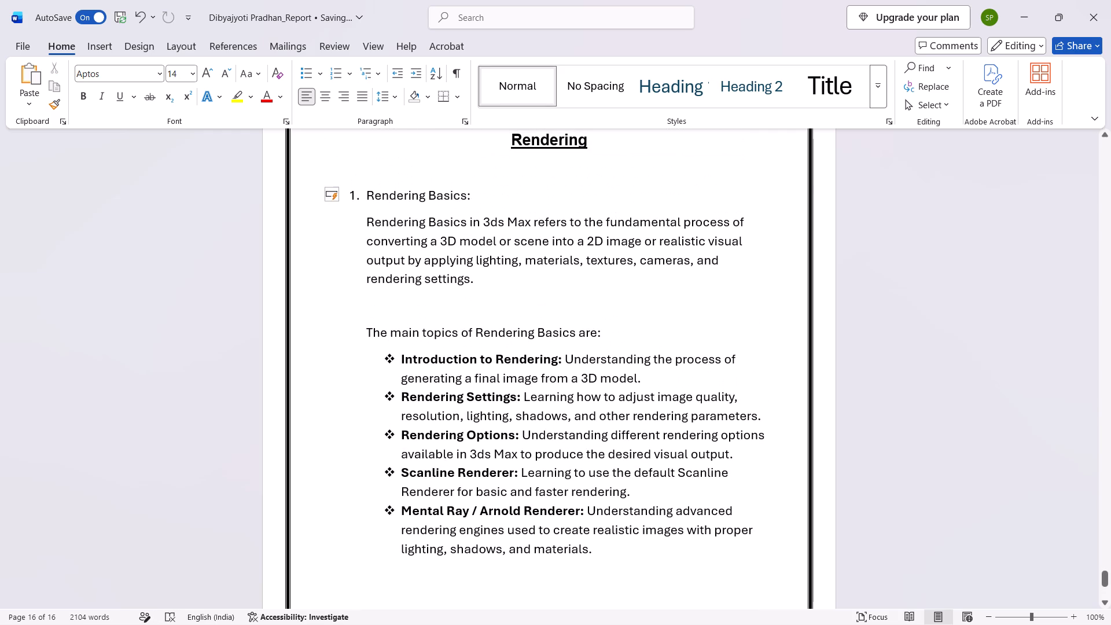
scroll(446, 275, up, 1)
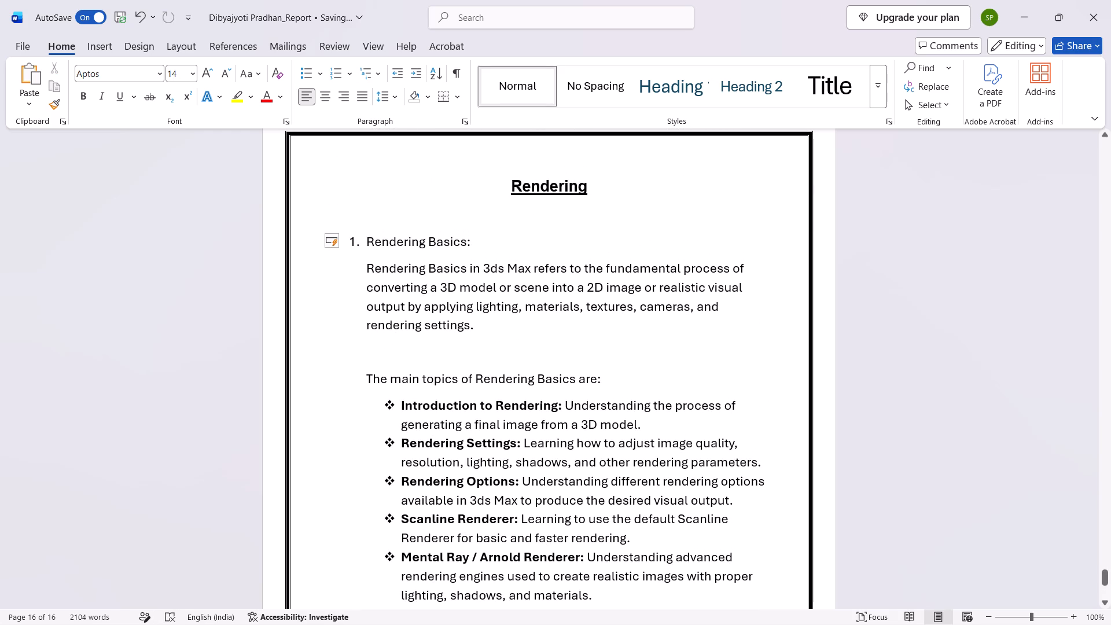
click(368, 265)
key(BackSpace)
key(BackSpace)
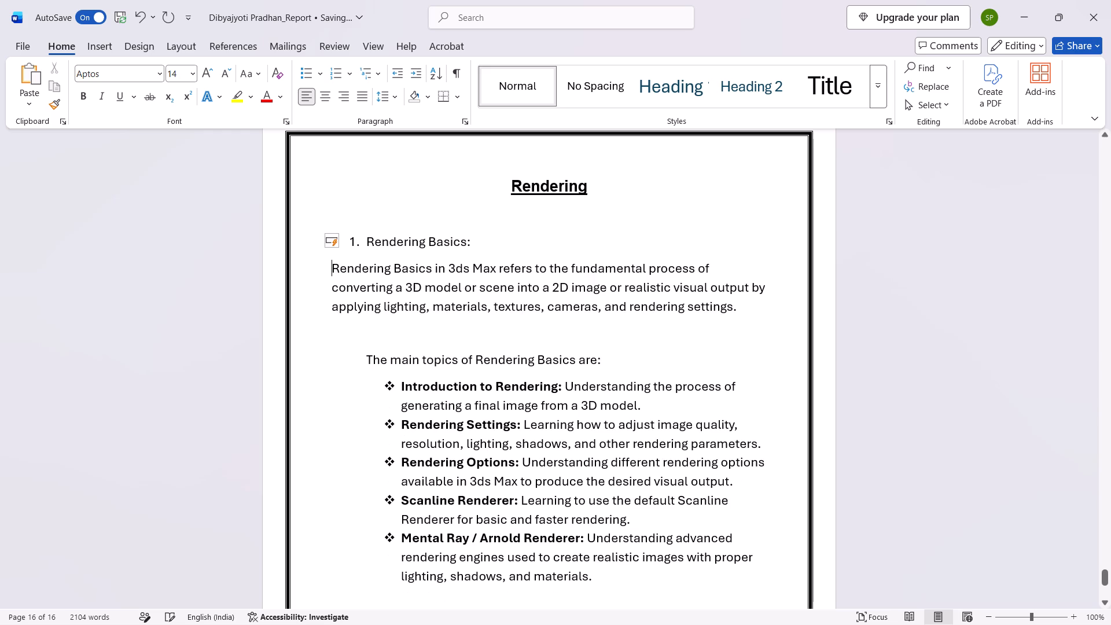
key(BackSpace)
key(shift+Return)
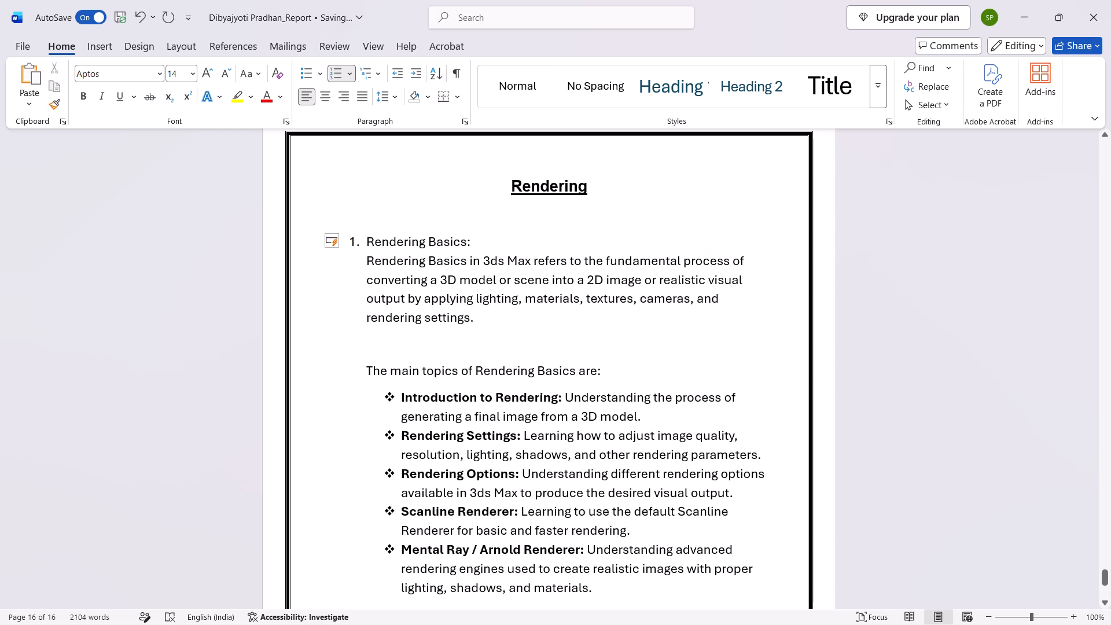
Make the "Rendering Basics:" subheading and its list number 1 bold.
drag(492, 240, 350, 247)
key(ctrl+b)
click(388, 264)
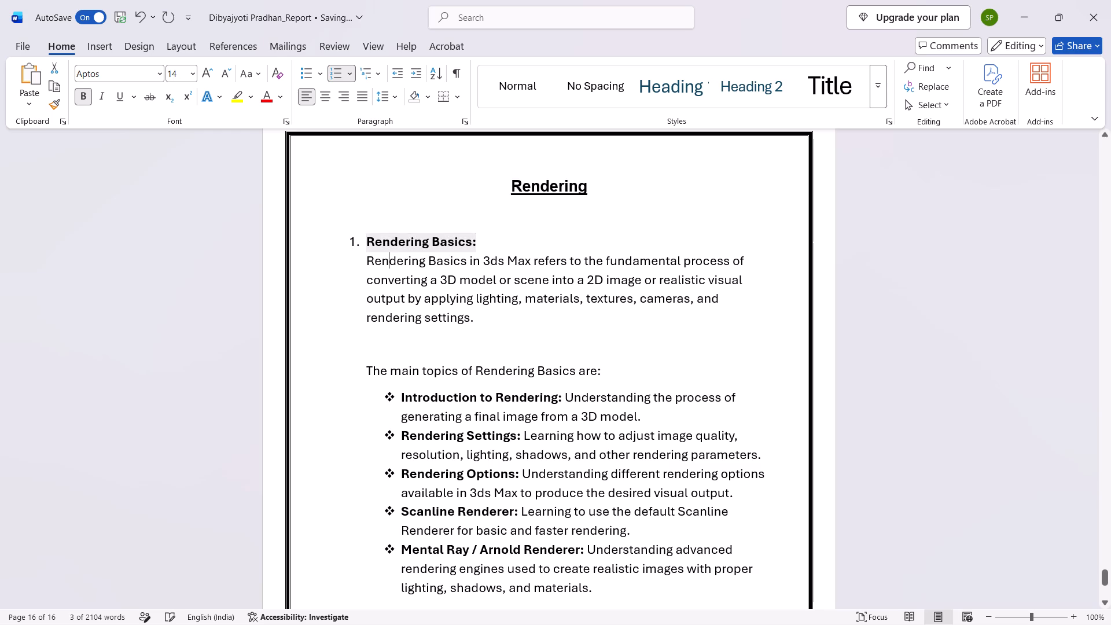
drag(348, 245, 442, 249)
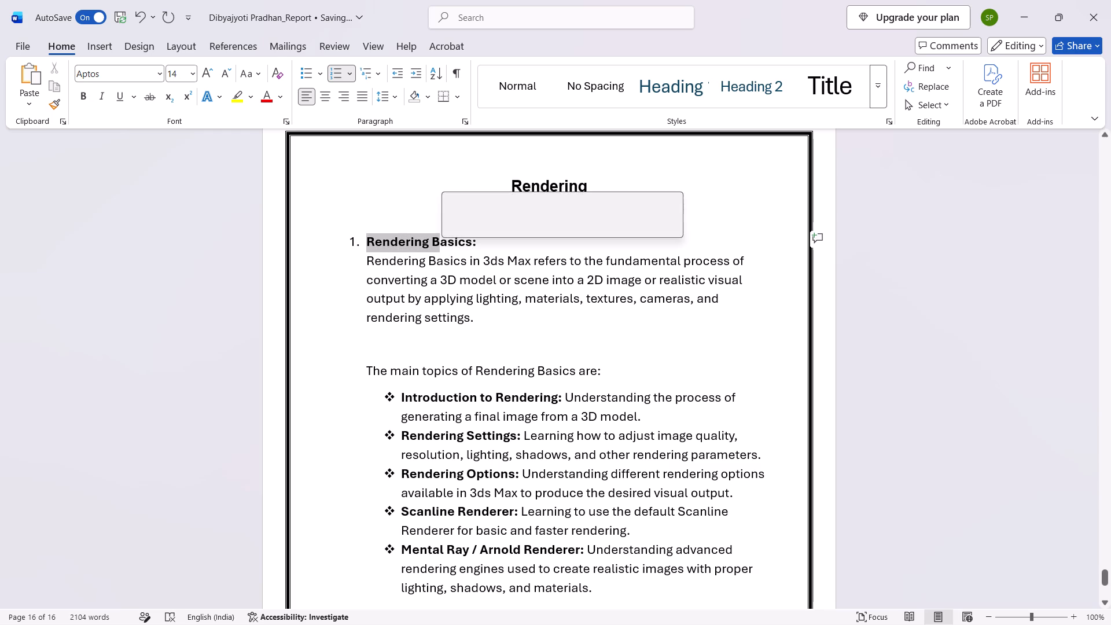
click(496, 247)
drag(488, 240, 322, 229)
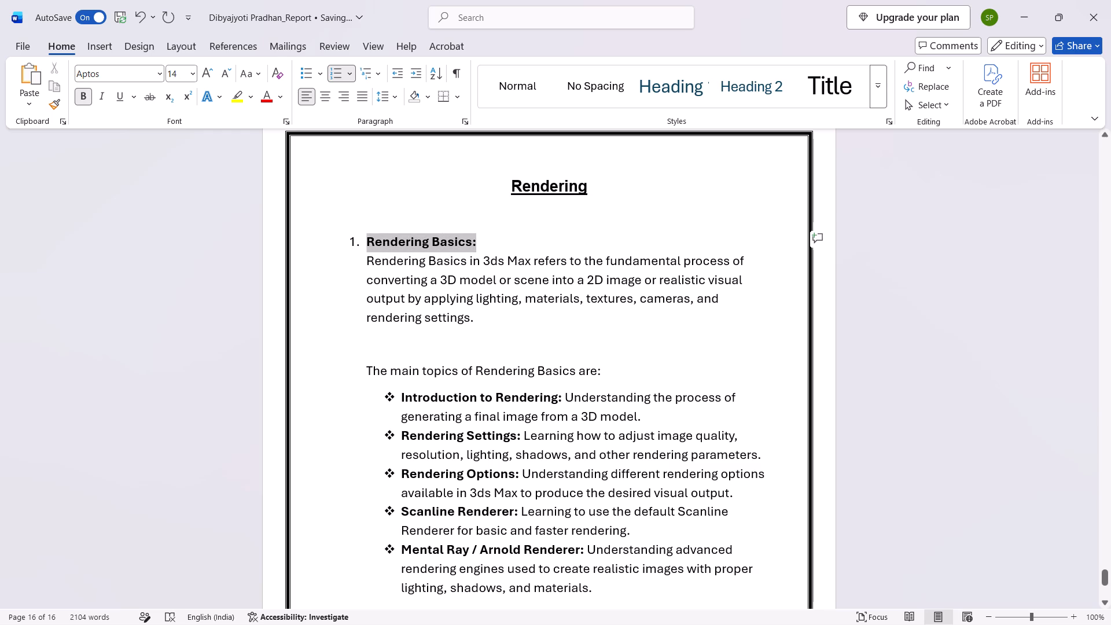
drag(322, 229, 350, 243)
click(370, 255)
click(356, 242)
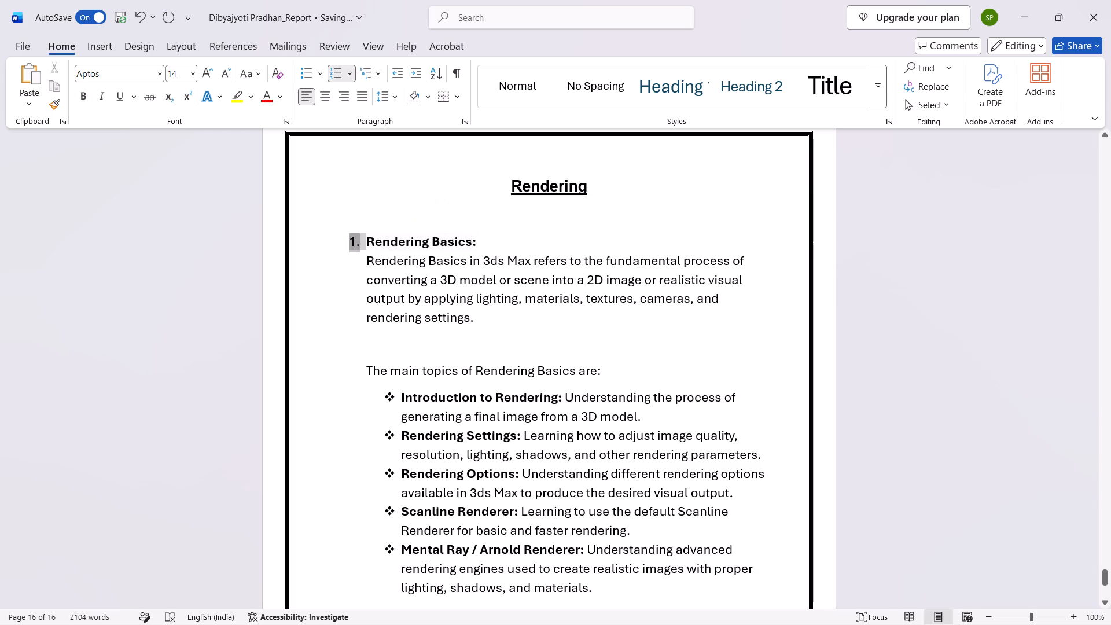
key(ctrl+b)
click(429, 291)
Add numbered item 2 with the subheading text "Rendering Advanced" on the empty line below the bulleted list.
scroll(490, 402, down, 5)
scroll(666, 425, up, 2)
click(642, 520)
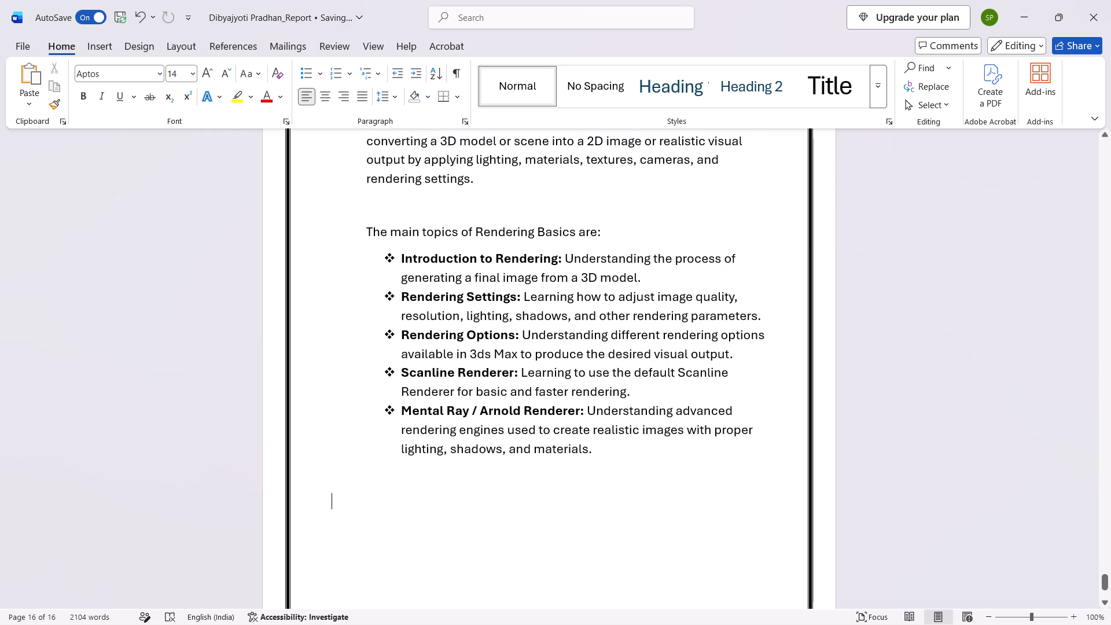
text(2.)
key(space)
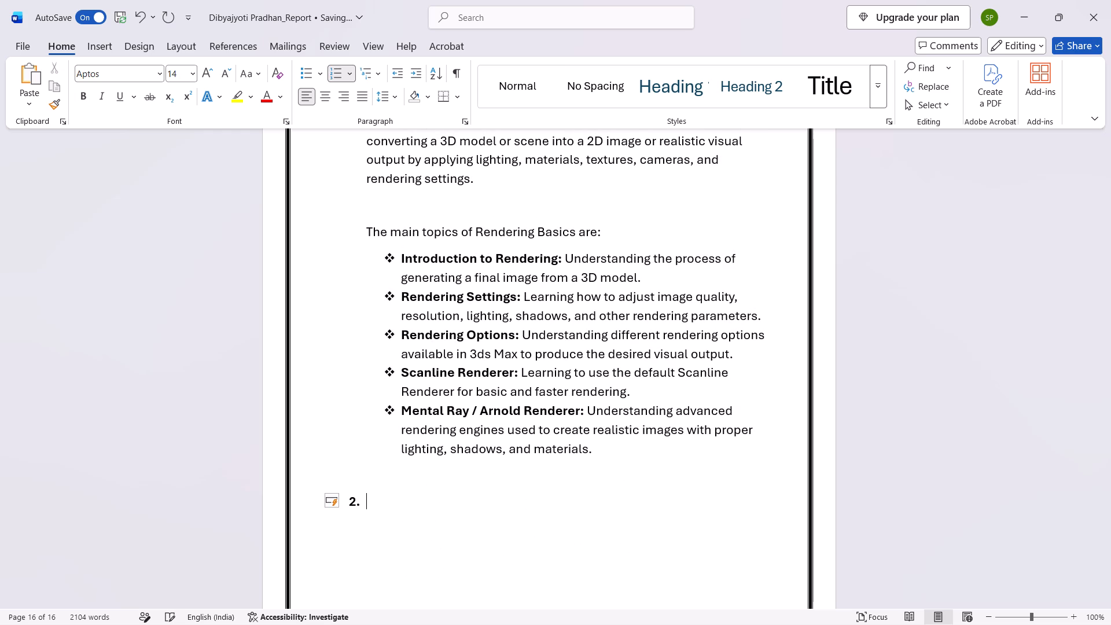
text(Rendering Advance)
key(d)
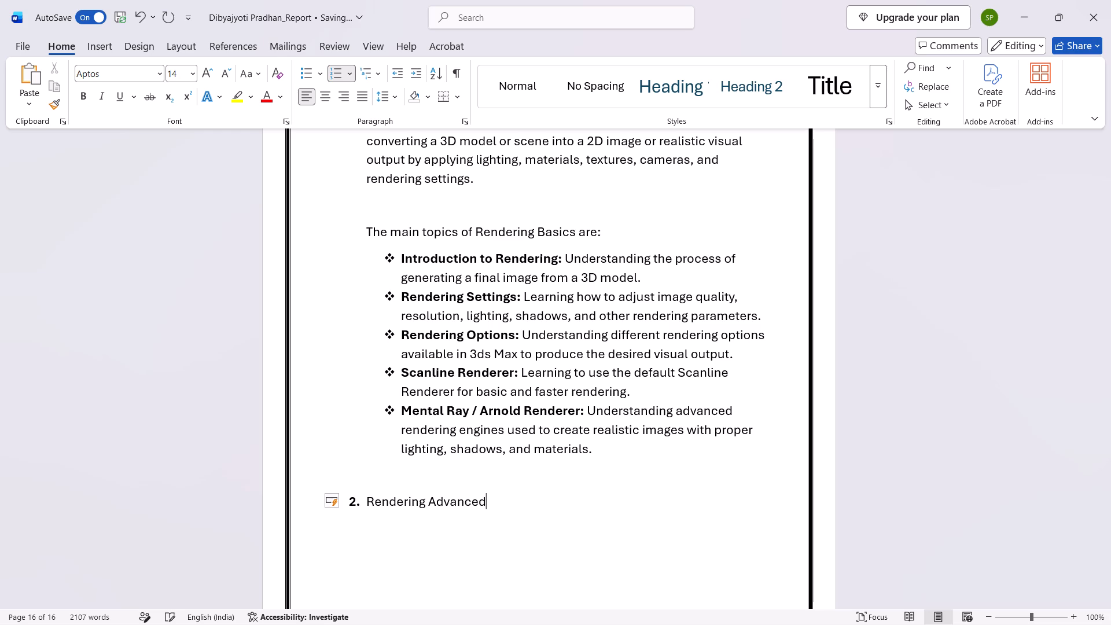
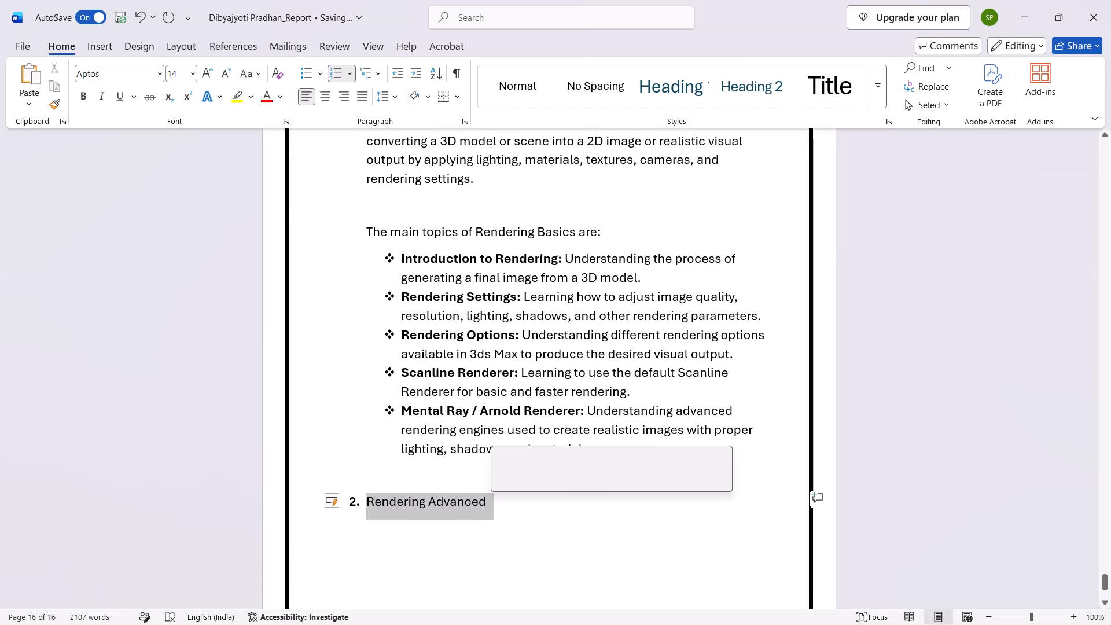
Replace the text of numbered item 2 with "Advanced Rendering:".
scroll(464, 464, up, 5)
scroll(459, 458, down, 6)
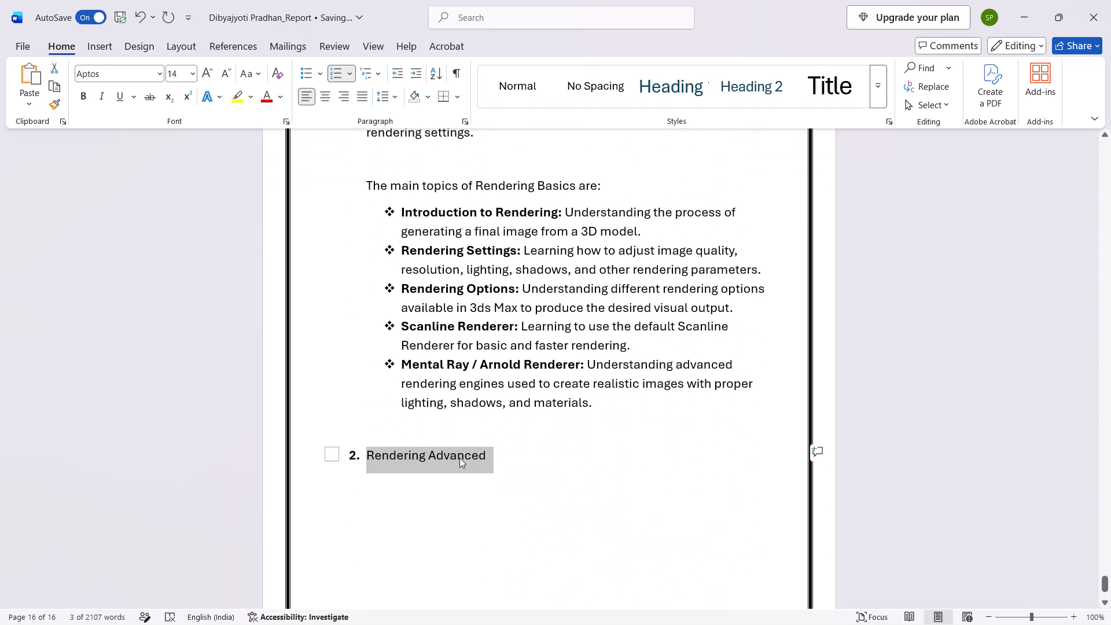
scroll(459, 458, down, 1)
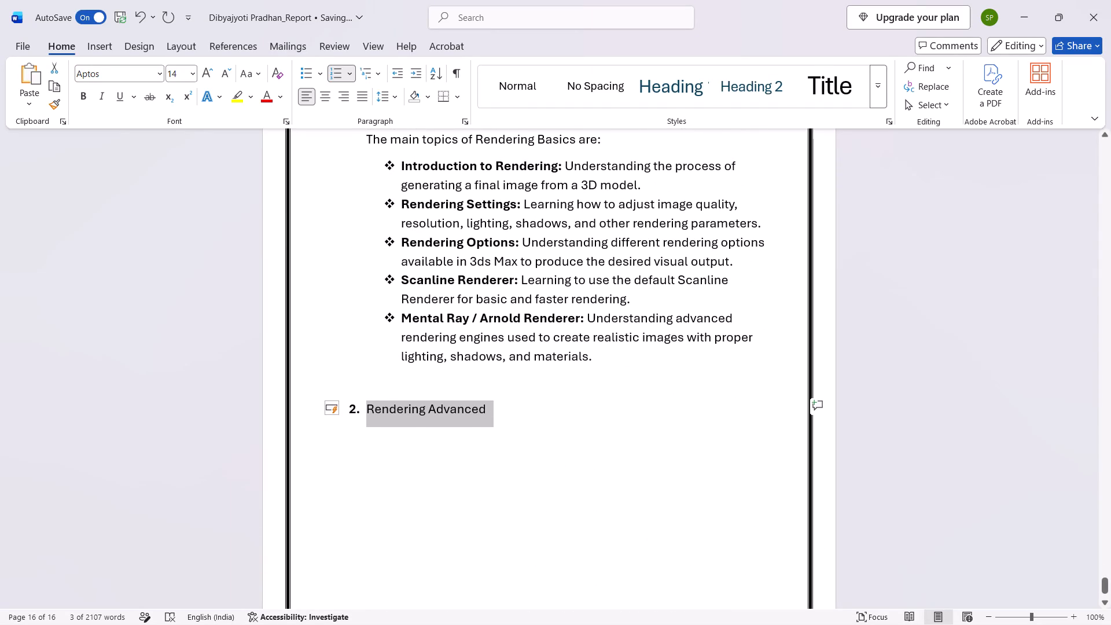
text(Advanced Rendering)
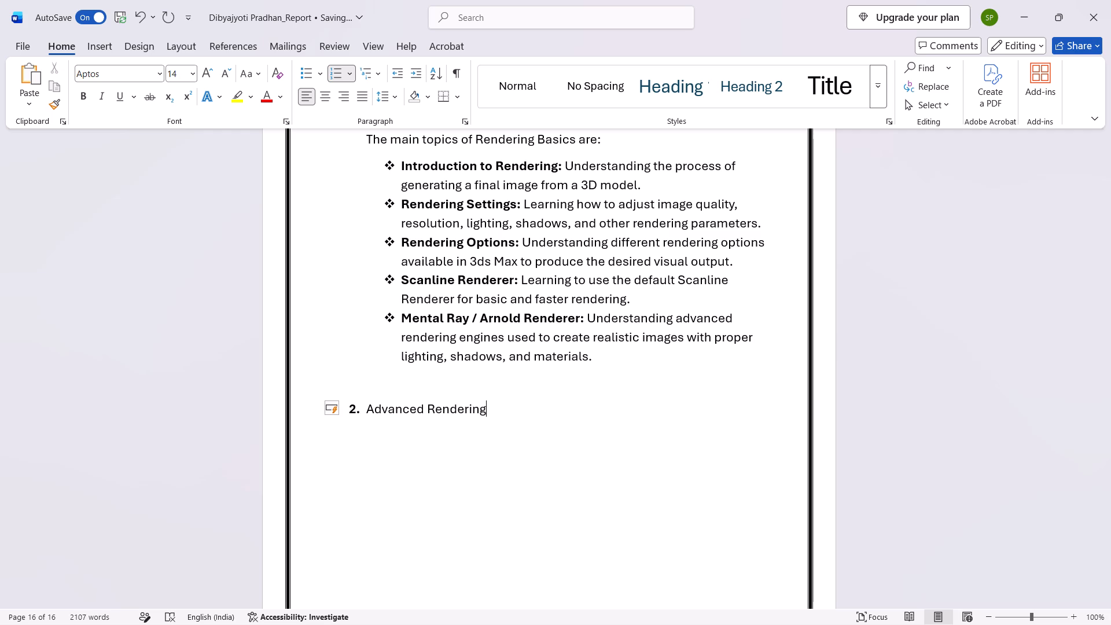
key(shift+colon)
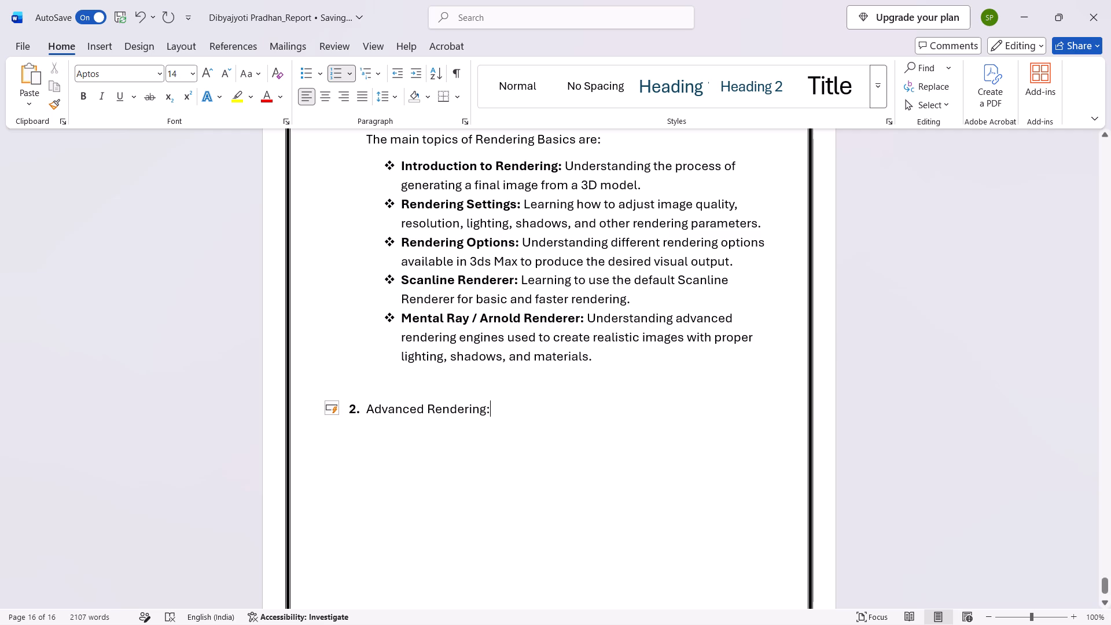
Make the "Advanced Rendering:" subheading bold.
drag(524, 411, 348, 416)
key(ctrl+b)
Add an empty line without a list number below the "Advanced Rendering:" subheading.
click(523, 408)
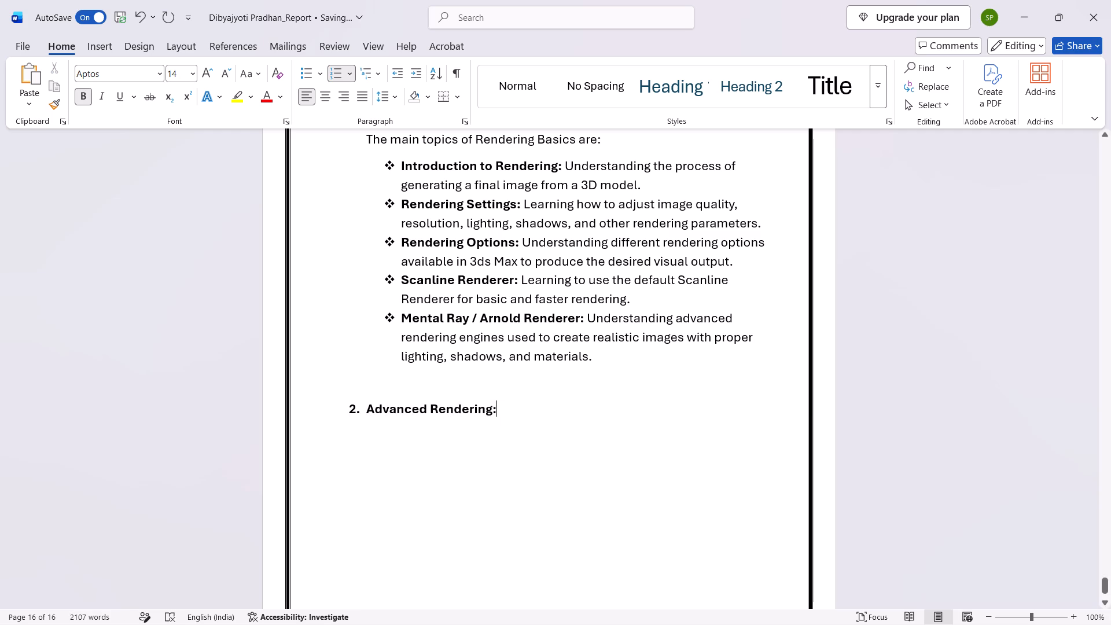
key(Return)
key(BackSpace)
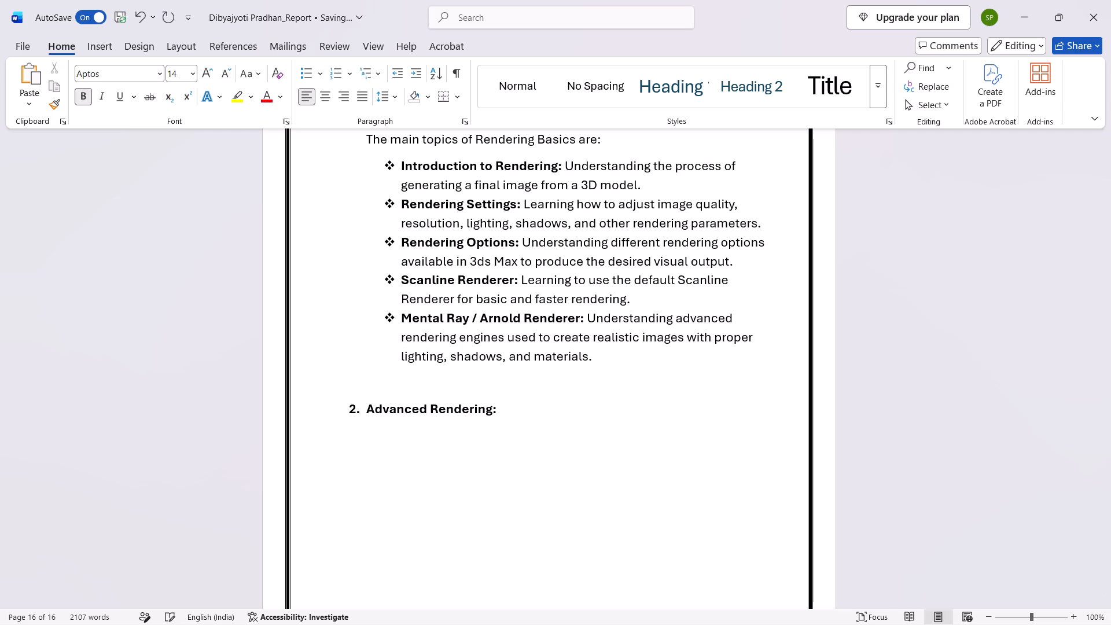
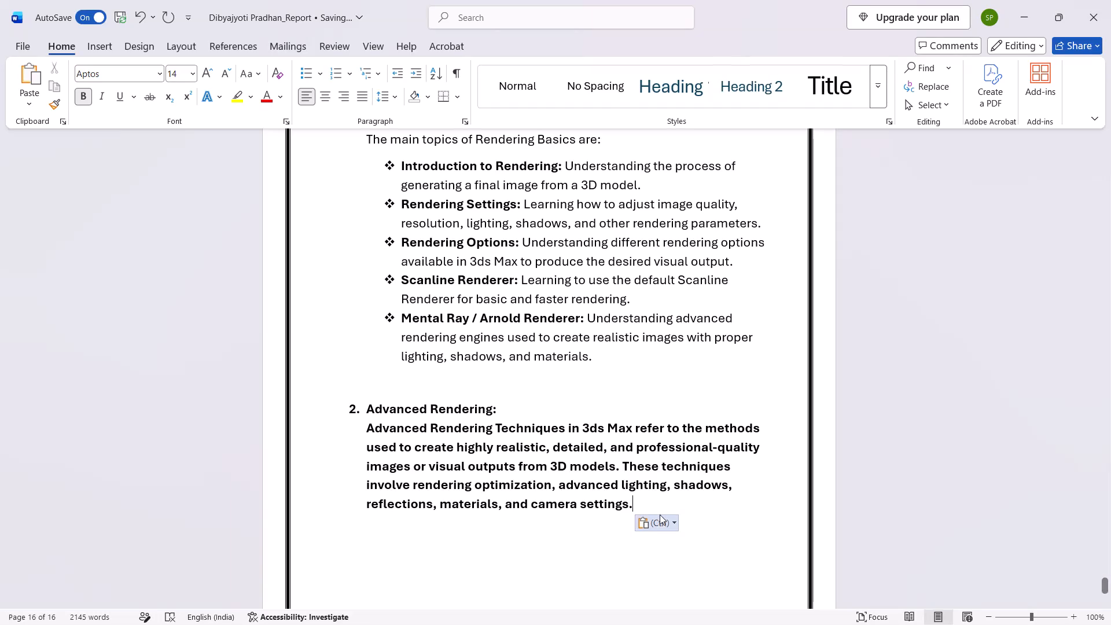
Remove the bold formatting from the introductory paragraph below the "Advanced Rendering:" subheading.
drag(658, 510, 363, 436)
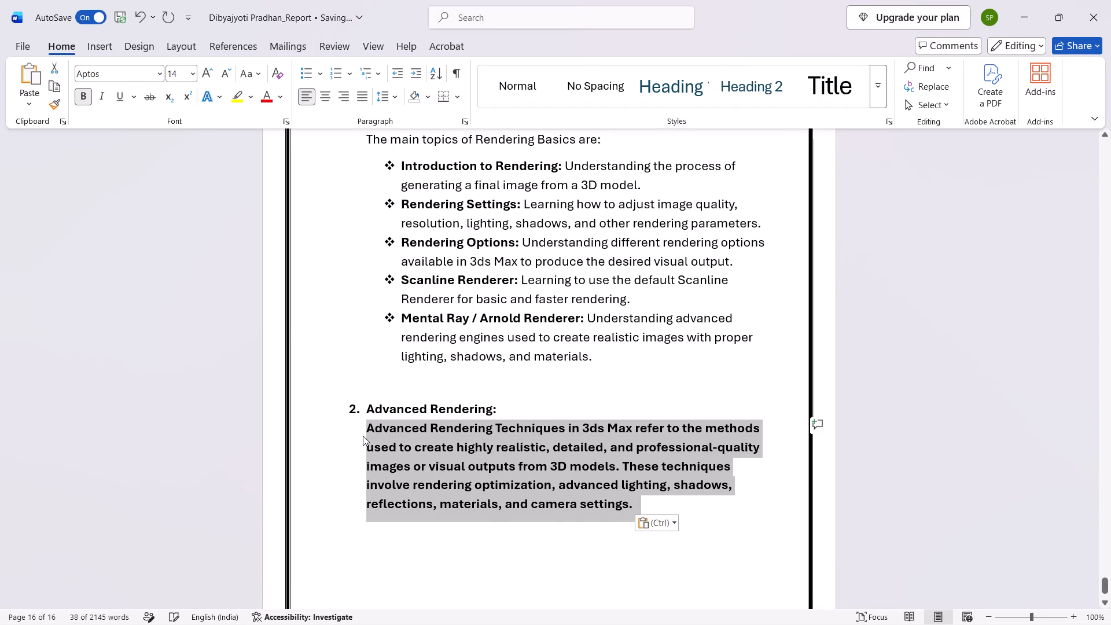
key(ctrl+b)
click(584, 503)
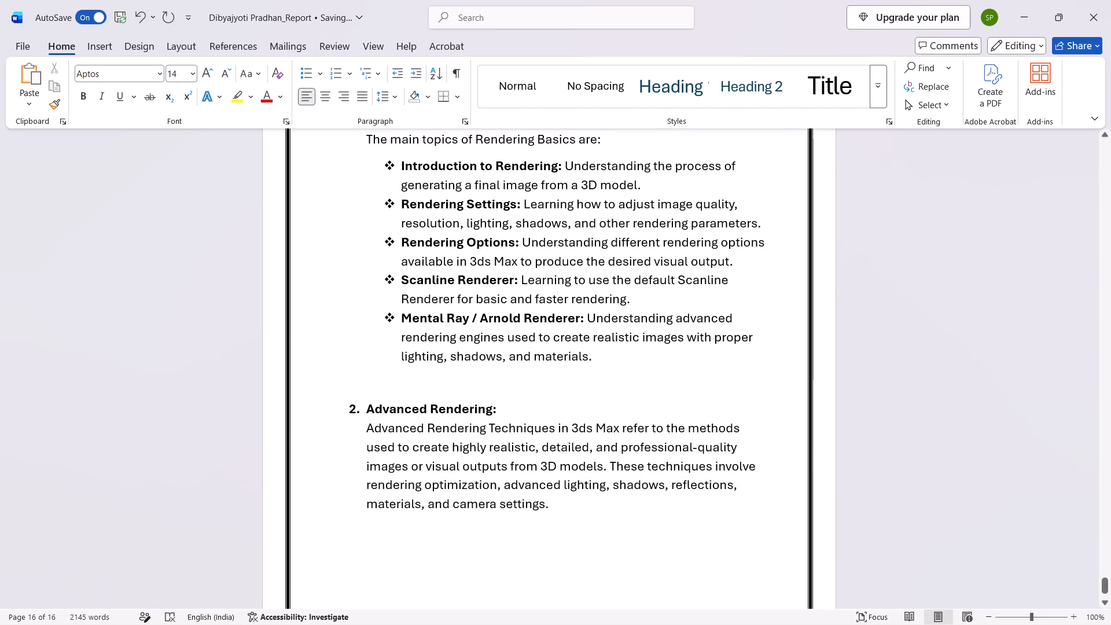
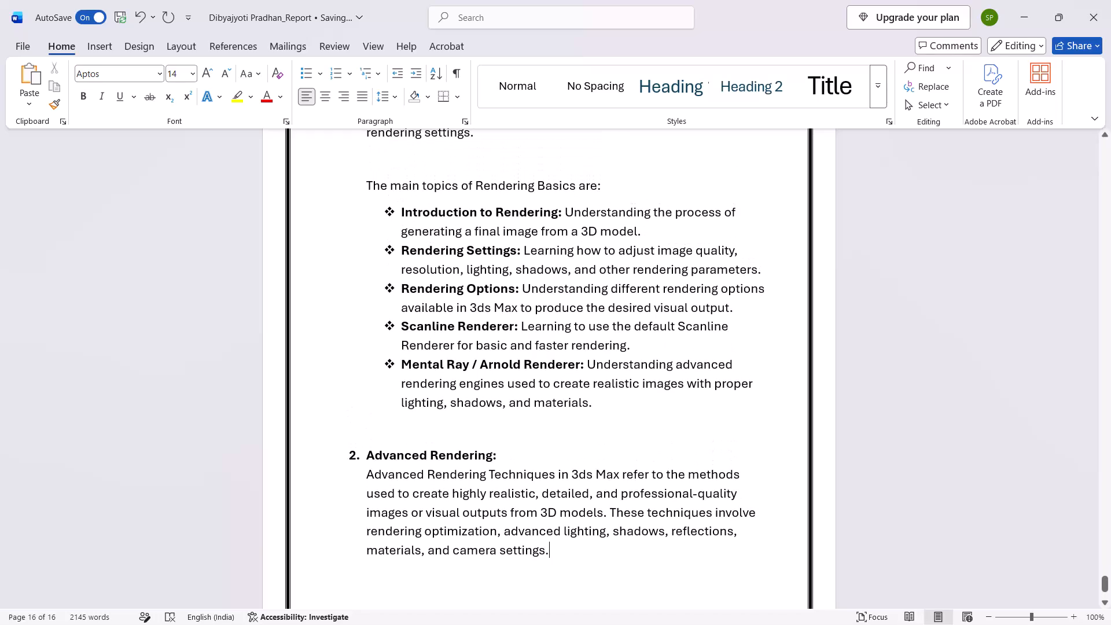
Below the Advanced Rendering introductory paragraph, leave a blank line and add "The main topics of Advanced Rendering are:".
scroll(444, 358, up, 1)
scroll(444, 358, down, 1)
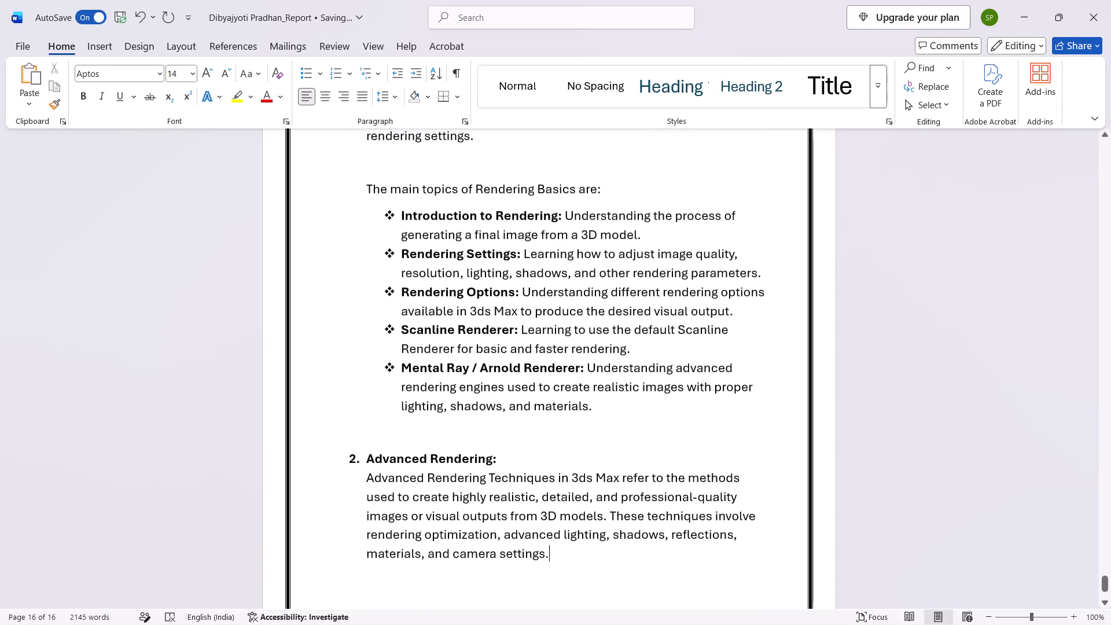
scroll(444, 358, down, 3)
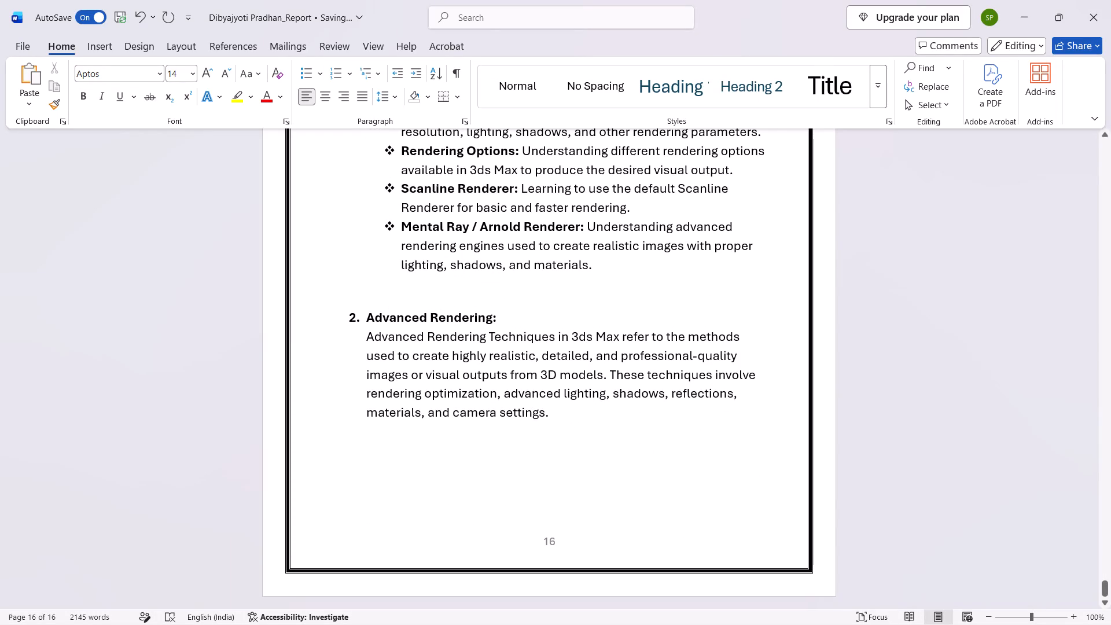
key(Return)
key(Return)
scroll(564, 431, up, 6)
scroll(564, 431, down, 2)
text(The main topics of Advanced)
key(space)
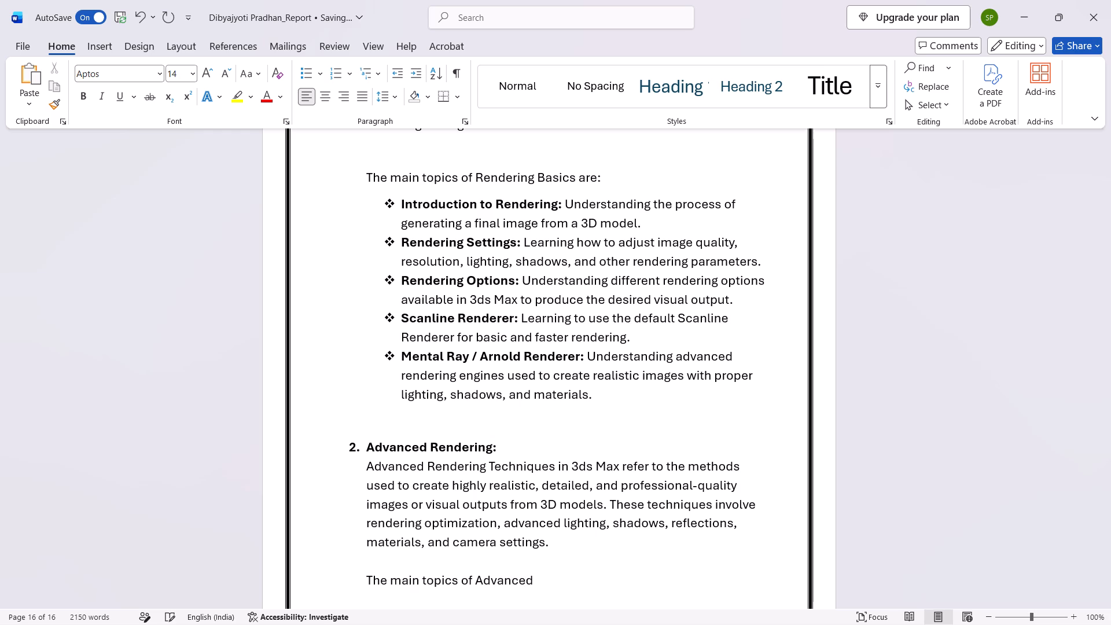
text(Rendering are)
scroll(564, 431, down, 1)
key(shift+colon)
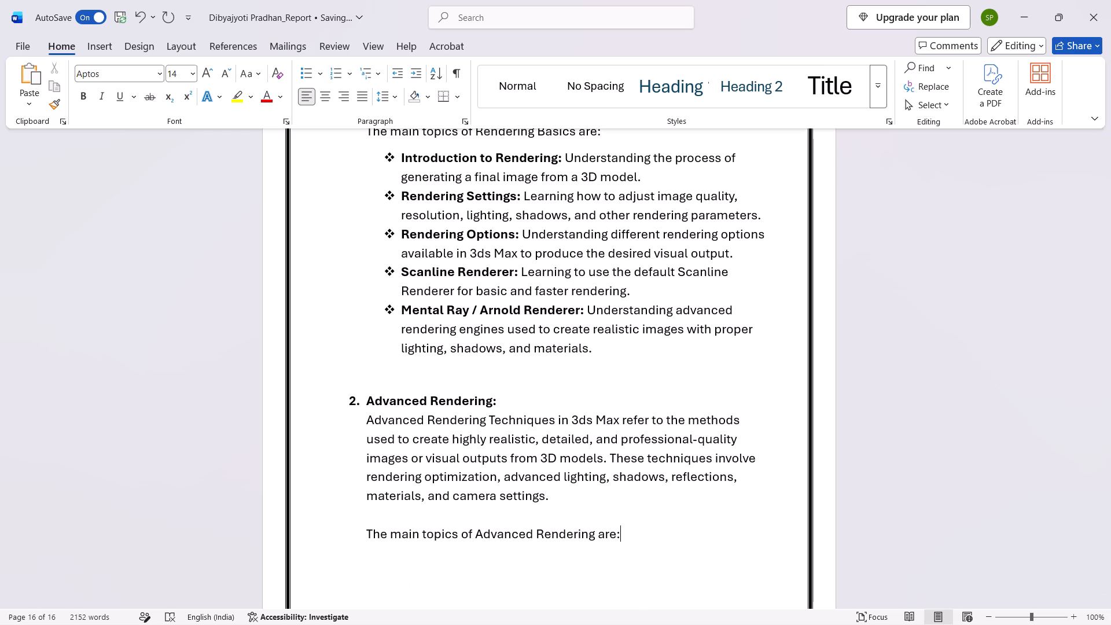
Paste the copied five-topic list, from Rendering Optimization to Reflection and Refraction, on a new line beneath the topics lead-in.
key(shift+Return)
key(ctrl+v)
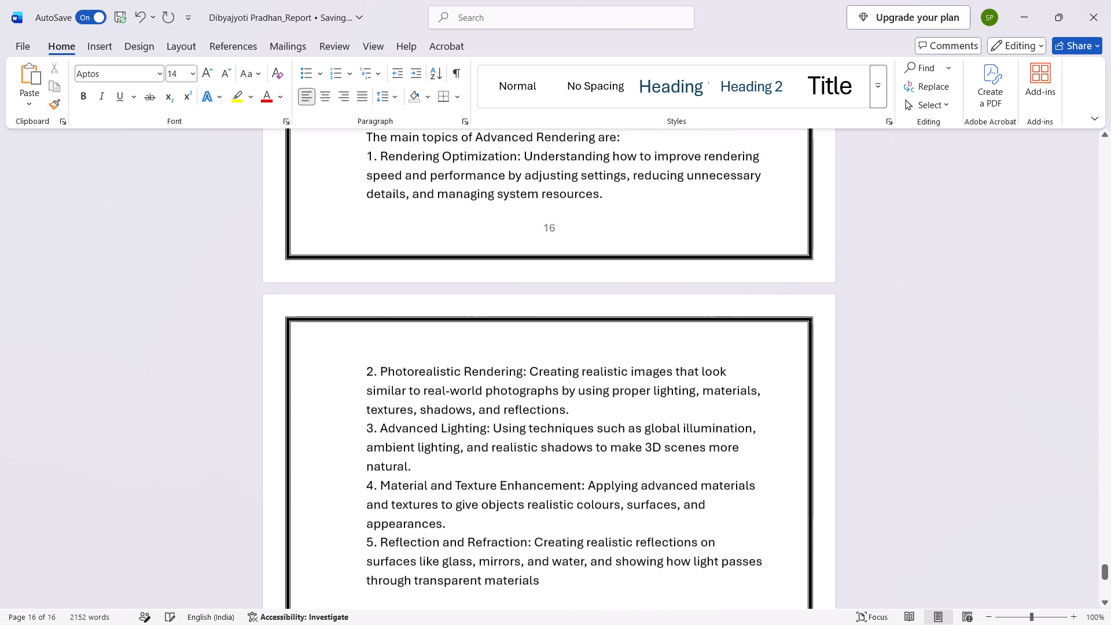
Insert three paragraph breaks before "The main topics of Advanced Rendering are:" to move it and its topics onto the following page.
scroll(564, 425, up, 2)
scroll(403, 285, up, 1)
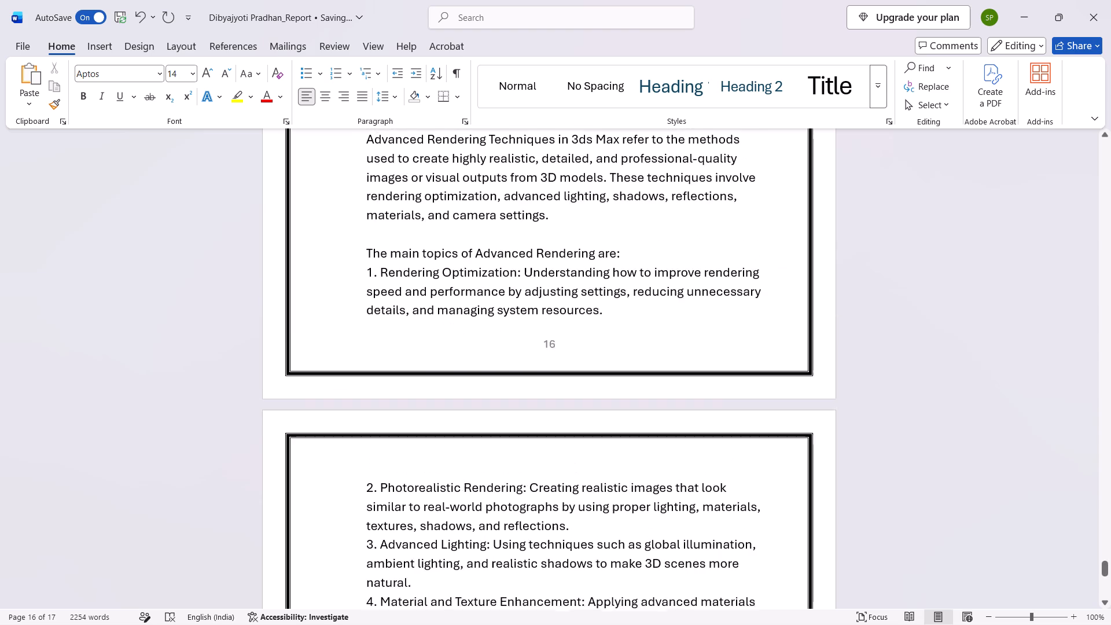
click(365, 277)
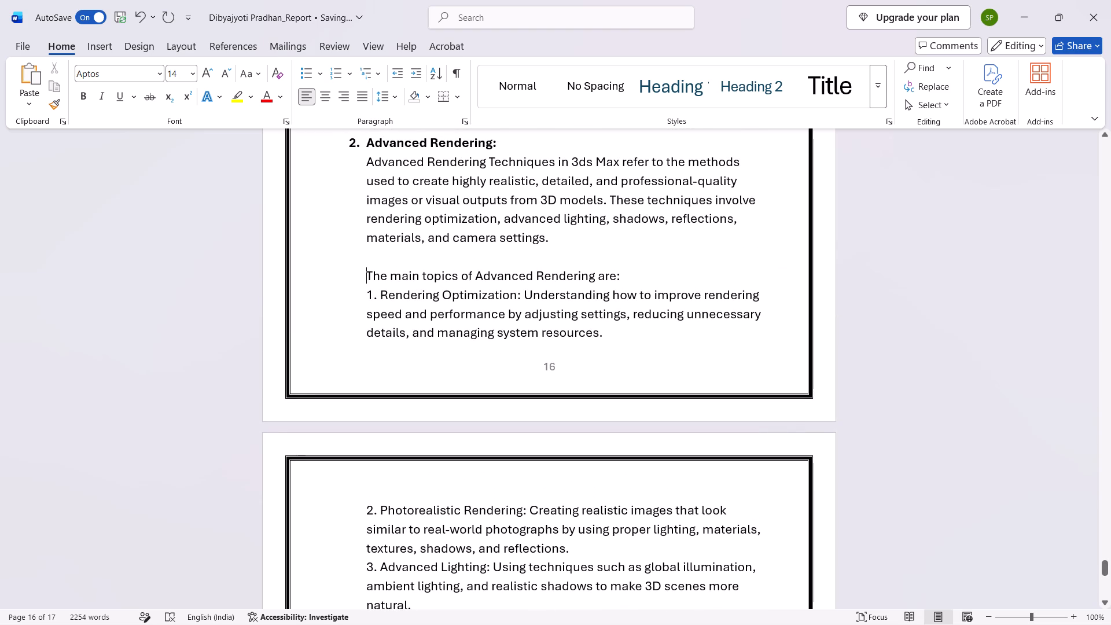
key(Return)
key(Return)
key(Return)
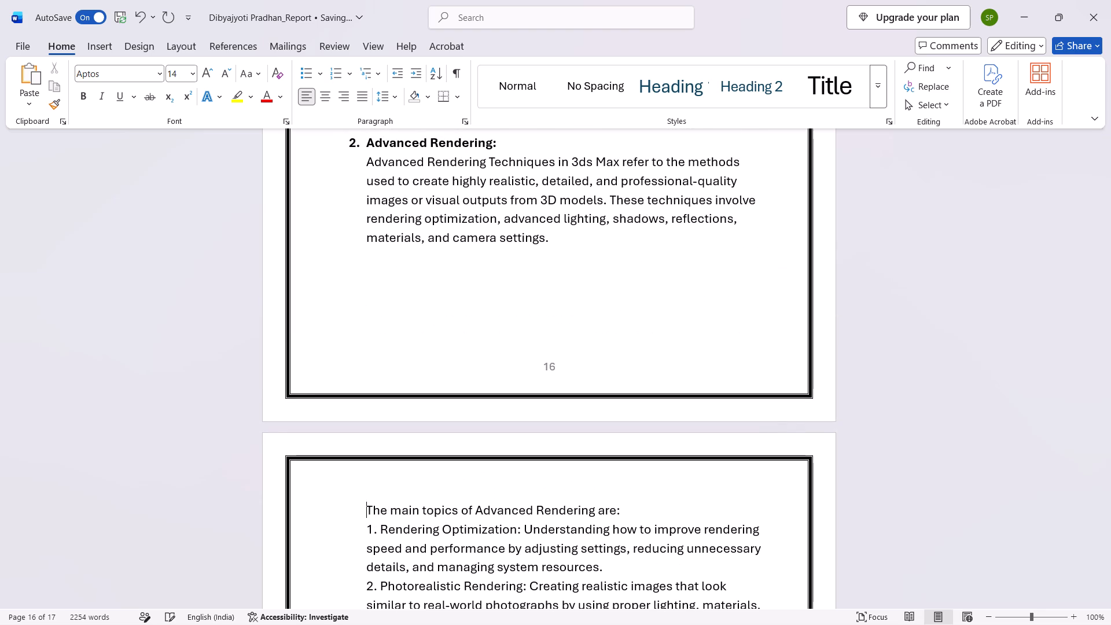
Delete the manual numbers 1., 2. and 3. before Rendering Optimization, Photorealistic Rendering and Advanced Lighting.
scroll(359, 294, down, 1)
scroll(400, 448, down, 1)
click(383, 434)
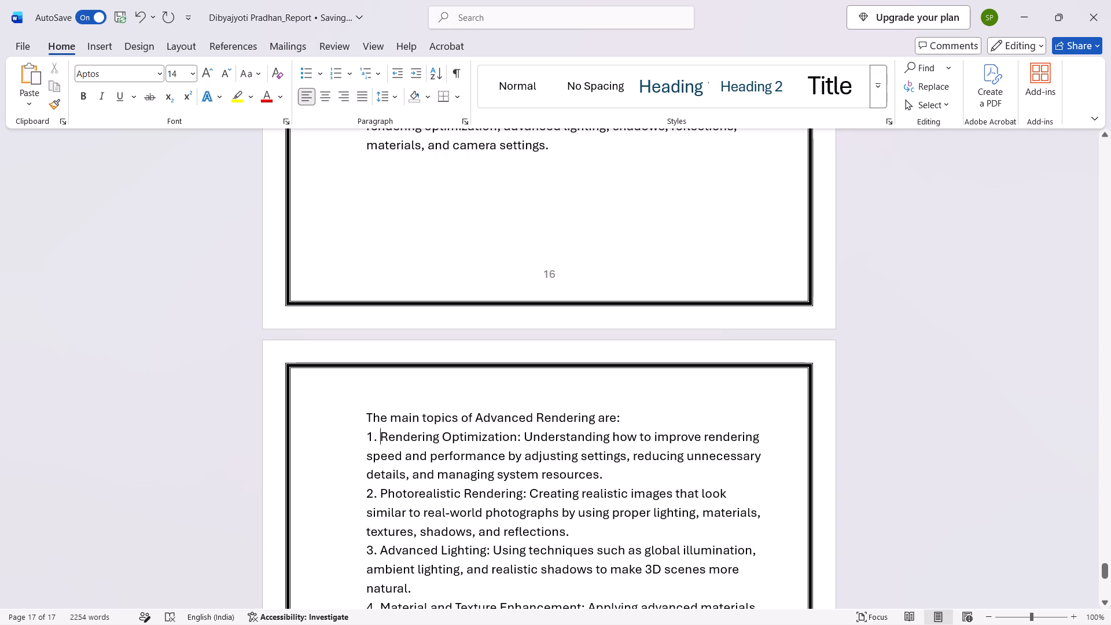
key(BackSpace)
key(BackSpace)
key(BackSpace)
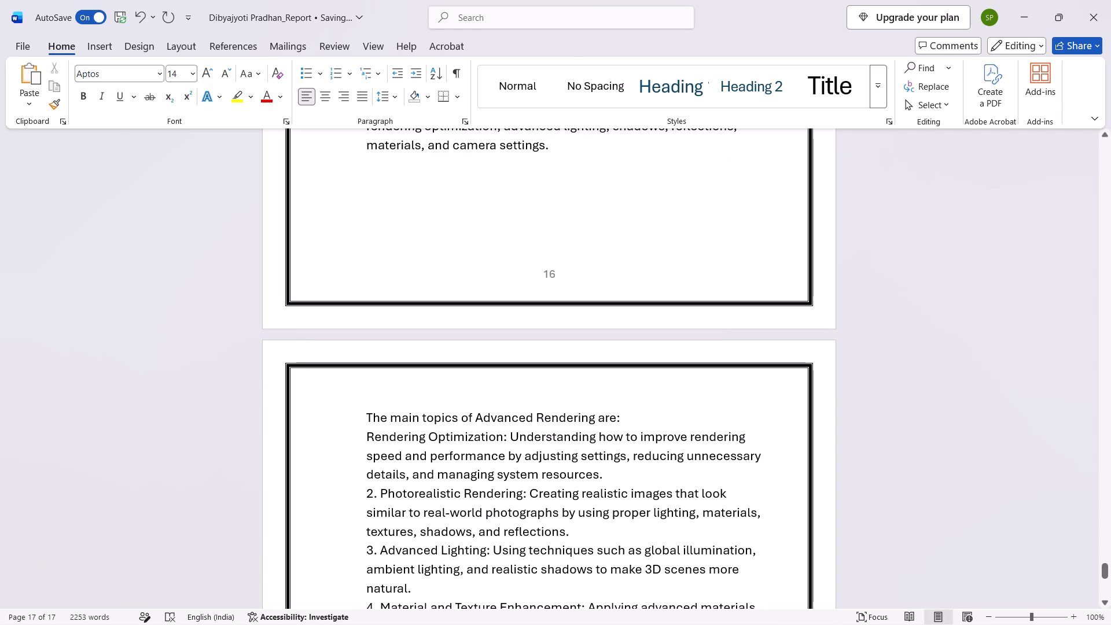
click(380, 495)
key(BackSpace)
key(BackSpace)
key(BackSpace)
click(379, 553)
key(BackSpace)
key(BackSpace)
key(BackSpace)
Delete the manual numbers 4. and 5. before Material and Texture Enhancement and Reflection and Refraction.
scroll(381, 556, down, 2)
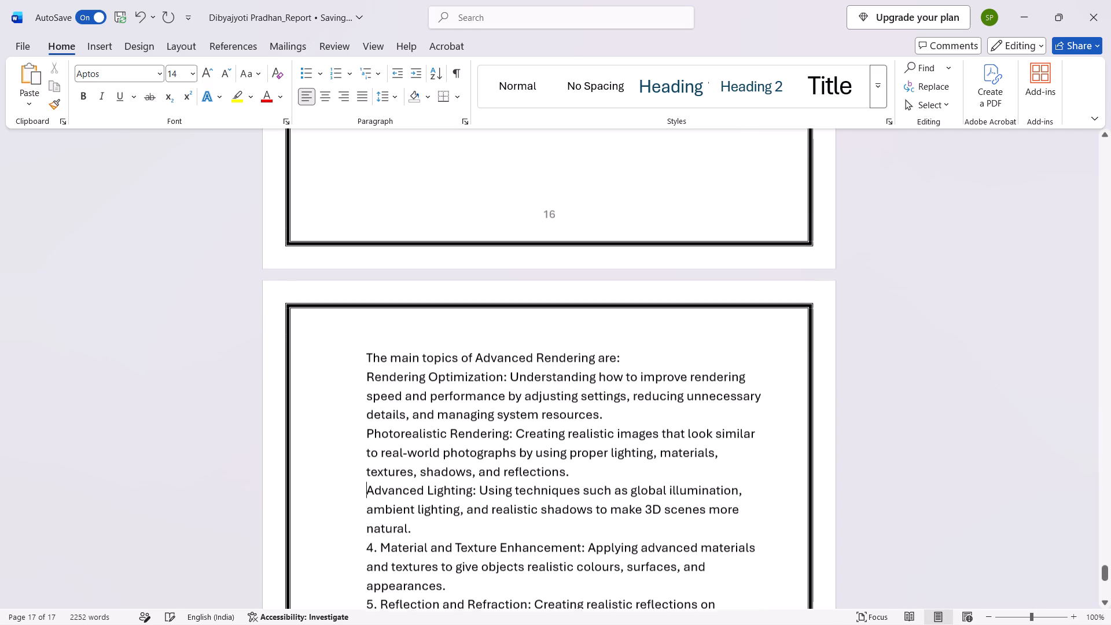
click(380, 518)
key(BackSpace)
key(BackSpace)
key(BackSpace)
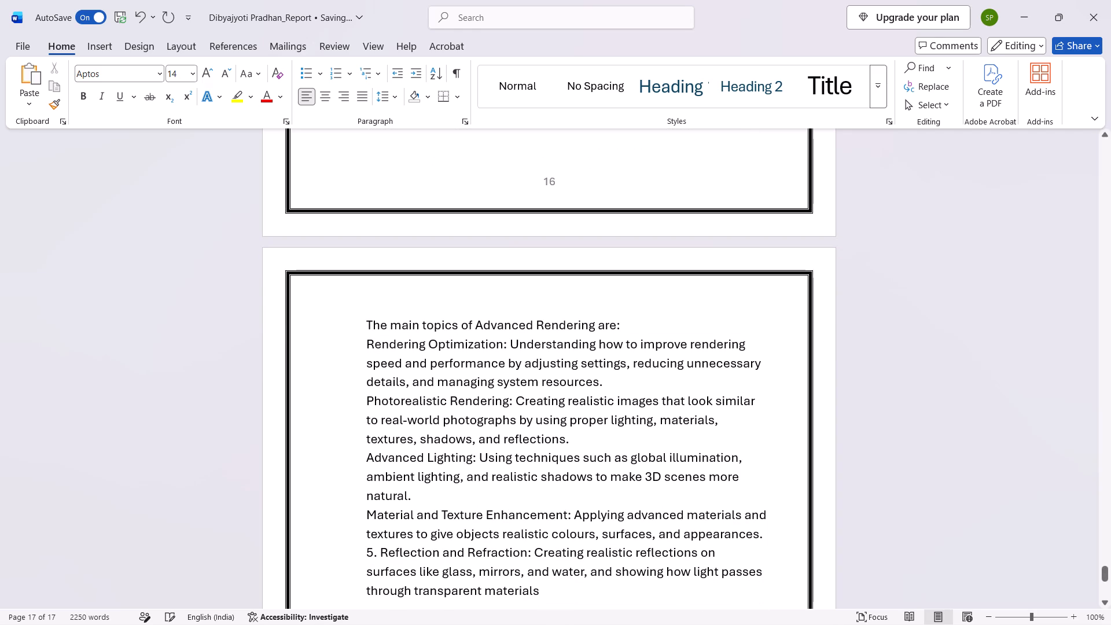
click(378, 553)
key(BackSpace)
key(BackSpace)
key(Right)
key(BackSpace)
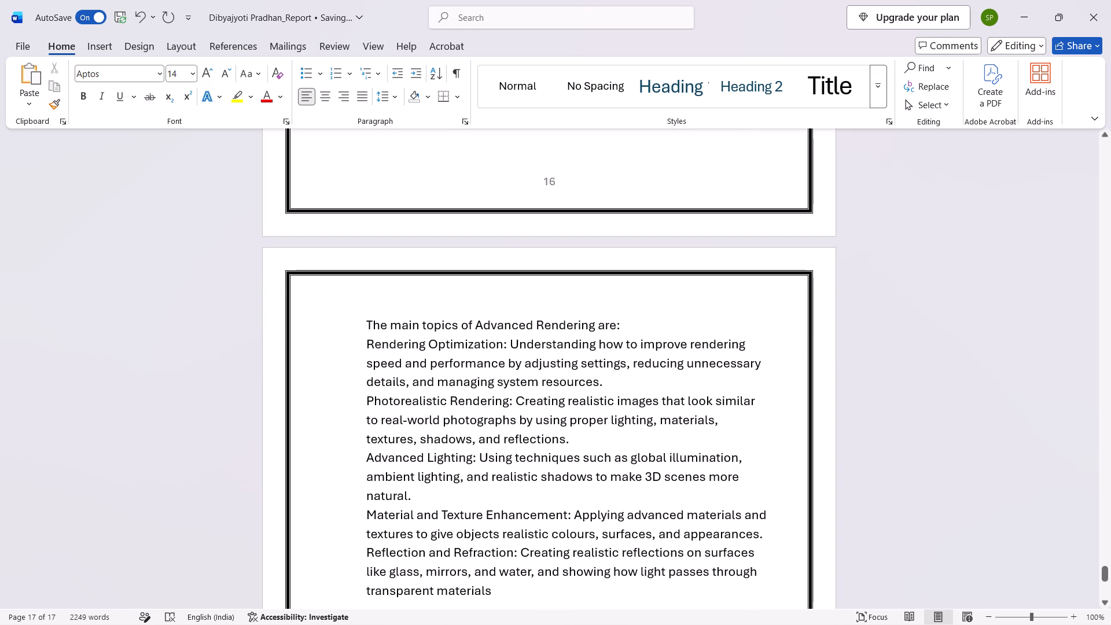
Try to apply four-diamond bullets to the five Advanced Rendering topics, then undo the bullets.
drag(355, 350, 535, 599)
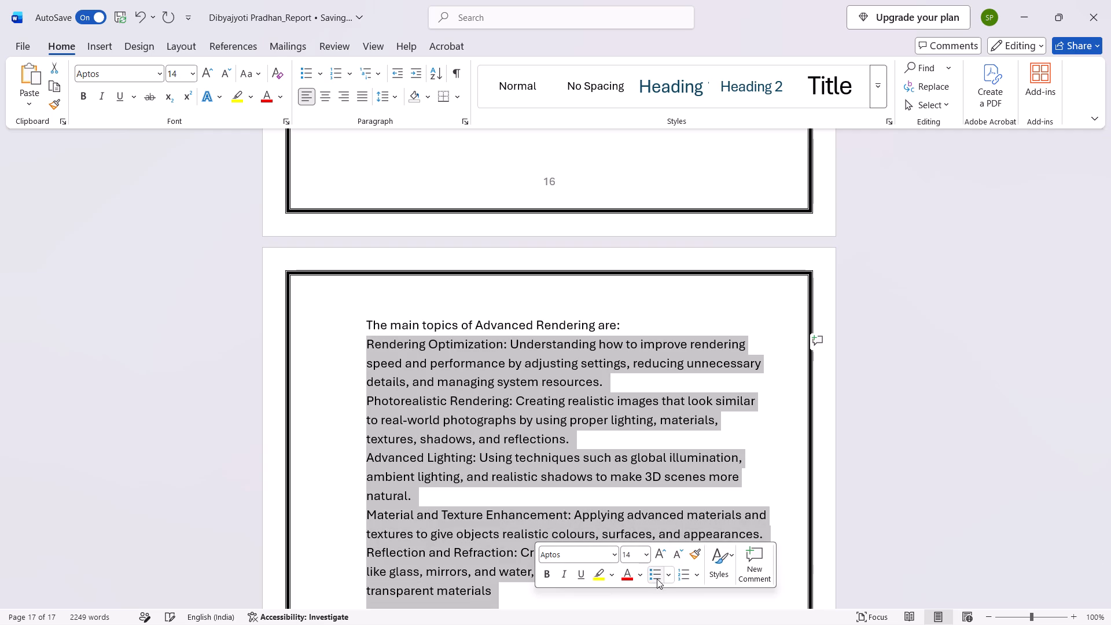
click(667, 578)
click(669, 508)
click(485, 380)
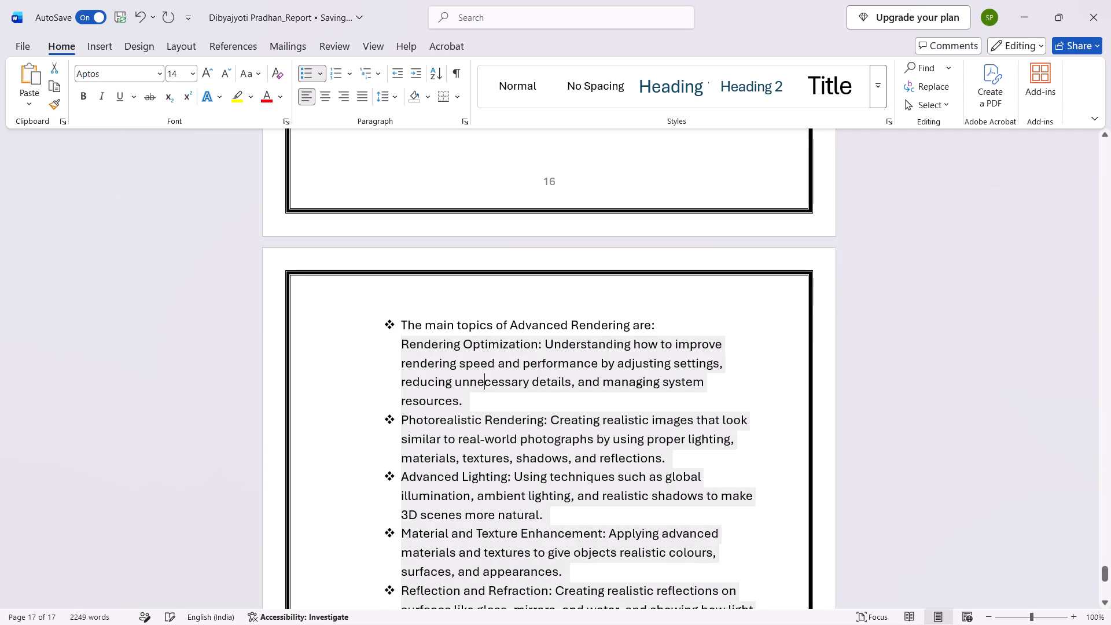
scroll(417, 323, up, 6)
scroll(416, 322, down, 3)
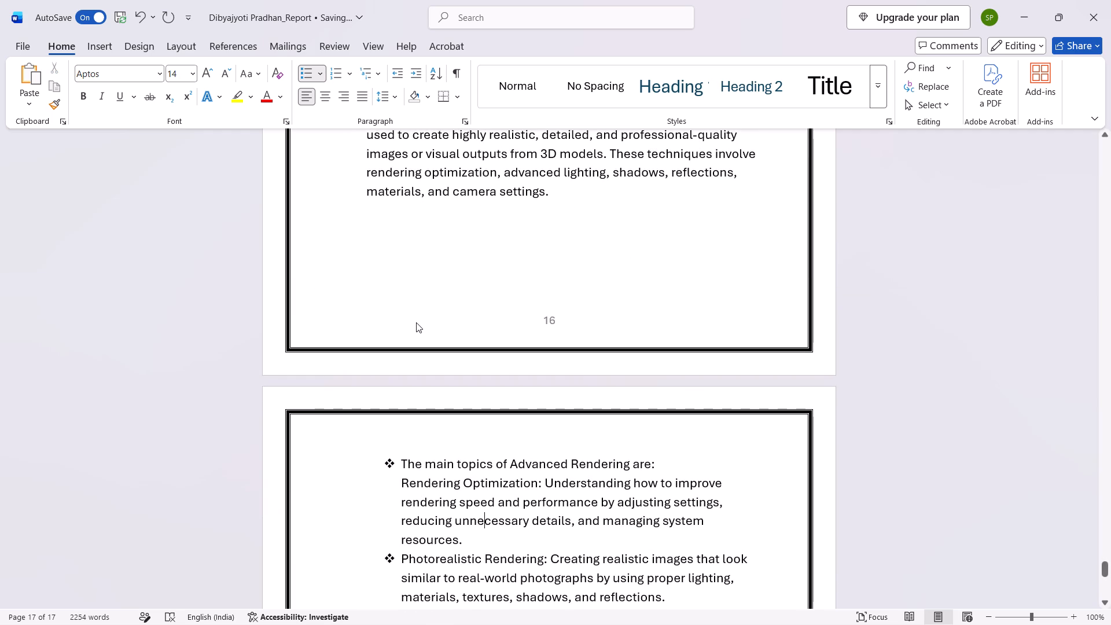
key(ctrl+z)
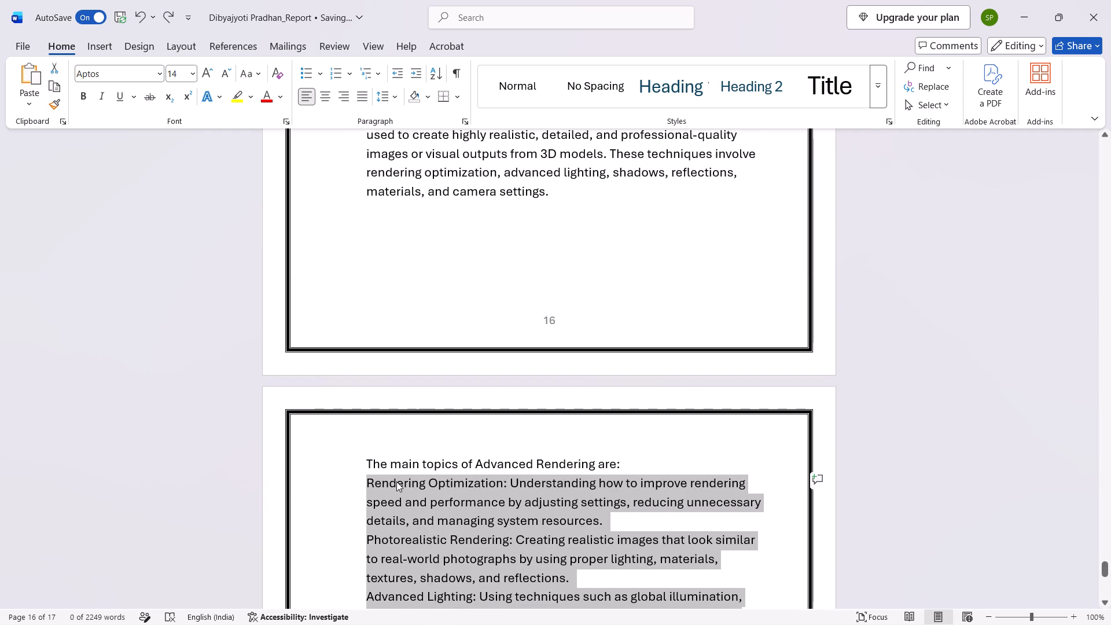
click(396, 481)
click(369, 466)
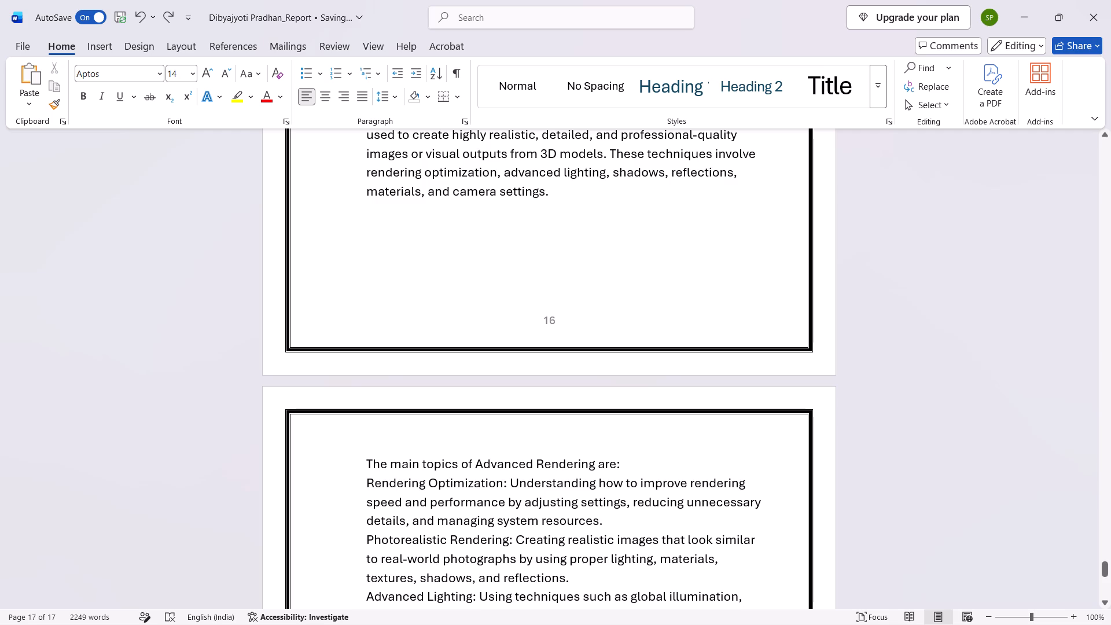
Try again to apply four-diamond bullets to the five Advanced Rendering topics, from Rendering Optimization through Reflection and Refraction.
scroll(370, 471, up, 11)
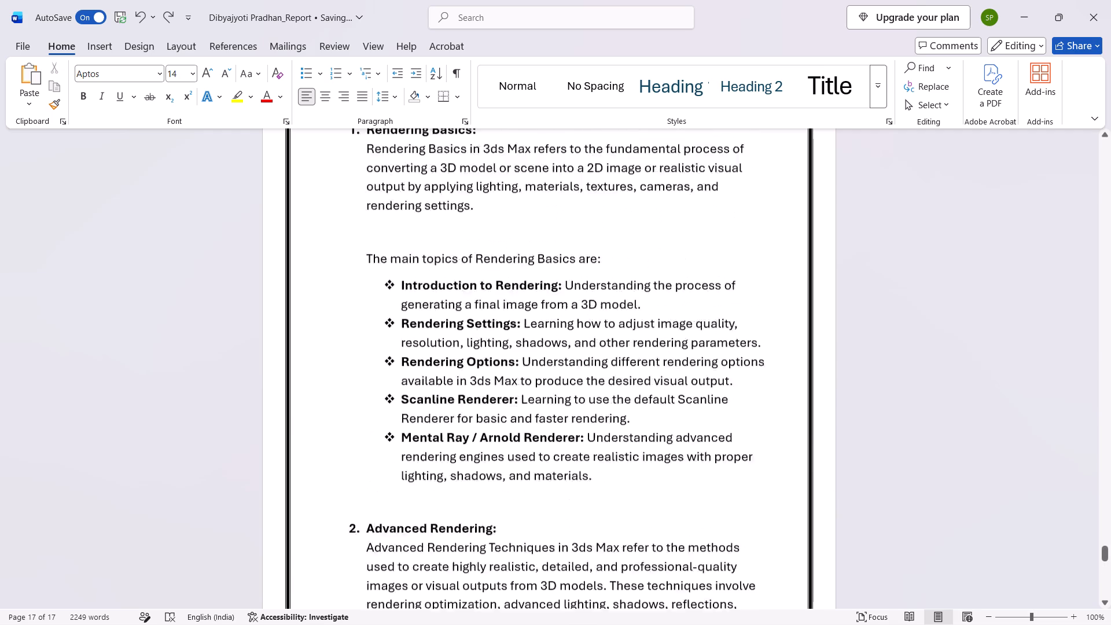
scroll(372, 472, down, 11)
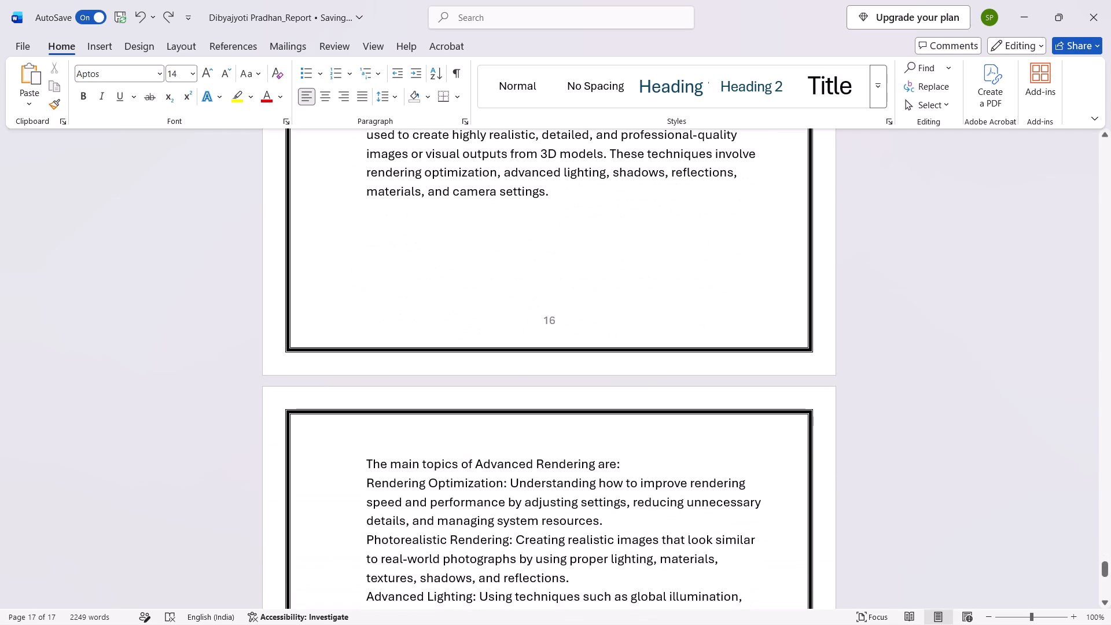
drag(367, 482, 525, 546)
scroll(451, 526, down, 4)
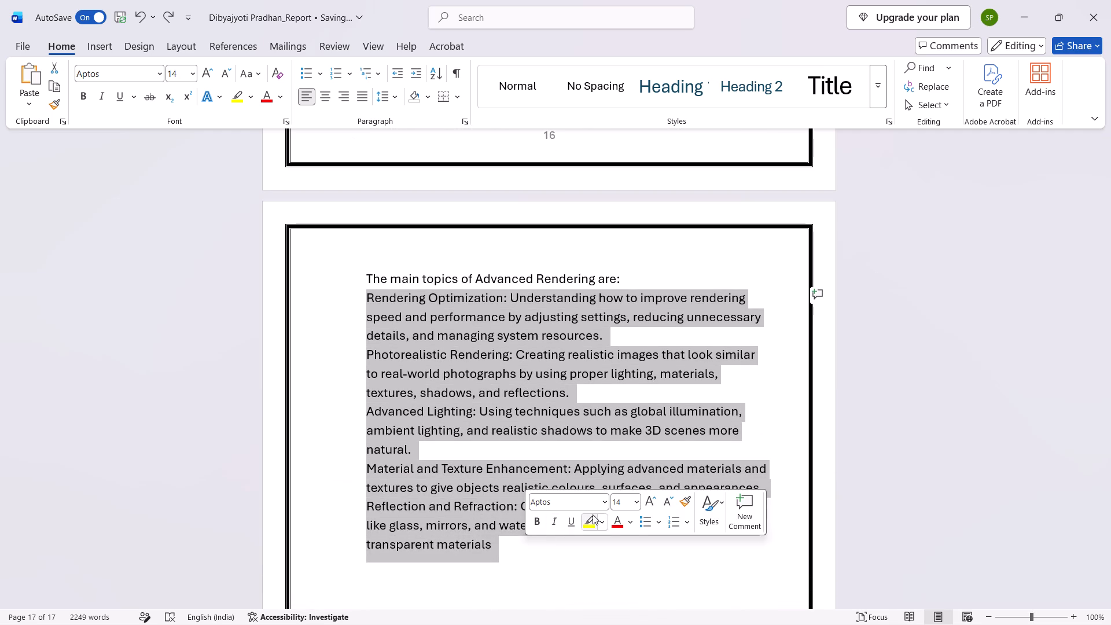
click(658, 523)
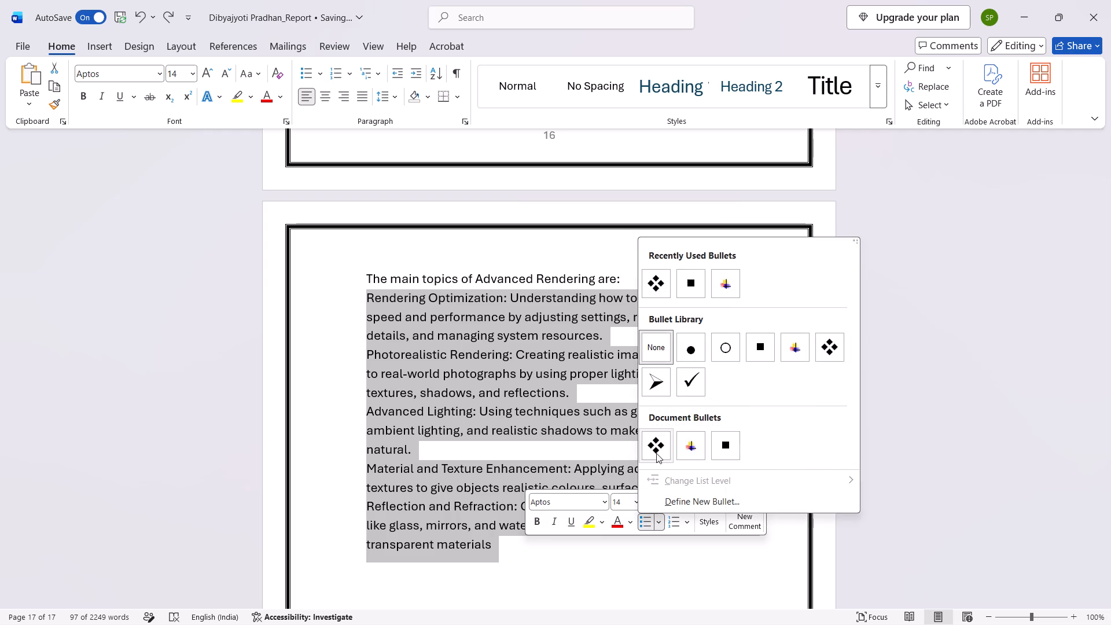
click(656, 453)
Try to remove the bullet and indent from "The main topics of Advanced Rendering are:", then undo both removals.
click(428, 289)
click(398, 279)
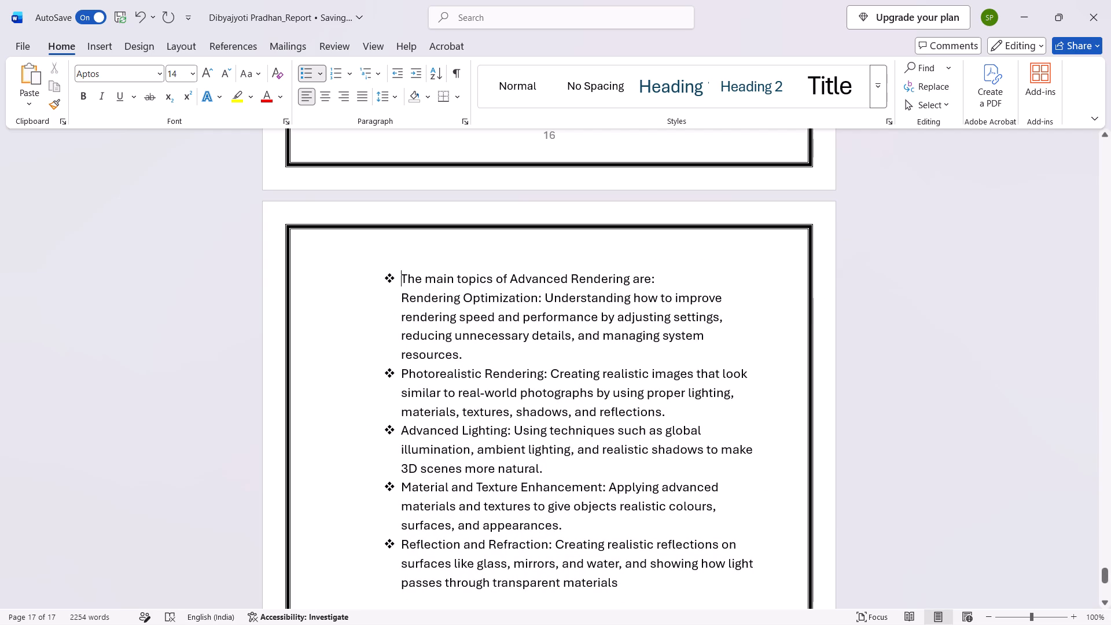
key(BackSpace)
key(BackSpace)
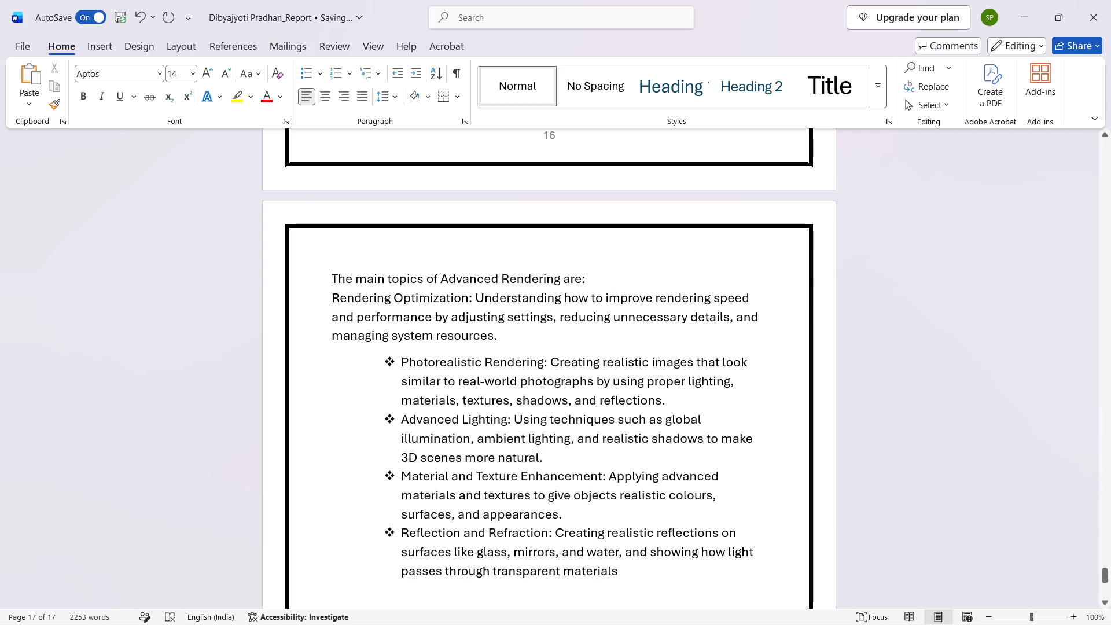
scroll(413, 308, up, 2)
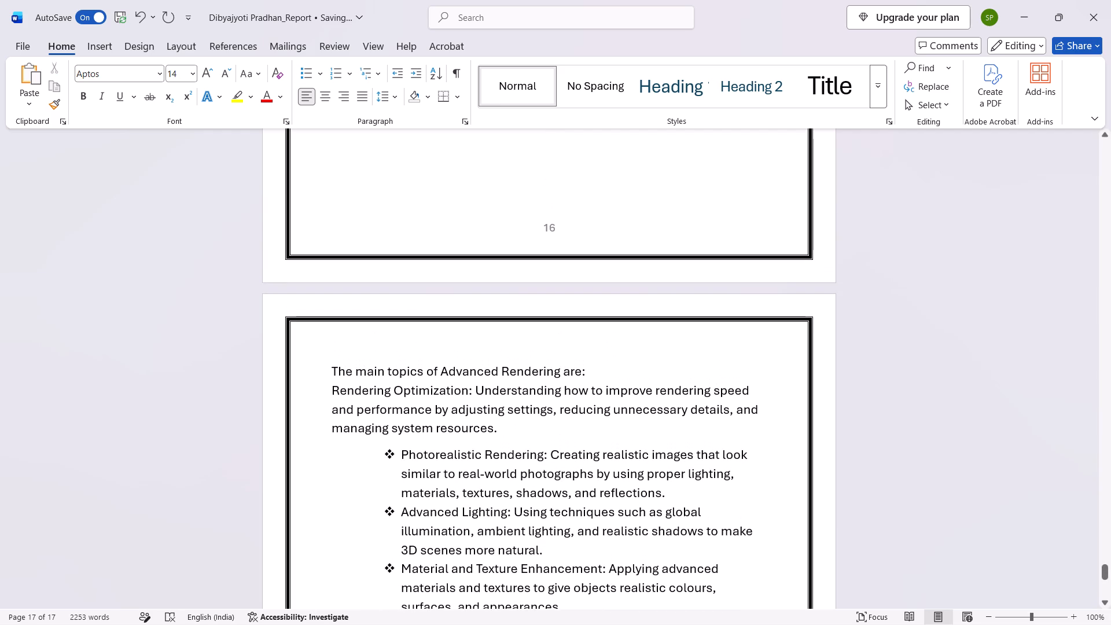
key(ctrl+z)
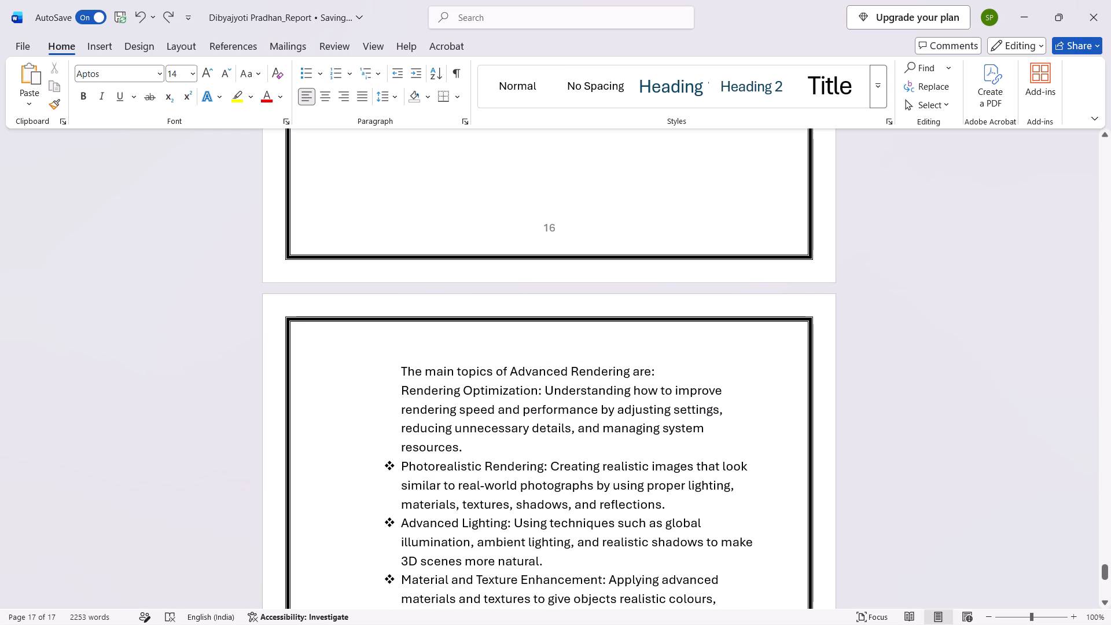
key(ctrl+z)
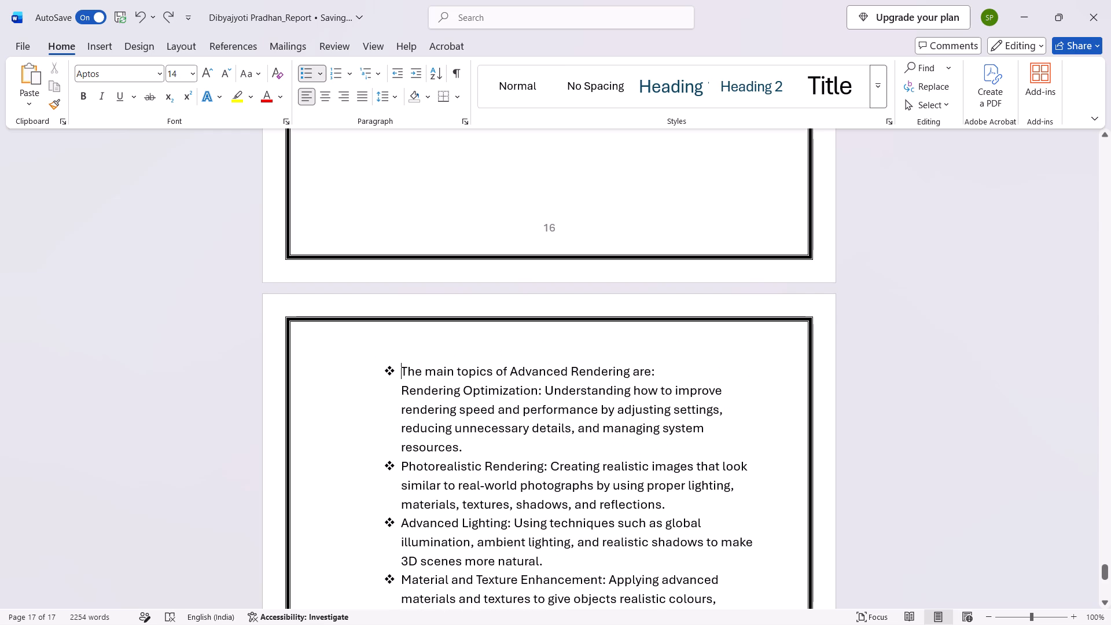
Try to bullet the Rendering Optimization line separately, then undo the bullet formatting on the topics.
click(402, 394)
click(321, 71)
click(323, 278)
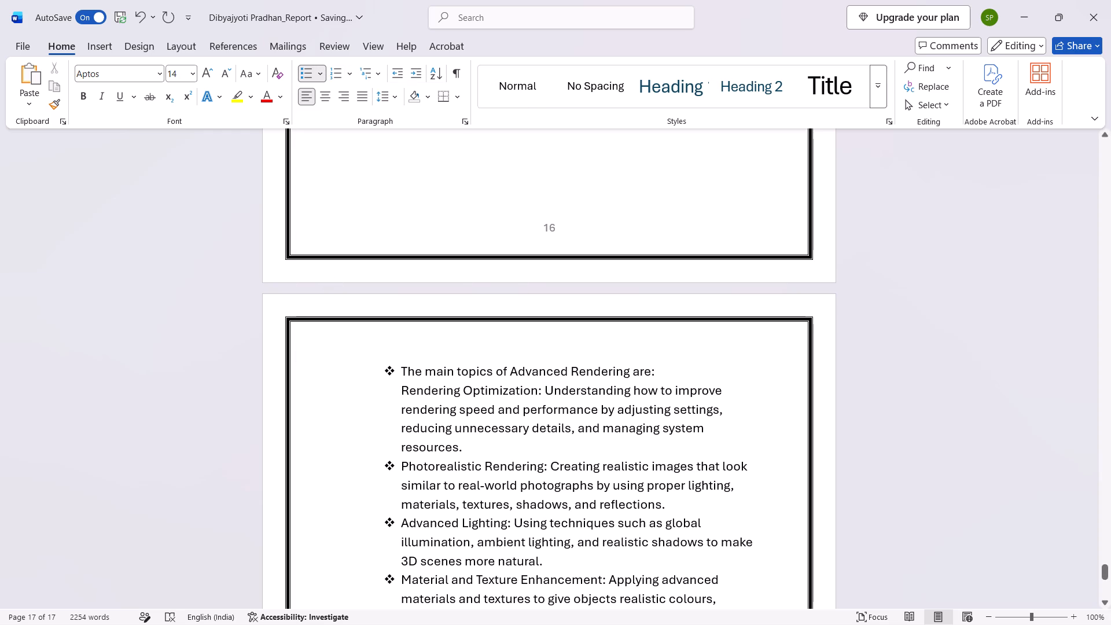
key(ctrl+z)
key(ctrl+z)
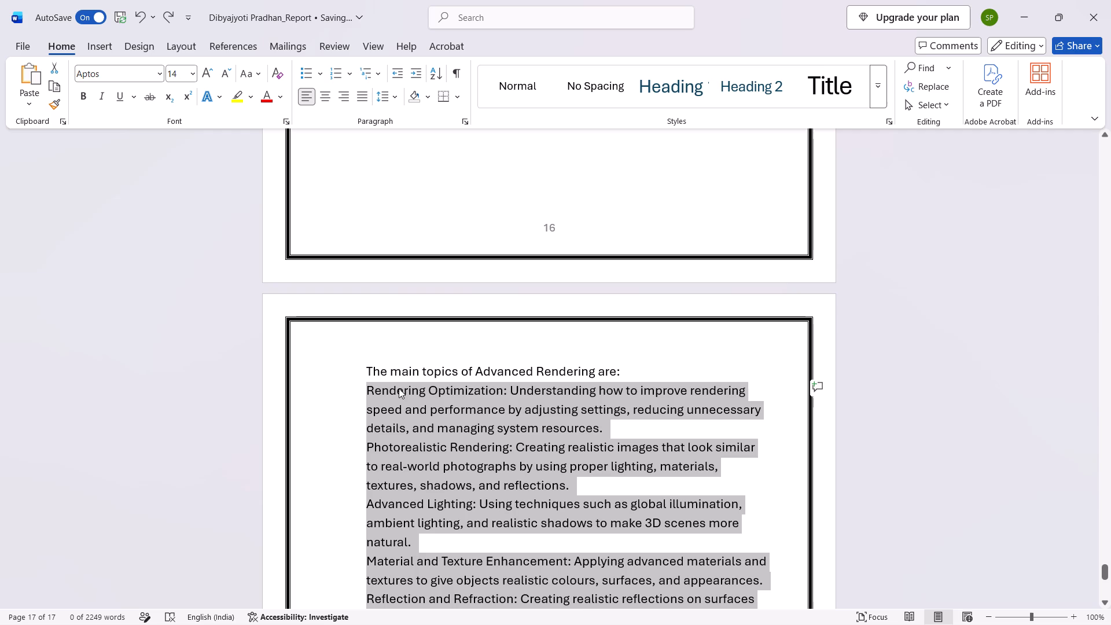
Insert a paragraph break after "The main topics of Advanced Rendering are:" to separate it from the topic descriptions.
click(572, 383)
click(644, 378)
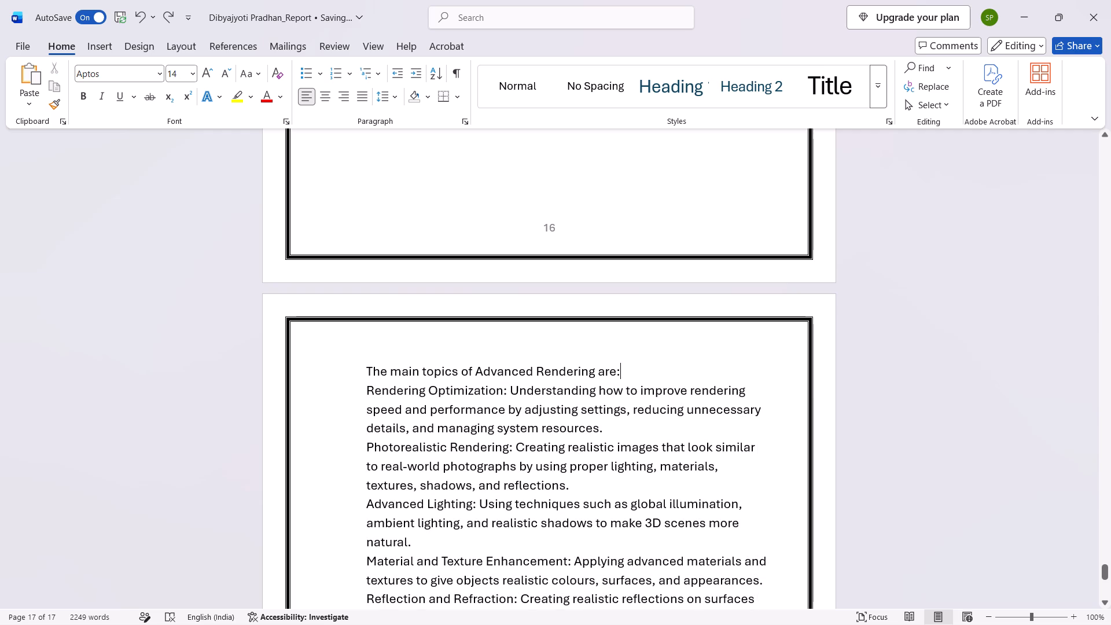
key(Return)
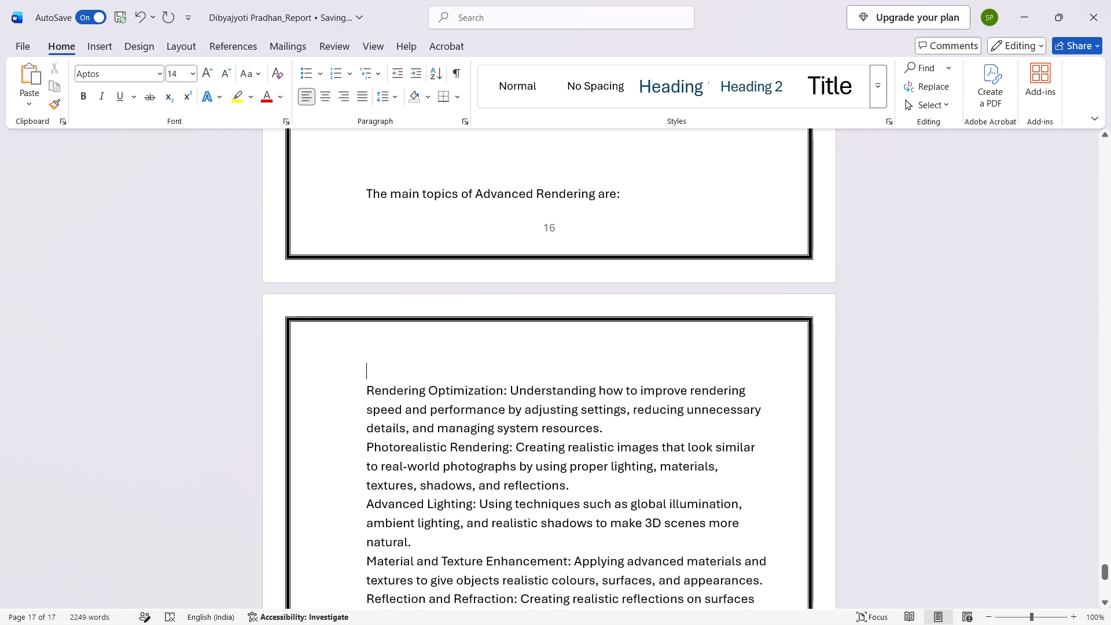
Apply four-diamond bullets to the five Advanced Rendering topics, from Rendering Optimization through Reflection and Refraction.
drag(365, 387, 534, 543)
scroll(509, 478, down, 2)
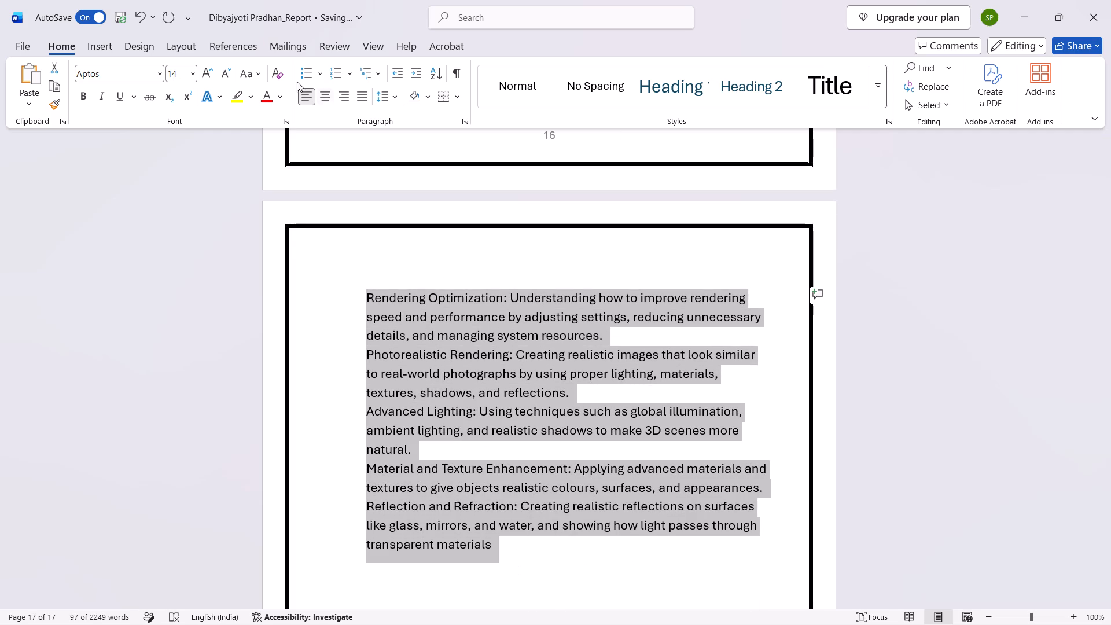
click(322, 76)
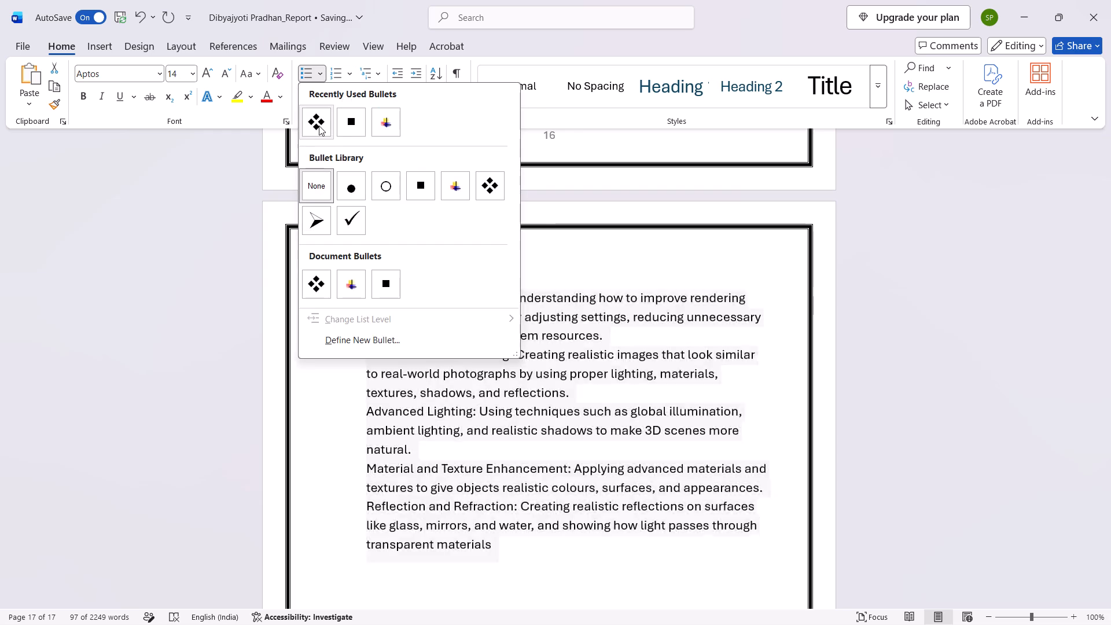
click(319, 126)
Insert a blank paragraph before "The main topics of Advanced Rendering are:" to move that line onto the page with its topics.
scroll(443, 359, up, 3)
click(361, 242)
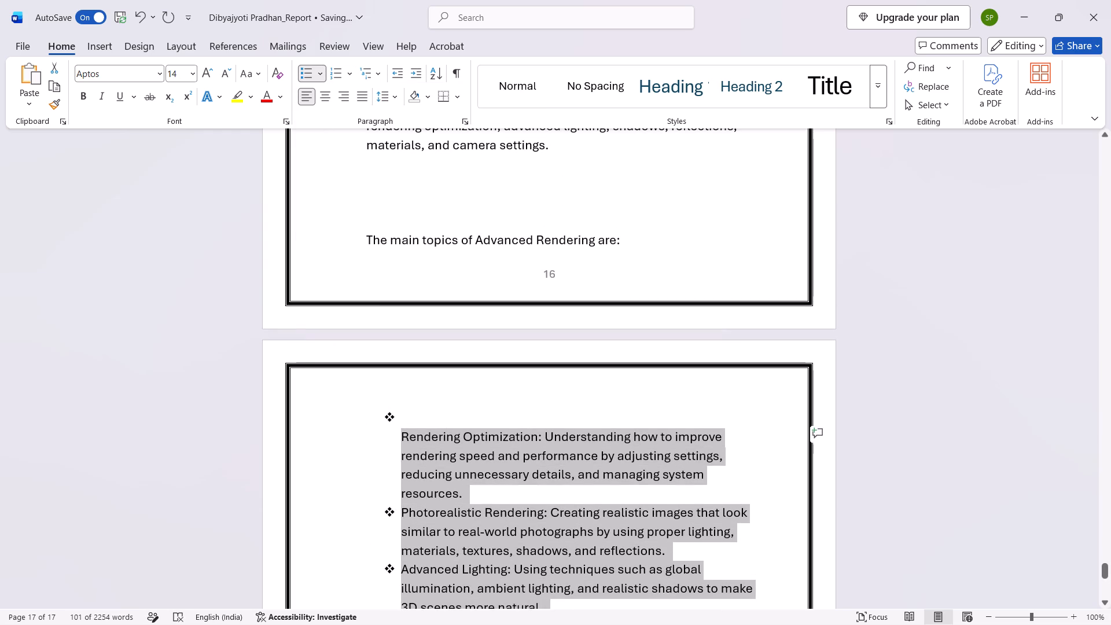
key(Return)
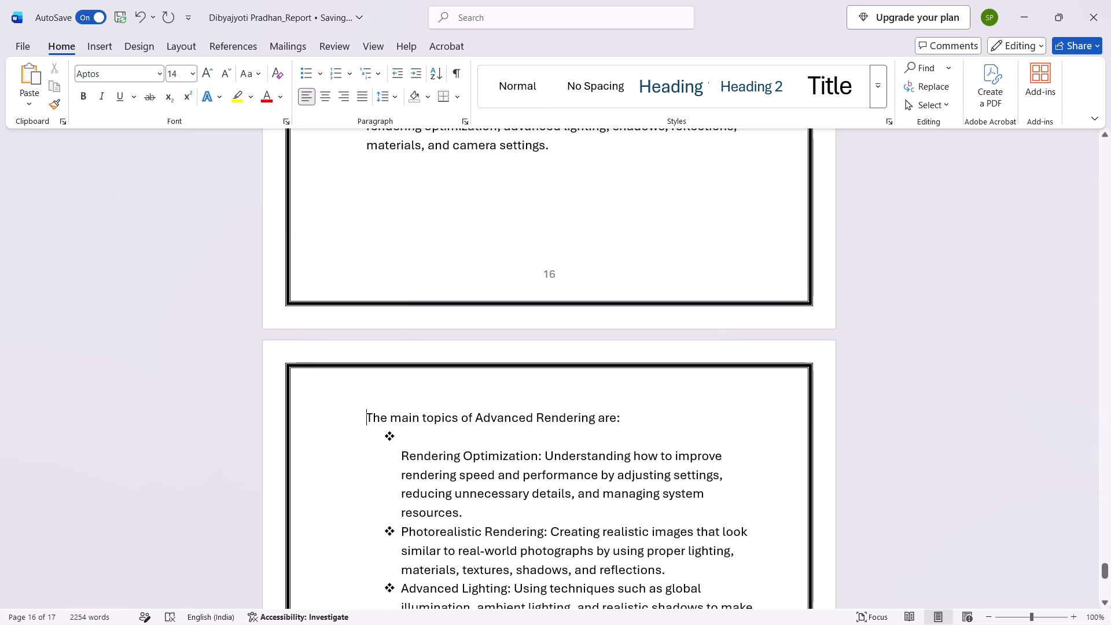
Remove the line break before "Rendering Optimization" so its text sits beside its bullet.
click(403, 451)
key(BackSpace)
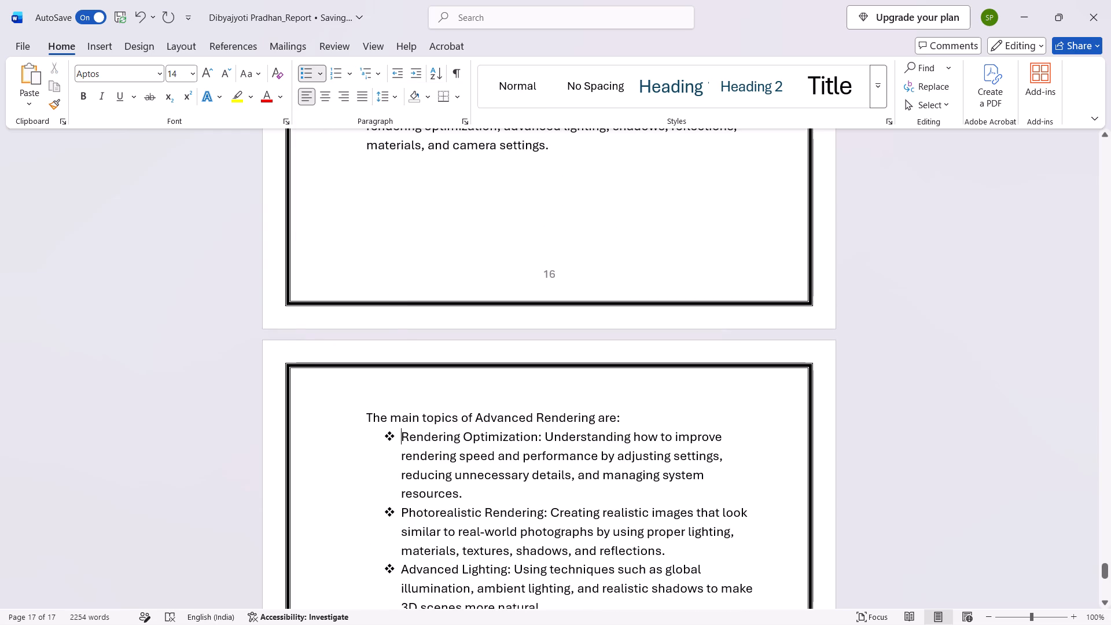
Add a period after "transparent materials" at the end of the Reflection and Refraction bullet.
scroll(371, 429, up, 1)
scroll(371, 429, down, 4)
scroll(455, 321, up, 2)
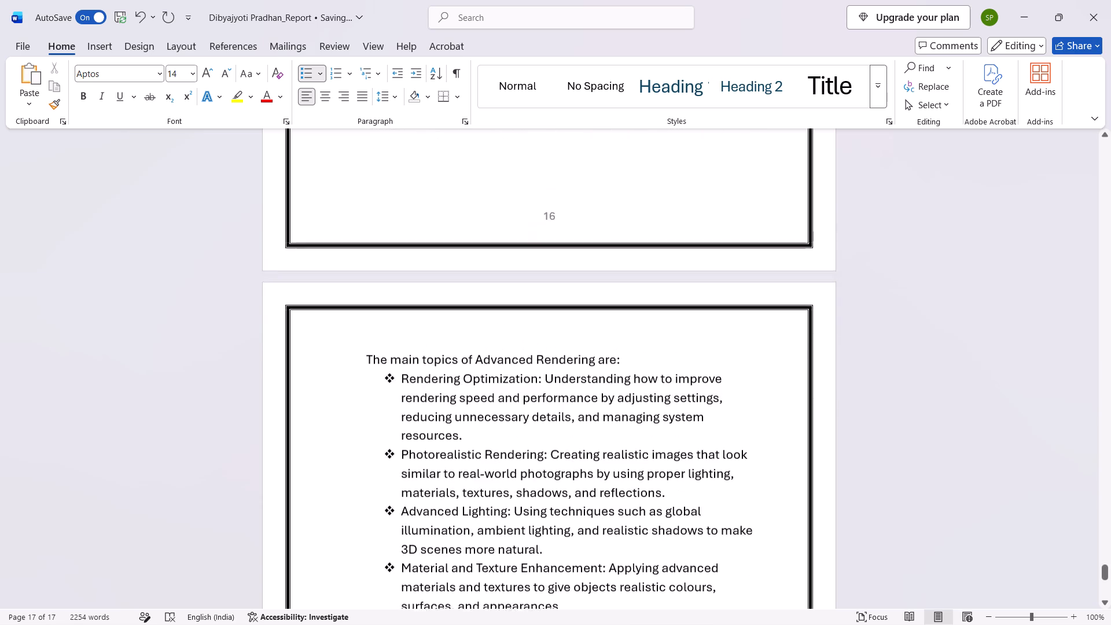
scroll(455, 319, down, 3)
scroll(455, 318, up, 8)
scroll(453, 309, down, 9)
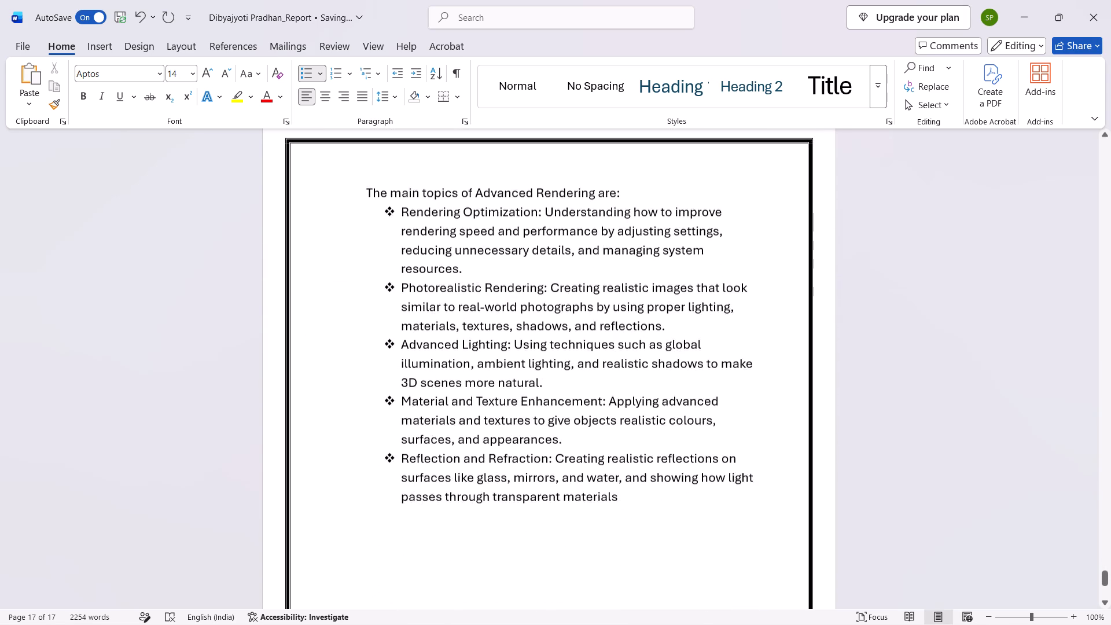
scroll(452, 307, down, 2)
click(630, 451)
key(period)
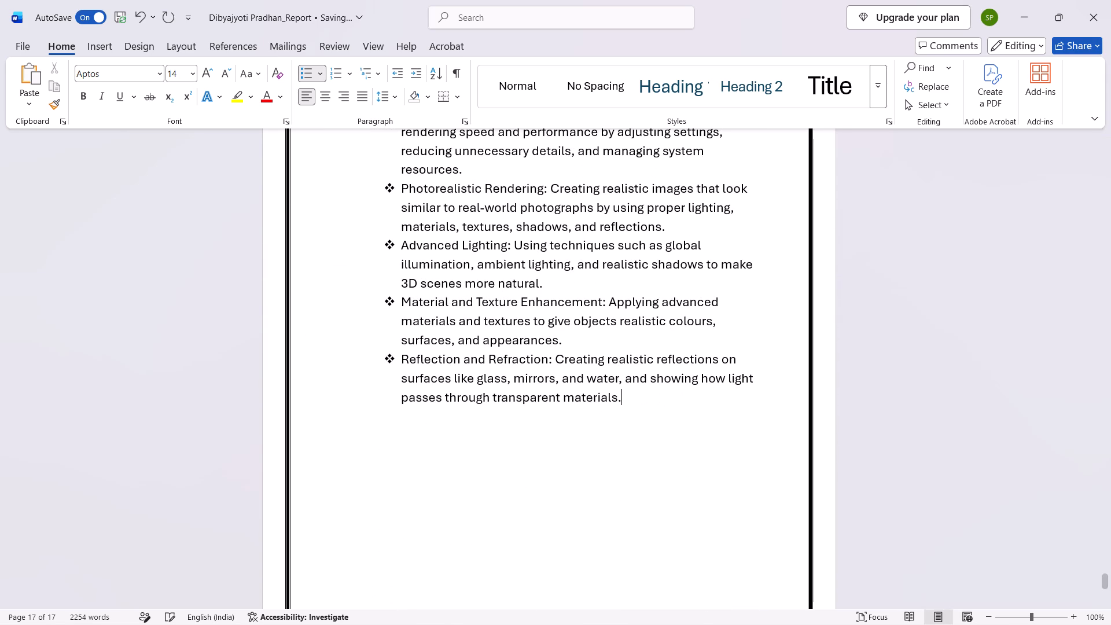
Bold the five topic names with their colons in the Advanced Rendering bullets, from Rendering Optimization to Reflection and Refraction.
scroll(609, 399, up, 4)
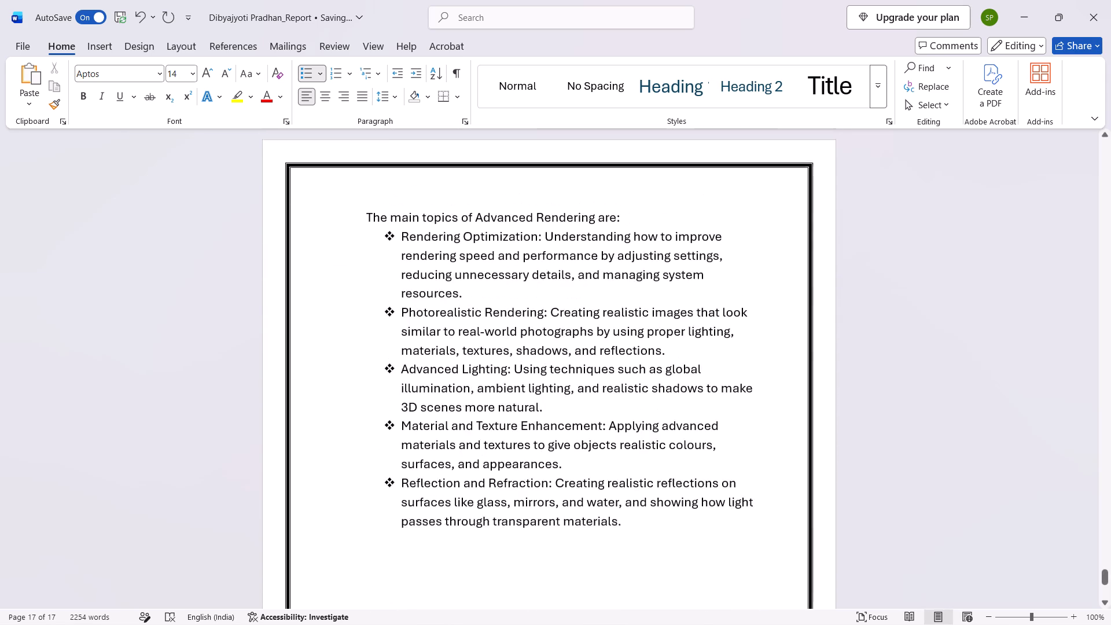
scroll(579, 379, up, 14)
scroll(530, 325, down, 12)
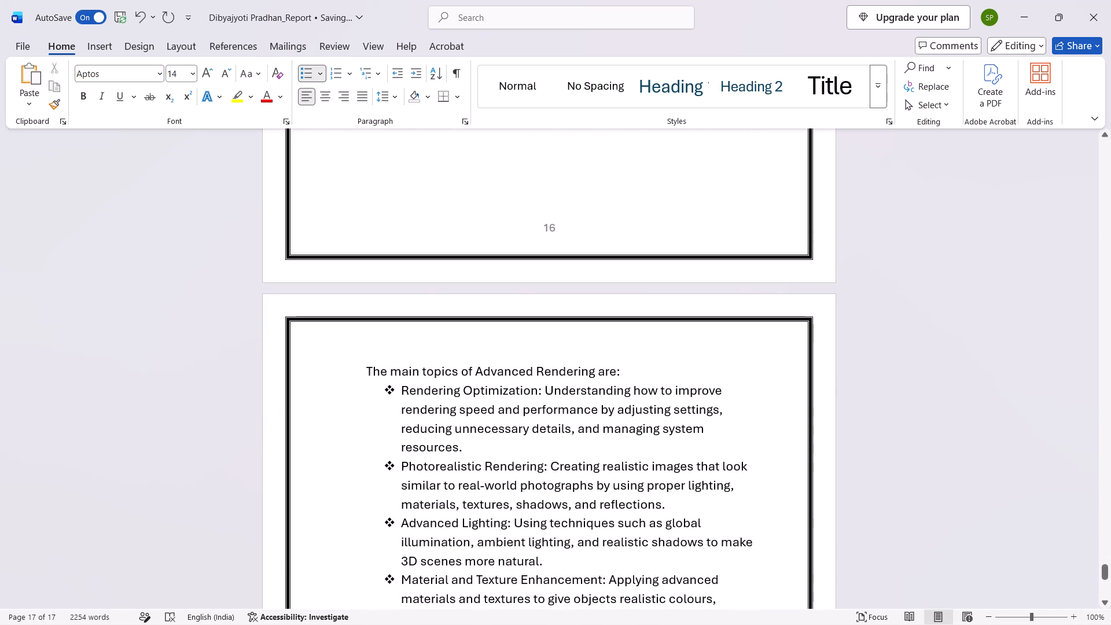
drag(401, 394, 547, 391)
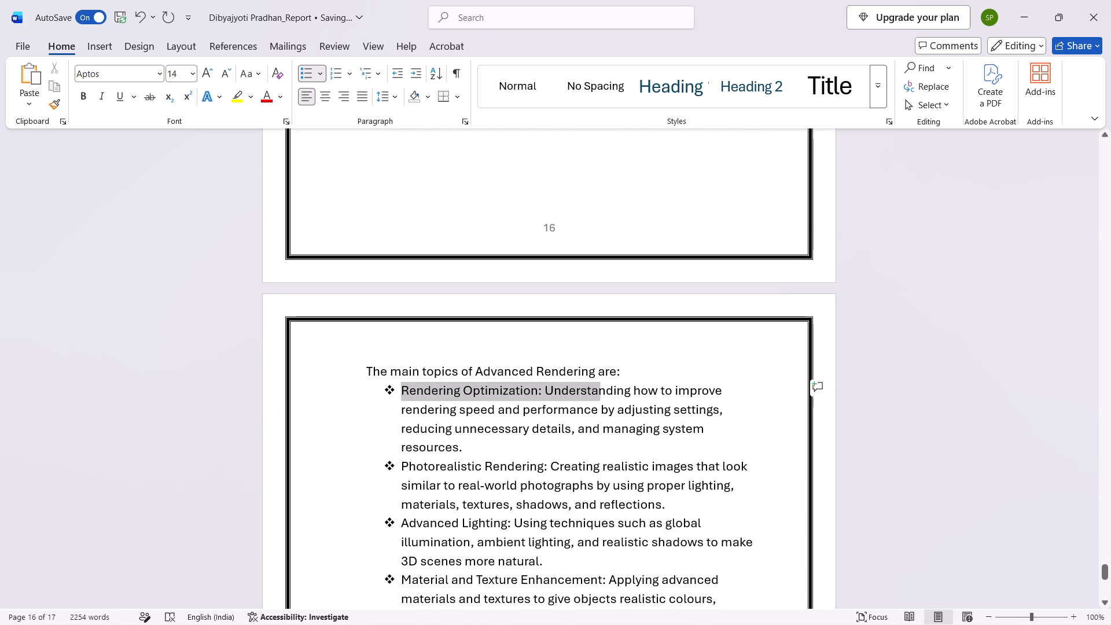
drag(547, 391, 542, 388)
scroll(523, 398, down, 3)
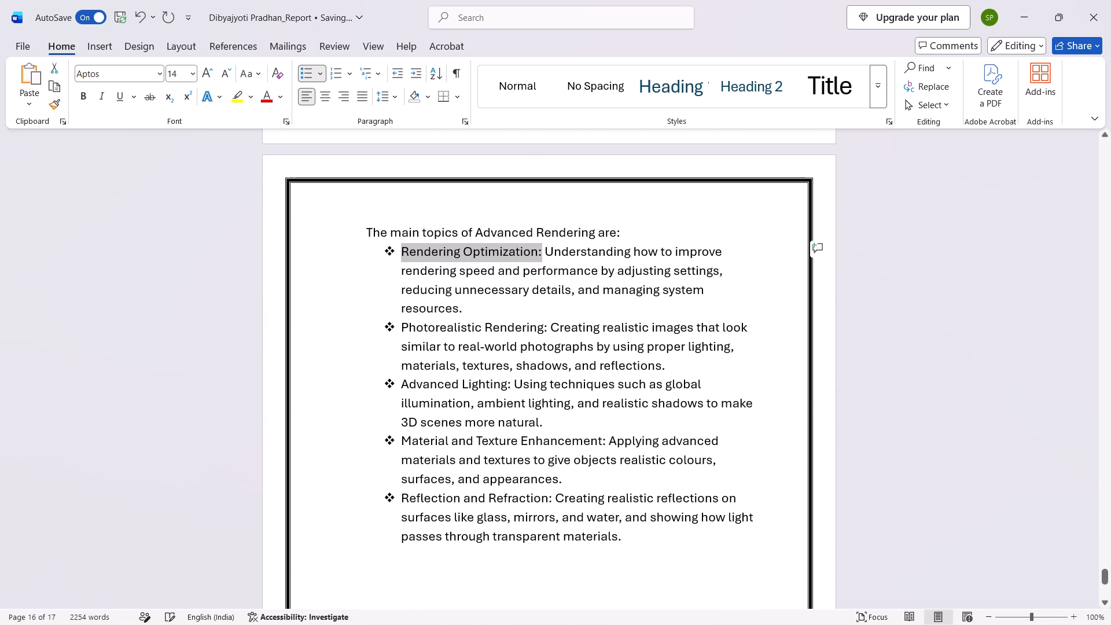
ctrl+drag(403, 329, 562, 338)
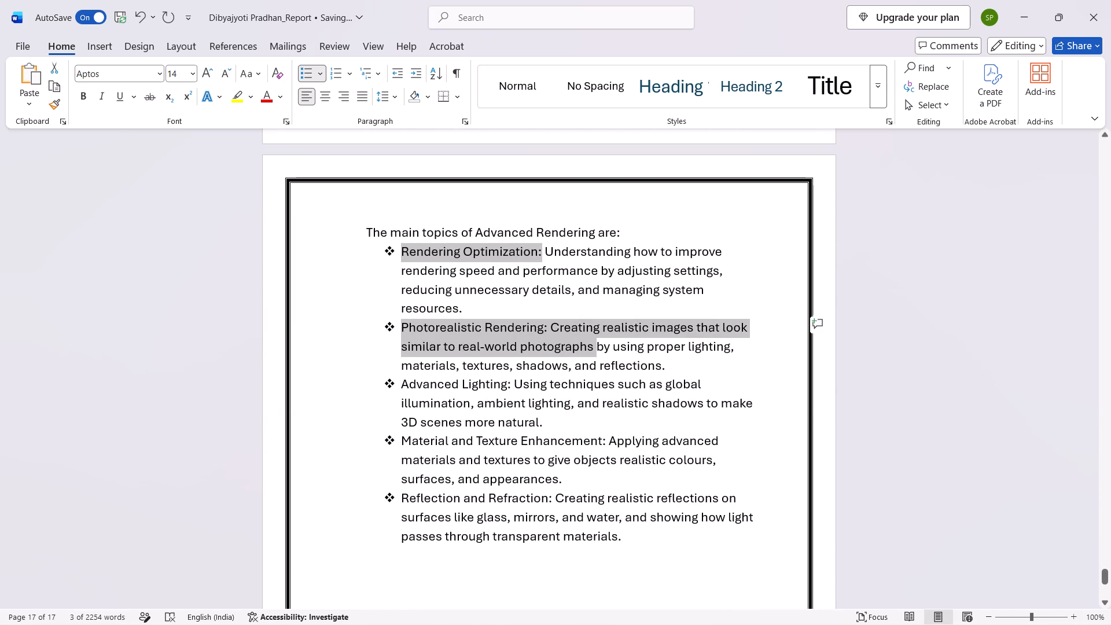
ctrl+drag(562, 338, 550, 331)
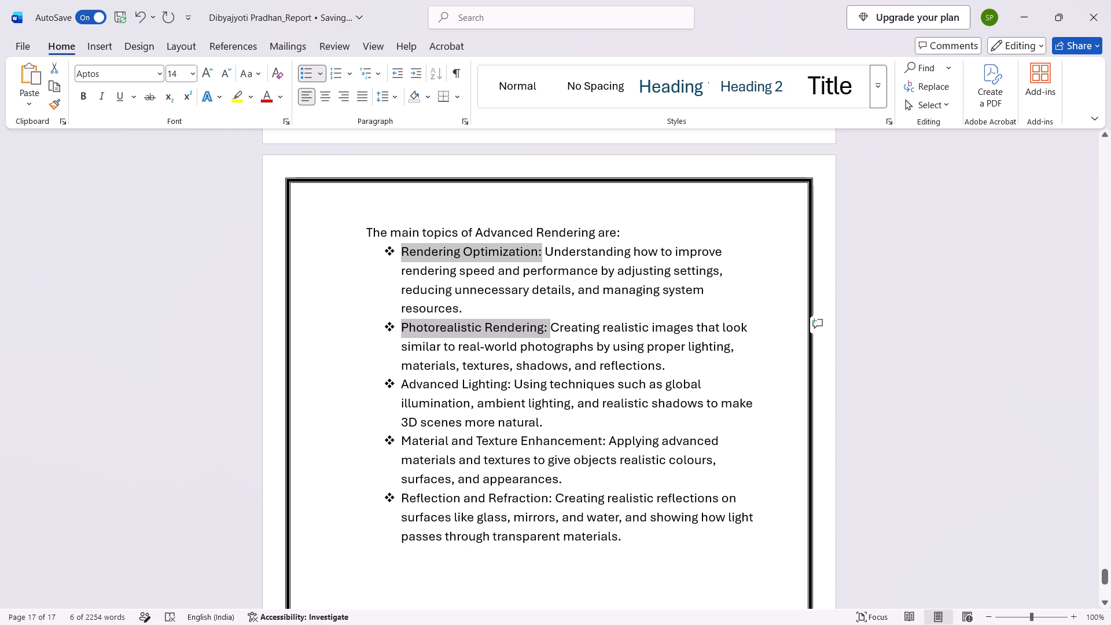
ctrl+drag(513, 385, 420, 383)
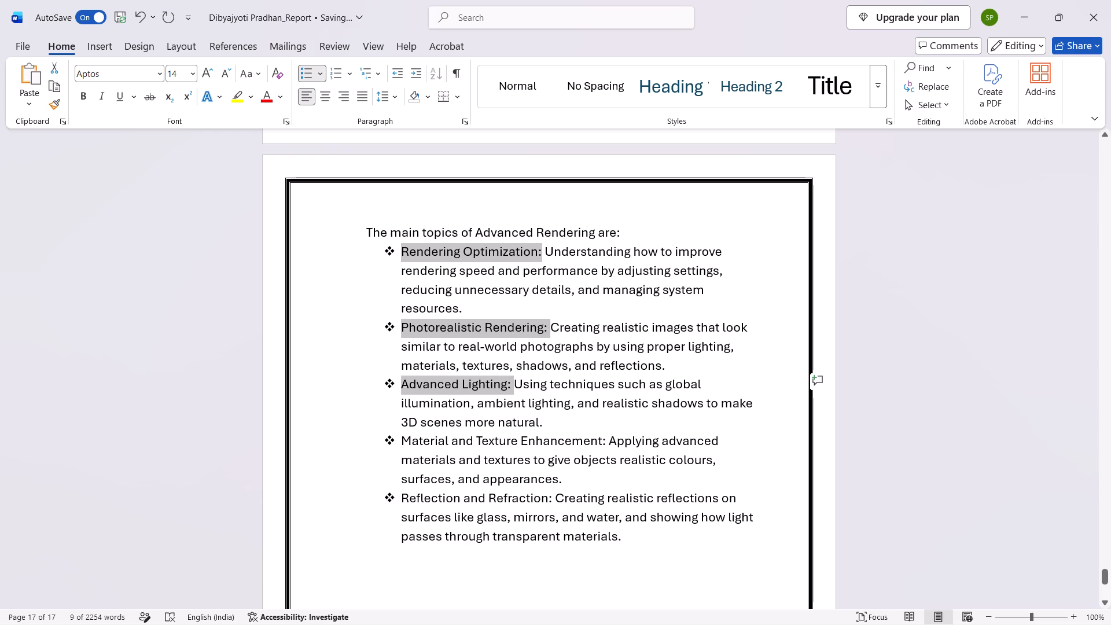
ctrl+drag(606, 441, 410, 436)
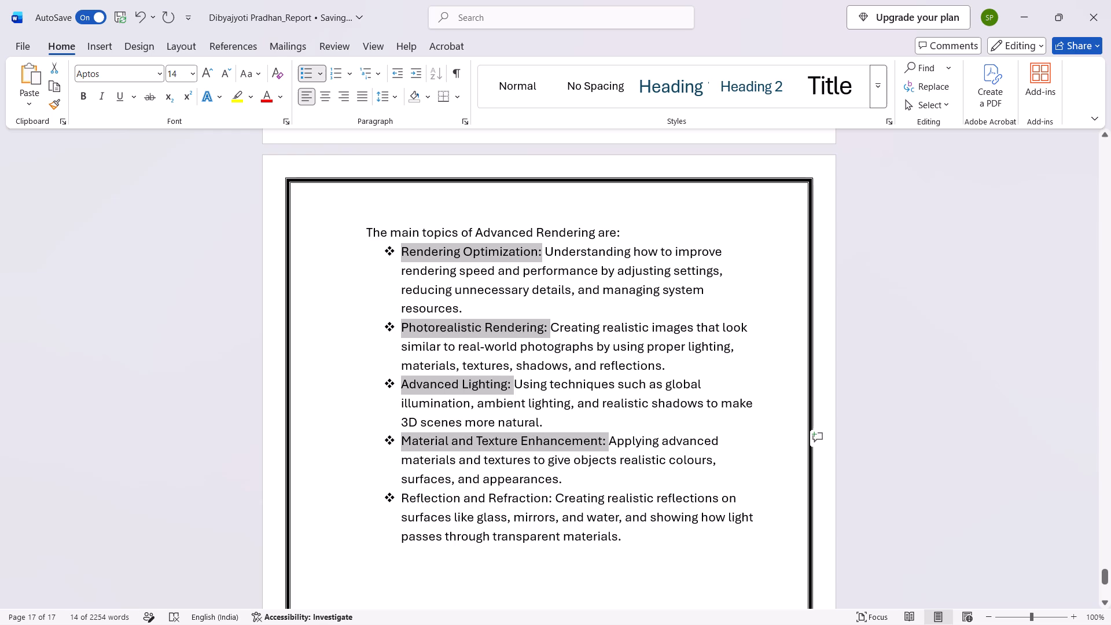
ctrl+drag(552, 497, 406, 496)
key(ctrl+b)
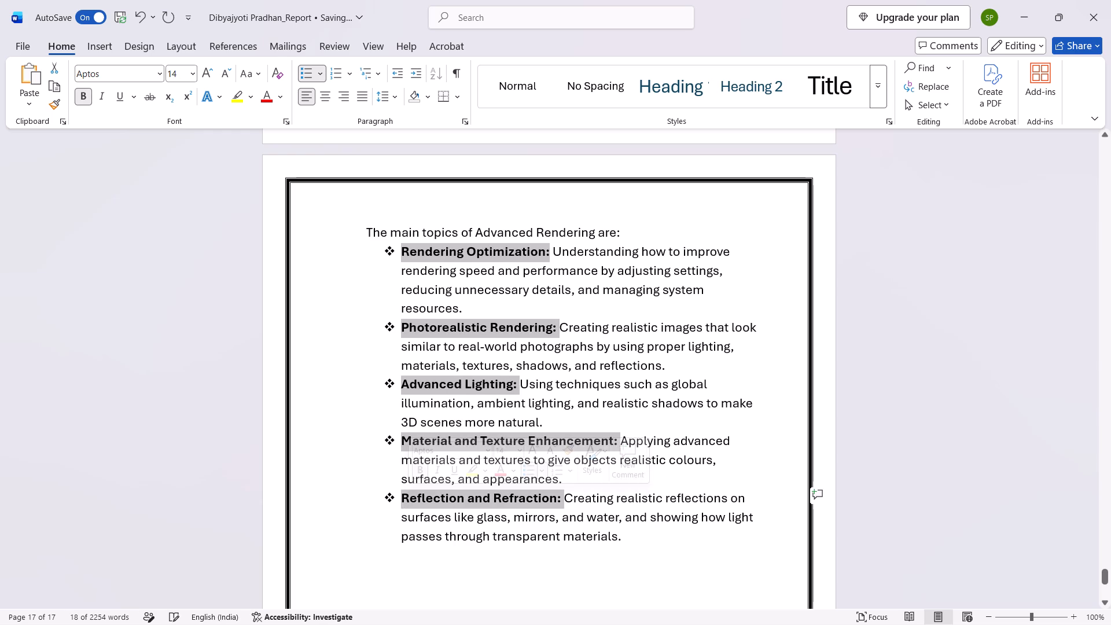
End the bulleted list after the Reflection and Refraction topic and start a new unbulleted paragraph below it.
click(574, 535)
click(635, 535)
scroll(638, 535, down, 6)
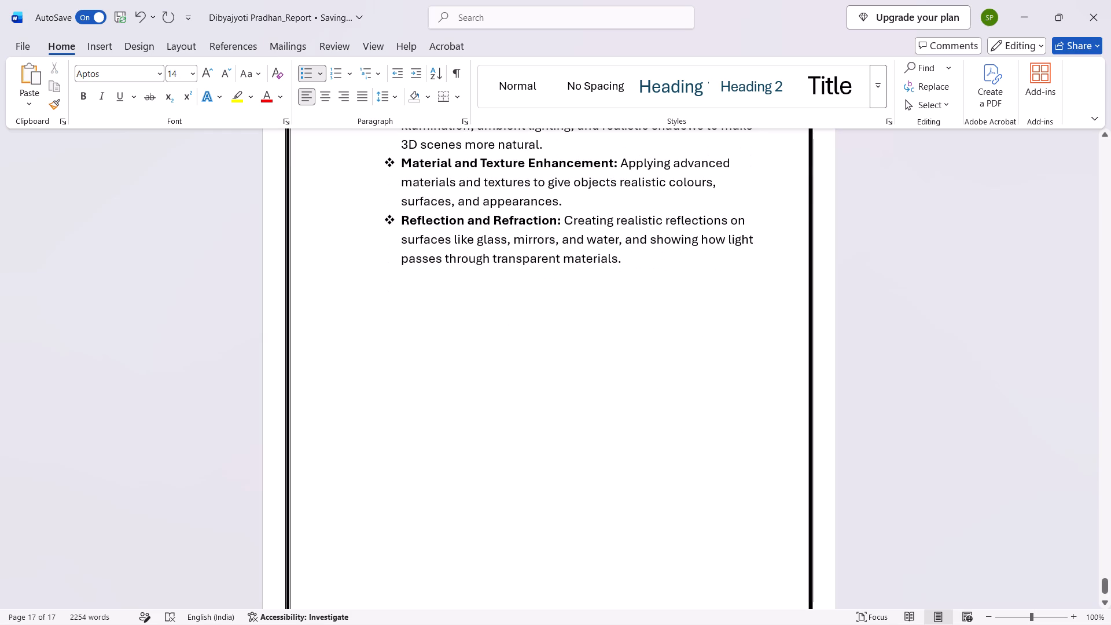
key(Return)
key(Return)
key(Return)
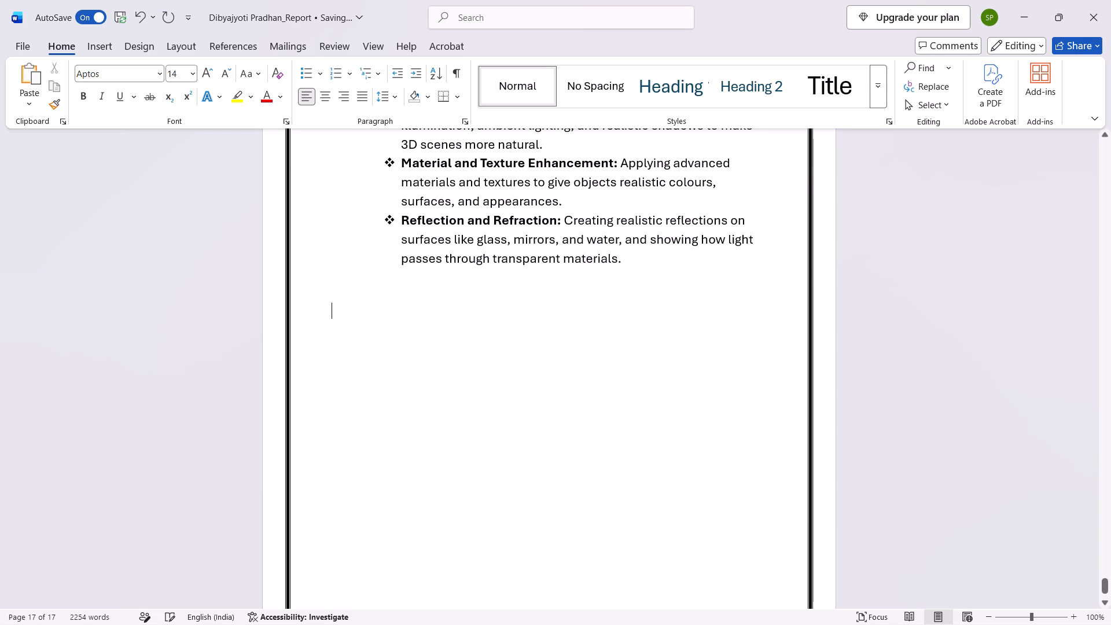
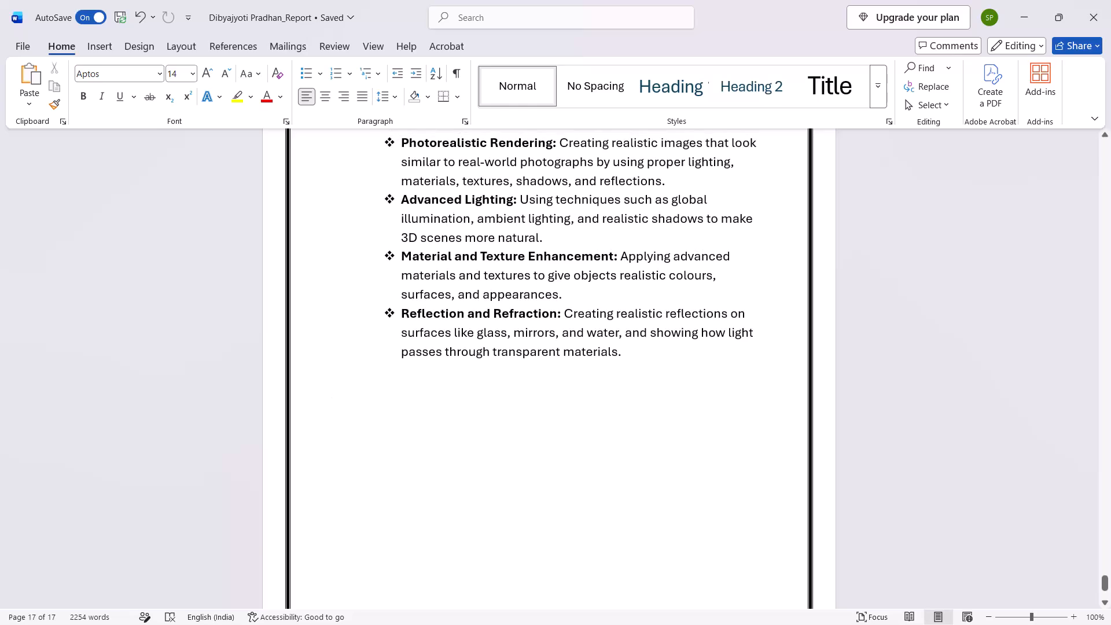
Review the Rendering section's layout from the Rendering heading through the end of the Advanced Rendering bullets.
scroll(382, 342, up, 3)
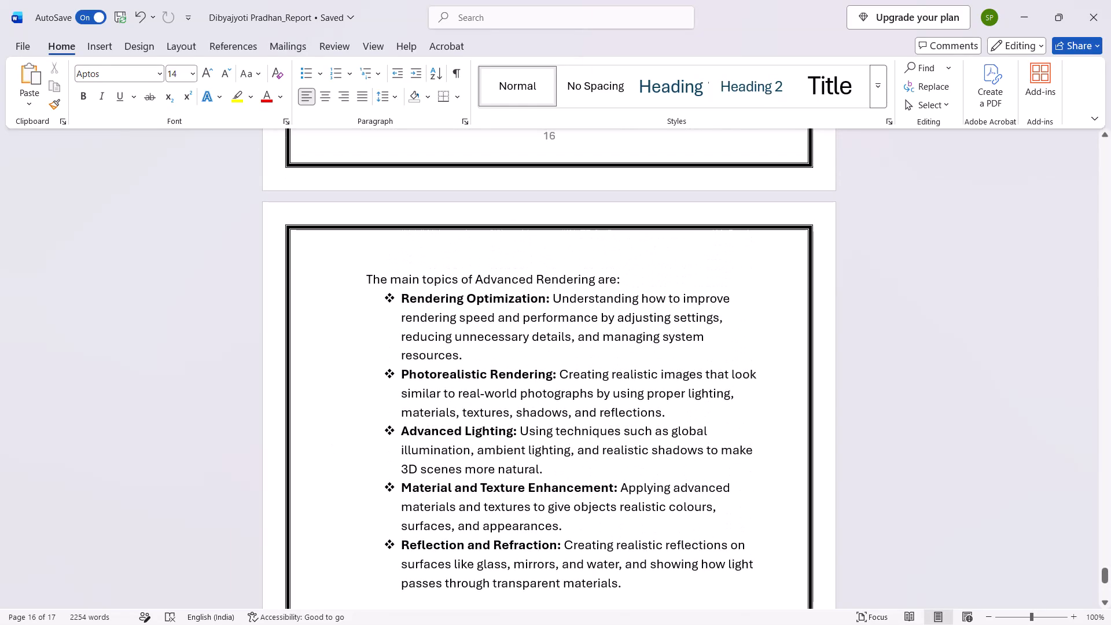
scroll(382, 342, up, 19)
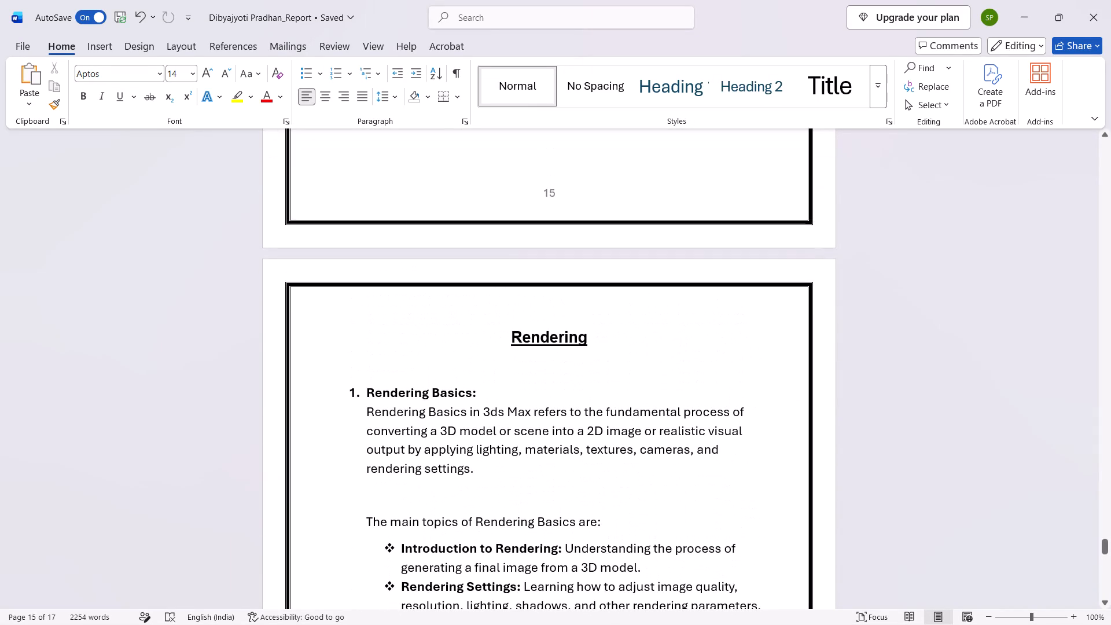
scroll(387, 330, down, 2)
scroll(387, 330, up, 1)
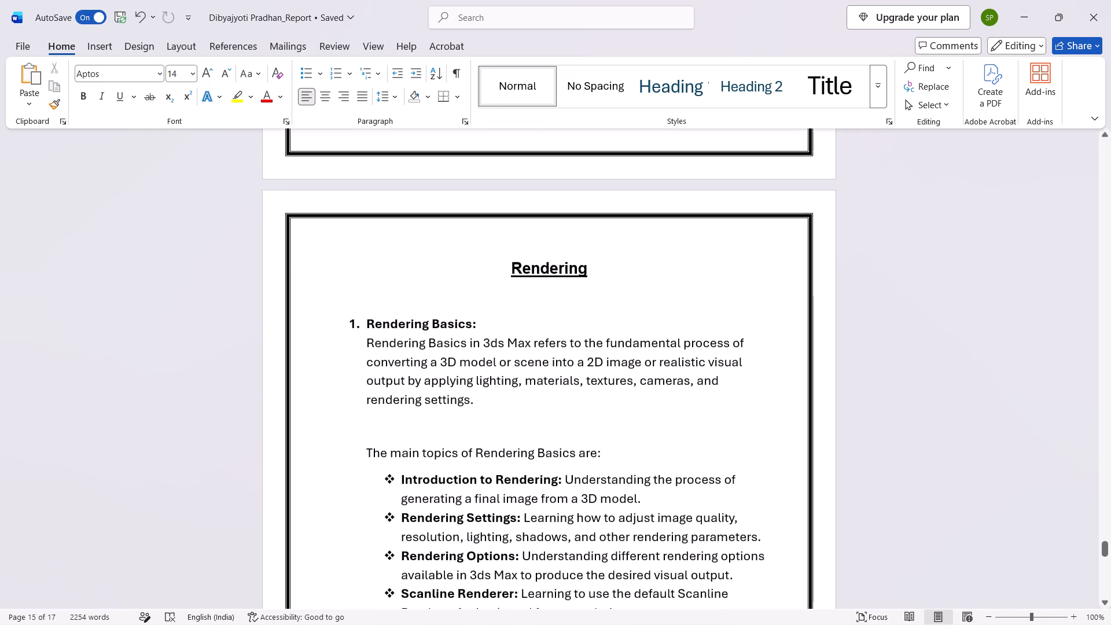
scroll(387, 330, down, 20)
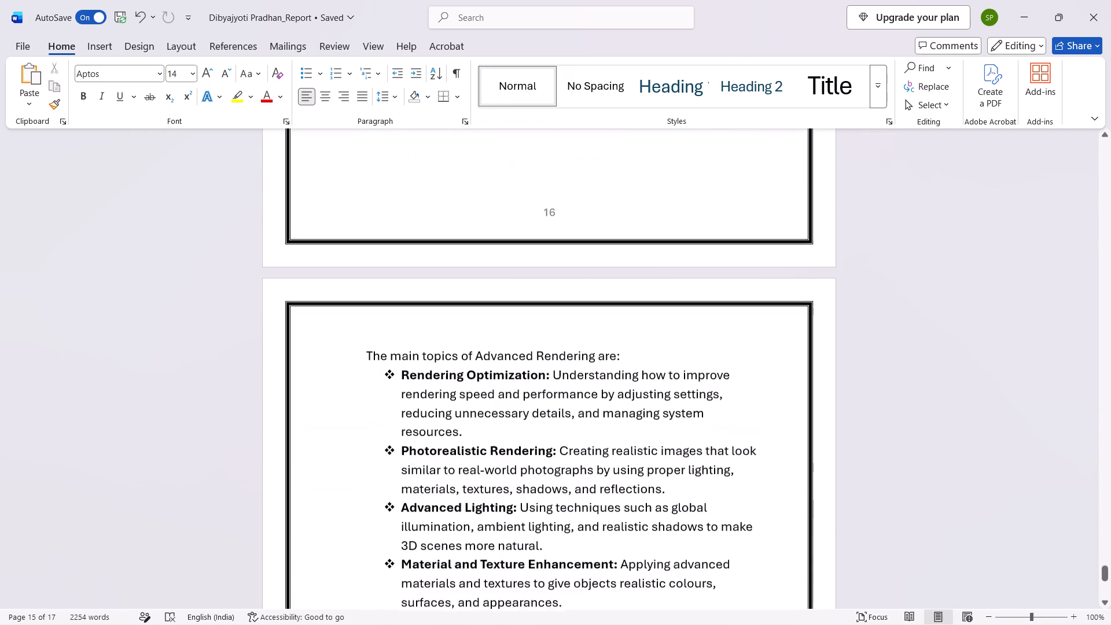
scroll(388, 330, down, 11)
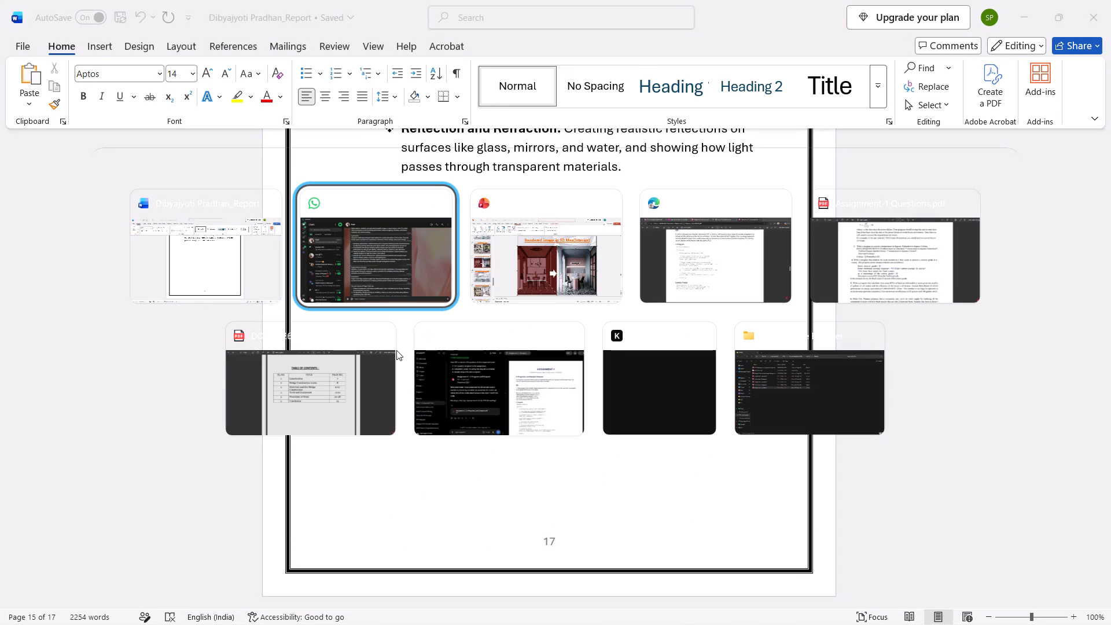
Copy the interior wireframe-to-render picture from slide 27 in PowerPoint and paste it below the Reflection and Refraction bullet in the Word report.
click(510, 343)
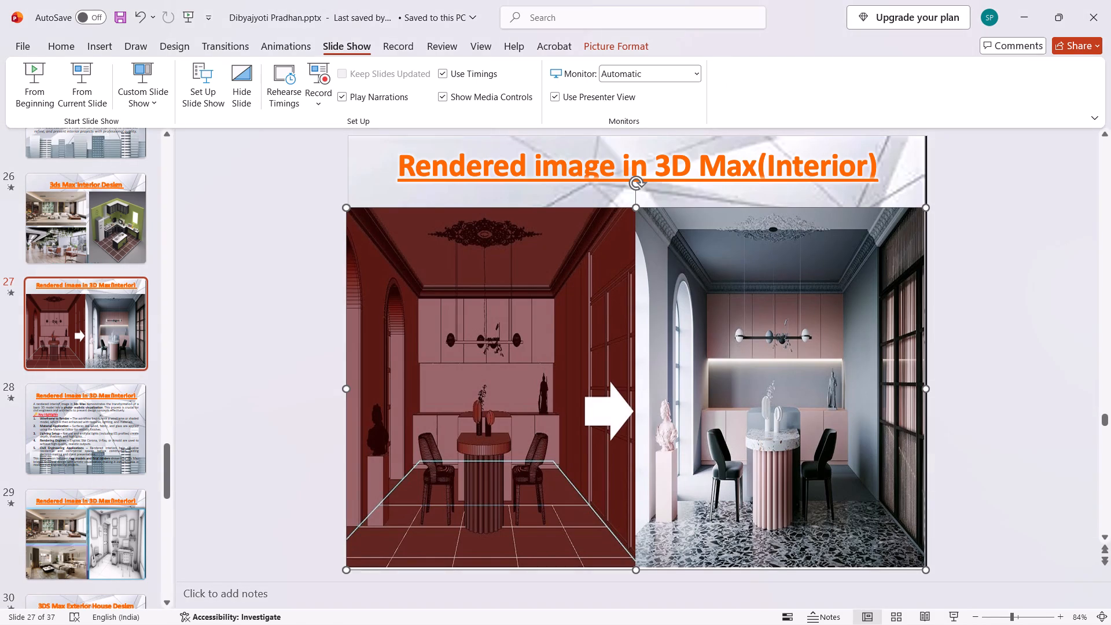
key(ctrl+c)
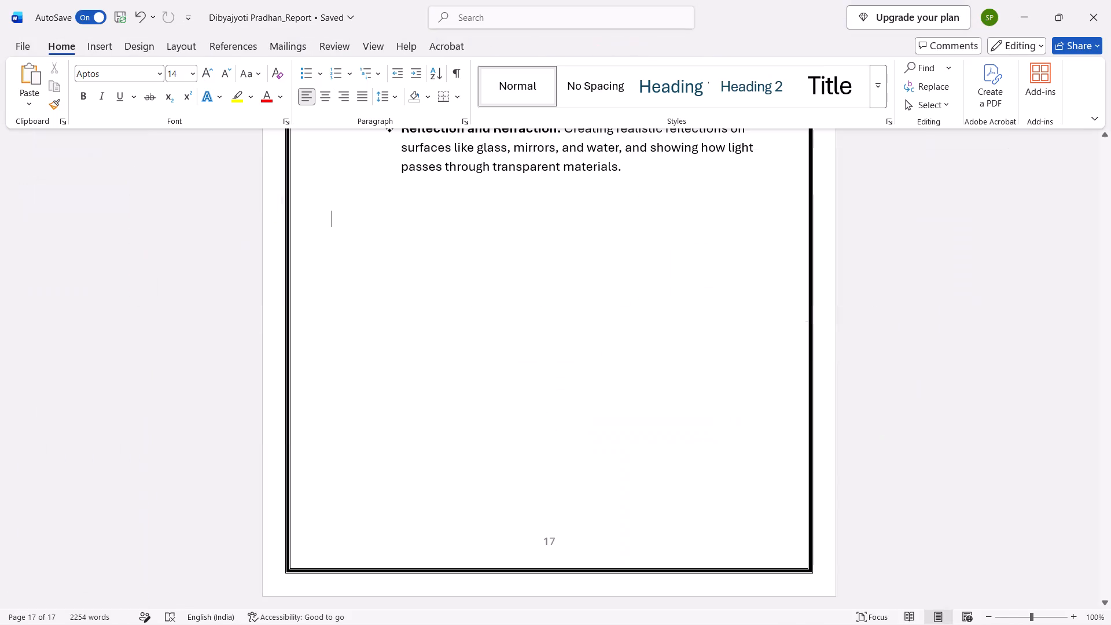
key(ctrl+v)
Enlarge the pasted interior picture to about 16.55 × 10.34 cm and set its text wrapping to In Front of Text.
click(562, 321)
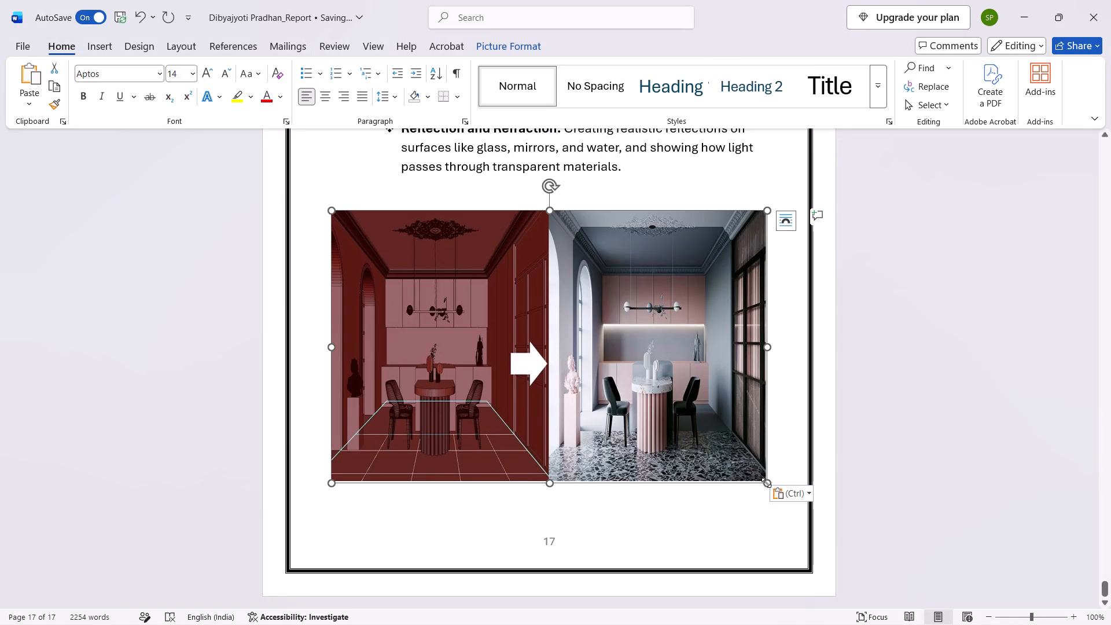
drag(766, 483, 784, 488)
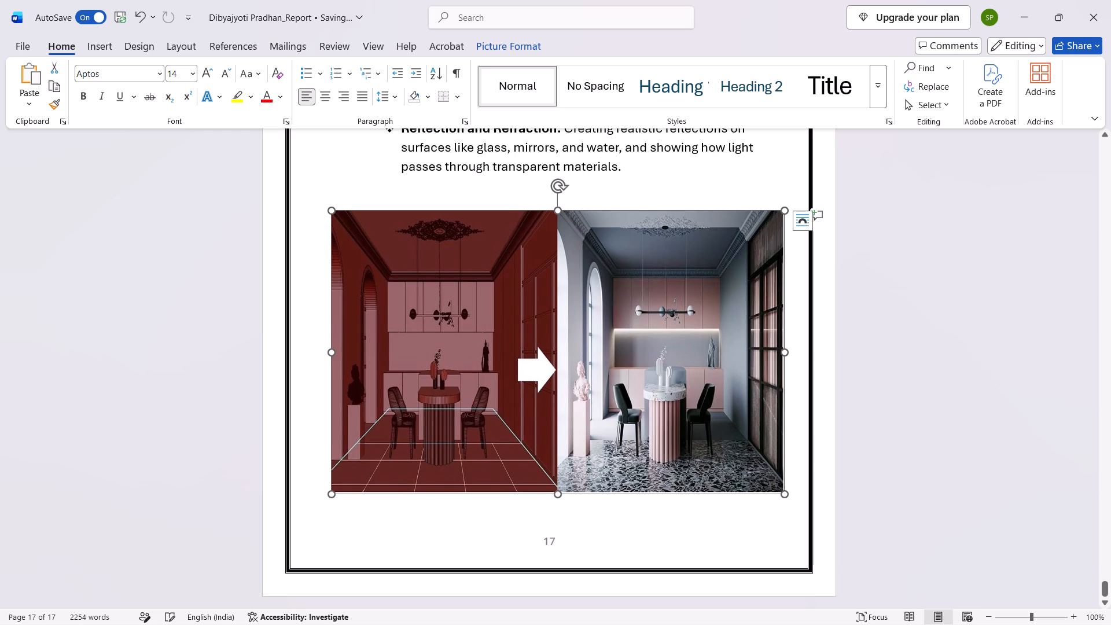
drag(655, 387, 626, 381)
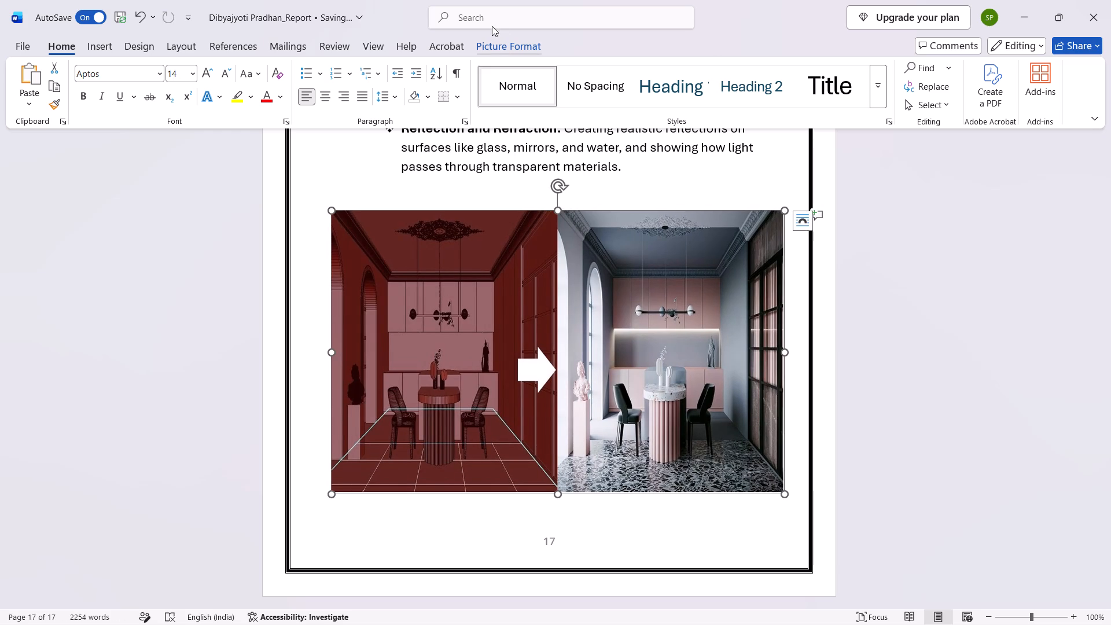
click(505, 42)
click(815, 99)
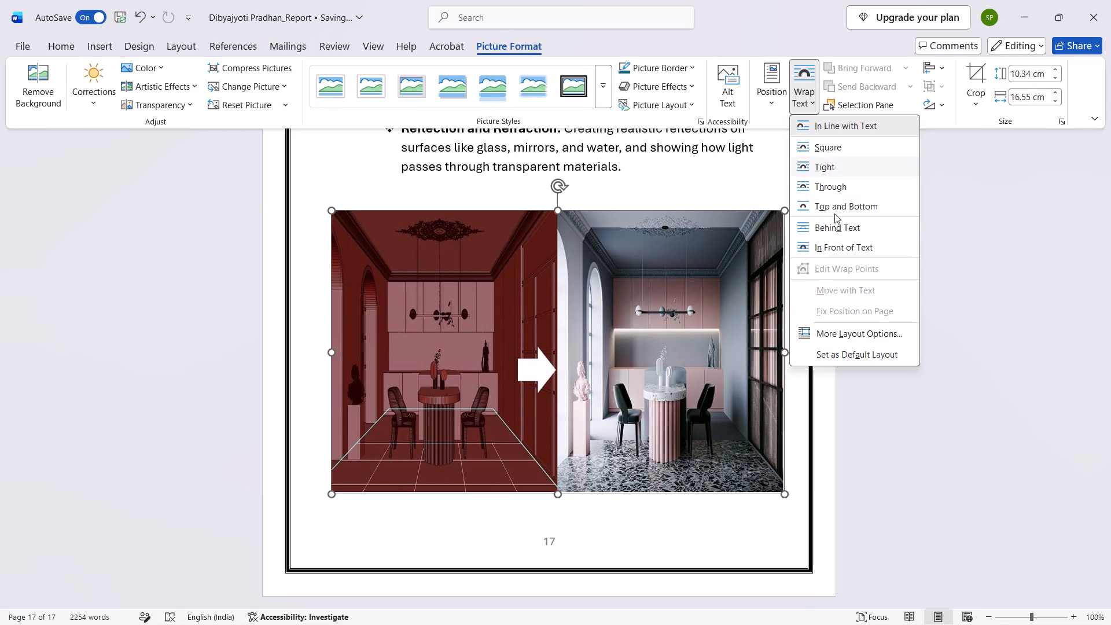
click(838, 243)
scroll(715, 371, down, 4)
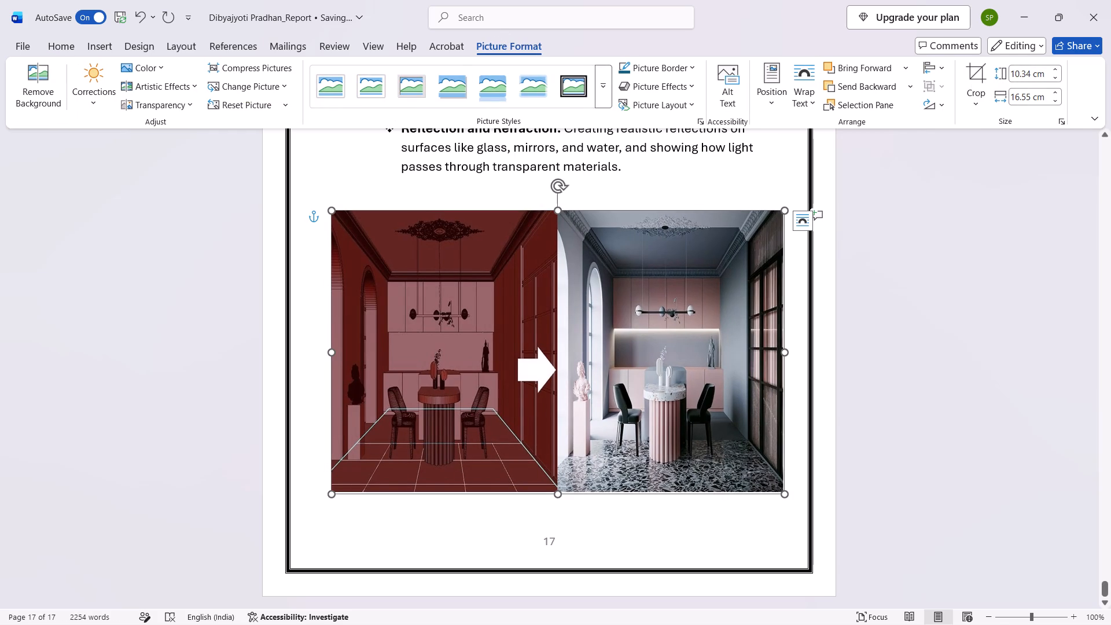
Shift the interior picture toward the page's left border and enlarge it to about 17.51 × 10.94 cm.
drag(606, 328, 587, 329)
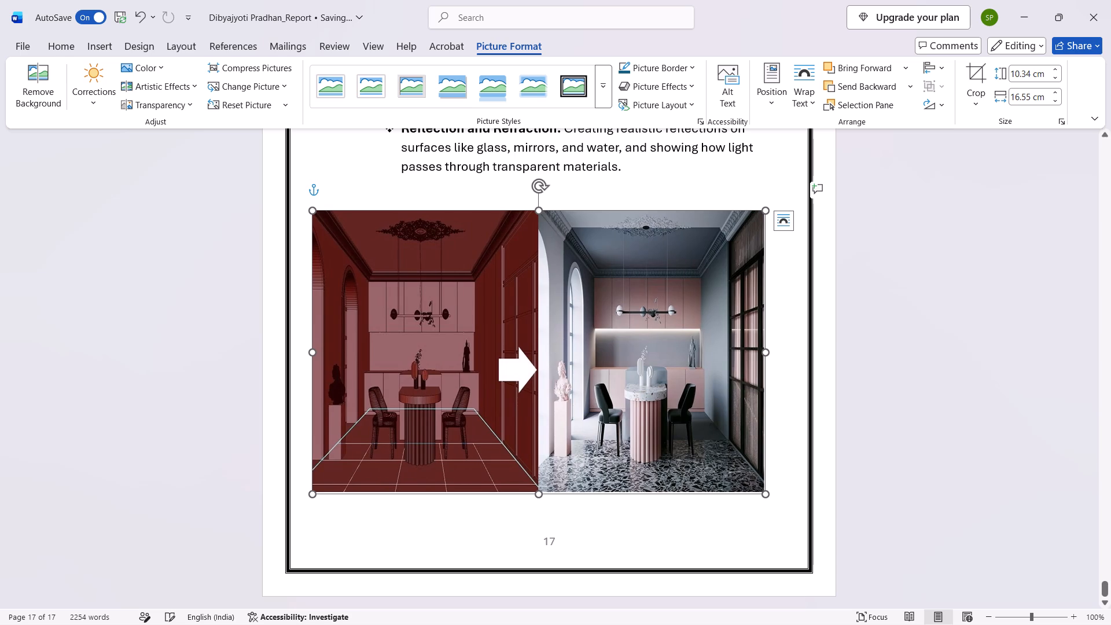
drag(766, 497, 785, 499)
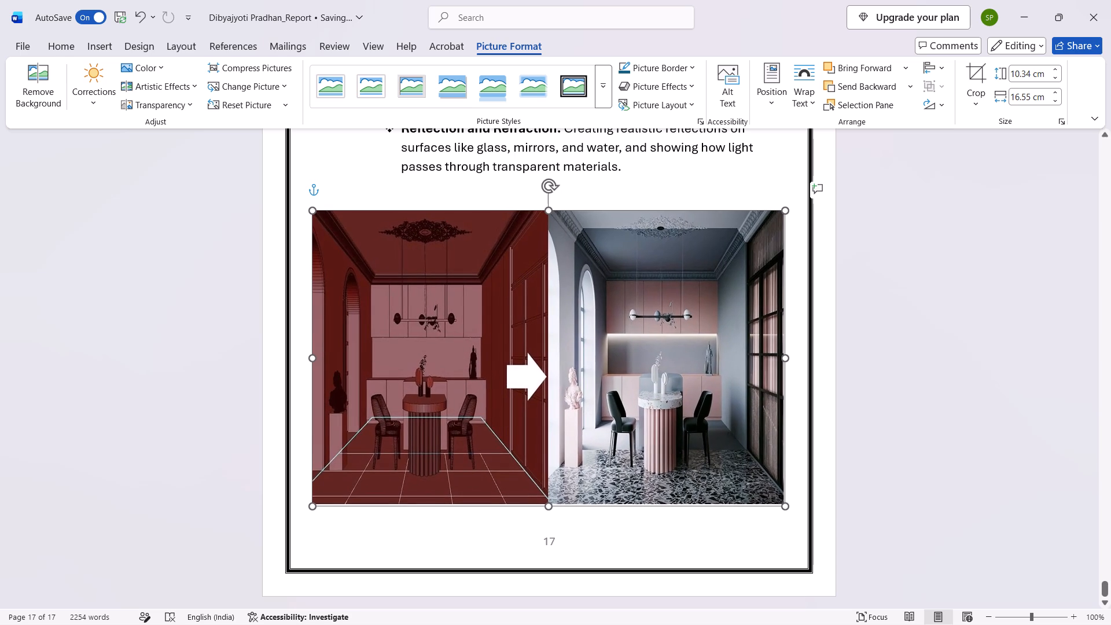
drag(785, 499, 791, 499)
click(693, 400)
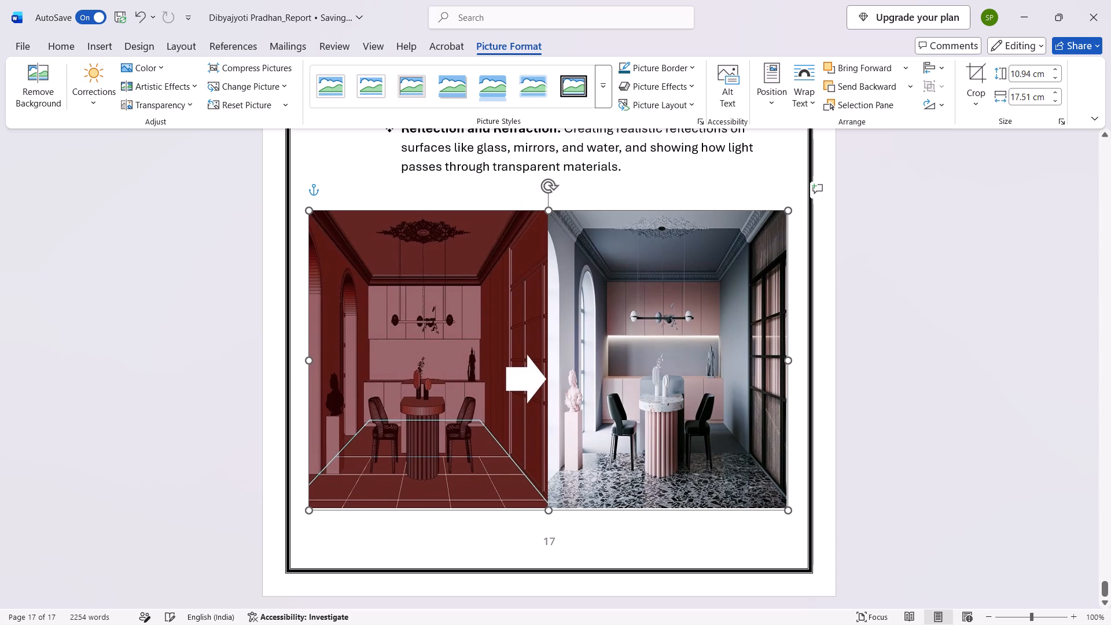
Widen the interior picture to about 19.58 cm, scale it down to about 17.65 × 9.86 cm, and centre it between the page borders.
click(906, 343)
click(708, 356)
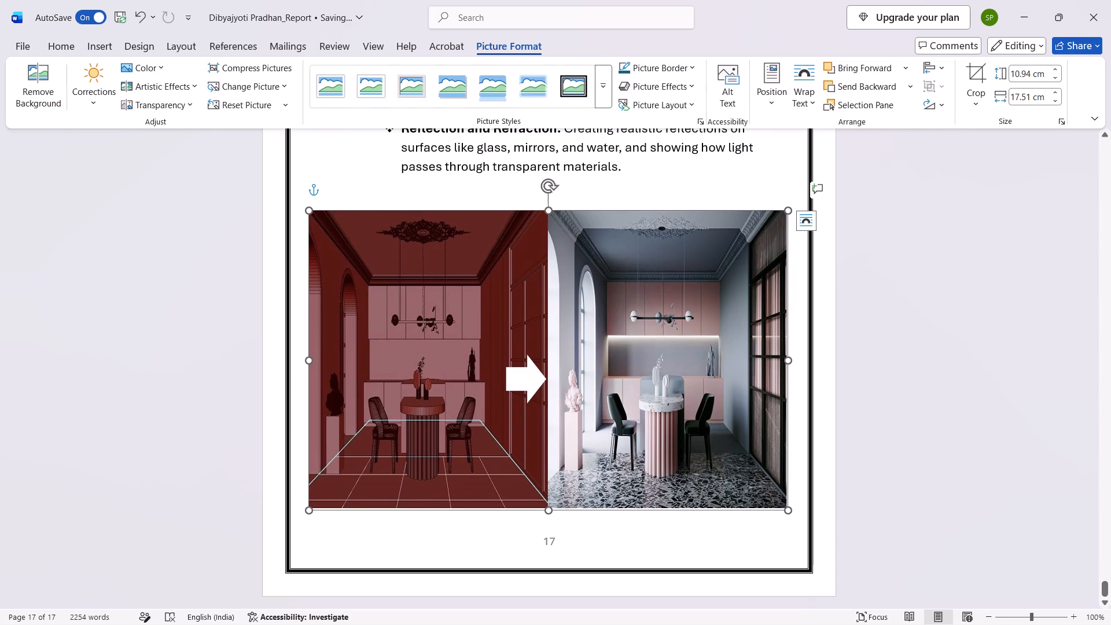
drag(790, 362, 838, 366)
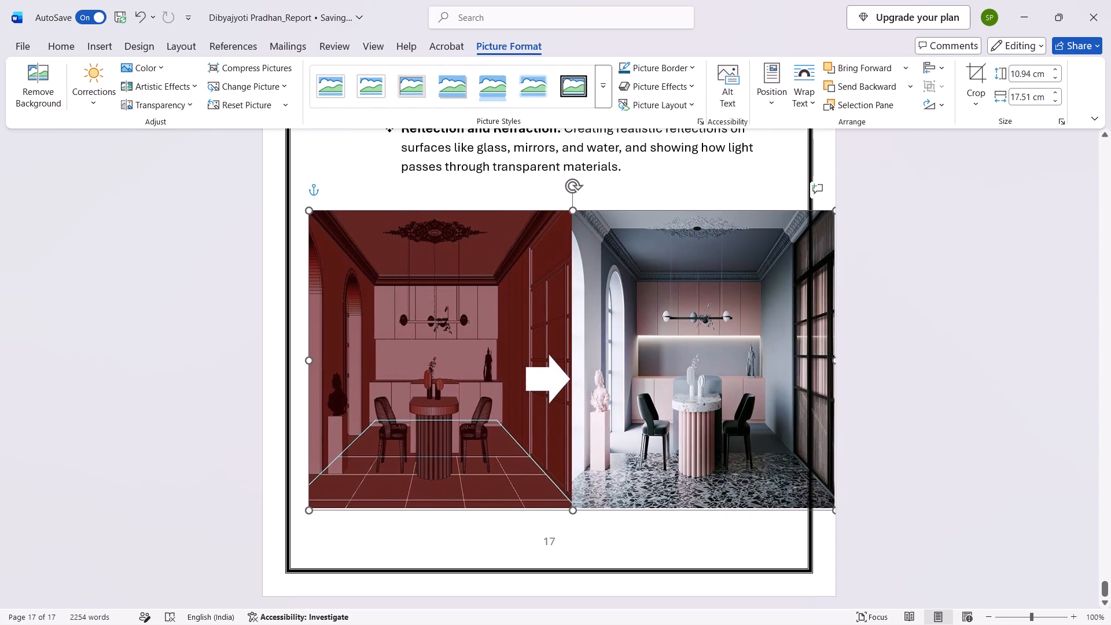
drag(838, 366, 844, 366)
click(617, 377)
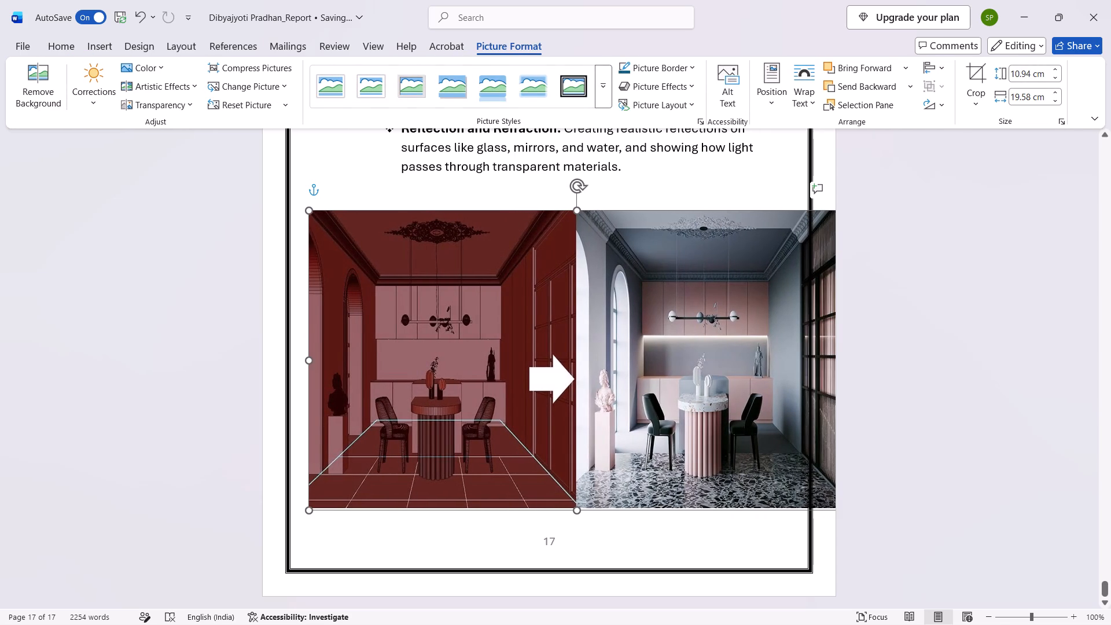
drag(309, 509, 325, 500)
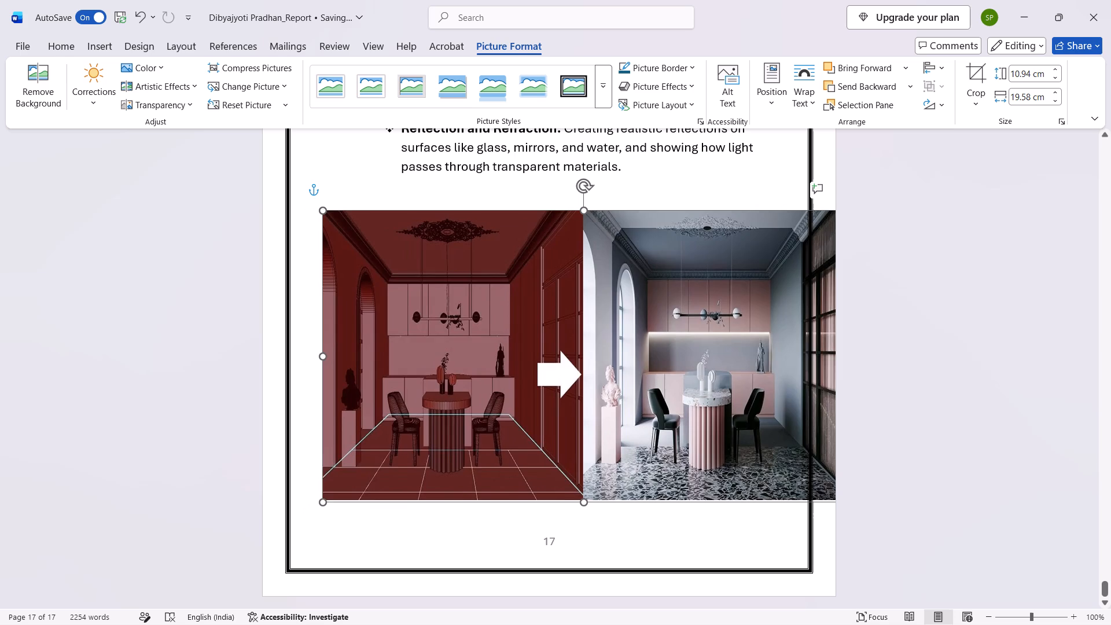
drag(325, 500, 362, 477)
drag(590, 367, 535, 381)
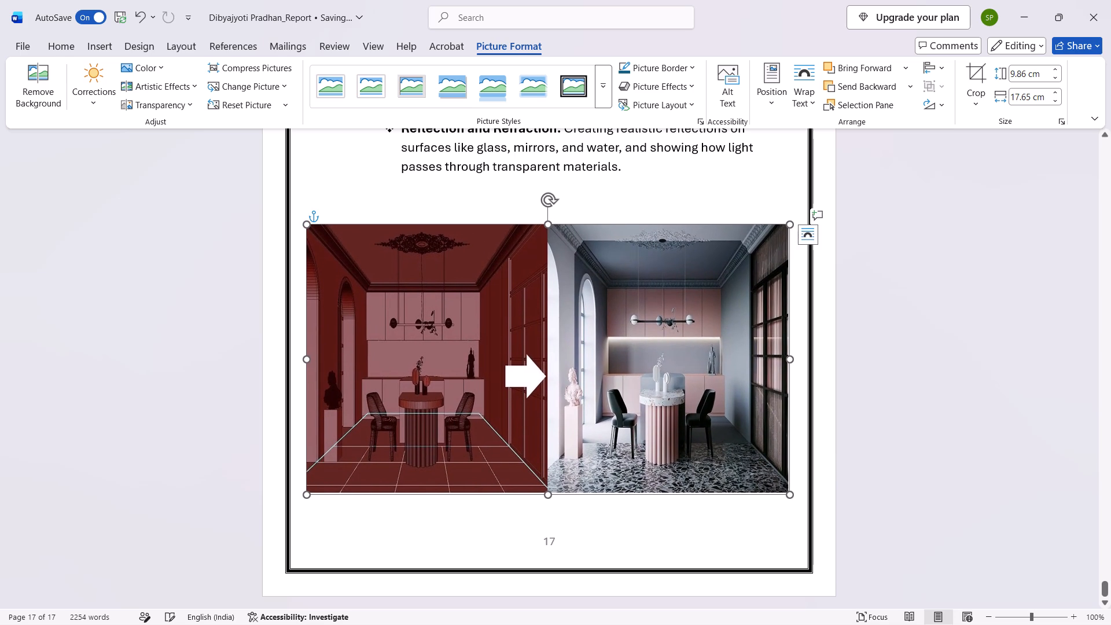
Stretch the interior picture to about 19.45 cm wide, scale it to about 18.58 × 9.42 cm, and fit it between the page borders.
drag(789, 356, 834, 356)
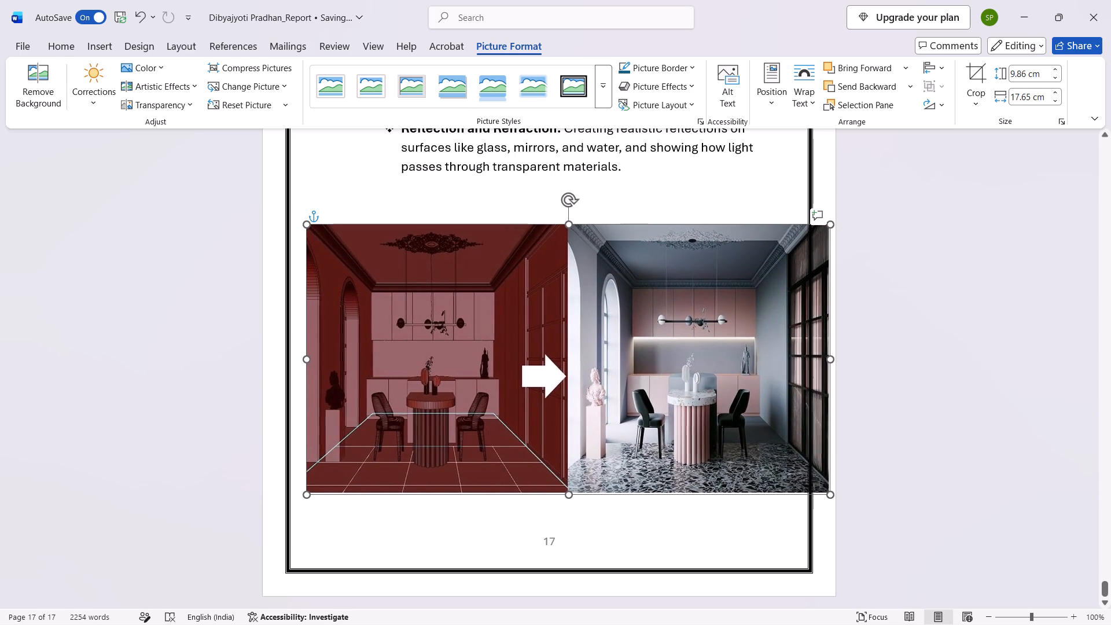
drag(834, 356, 838, 358)
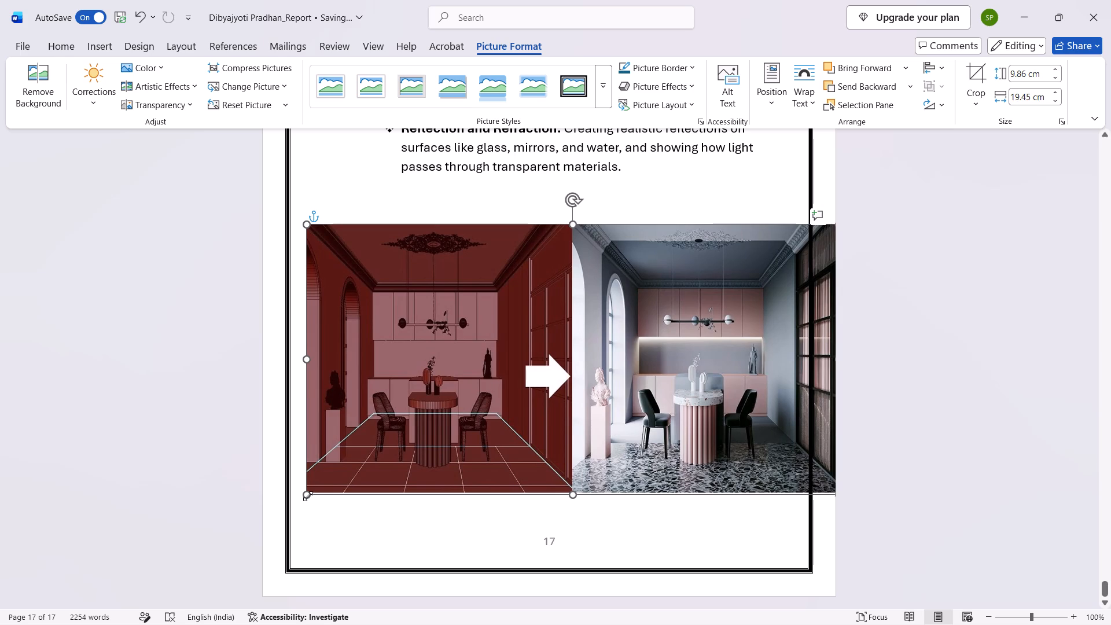
drag(308, 496, 333, 482)
drag(650, 349, 618, 350)
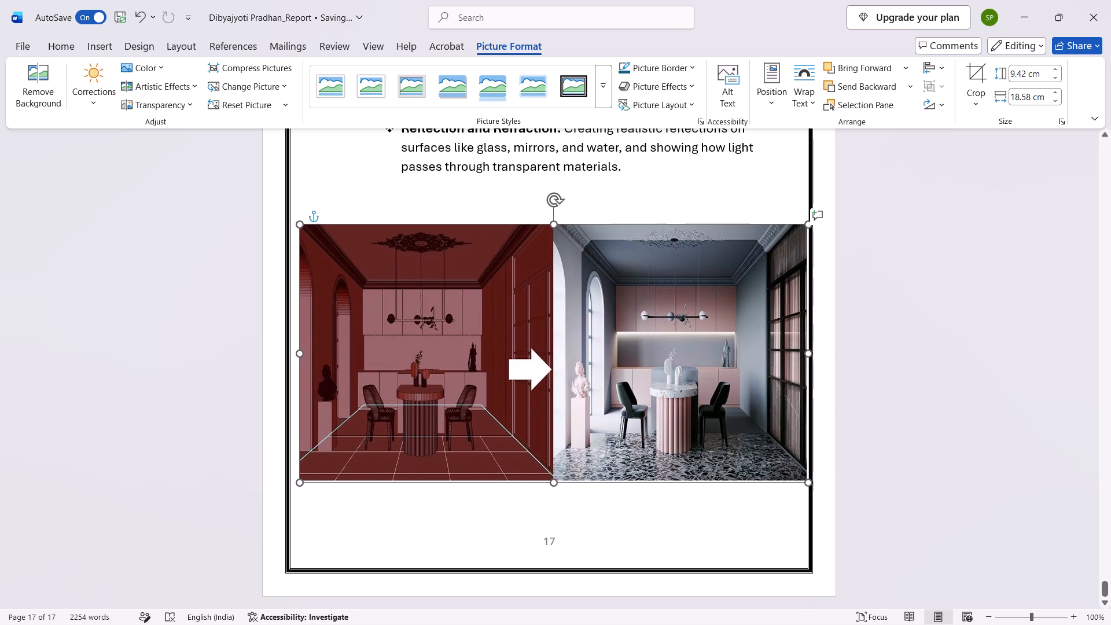
drag(618, 350, 613, 350)
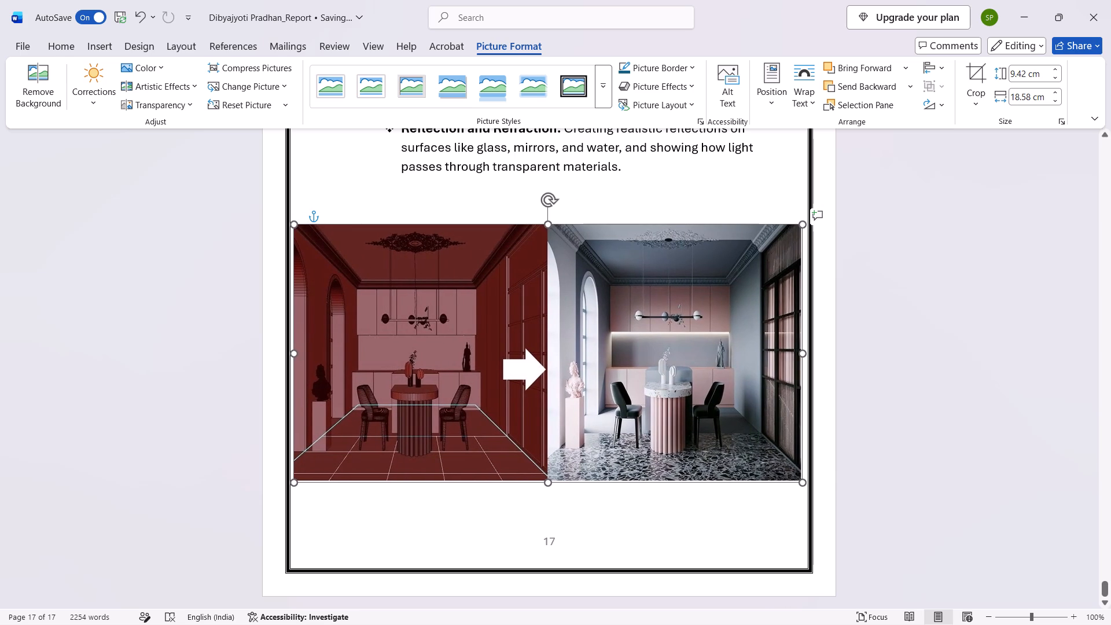
drag(613, 350, 615, 352)
drag(615, 352, 615, 352)
click(884, 368)
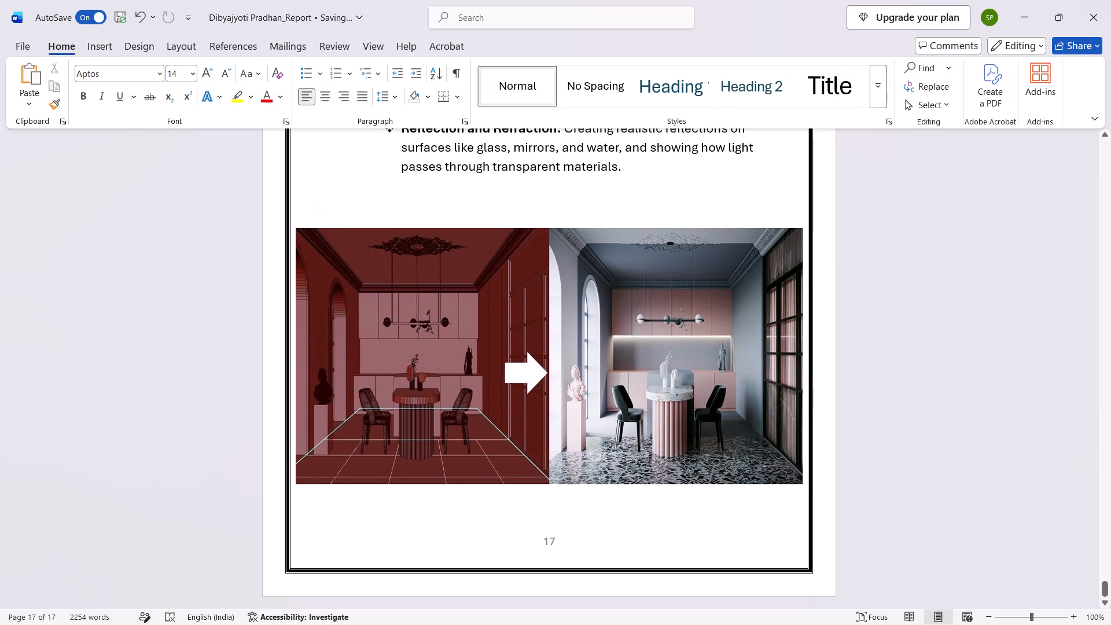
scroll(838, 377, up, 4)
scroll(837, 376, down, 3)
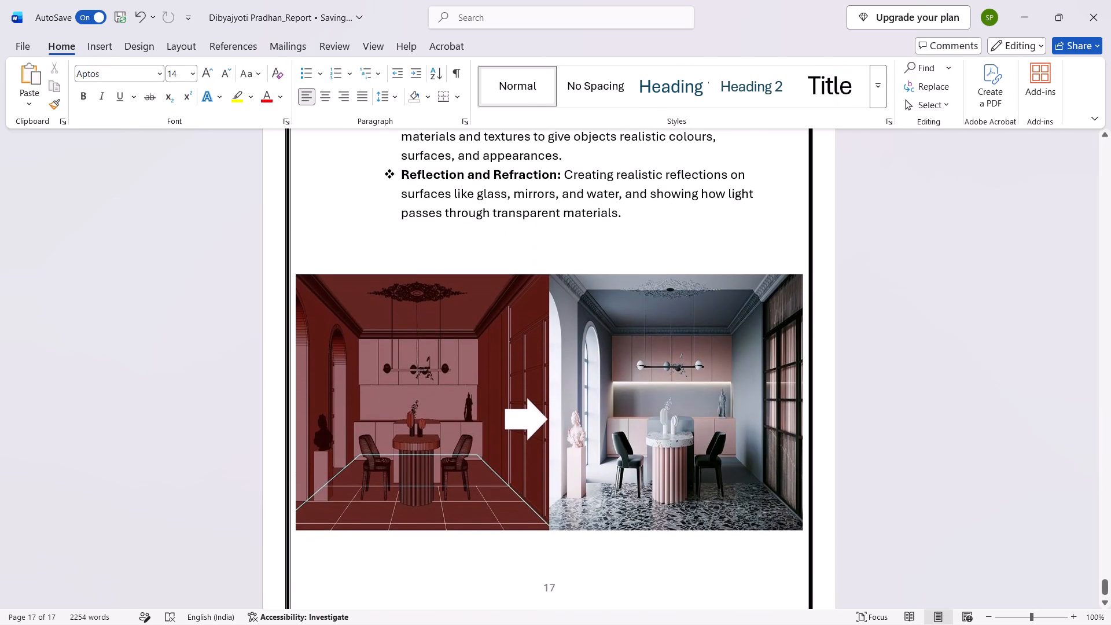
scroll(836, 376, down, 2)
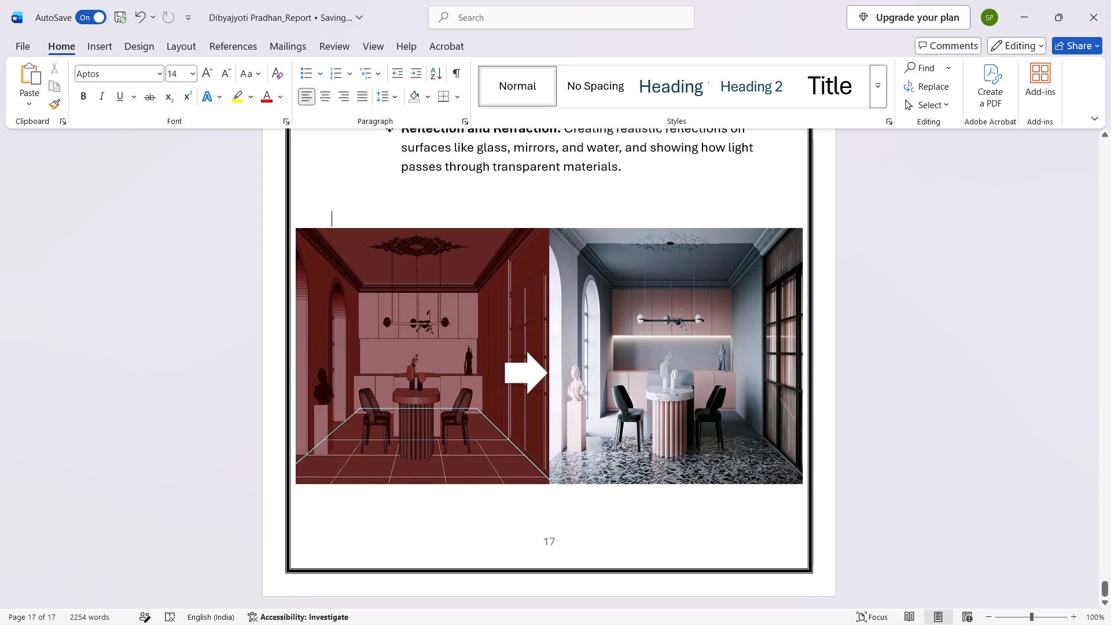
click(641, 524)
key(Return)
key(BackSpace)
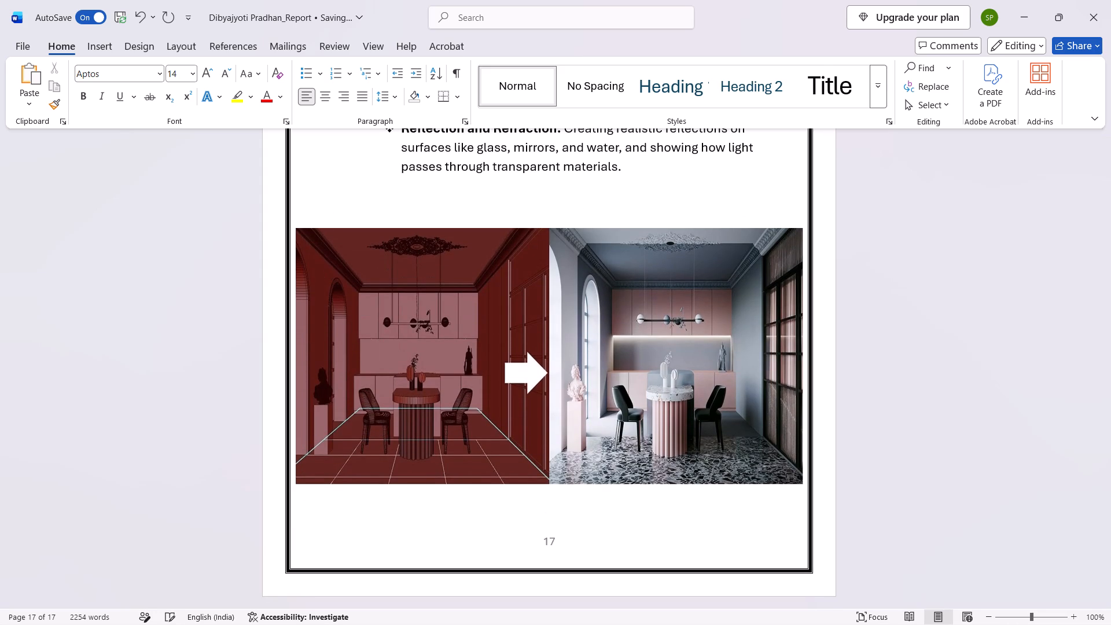
Add blank paragraphs between the Reflection and Refraction bullet and the interior picture, pushing the picture onto the next page.
click(807, 466)
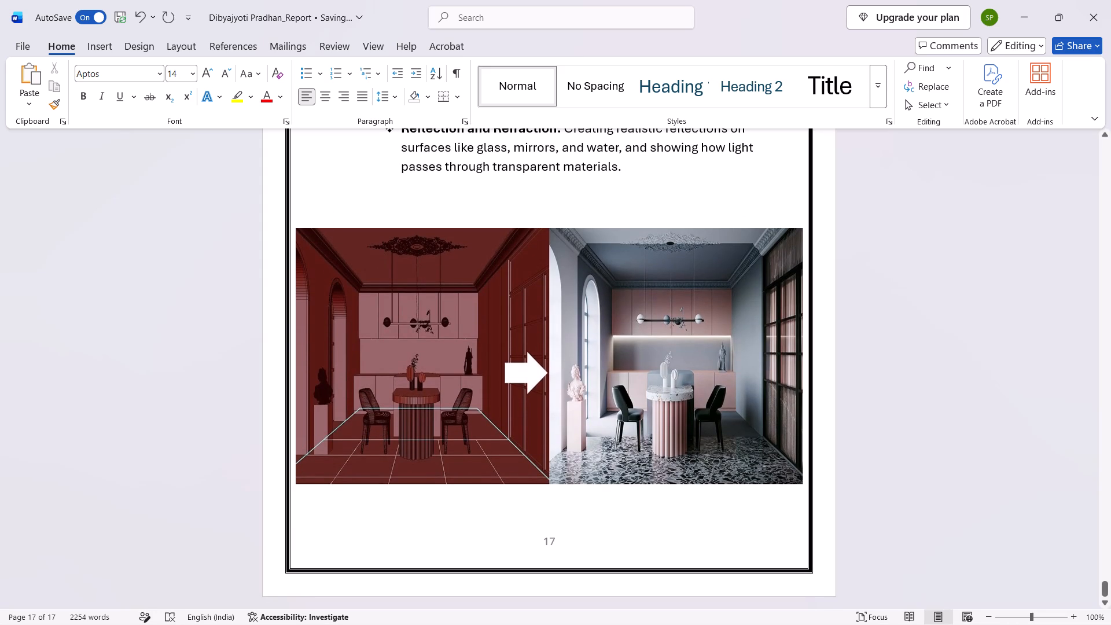
click(807, 466)
click(531, 521)
click(527, 518)
key(Return)
key(Return)
key(Return)
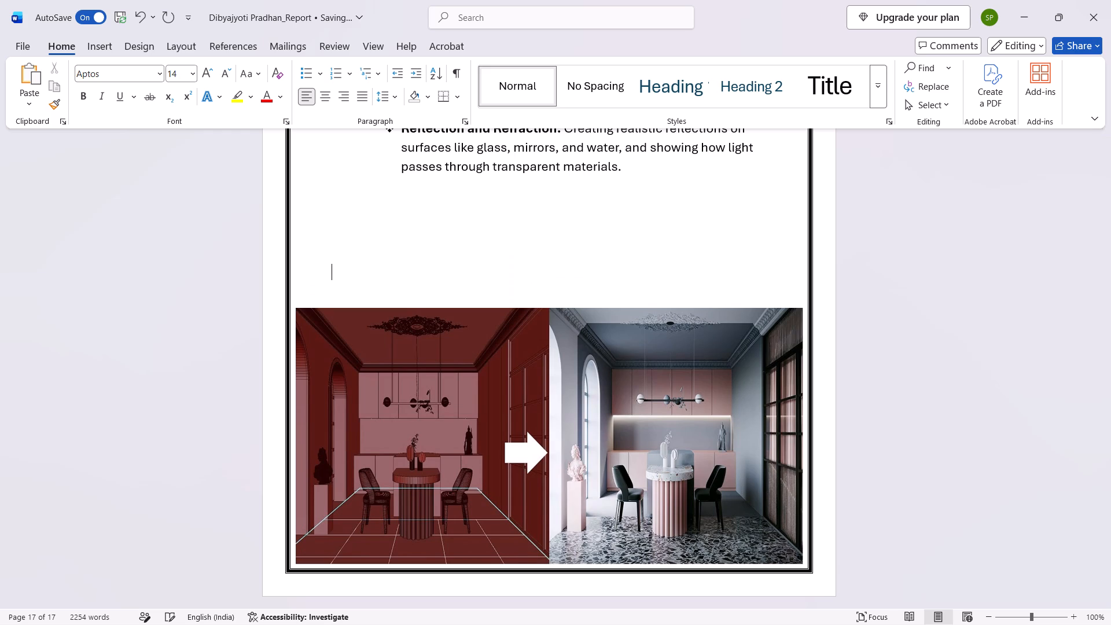
key(Return)
key(Return)
key(Return)
key(Return)
key(Return)
key(Return)
key(Return)
key(Return)
key(Return)
key(Return)
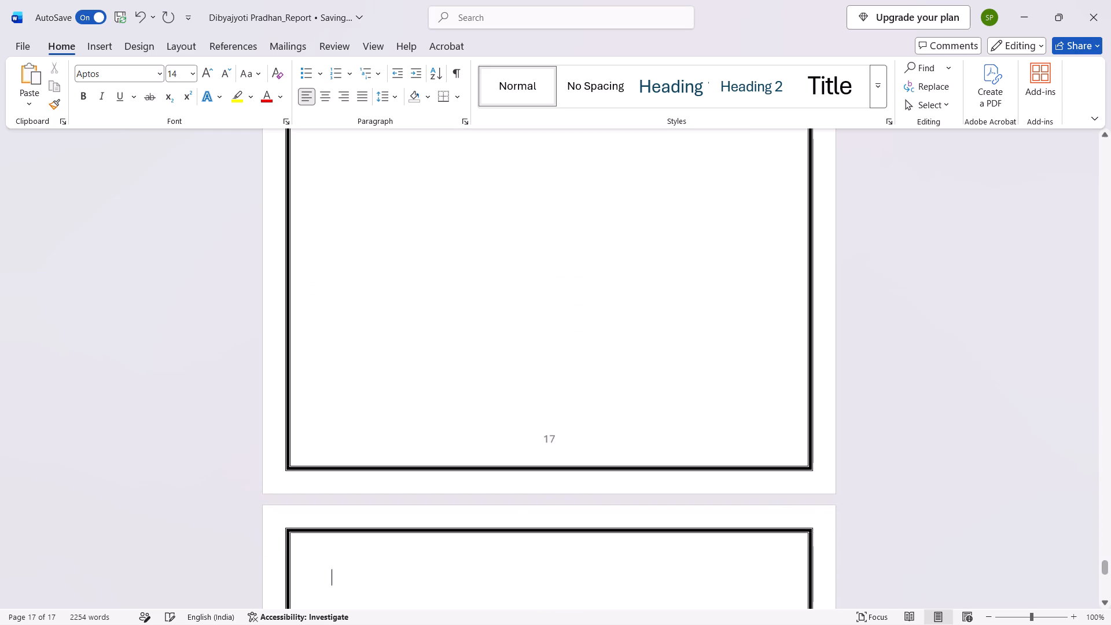
key(BackSpace)
scroll(523, 505, down, 2)
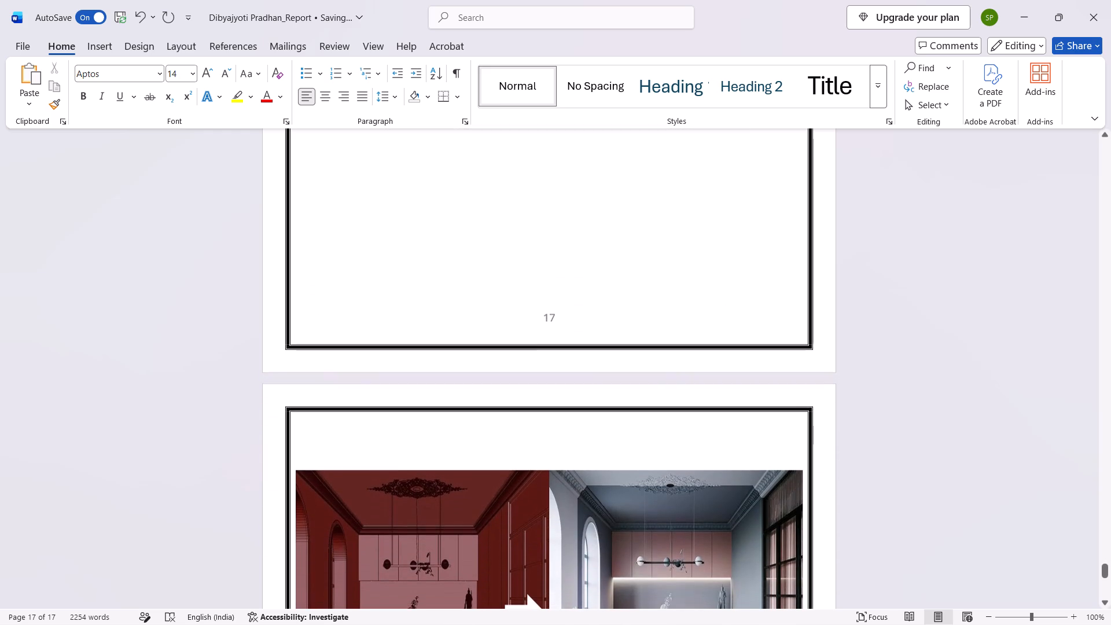
Move the interior picture back onto page 17 below the Reflection and Refraction bullet, fitted between the page borders.
click(521, 512)
drag(507, 524, 520, 204)
scroll(514, 454, up, 6)
drag(514, 524, 512, 428)
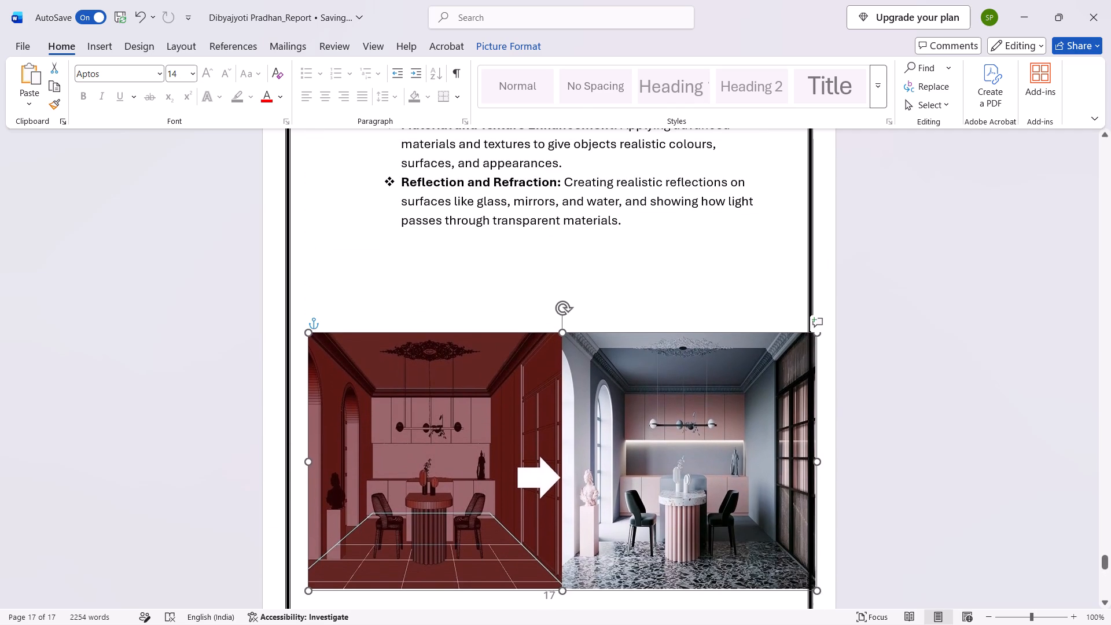
drag(512, 428, 505, 384)
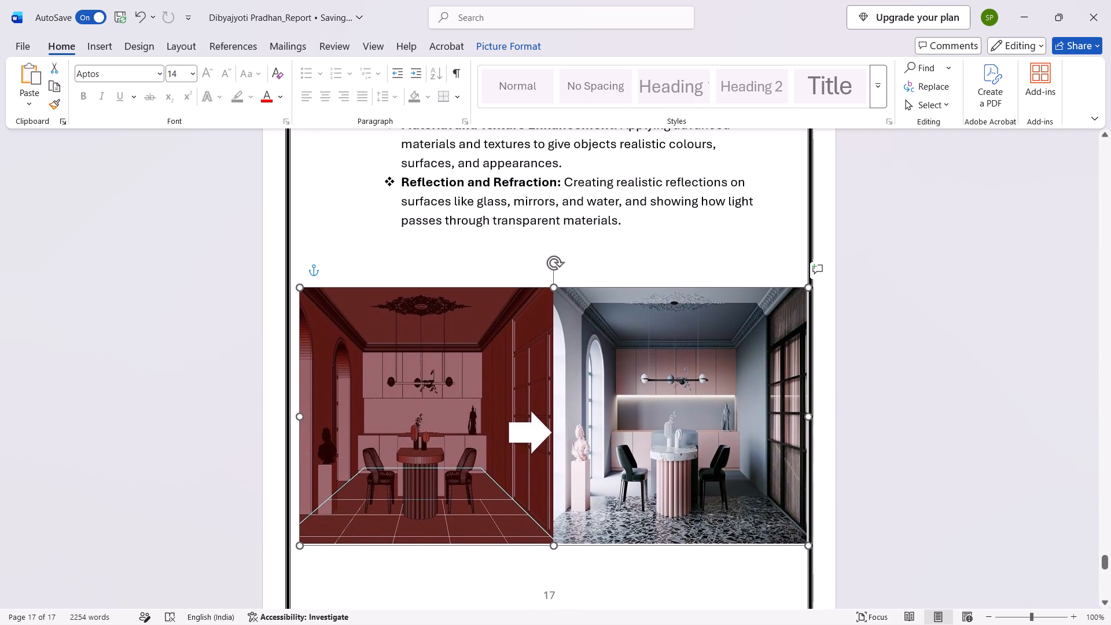
drag(505, 384, 502, 381)
key(Left)
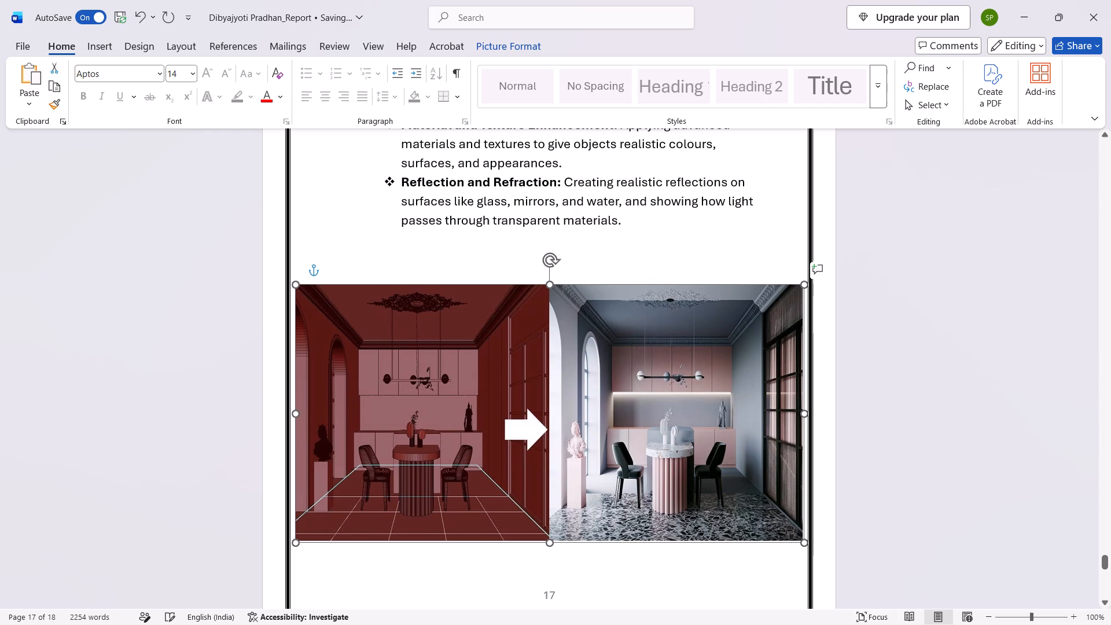
click(965, 376)
Nudge the interior picture slightly upward, closer to the Reflection and Refraction text, and deselect it.
click(634, 403)
key(Up)
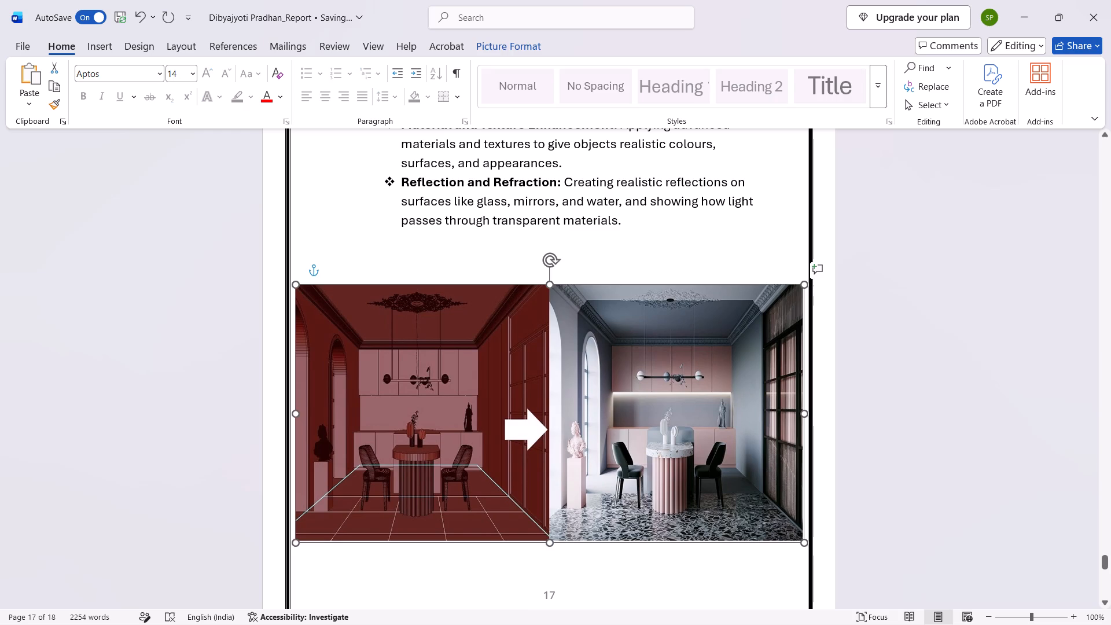
key(Up)
key(Up)
key(Up)
key(Up)
key(Up)
key(Up)
key(Up)
key(Up)
key(Up)
key(Up)
key(Up)
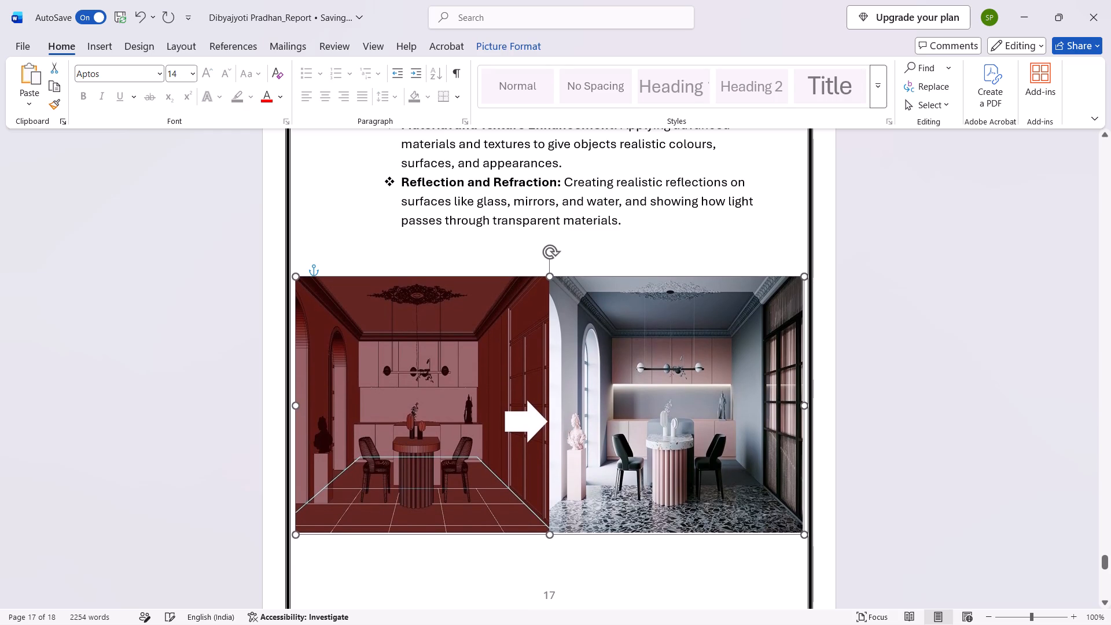
key(Down)
key(Down)
click(996, 355)
Bring all of page 17 into view, capture it as a rectangular screen snip and copy the capture.
scroll(960, 369, up, 2)
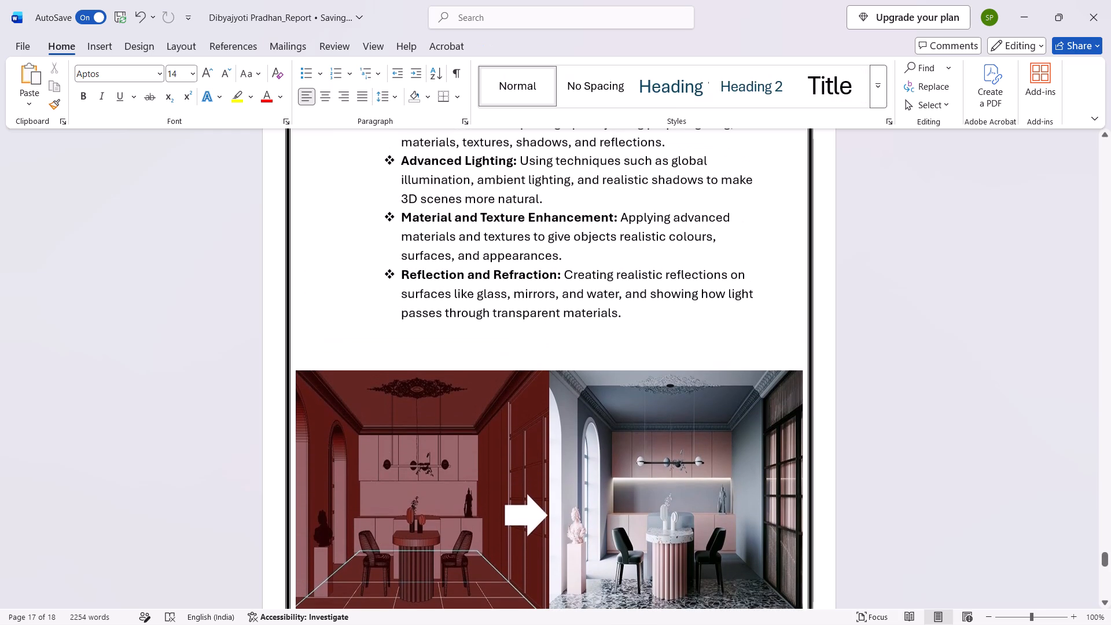
ctrl+scroll(958, 369, down, 3)
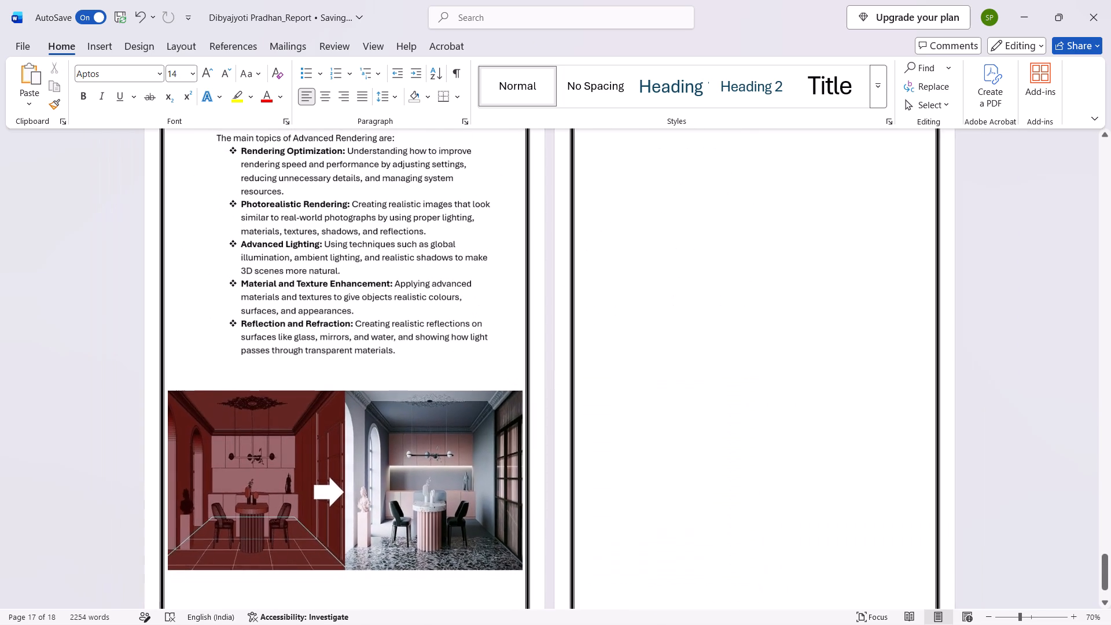
ctrl+scroll(957, 369, down, 2)
ctrl+scroll(705, 348, up, 1)
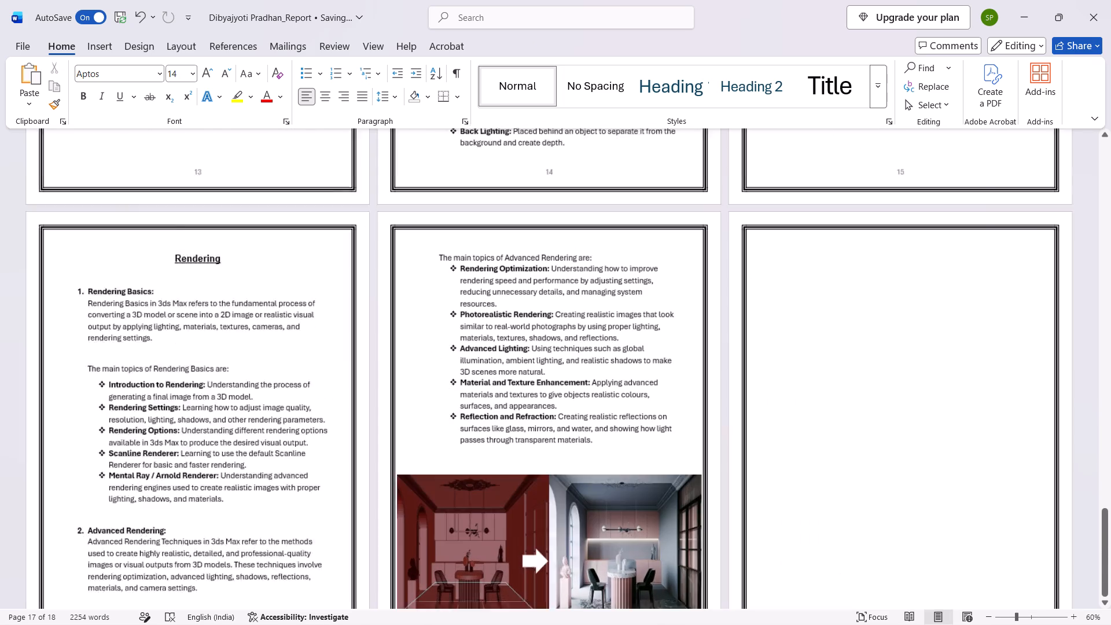
scroll(705, 348, down, 1)
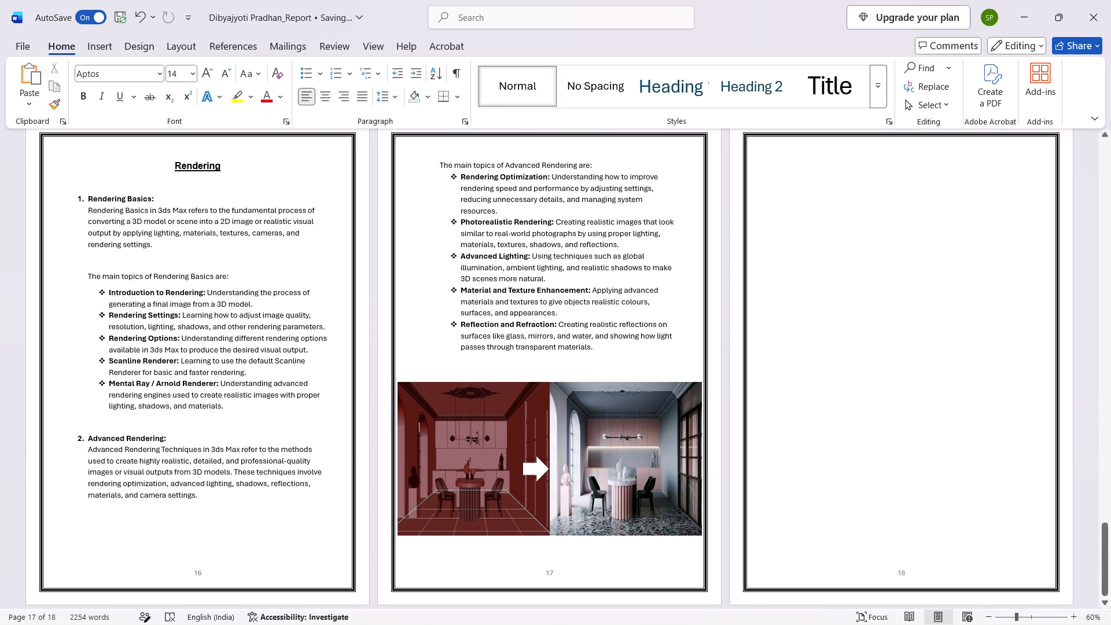
key(shift+super+s)
drag(377, 127, 599, 420)
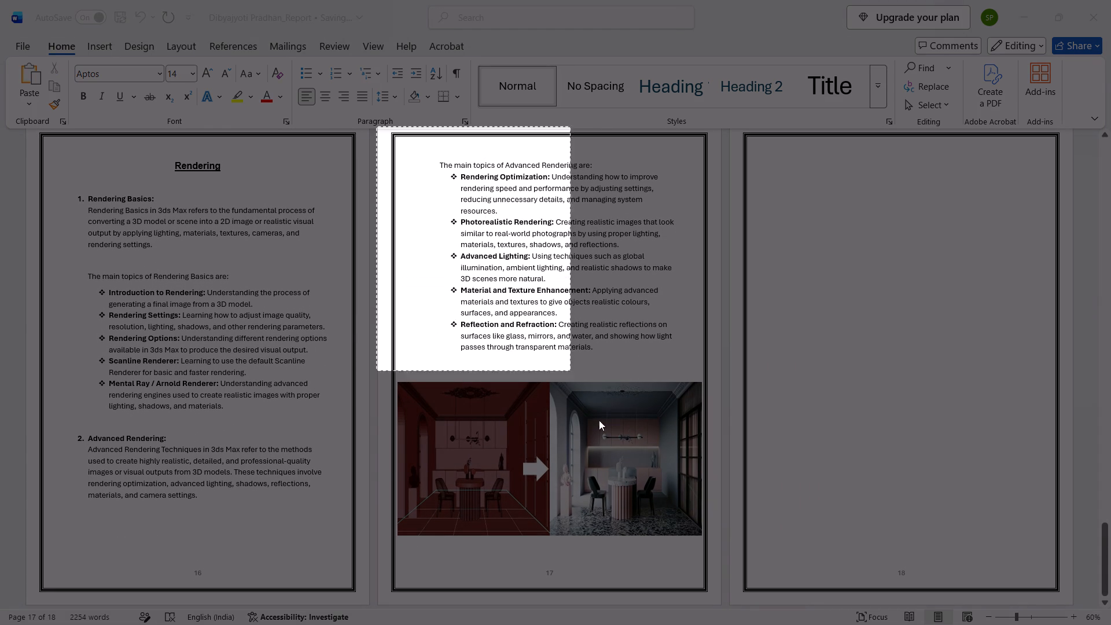
drag(599, 420, 720, 603)
key(ctrl+c)
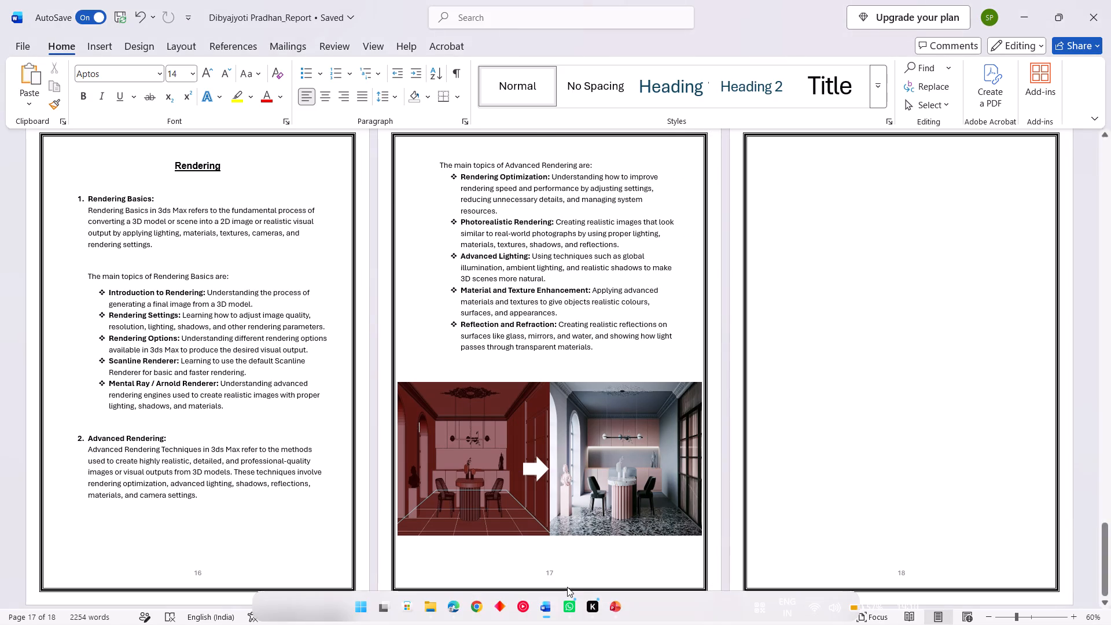
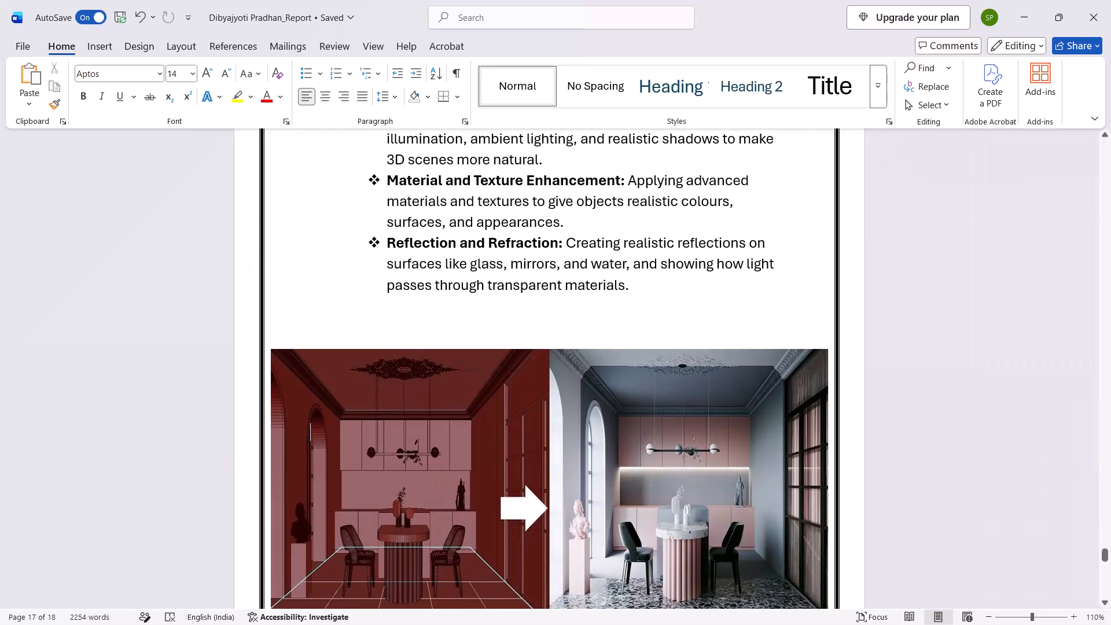
Copy the Rendering heading from page 16 and paste it at the top of blank page 18.
ctrl+scroll(715, 453, down, 1)
scroll(715, 453, down, 4)
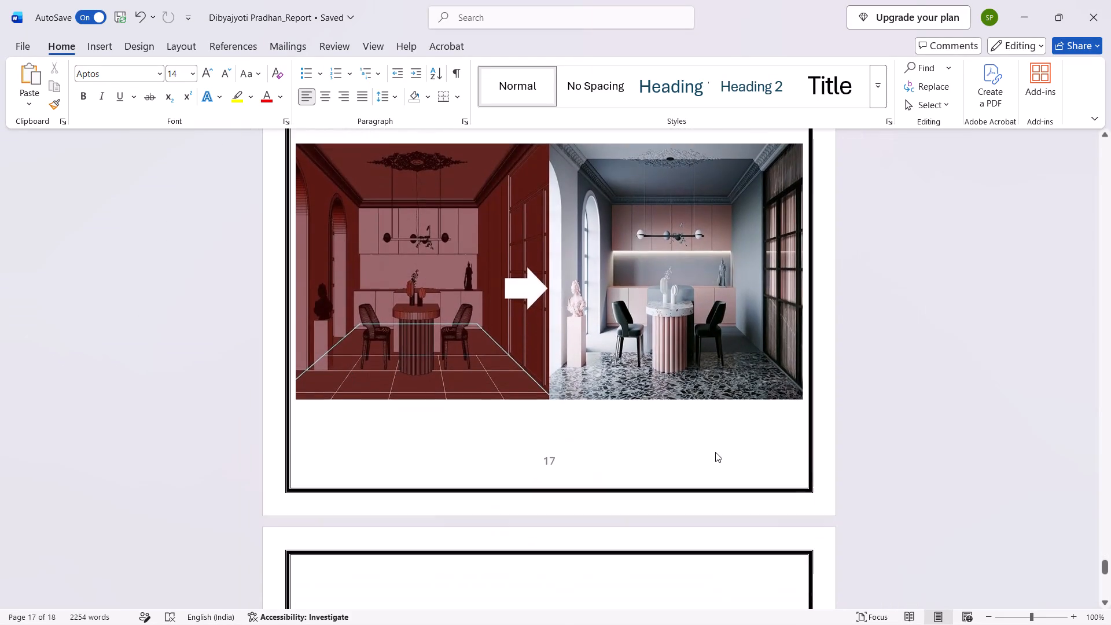
scroll(715, 452, down, 9)
scroll(621, 398, up, 3)
click(549, 366)
scroll(563, 343, up, 13)
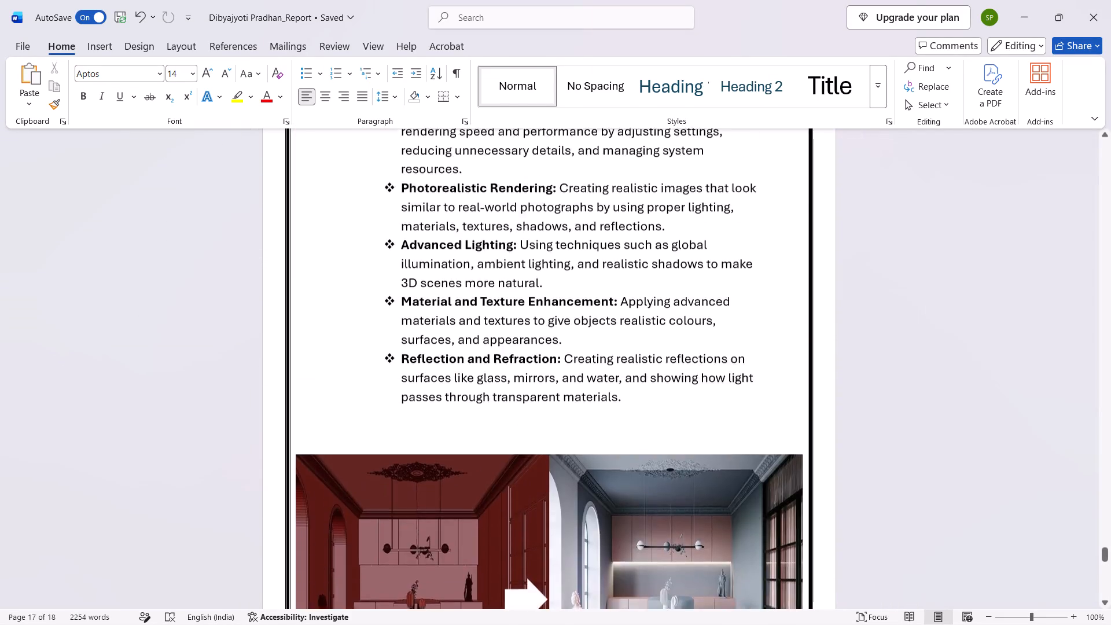
scroll(563, 334, up, 20)
scroll(563, 334, up, 5)
double_click(560, 465)
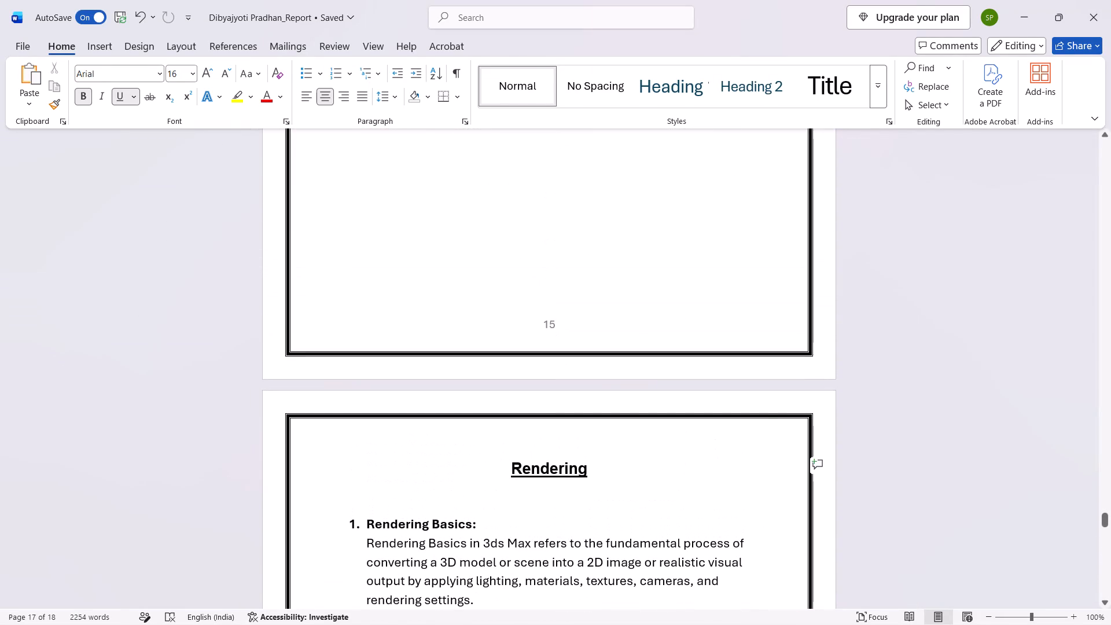
key(ctrl+c)
scroll(560, 466, down, 20)
scroll(547, 469, down, 4)
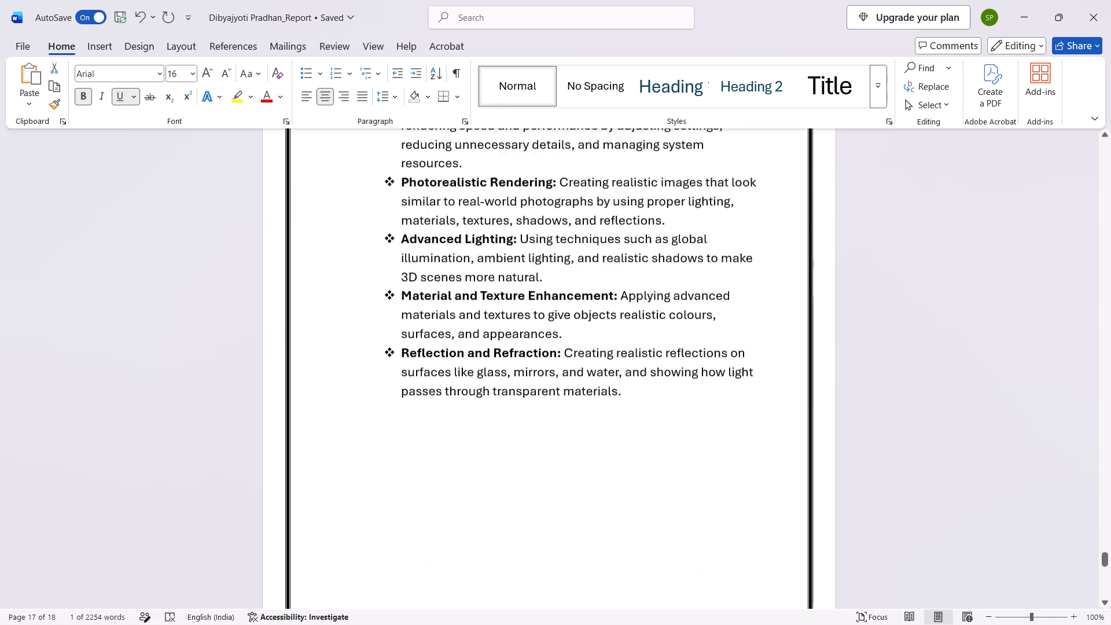
scroll(547, 470, down, 12)
click(529, 399)
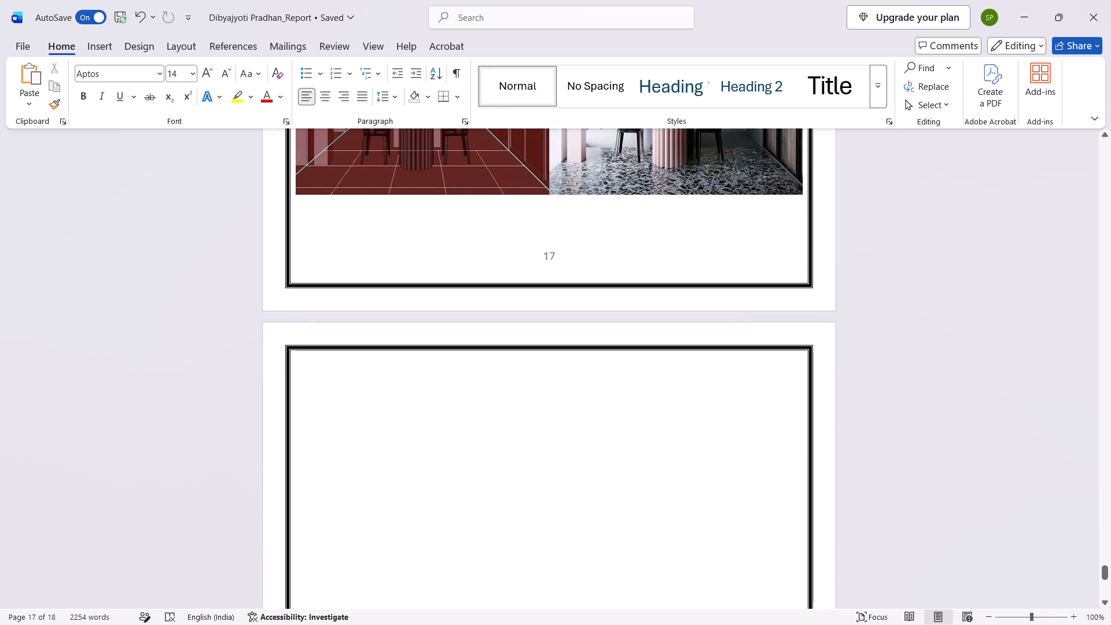
key(ctrl+v)
Replace the pasted heading text on page 18 with "Project Work".
double_click(576, 398)
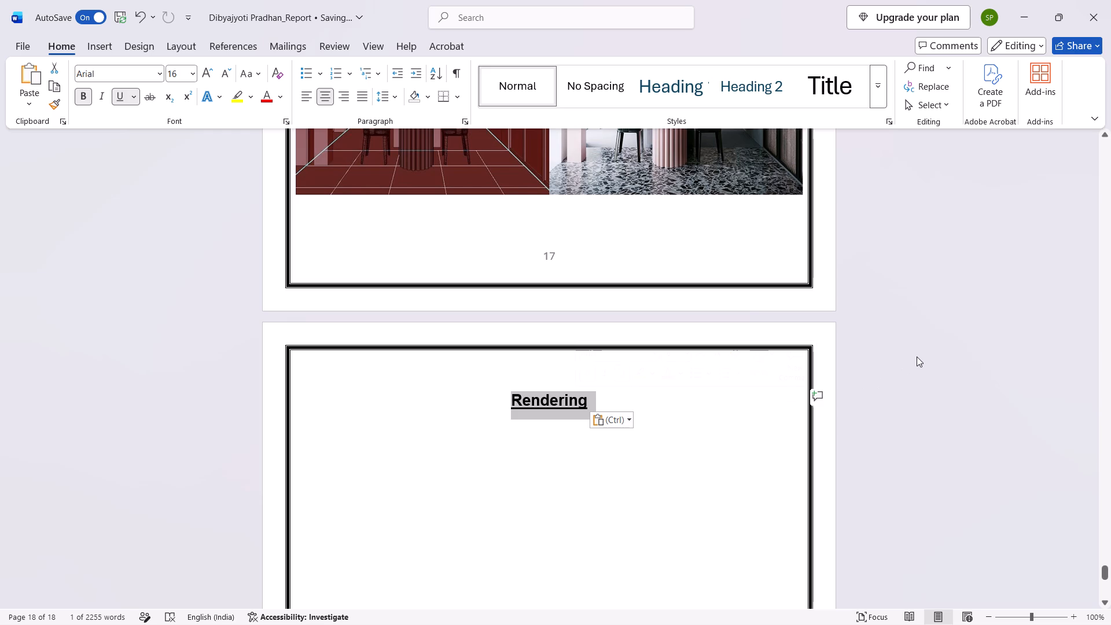
scroll(915, 358, up, 6)
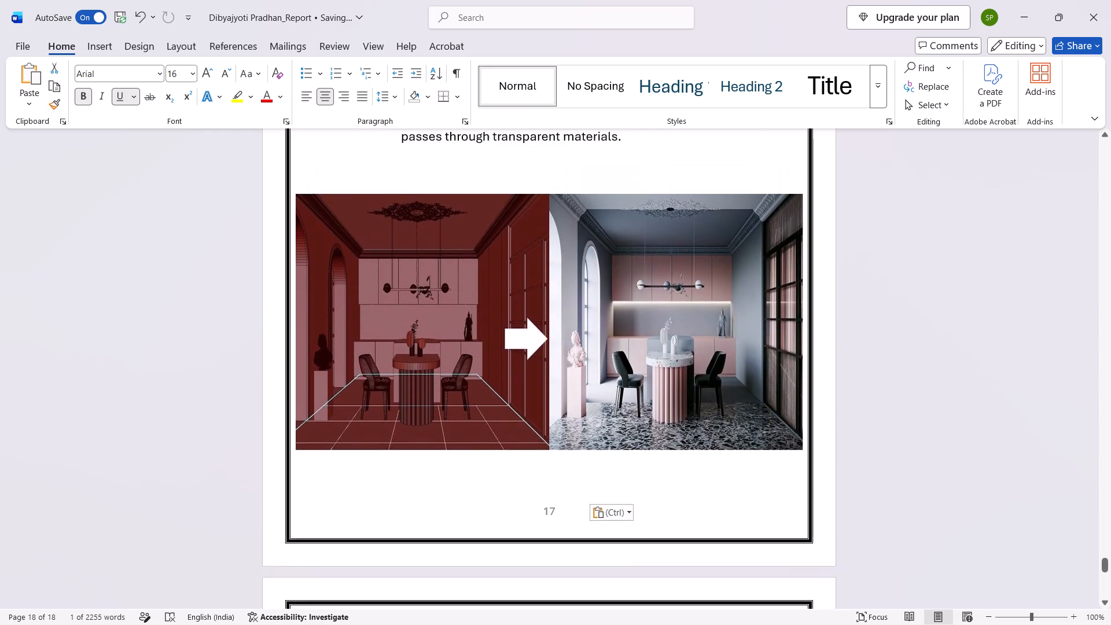
scroll(910, 353, up, 20)
scroll(910, 353, up, 13)
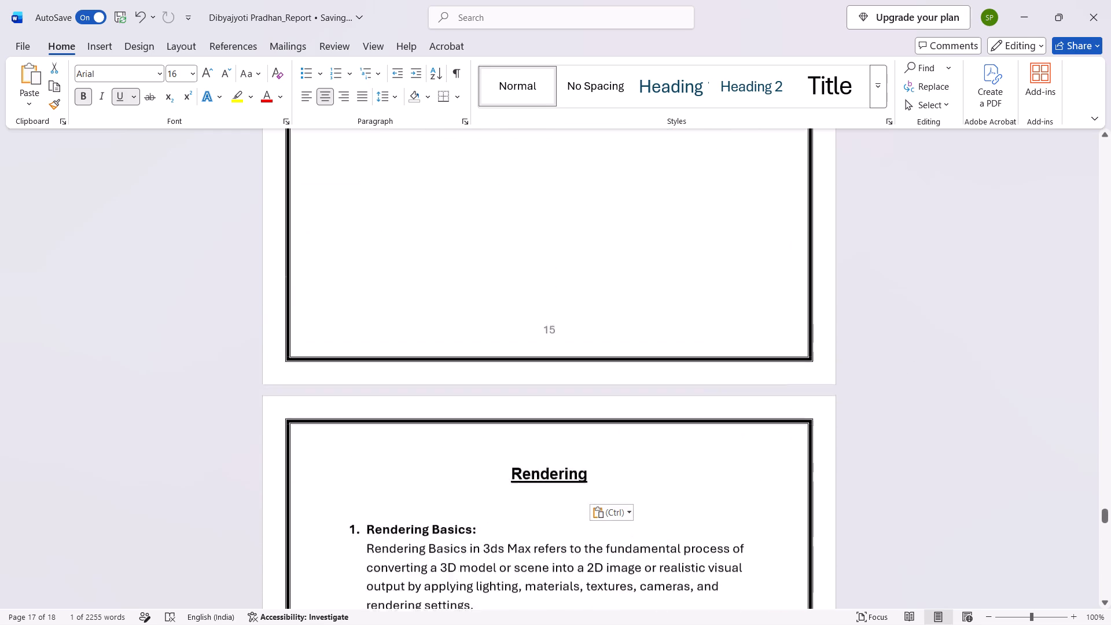
scroll(873, 309, up, 12)
scroll(869, 306, down, 4)
scroll(869, 306, down, 17)
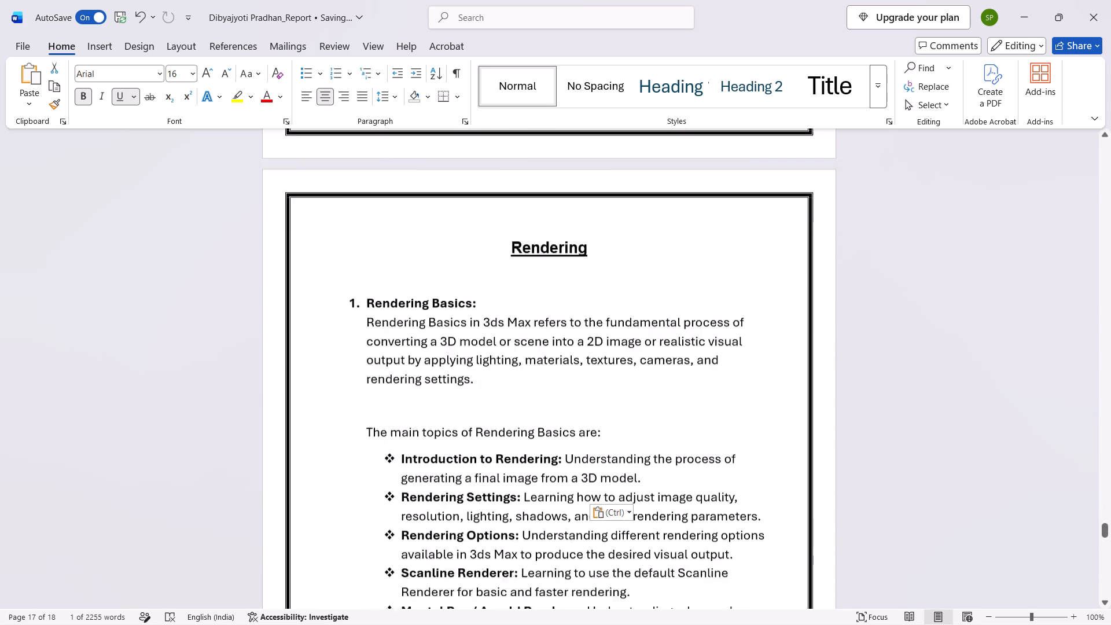
scroll(867, 306, down, 20)
scroll(867, 306, down, 13)
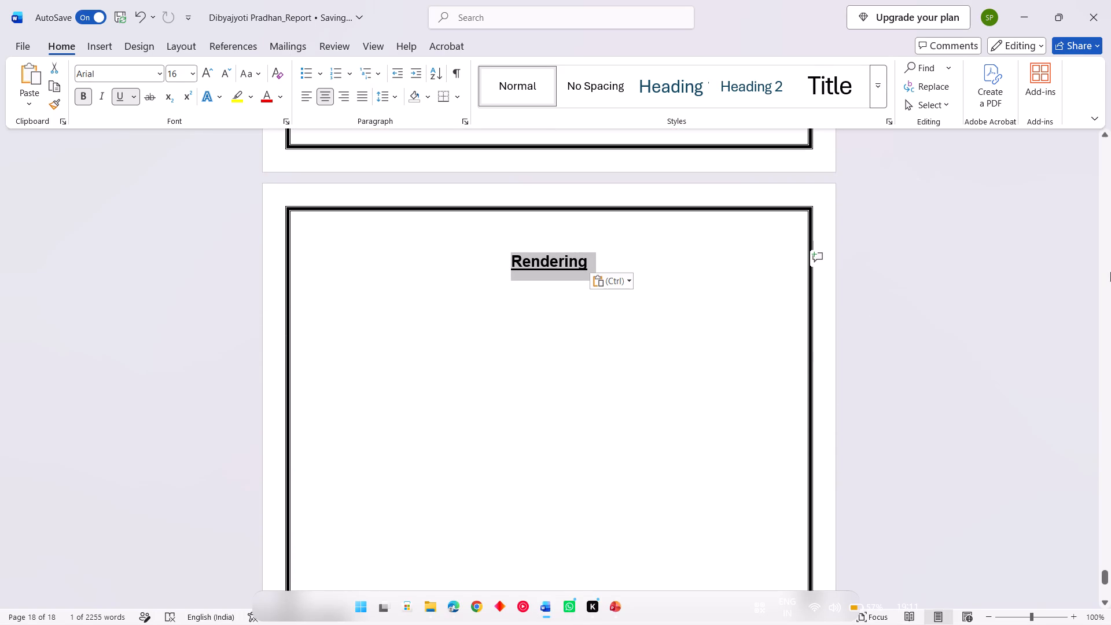
text(Project Work)
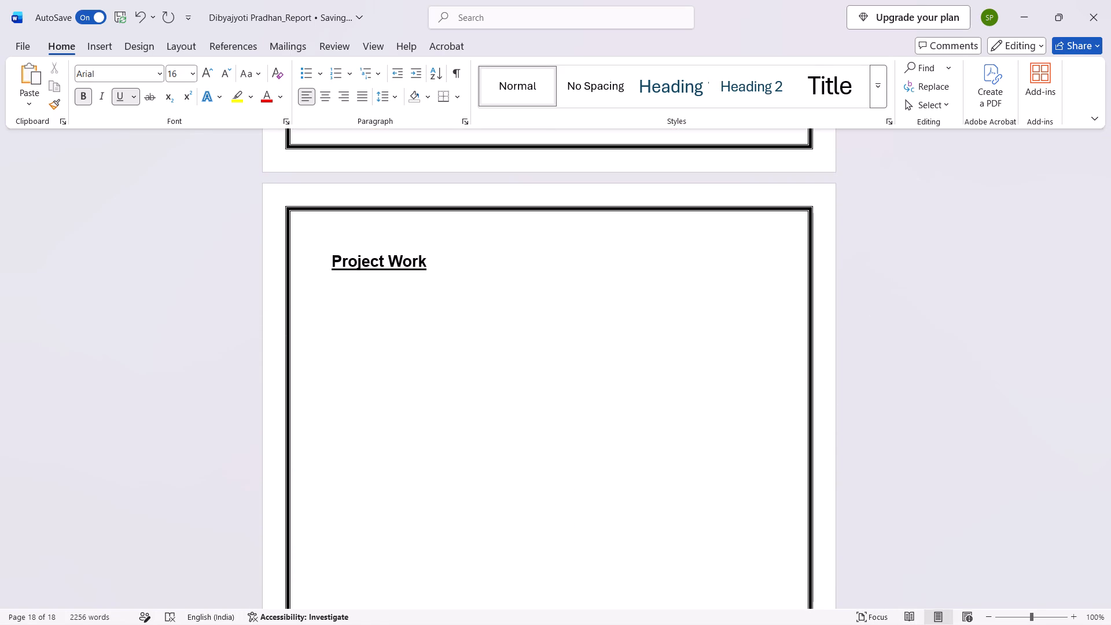
Centre the Project Work heading on page 18.
click(337, 256)
click(329, 265)
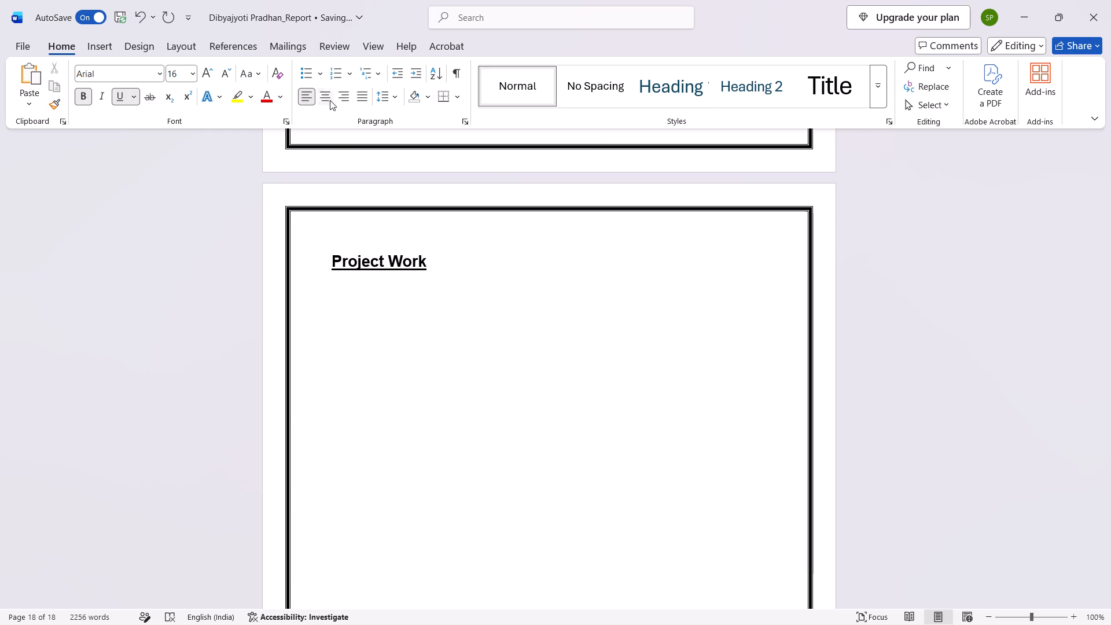
click(326, 98)
click(613, 269)
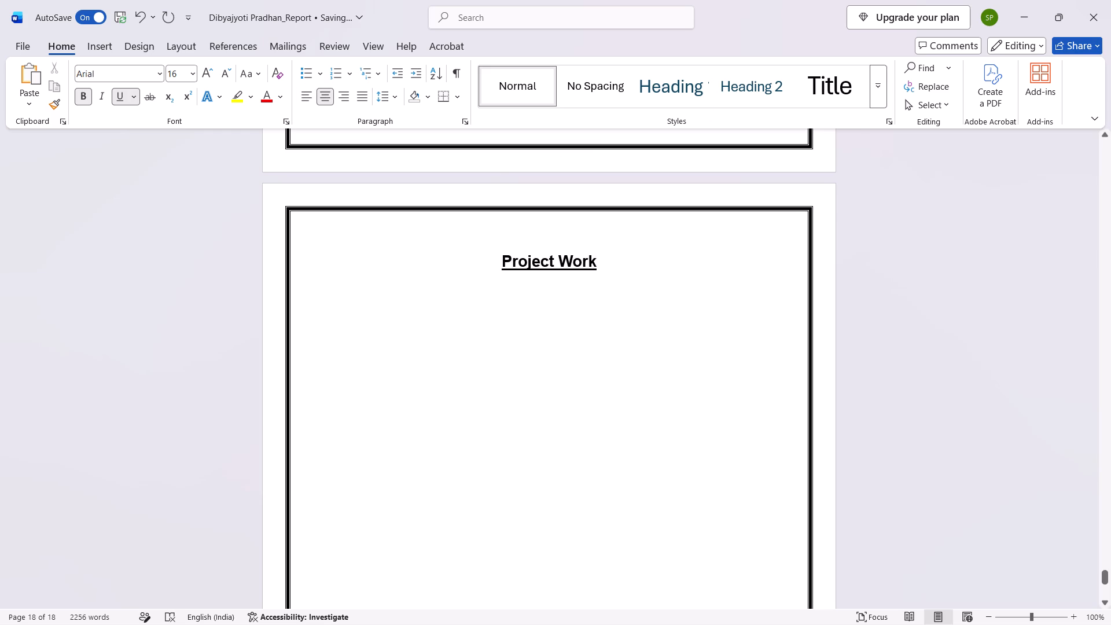
Review the report's earlier Rendering and lighting pages, from page 17 back to page 13, for content and empty space.
scroll(630, 291, up, 20)
scroll(630, 291, up, 7)
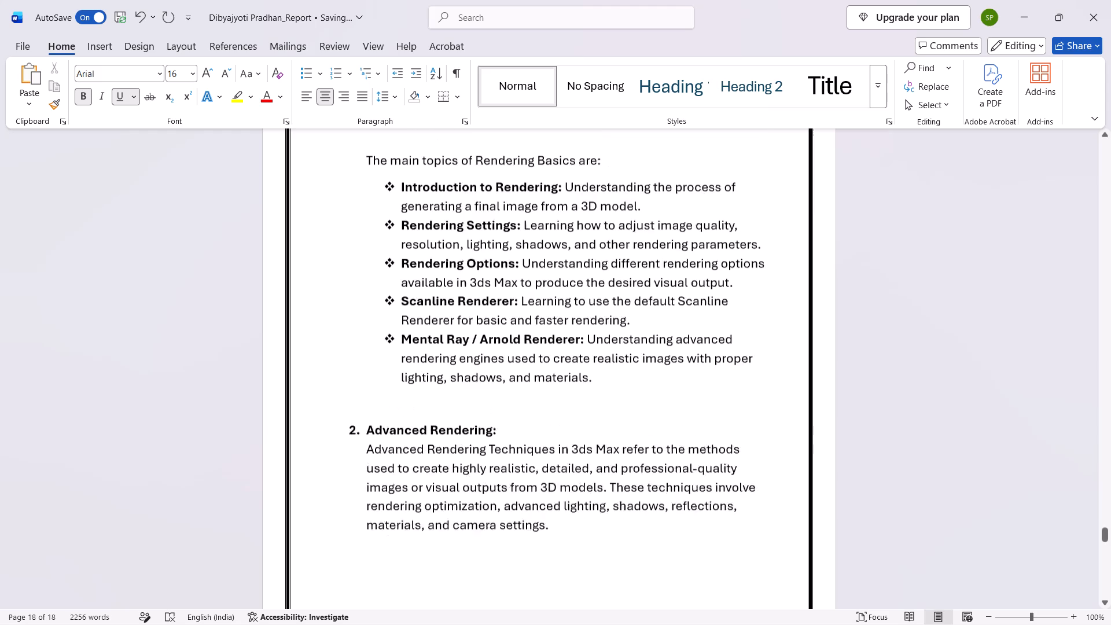
scroll(672, 267, up, 20)
scroll(672, 267, up, 12)
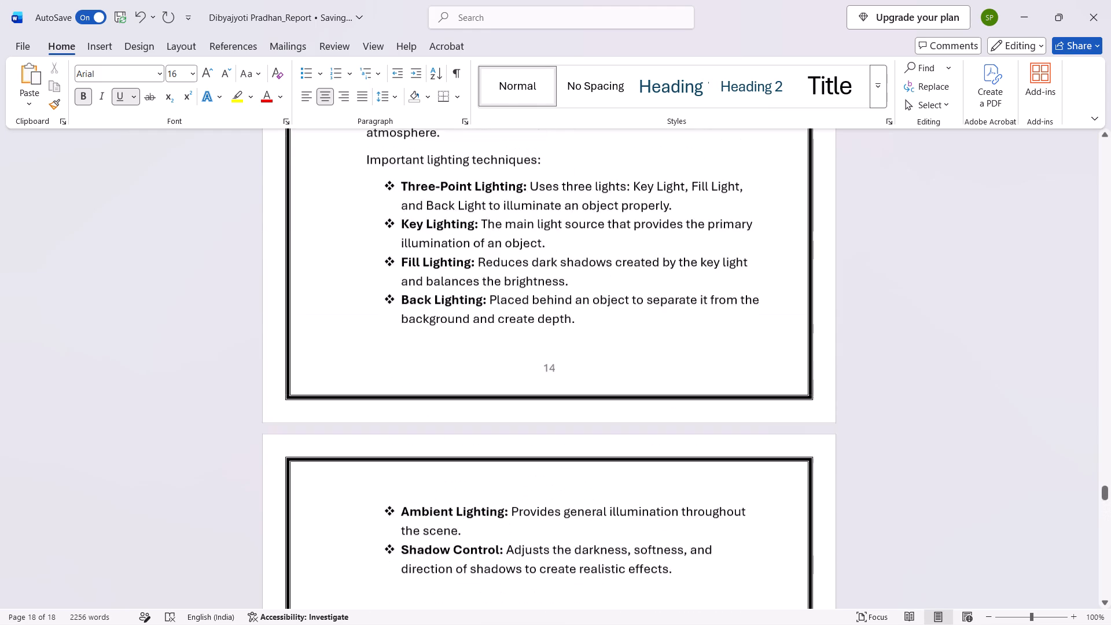
scroll(678, 271, up, 3)
scroll(678, 270, up, 18)
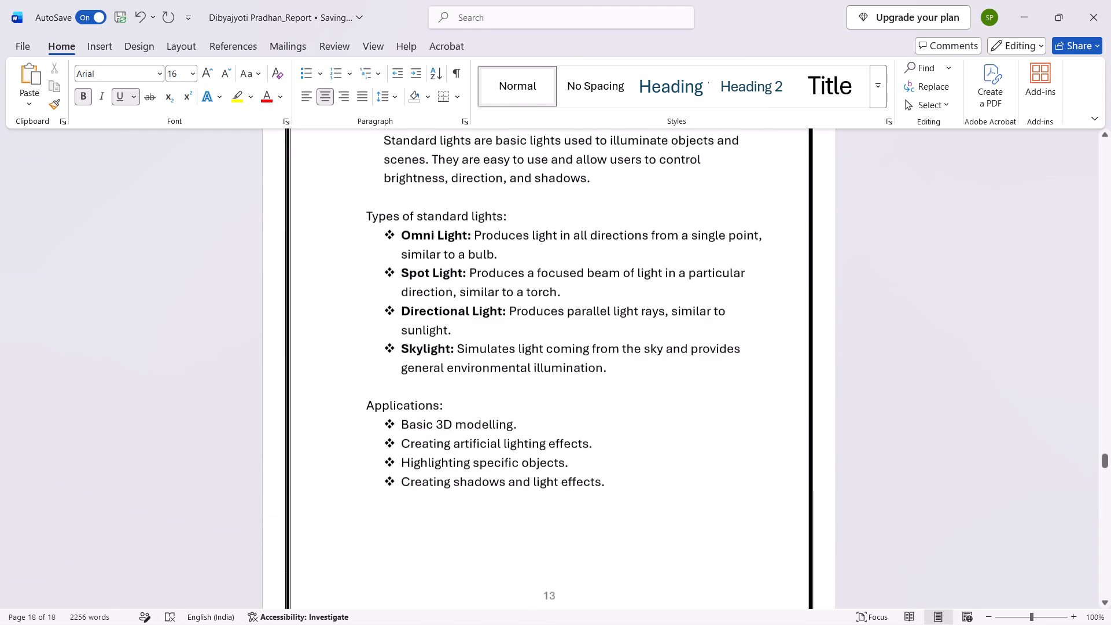
scroll(678, 270, up, 4)
scroll(678, 270, down, 9)
scroll(678, 270, up, 2)
scroll(678, 270, down, 11)
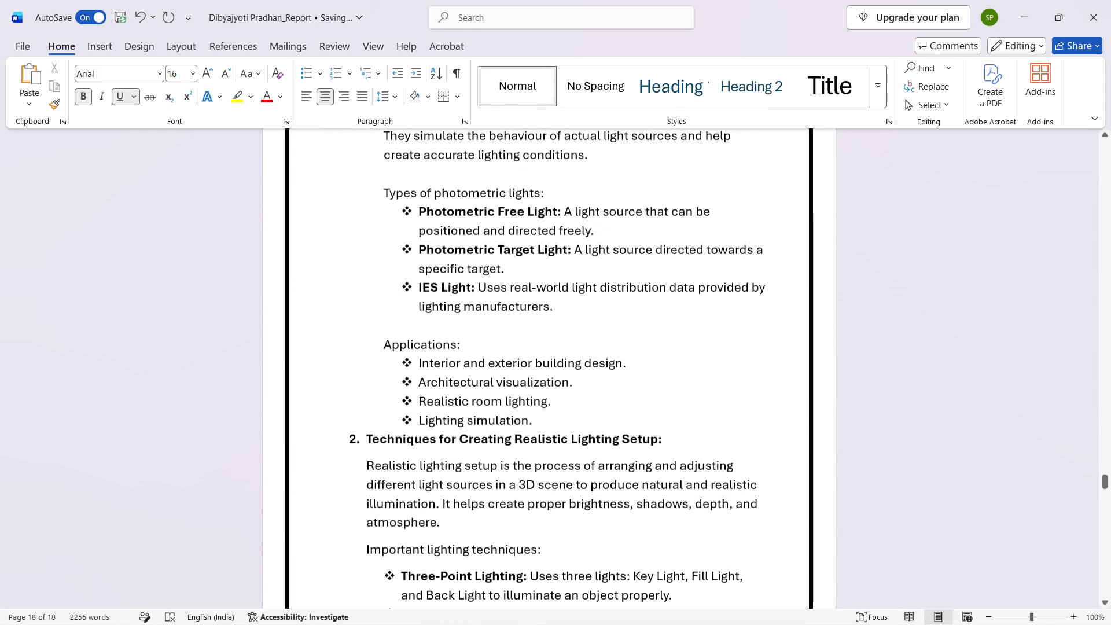
scroll(678, 271, down, 17)
scroll(643, 291, down, 8)
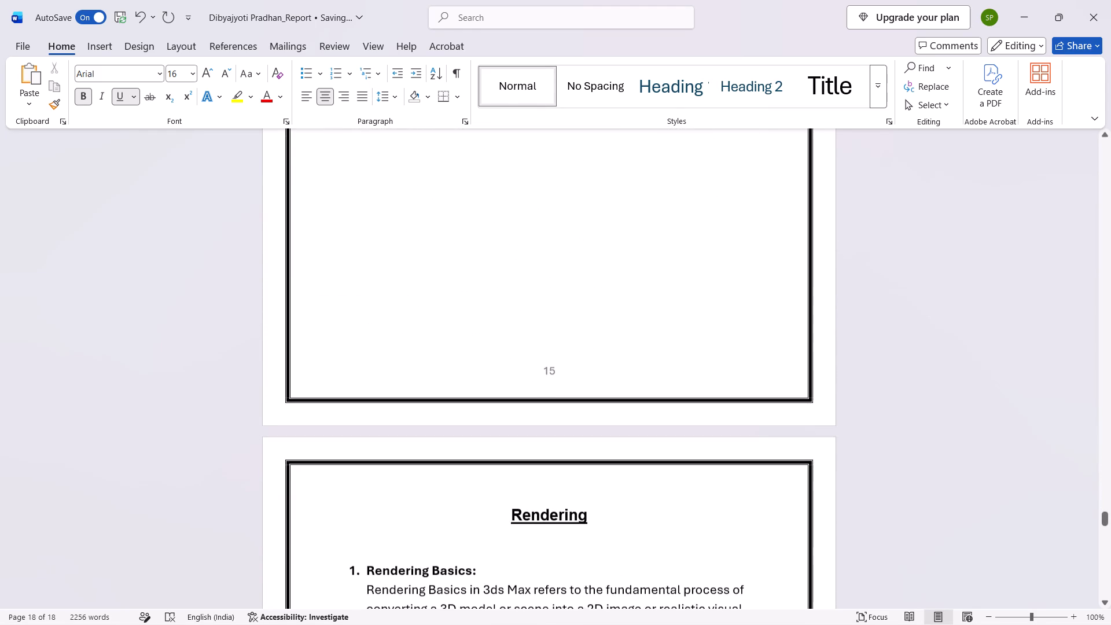
Switch to Edge and bring up page 21 of the sample report DOC-20261020-WA0001.pdf.
click(453, 606)
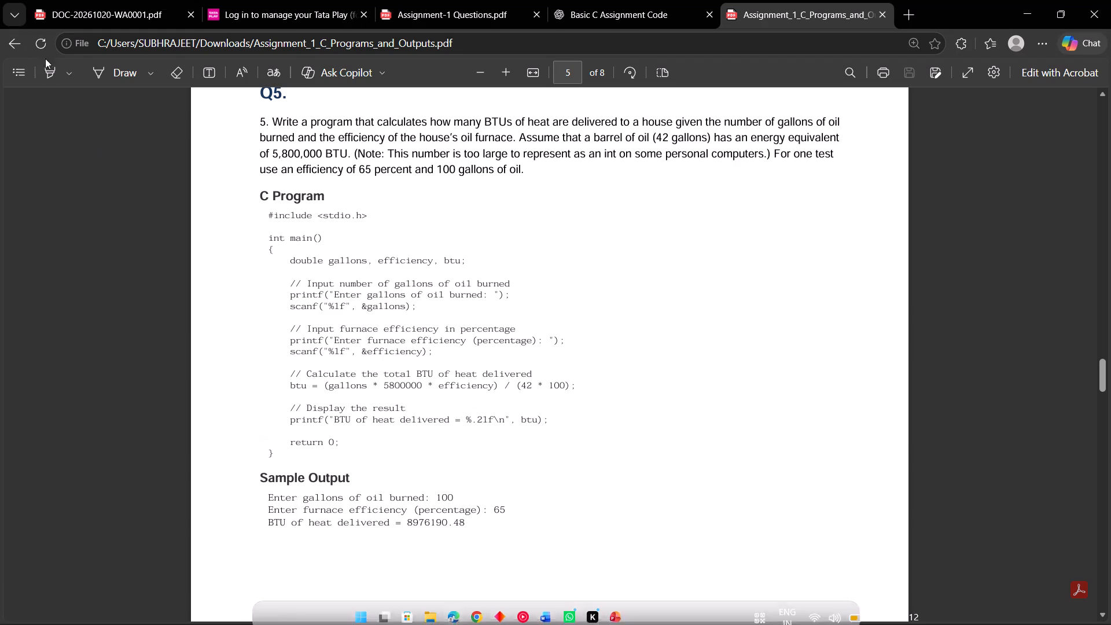
click(66, 16)
scroll(300, 315, down, 4)
scroll(381, 322, down, 12)
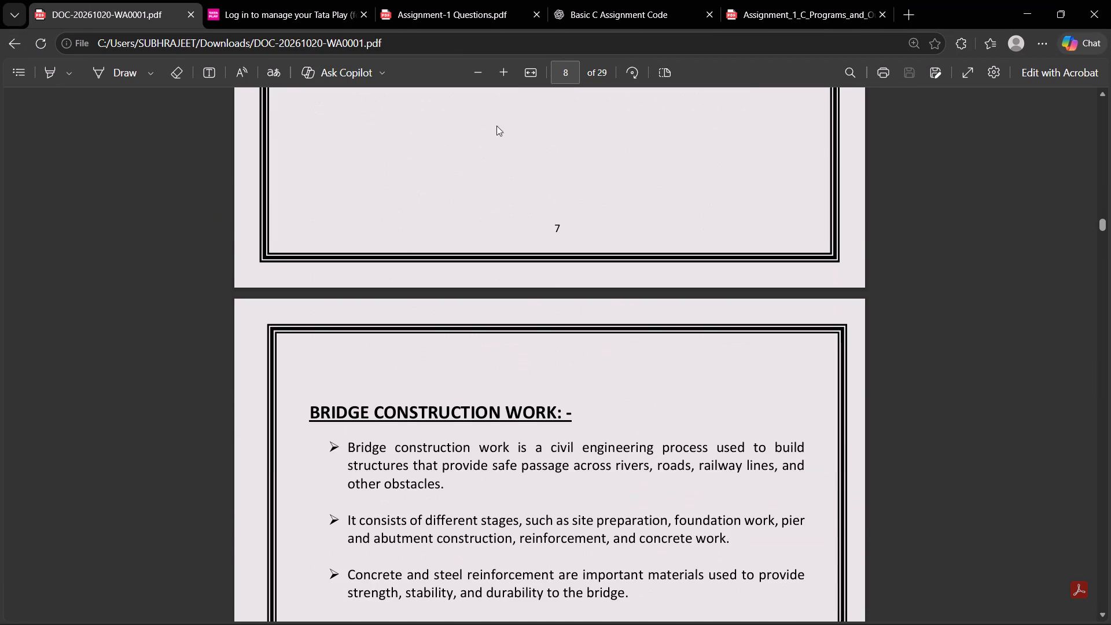
click(573, 73)
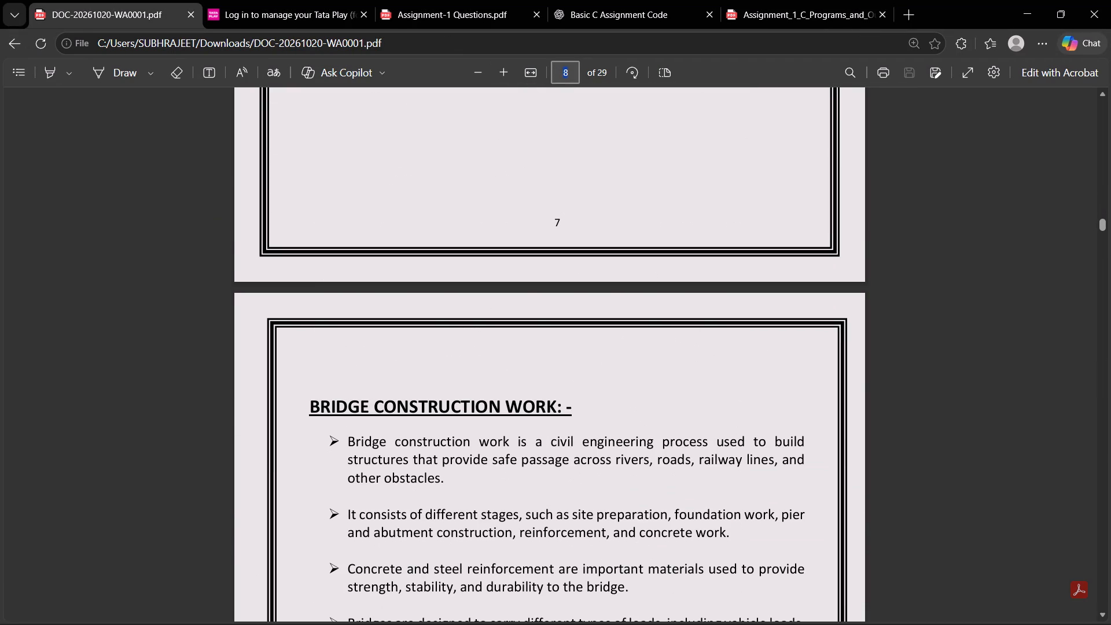
text(21)
key(Return)
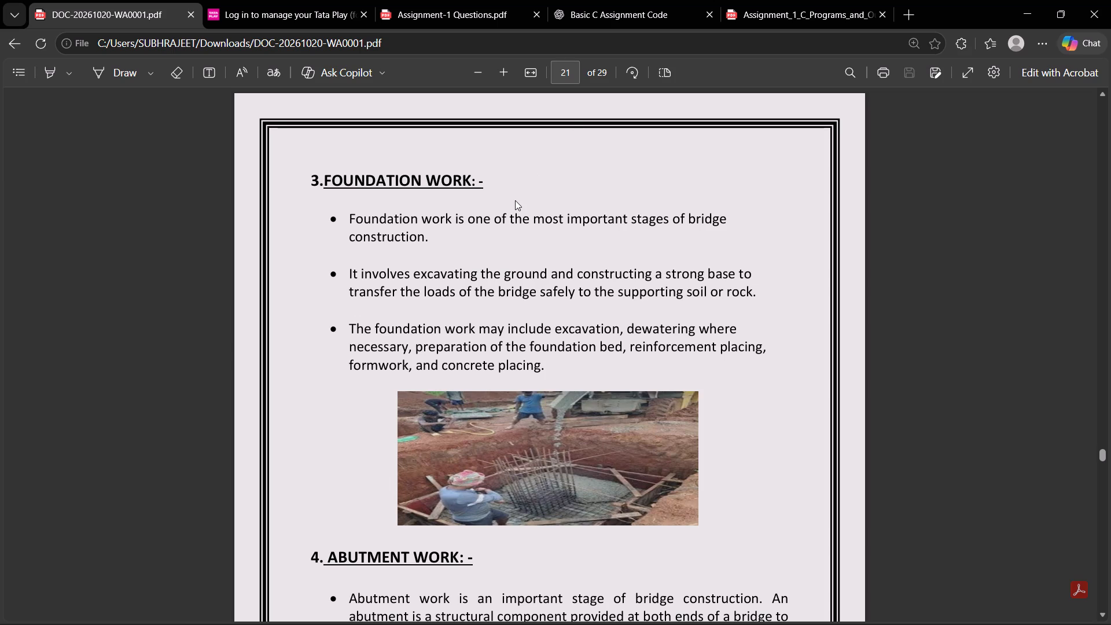
Examine how pages 20 and 21 of the sample report arrange the construction work headings, bullets and pictures.
scroll(501, 241, down, 1)
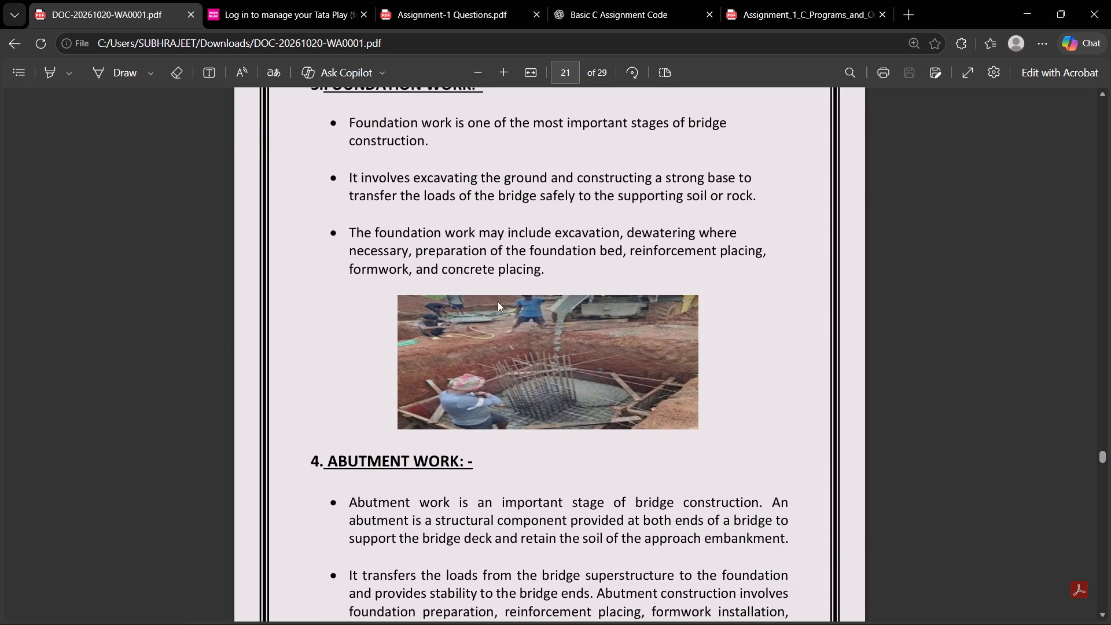
click(496, 373)
drag(496, 373, 653, 365)
click(653, 365)
scroll(425, 267, up, 2)
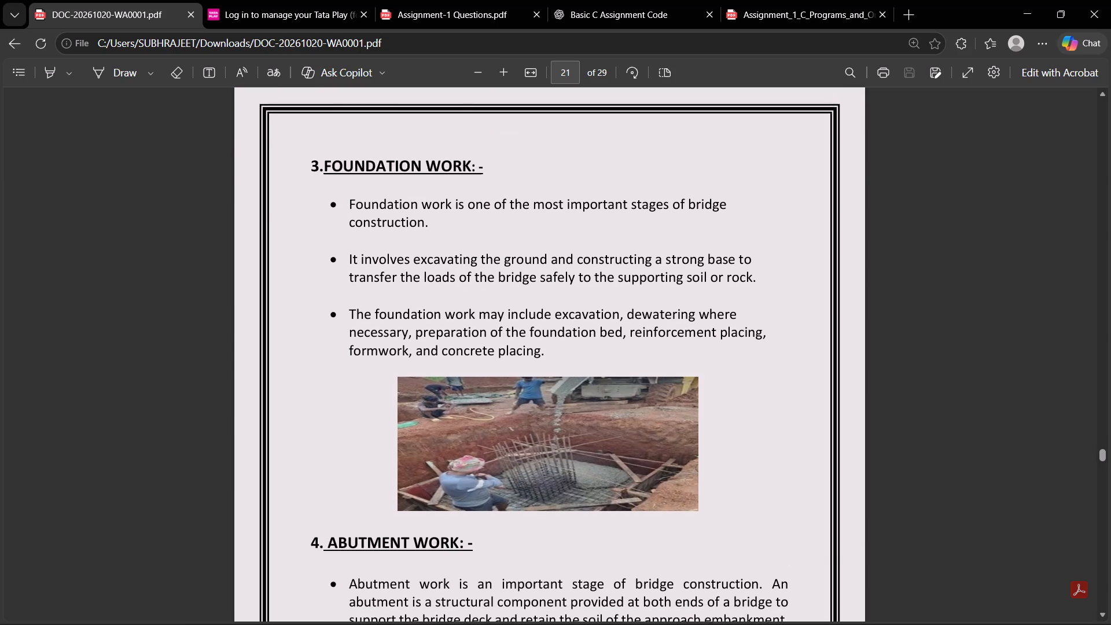
scroll(450, 289, down, 2)
scroll(450, 292, up, 6)
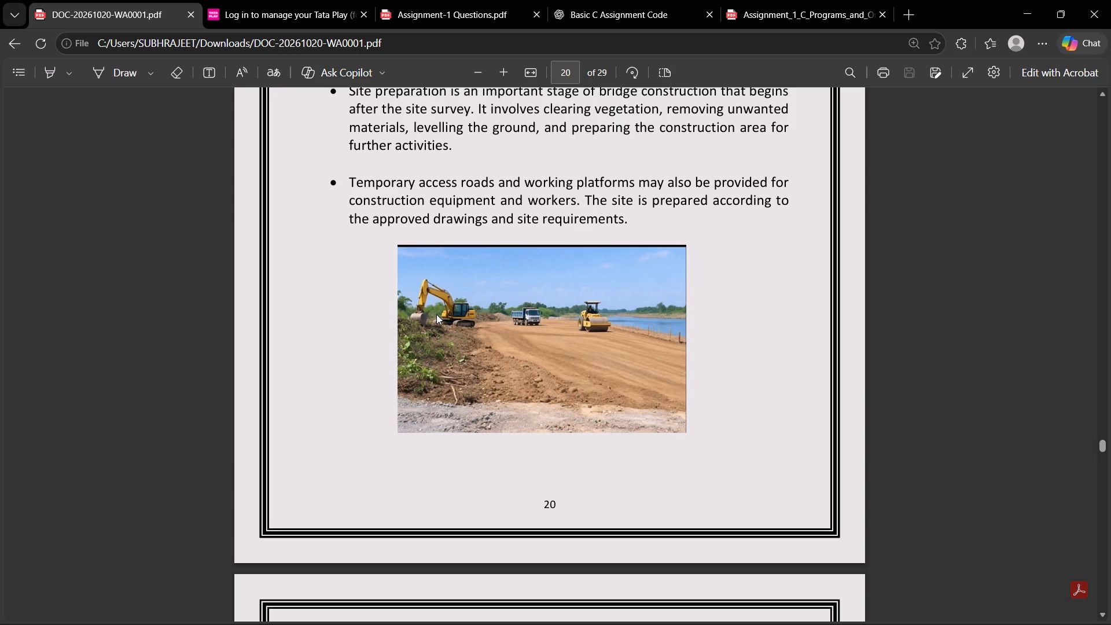
scroll(436, 314, down, 7)
scroll(683, 325, down, 1)
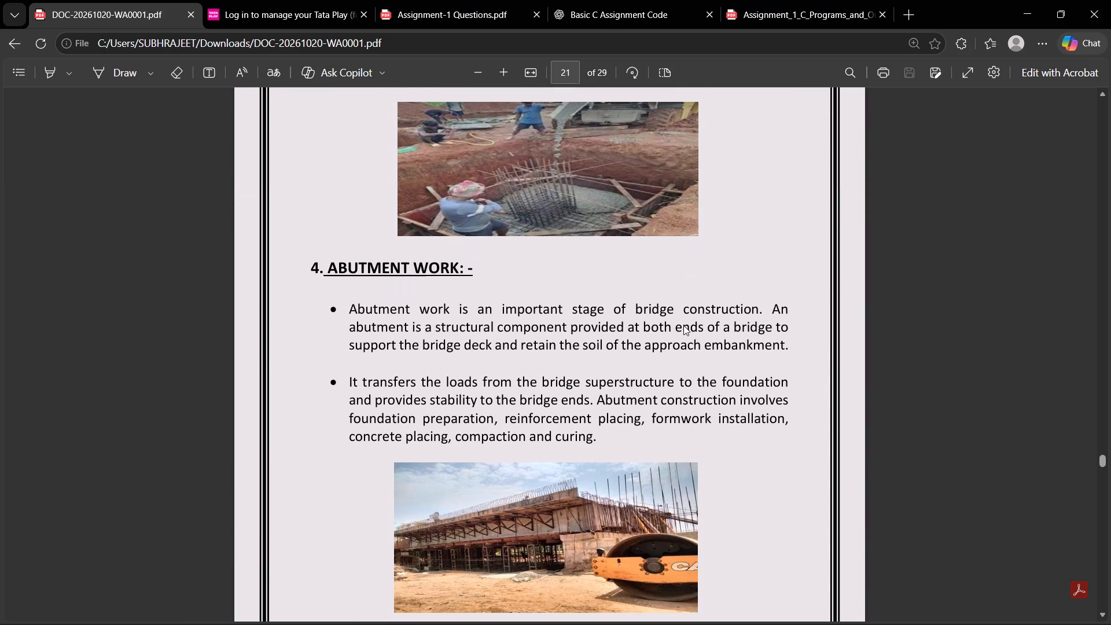
scroll(683, 325, down, 2)
scroll(683, 325, up, 2)
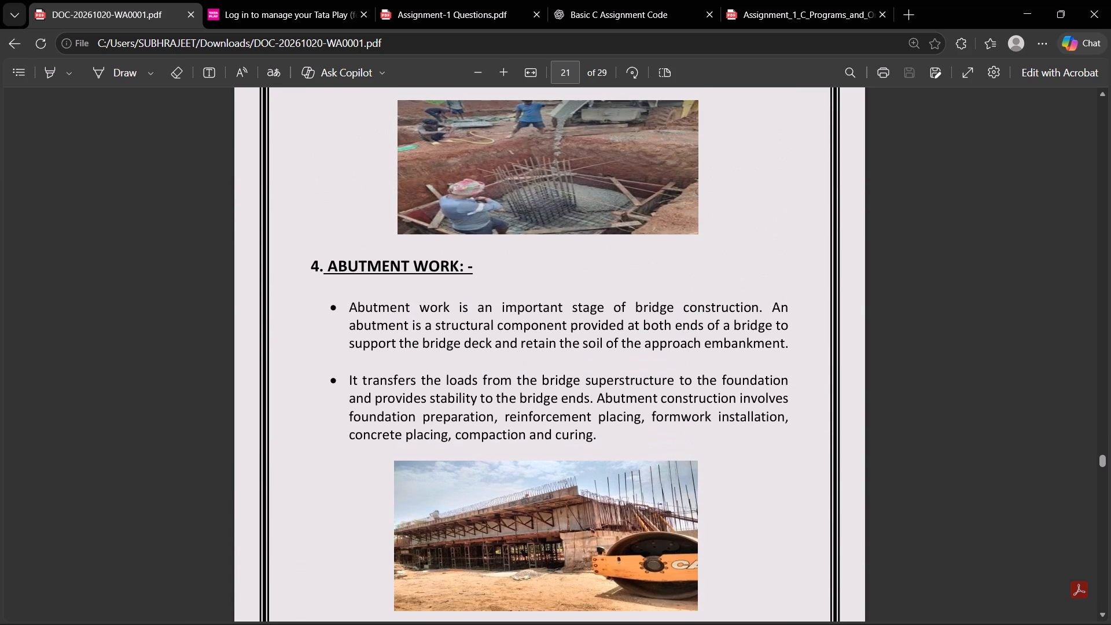
click(501, 211)
click(328, 269)
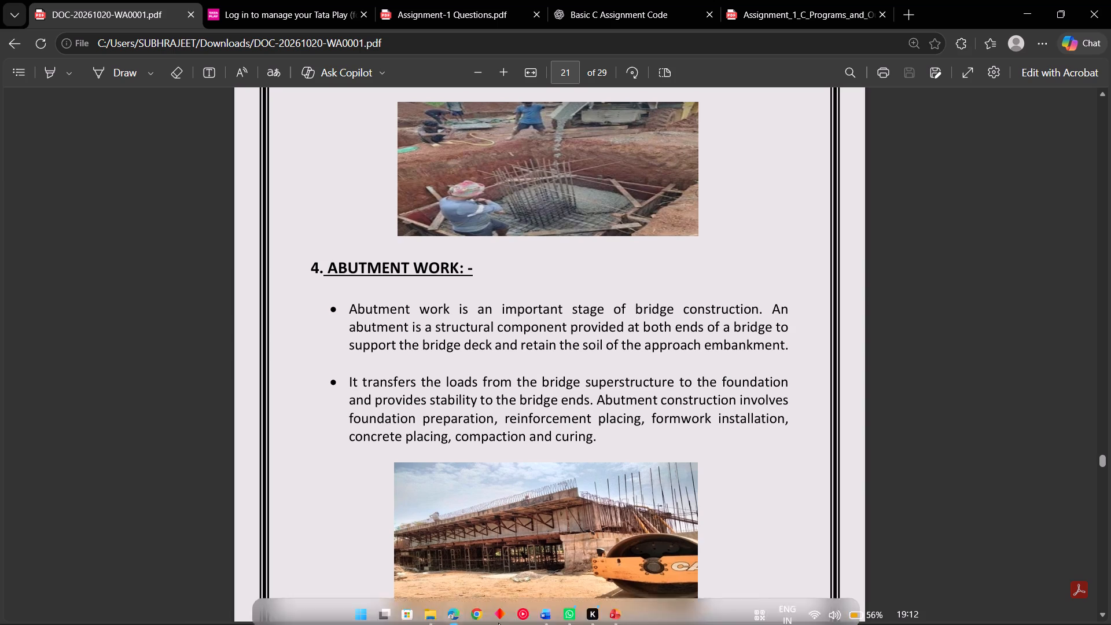
Switch to the PowerPoint presentation and copy the light-distribution picture from the IES Lights Pack slide, slide 21.
click(621, 604)
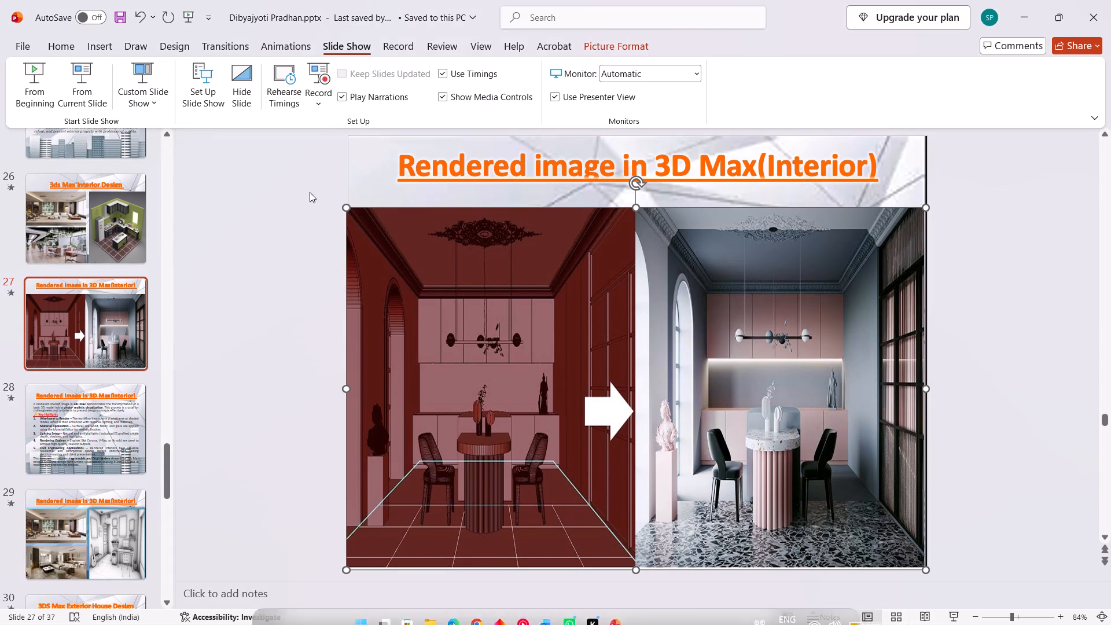
scroll(46, 330, down, 2)
scroll(46, 330, up, 7)
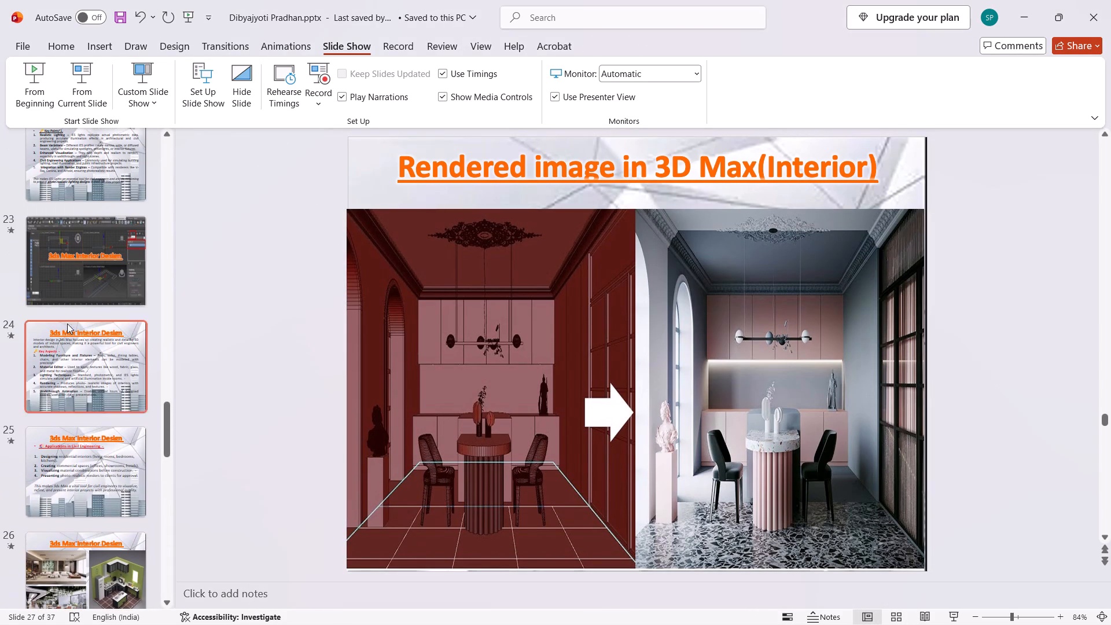
scroll(76, 327, up, 6)
scroll(76, 392, down, 1)
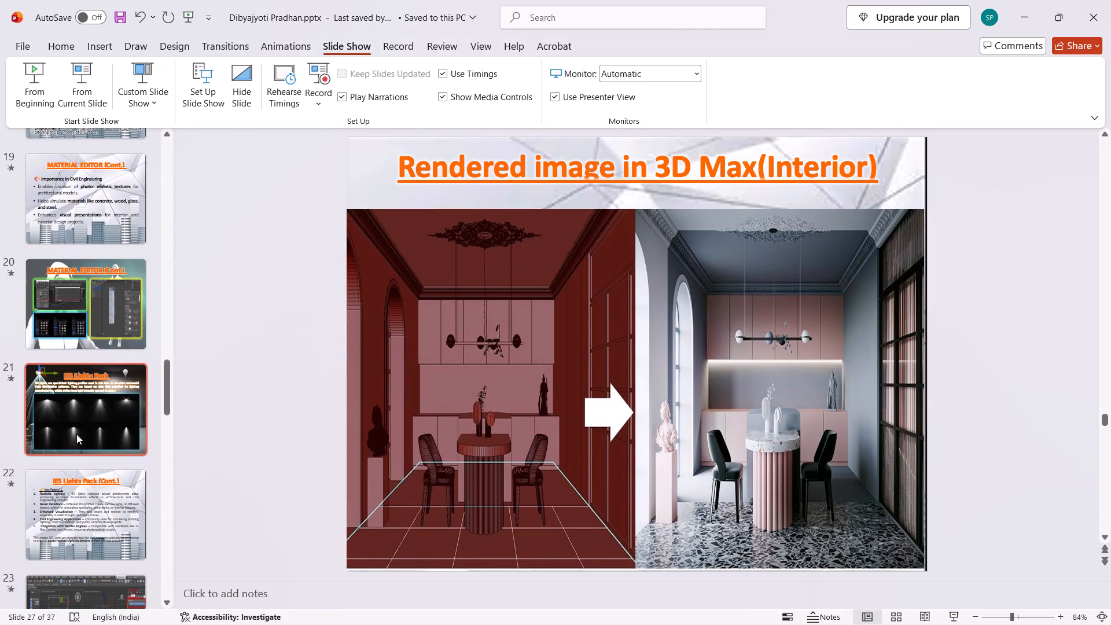
click(76, 424)
click(676, 328)
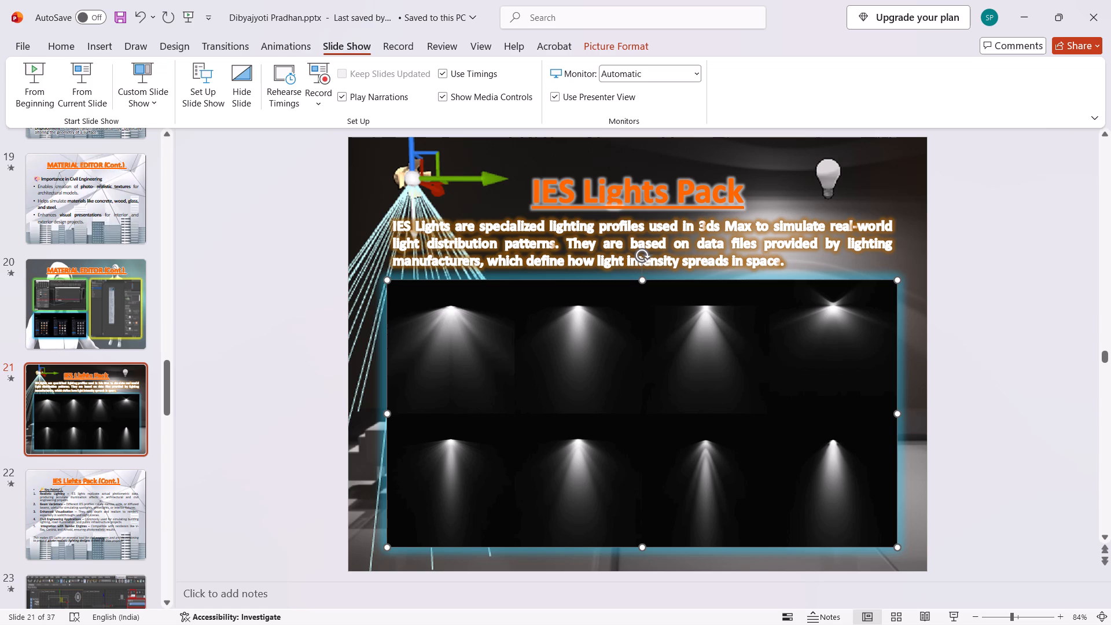
key(ctrl+c)
click(404, 225)
click(483, 249)
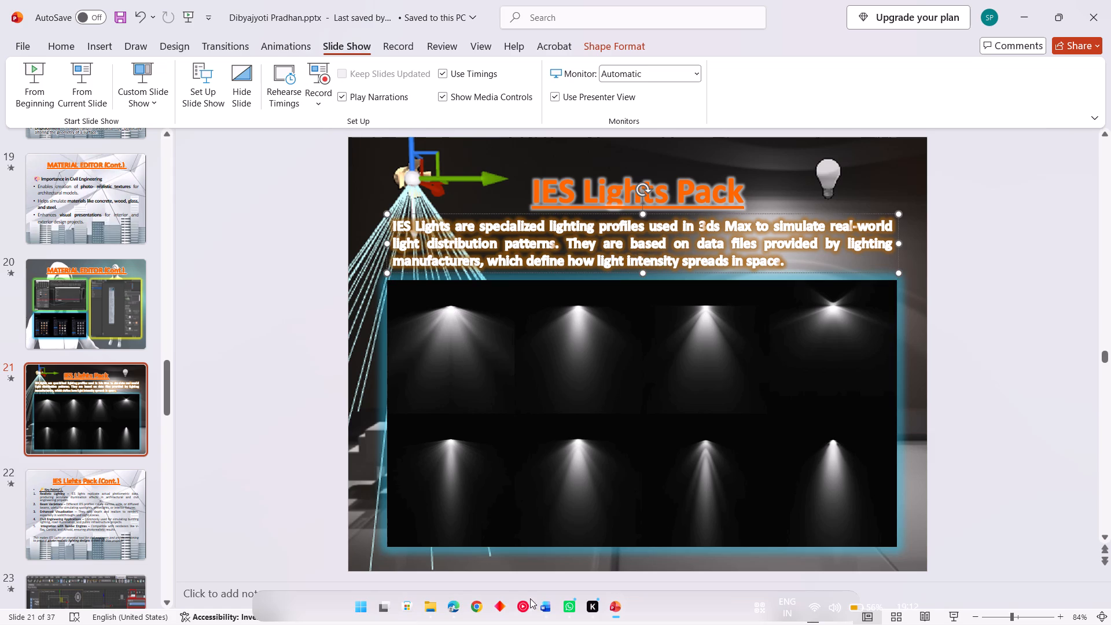
Switch to the Word report and place the cursor in the blank space below the Advantages of Lighting Techniques list on page 15.
click(549, 604)
scroll(527, 352, down, 2)
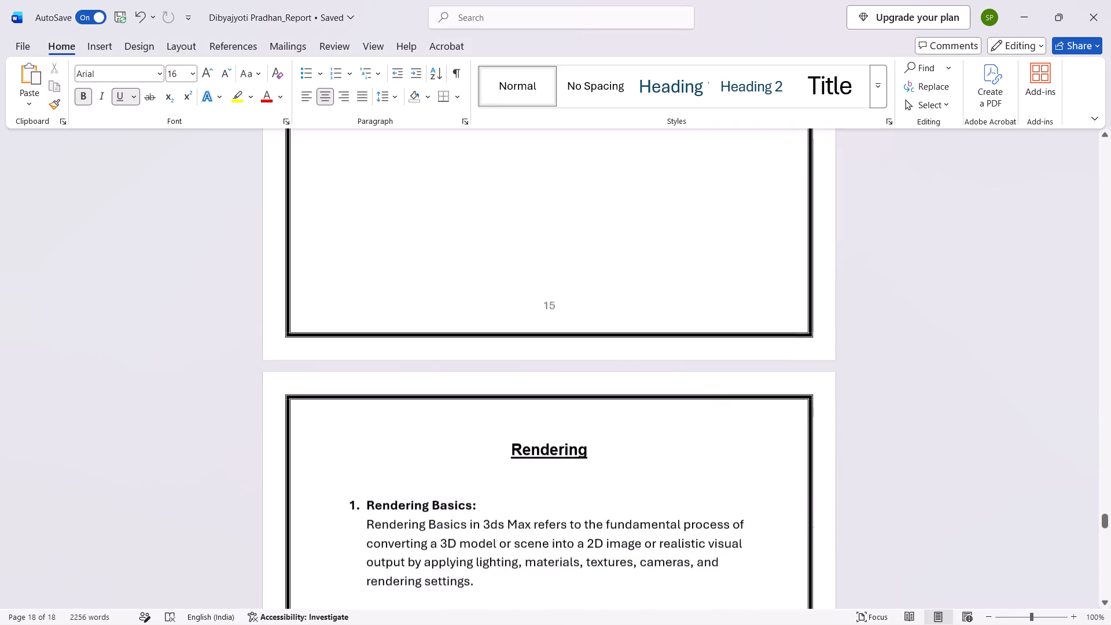
scroll(527, 352, up, 12)
scroll(528, 350, down, 10)
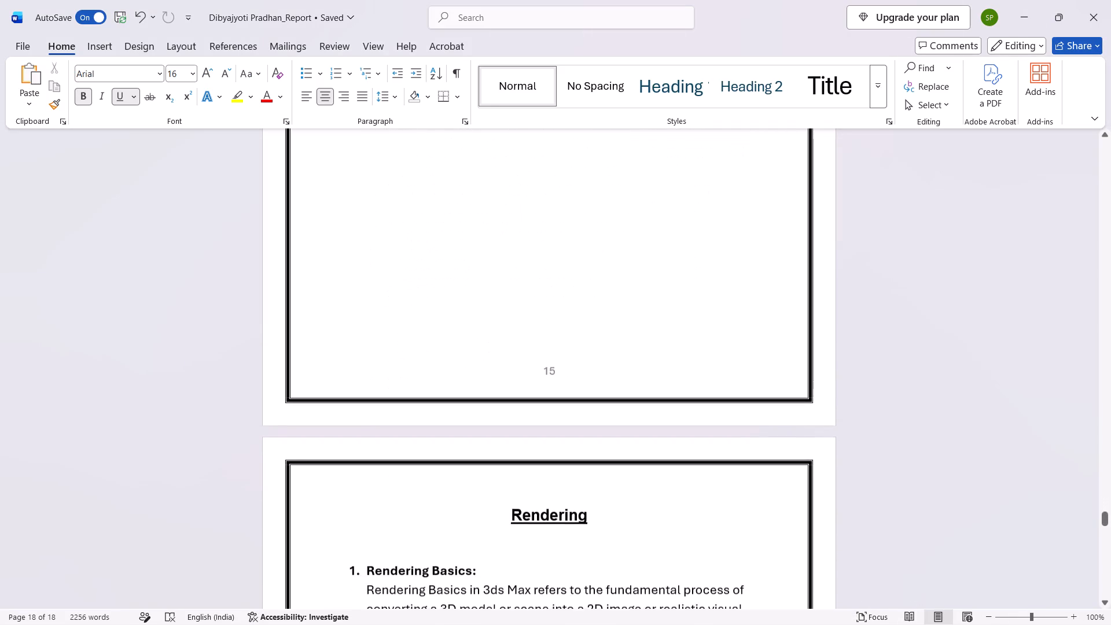
scroll(529, 346, down, 3)
scroll(585, 343, up, 3)
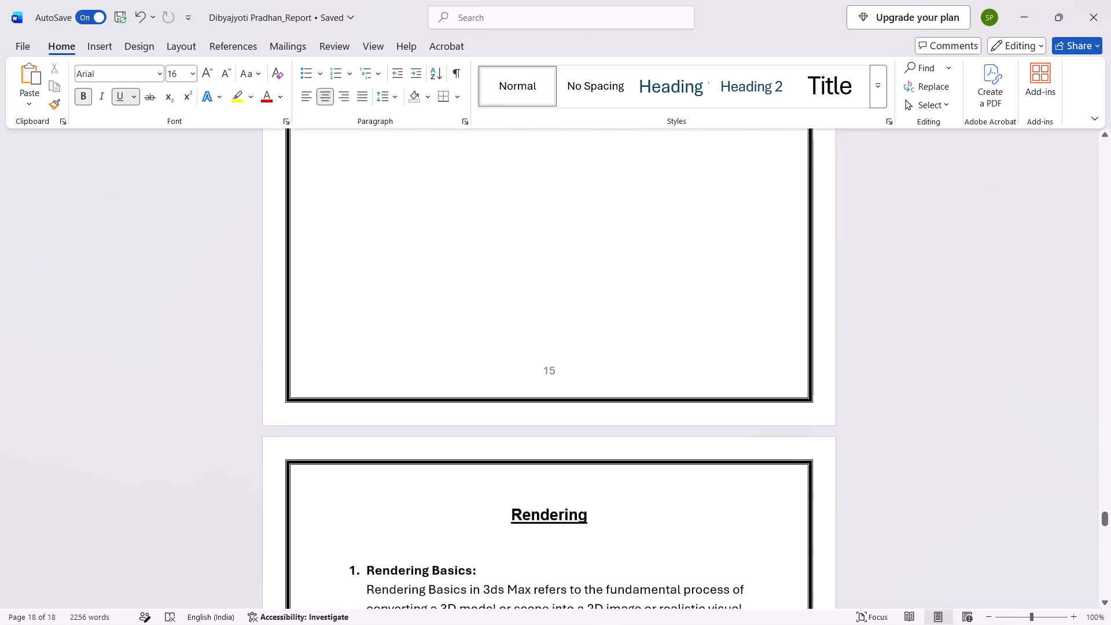
scroll(585, 343, down, 4)
scroll(586, 345, up, 4)
click(566, 303)
scroll(566, 303, up, 4)
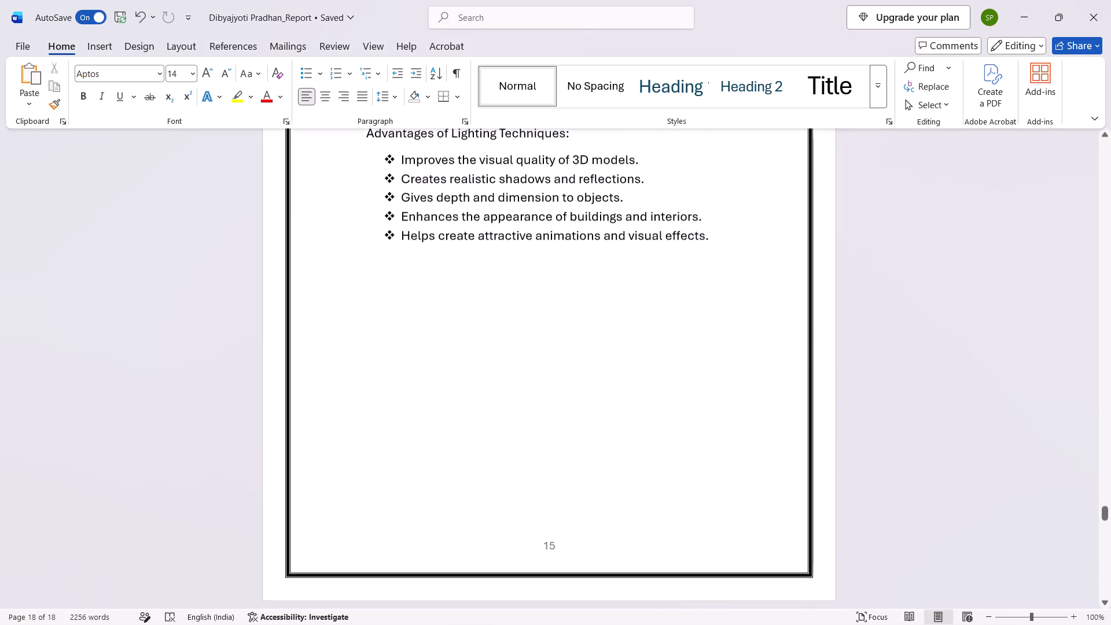
click(564, 299)
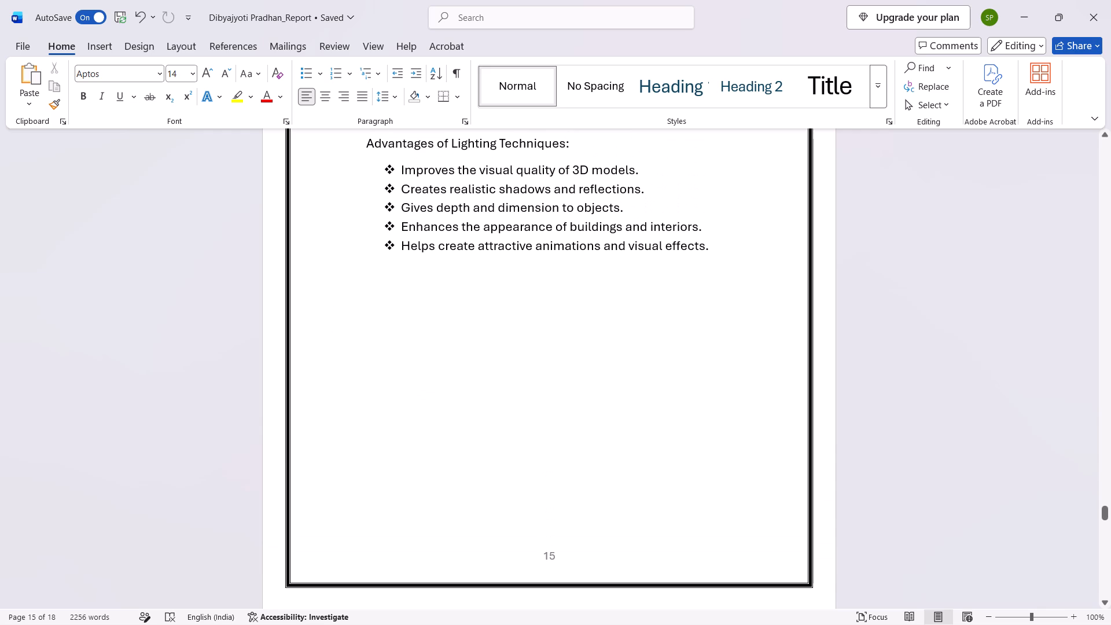
Examine the lighting techniques text on pages 14 and 15 of the report, down to the blank space on page 15.
scroll(564, 299, up, 20)
scroll(564, 299, up, 1)
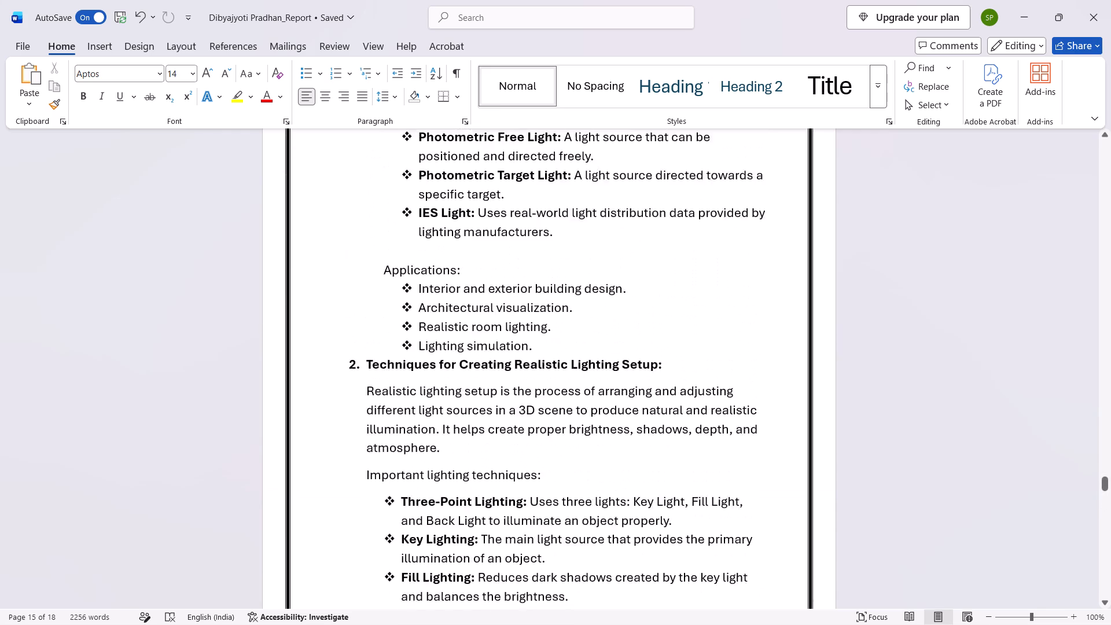
scroll(564, 299, up, 5)
scroll(563, 299, down, 7)
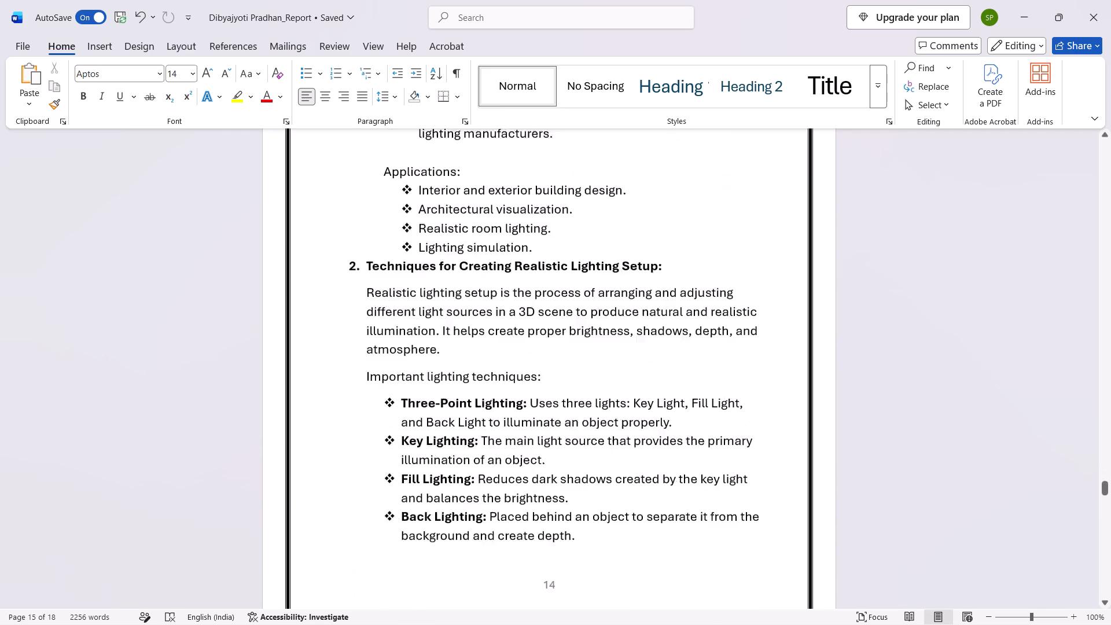
scroll(563, 299, down, 20)
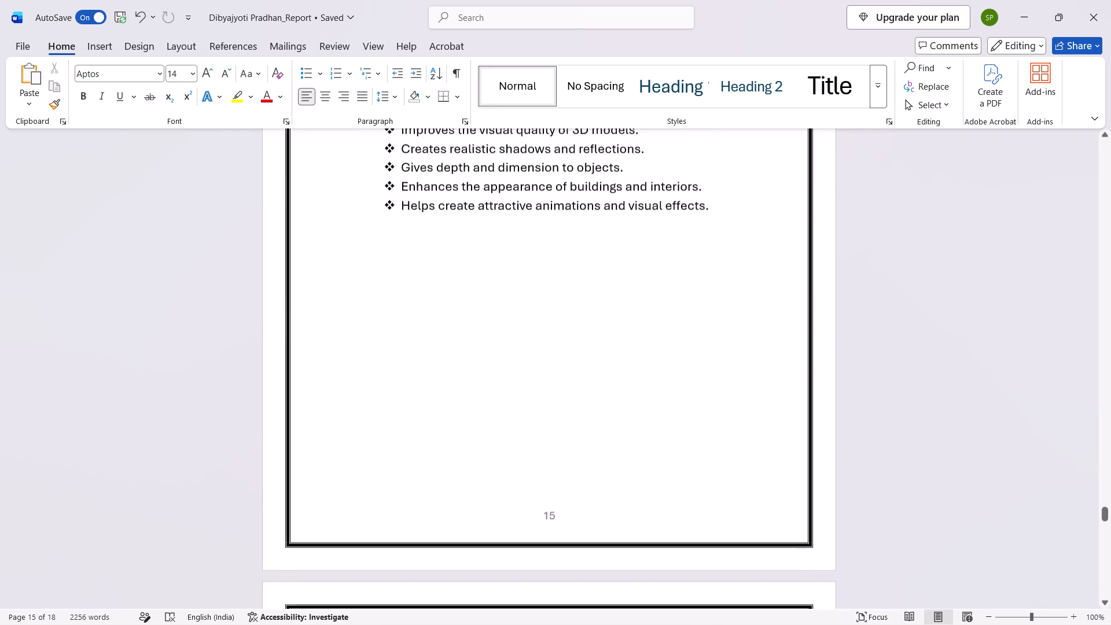
scroll(563, 299, up, 3)
scroll(514, 311, up, 1)
scroll(402, 367, up, 2)
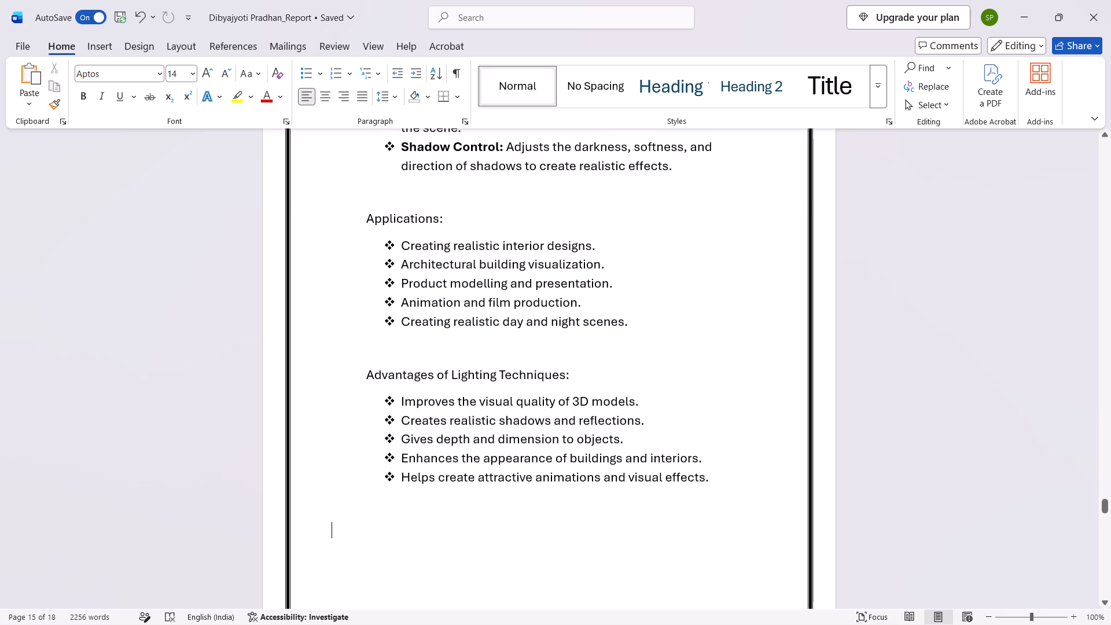
Check the title of the IES Lights Pack slide in PowerPoint, and compare it with the report's lighting content on pages 14 and 15.
click(551, 198)
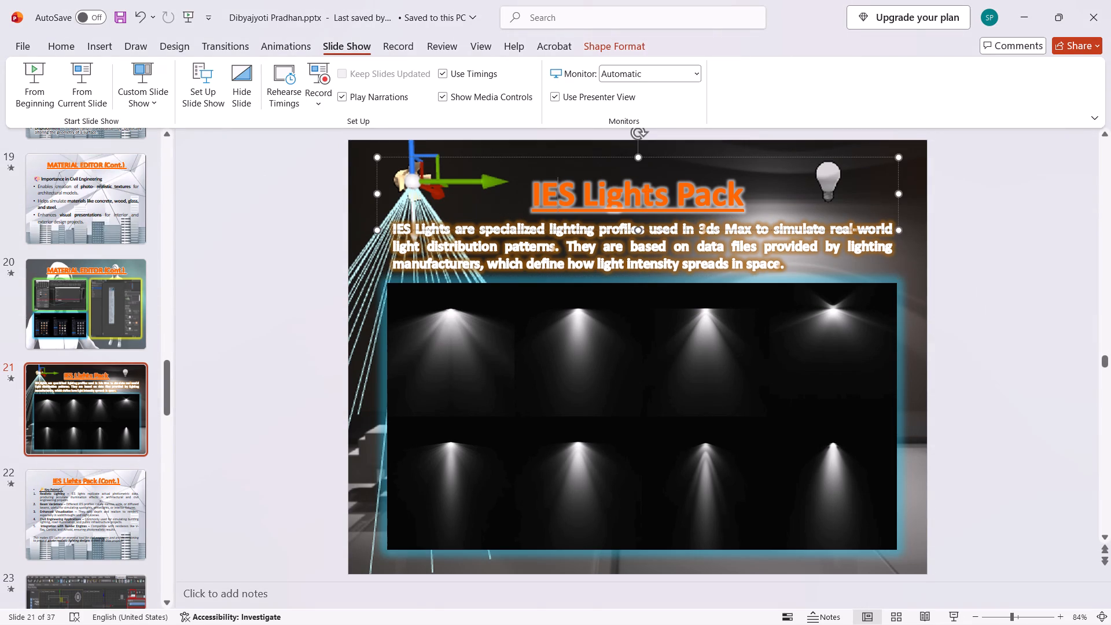
scroll(541, 270, up, 8)
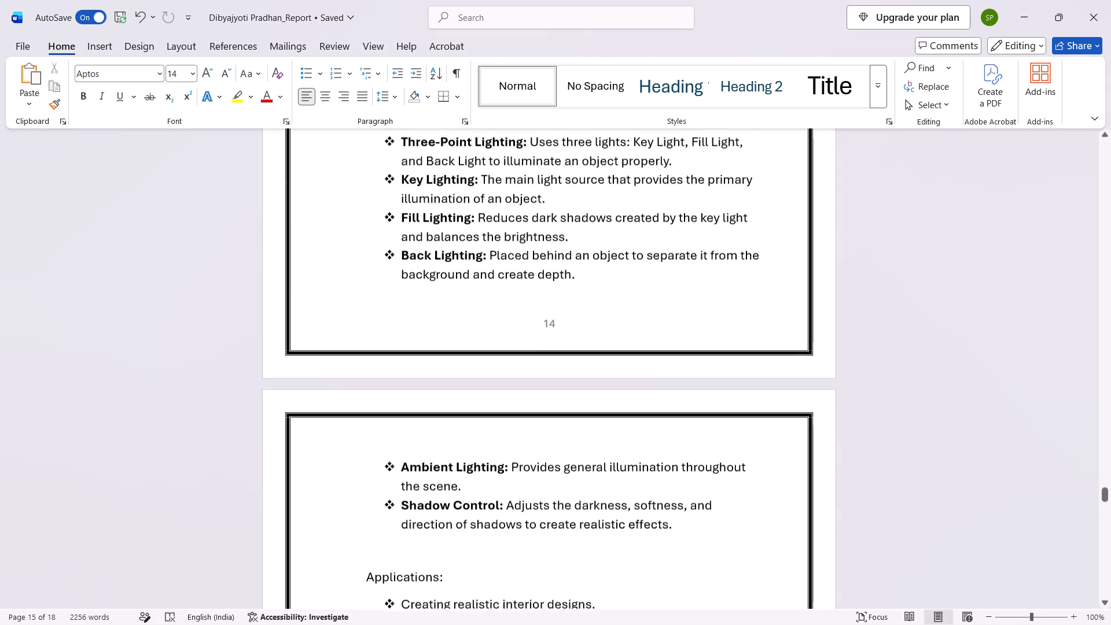
scroll(539, 272, up, 9)
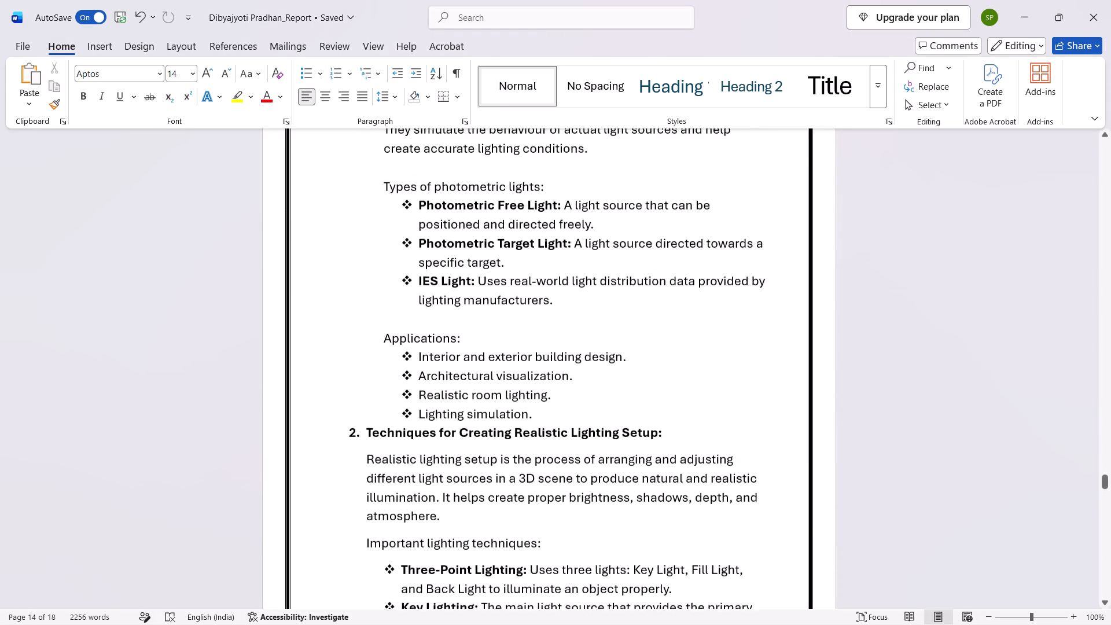
scroll(527, 274, up, 6)
scroll(519, 272, down, 6)
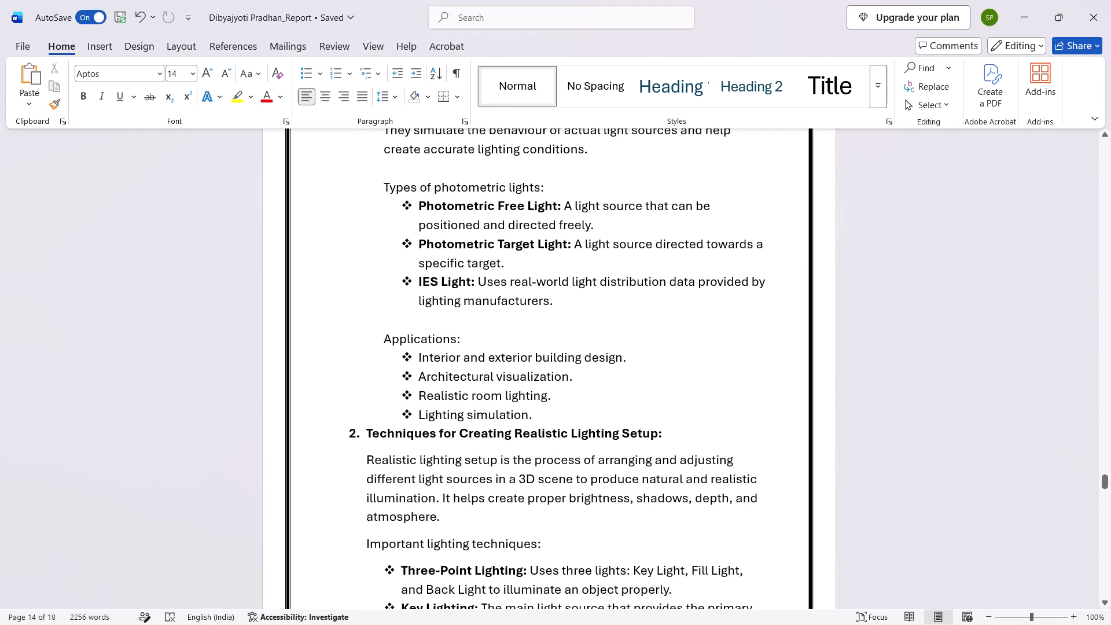
scroll(408, 431, down, 12)
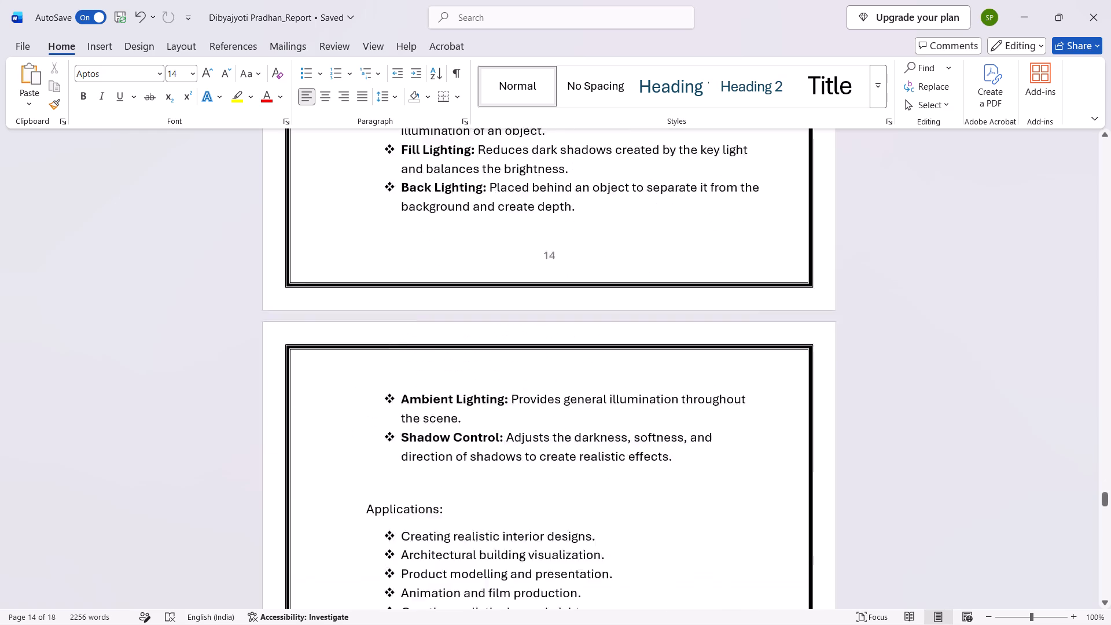
scroll(408, 423, down, 15)
scroll(408, 414, up, 7)
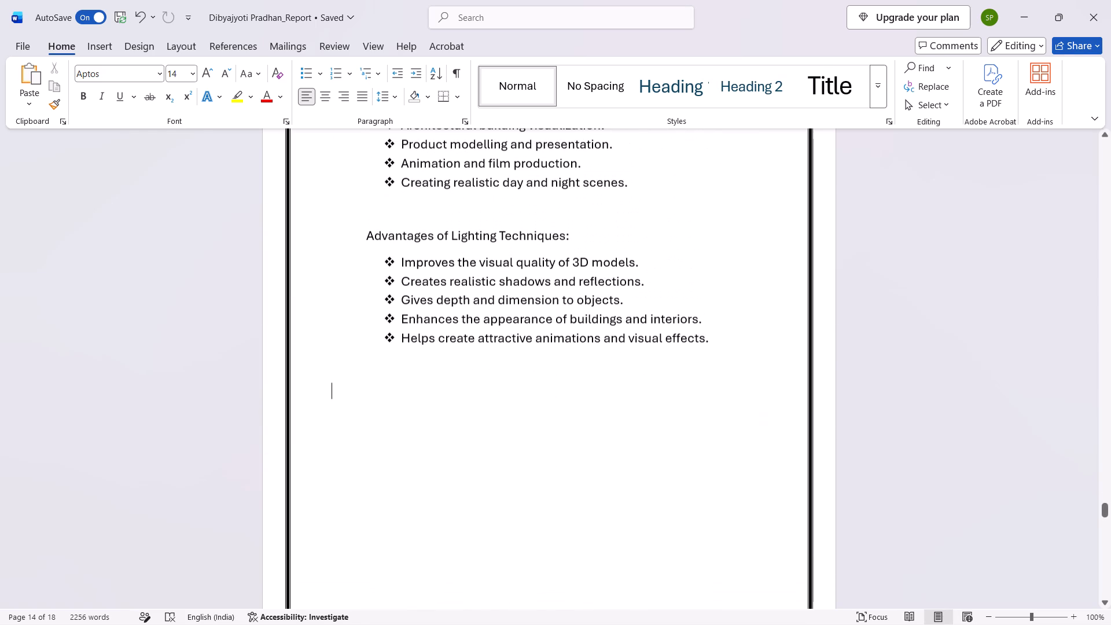
scroll(408, 409, up, 15)
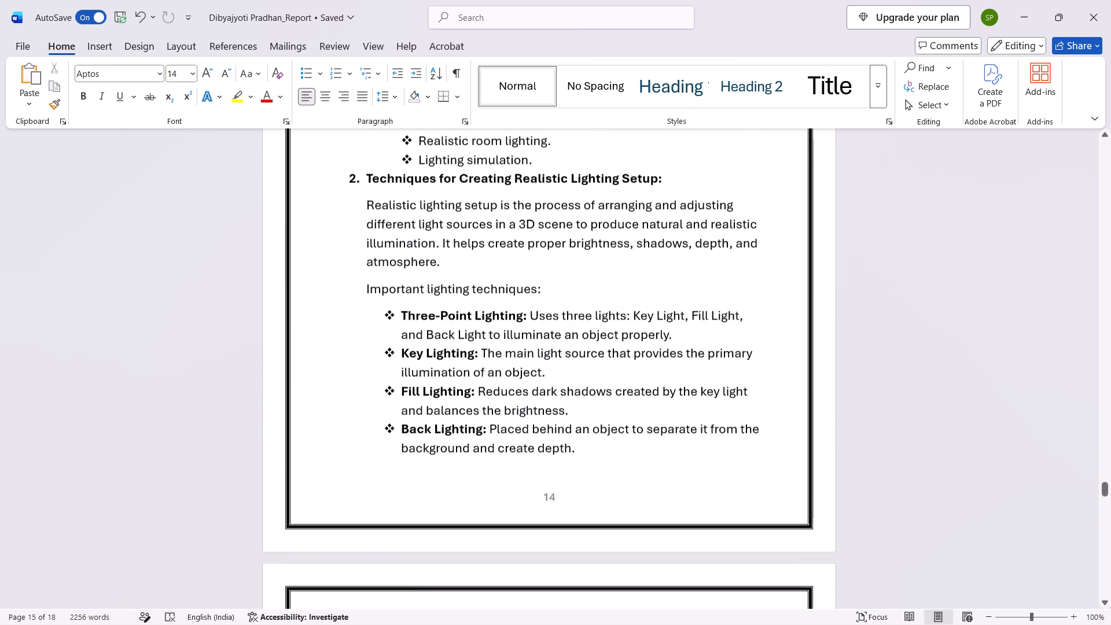
scroll(422, 397, down, 13)
scroll(422, 397, up, 4)
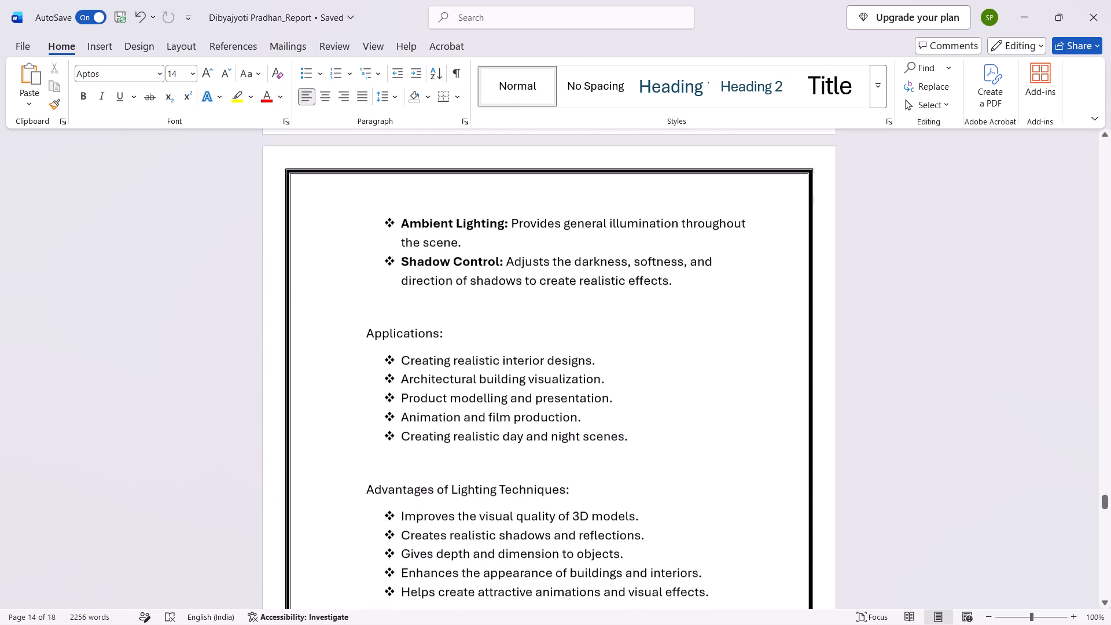
scroll(422, 395, up, 4)
scroll(422, 392, down, 11)
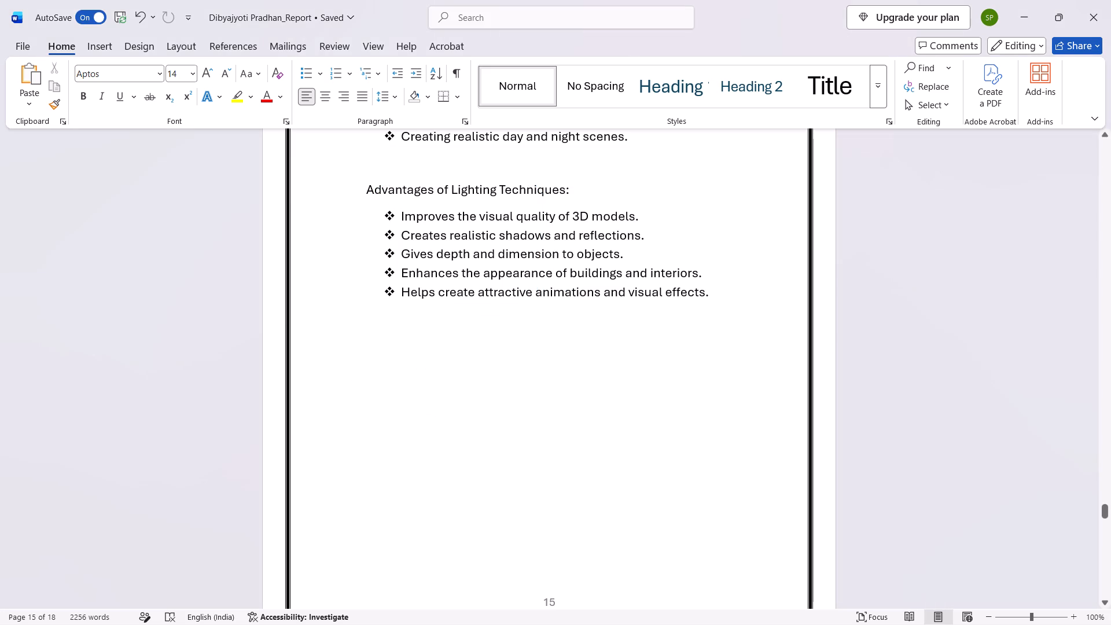
Add the numbered heading "3. IES Lights Pack:" below the Advantages of Lighting Techniques list, with an indented blank line beneath it.
text(3.)
key(space)
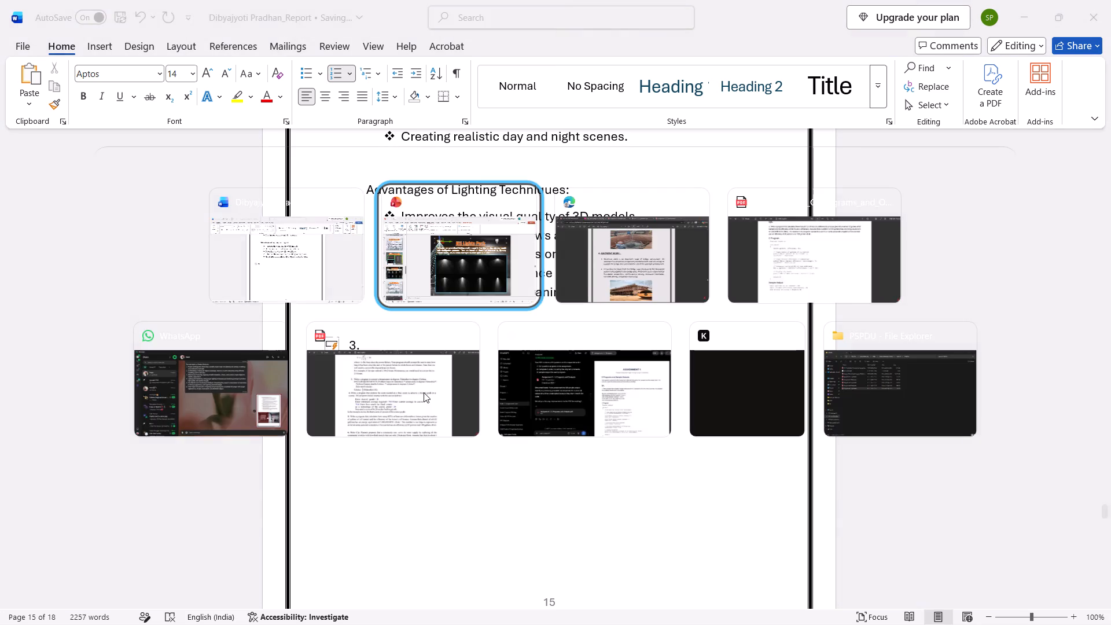
text(IES Light Pack:)
key(Return)
key(BackSpace)
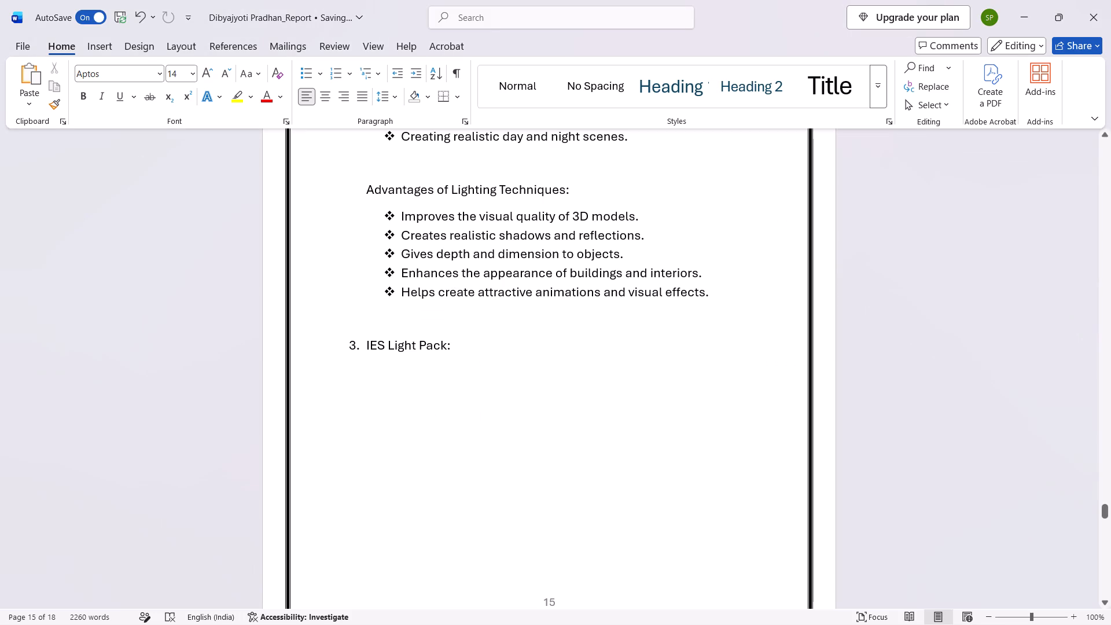
click(417, 346)
key(s)
click(501, 372)
Examine the Photometric Lighting section and the realistic lighting setup techniques on page 14, including their headings, bullets and spacing.
scroll(501, 357, up, 9)
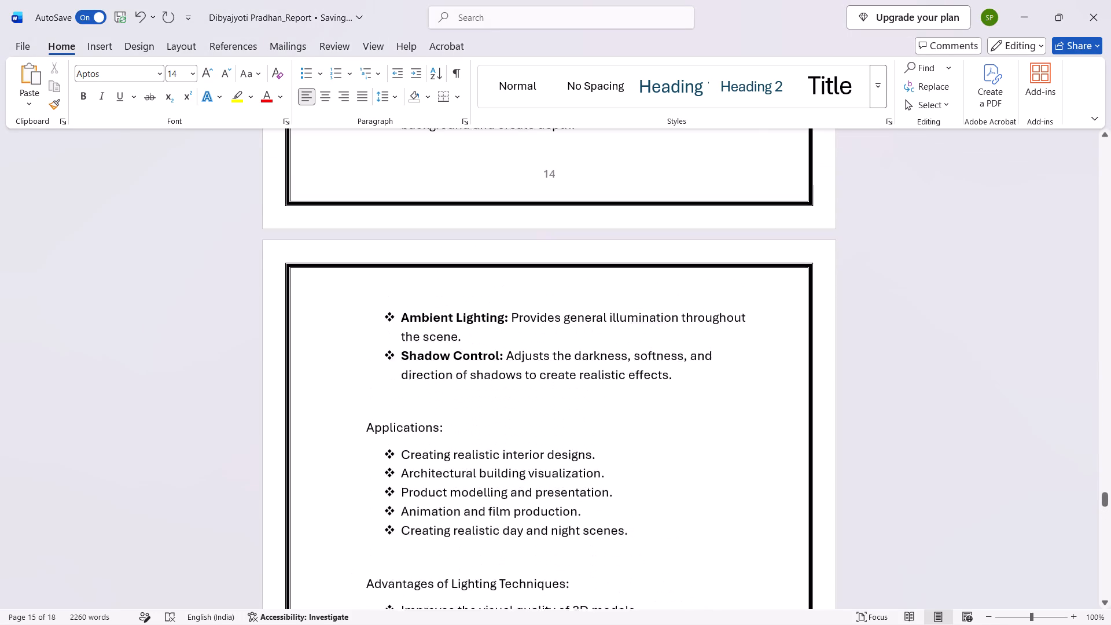
scroll(503, 347, up, 15)
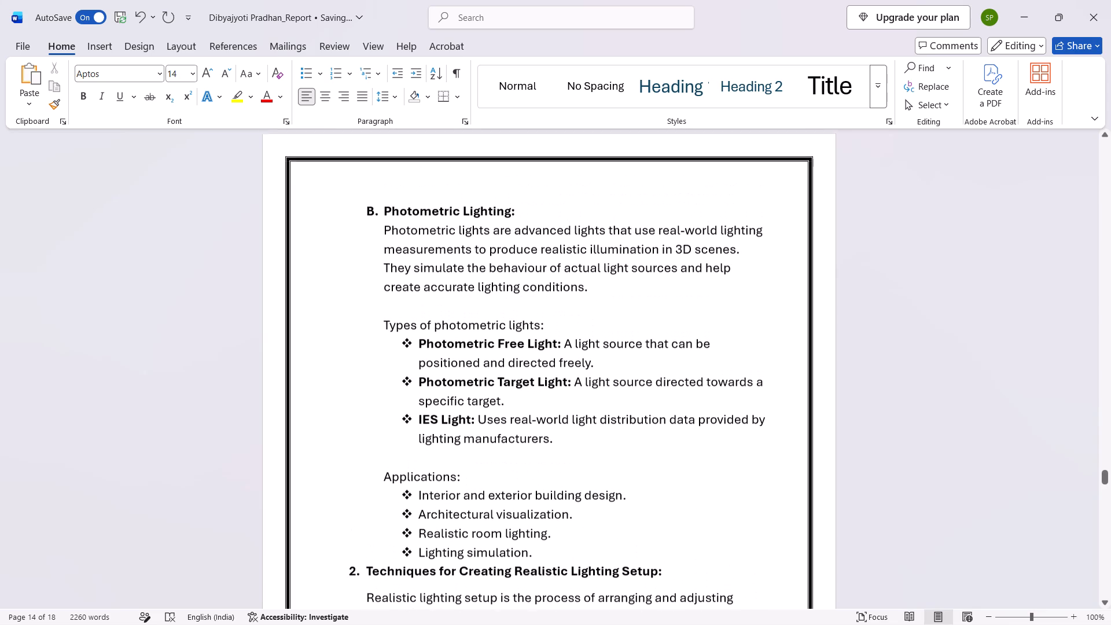
scroll(506, 336, up, 1)
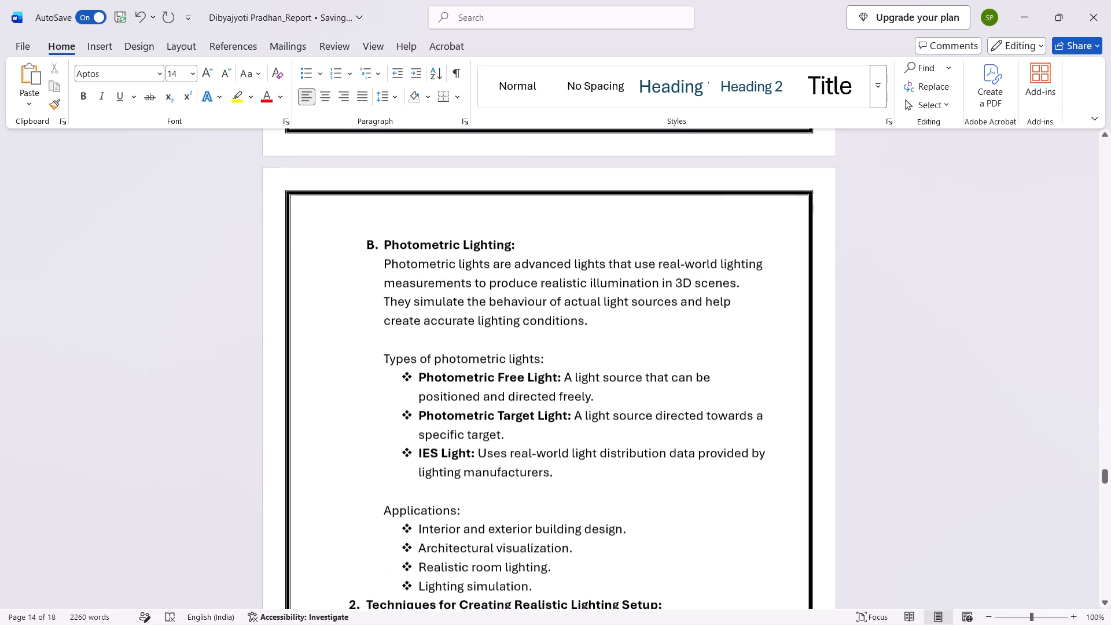
scroll(506, 334, up, 3)
scroll(508, 333, down, 3)
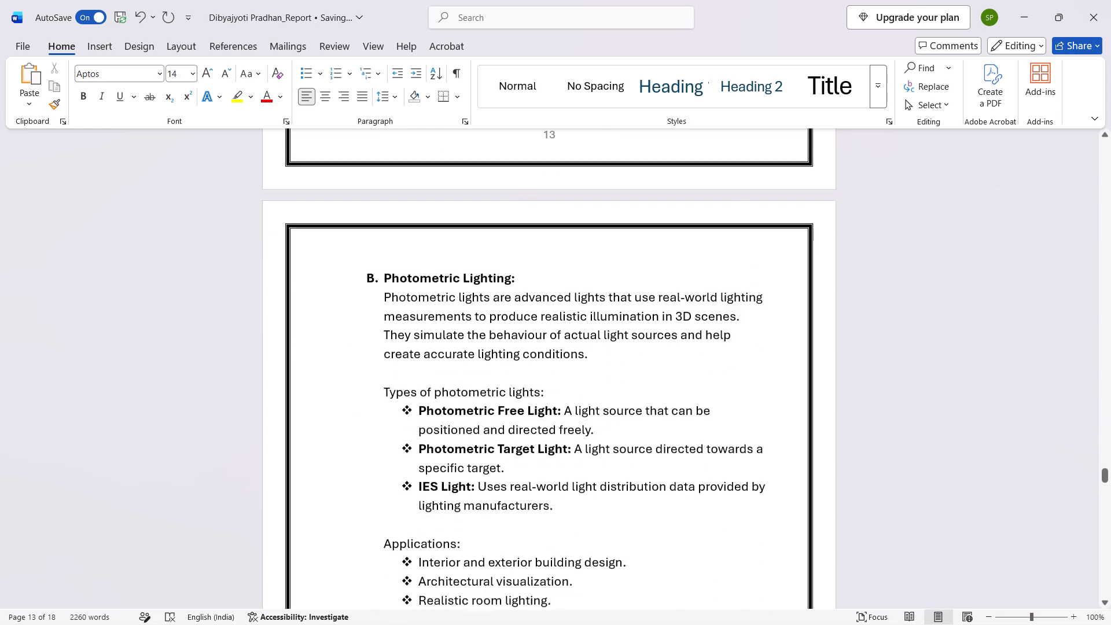
scroll(508, 333, down, 1)
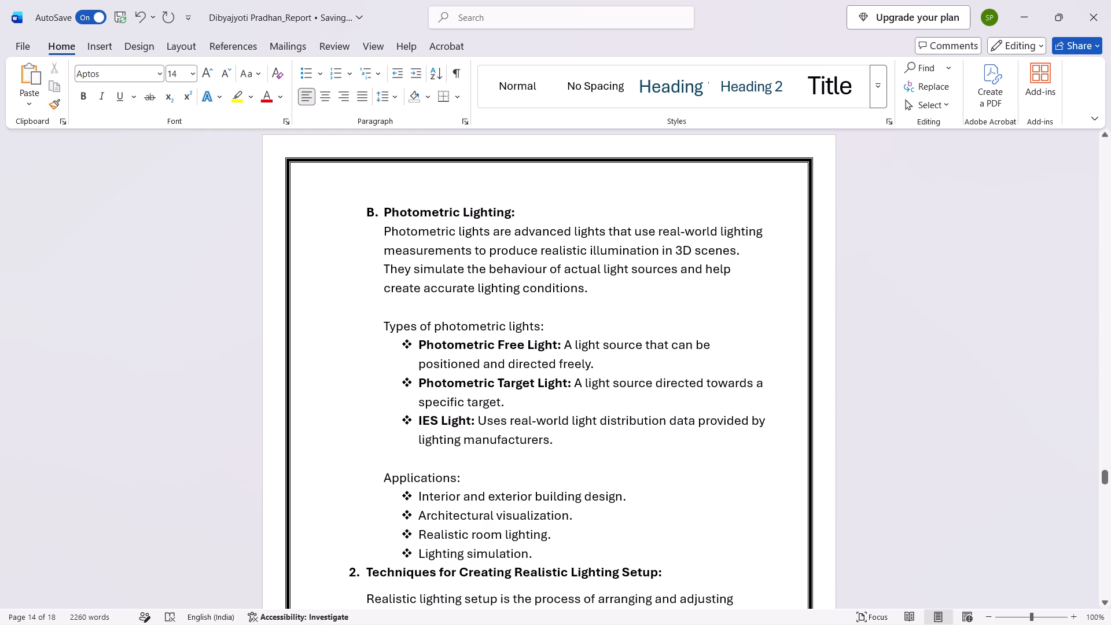
scroll(555, 436, down, 7)
scroll(555, 436, up, 1)
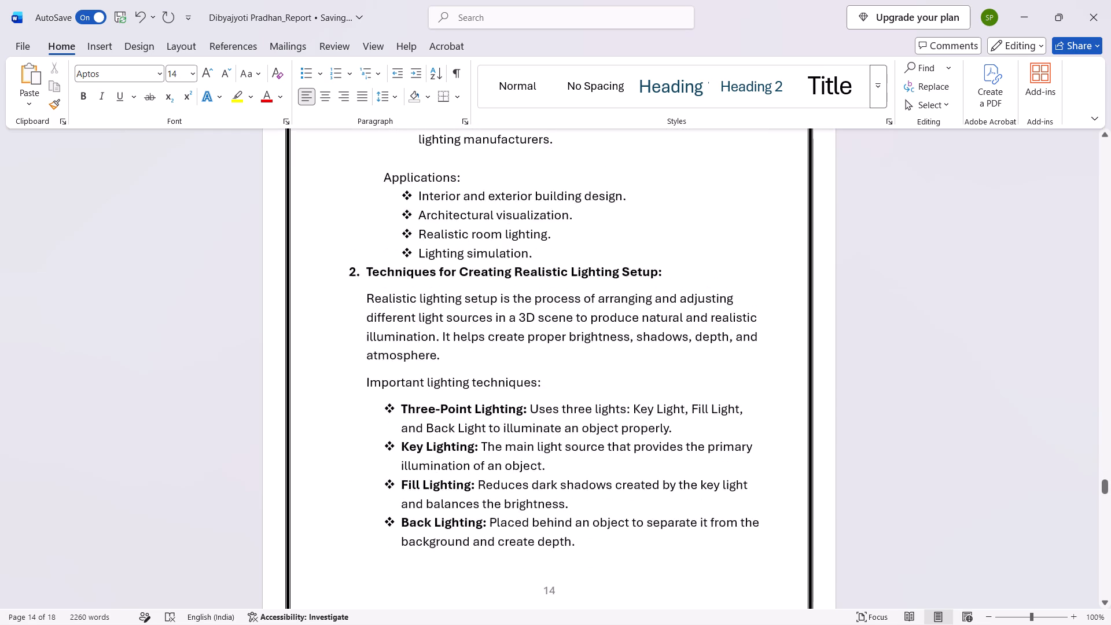
scroll(555, 436, up, 3)
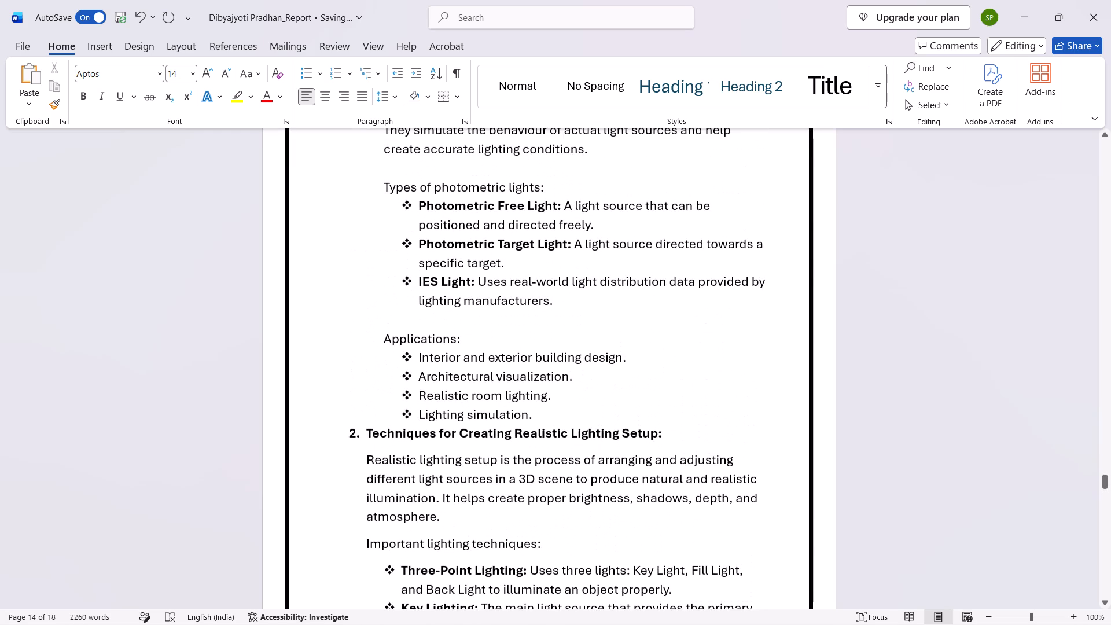
scroll(555, 436, down, 4)
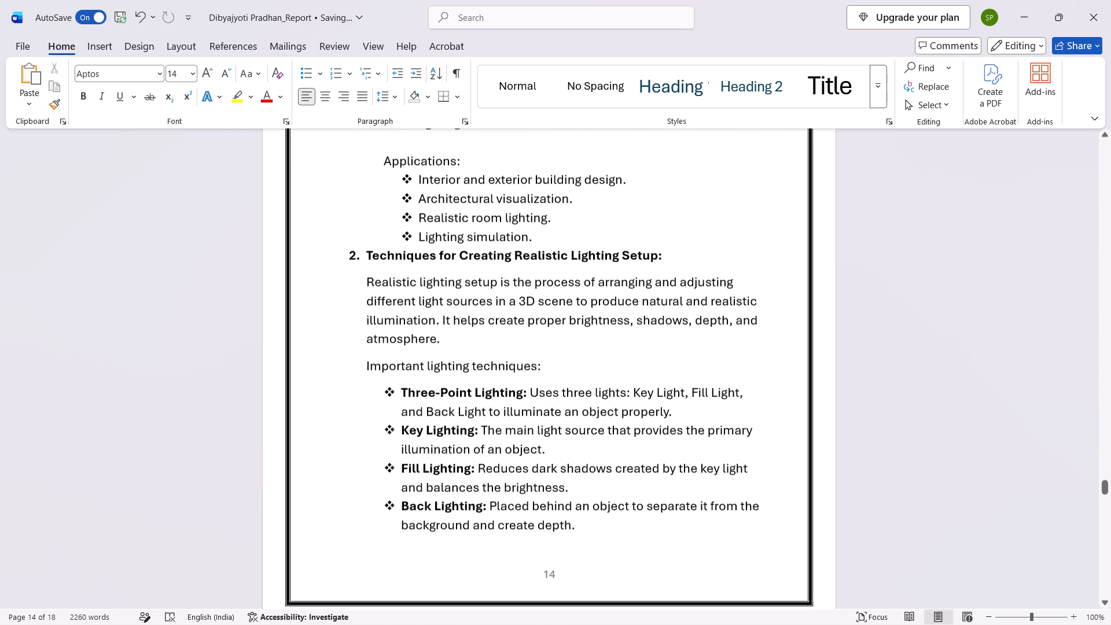
scroll(555, 436, up, 2)
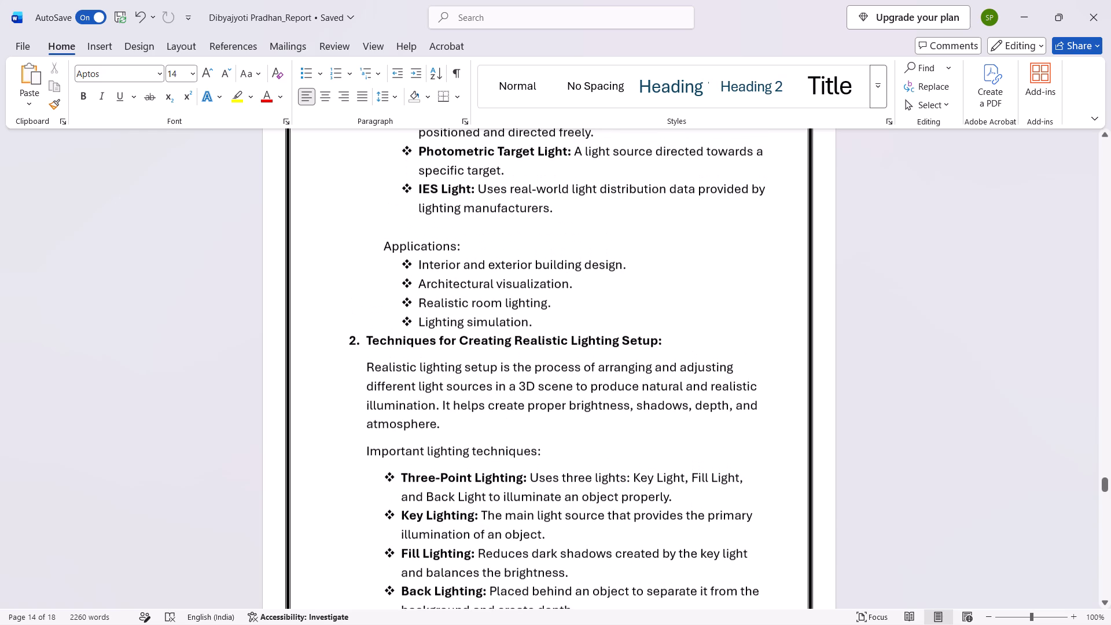
scroll(520, 381, up, 3)
scroll(518, 381, down, 10)
scroll(518, 381, up, 7)
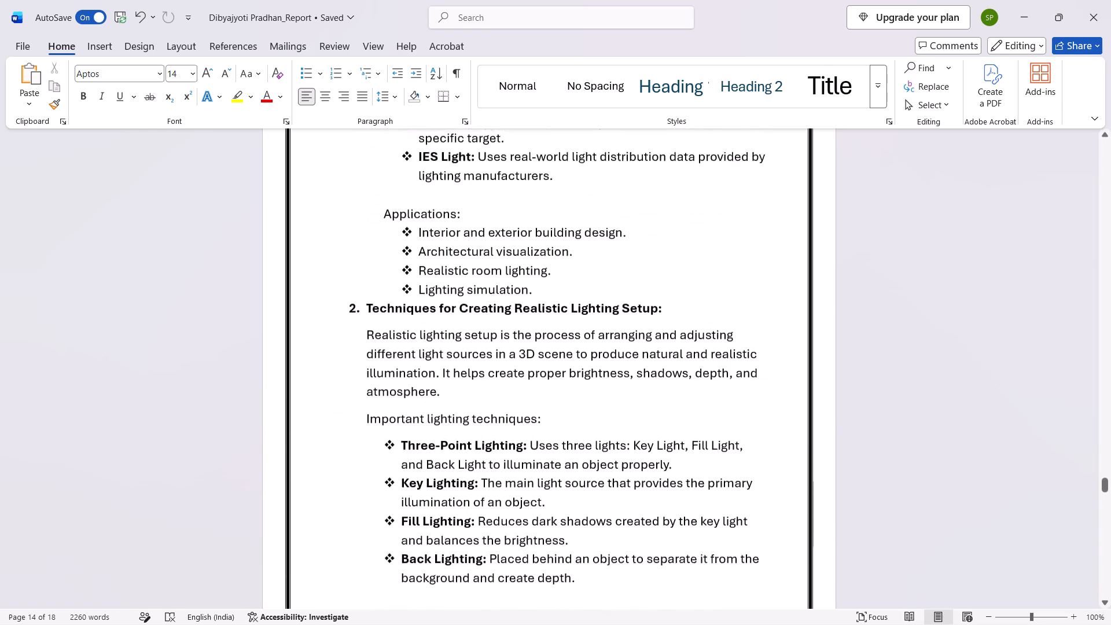
scroll(518, 380, up, 5)
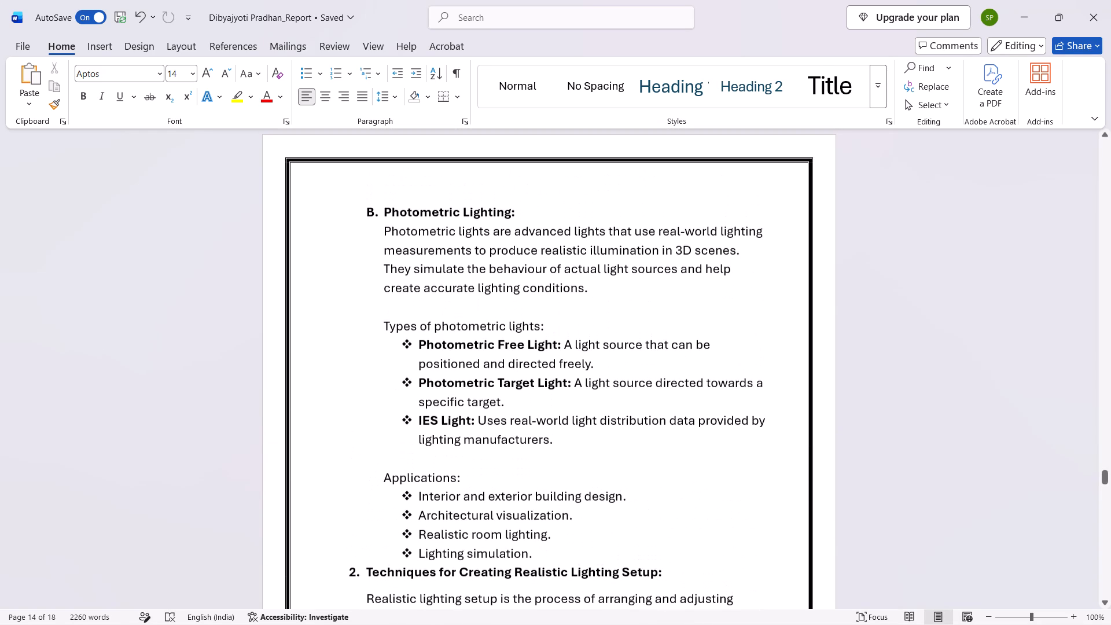
Insert blank lines after the "Lighting simulation." bullet on page 14 so "Techniques for Creating Realistic Lighting Setup" starts on the following page.
scroll(518, 380, down, 2)
click(534, 456)
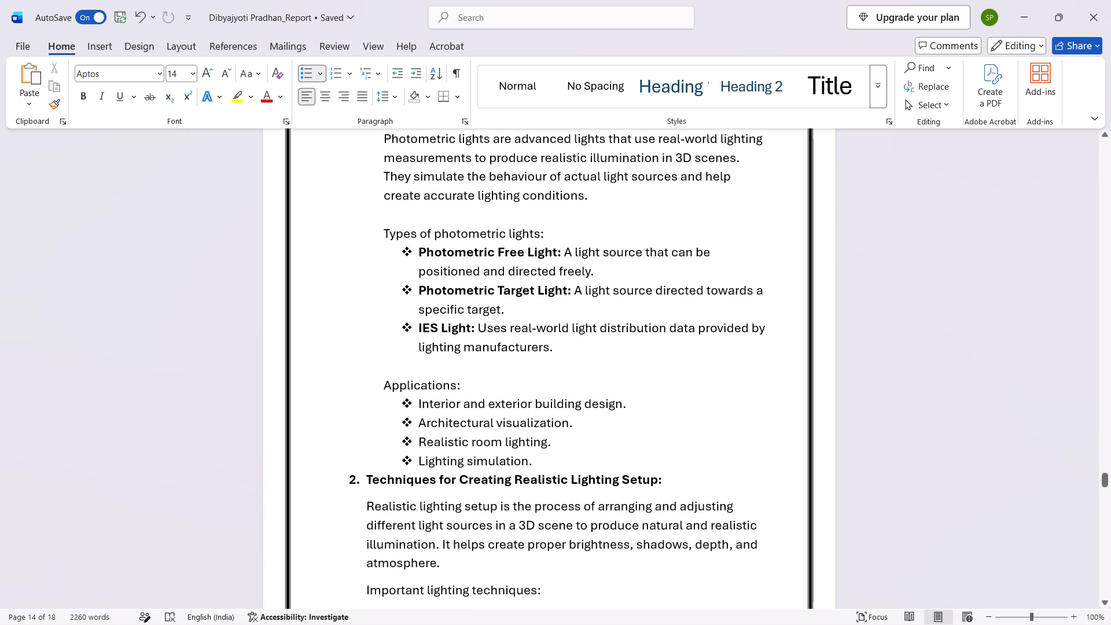
scroll(503, 408, up, 2)
scroll(501, 405, down, 1)
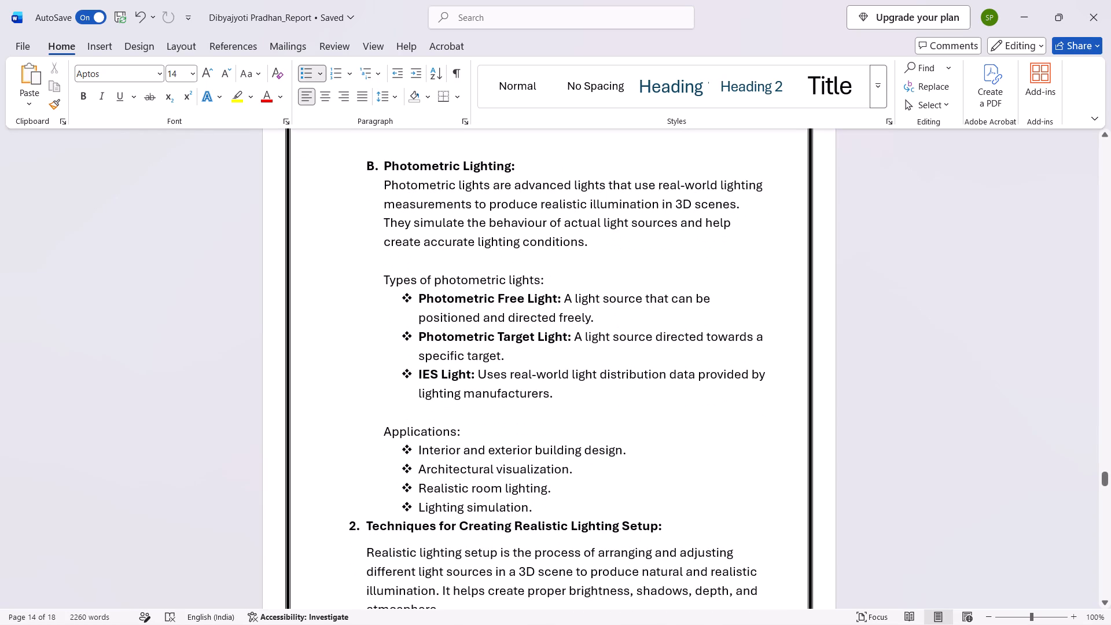
click(586, 400)
click(557, 509)
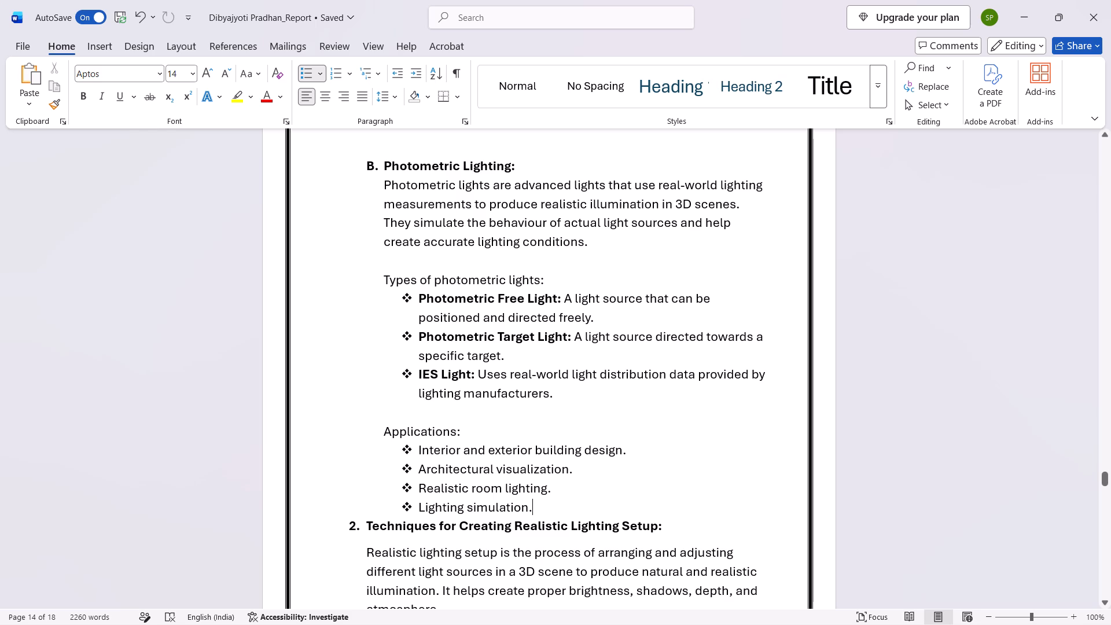
scroll(559, 498, down, 7)
scroll(559, 498, up, 2)
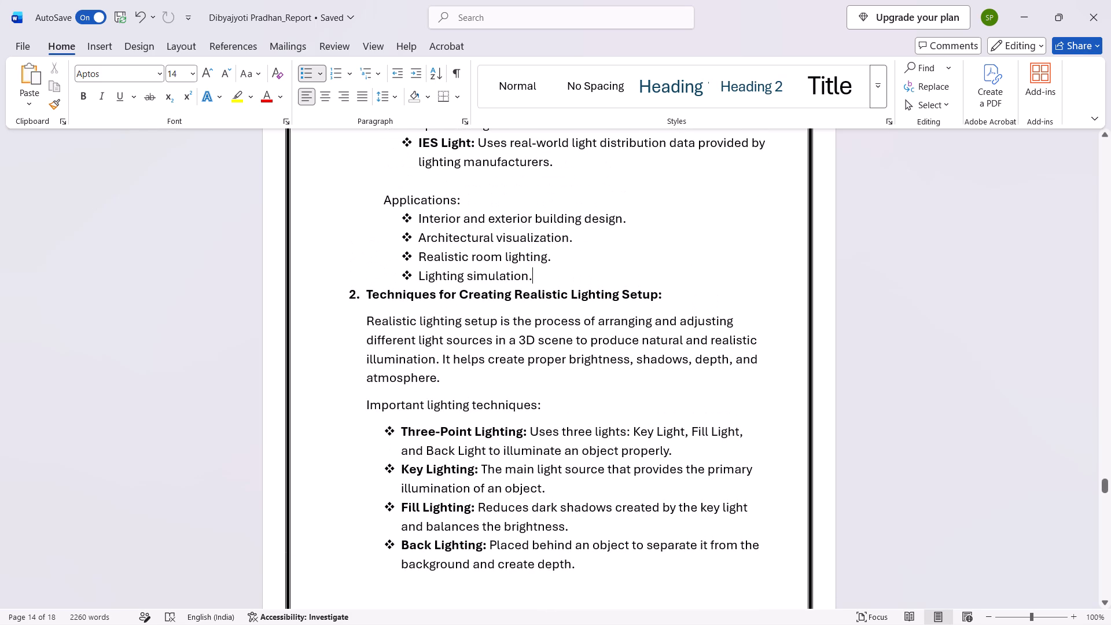
key(Return)
key(Return)
key(Return)
key(Return)
key(Return)
key(Return)
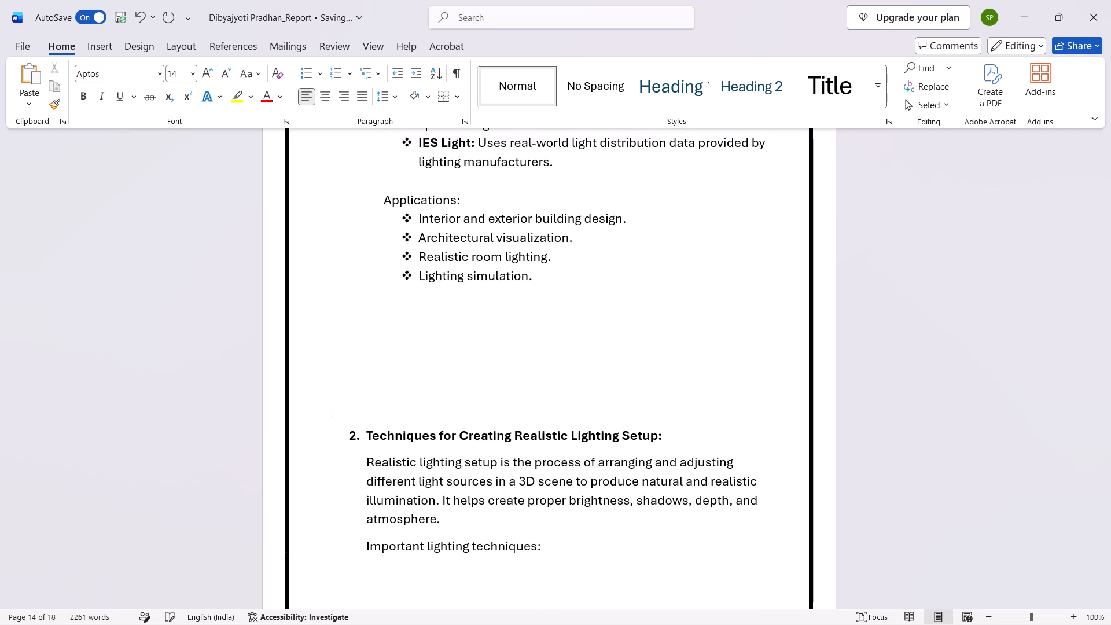
key(Return)
key(Return)
key(Return)
key(Return)
scroll(559, 490, down, 2)
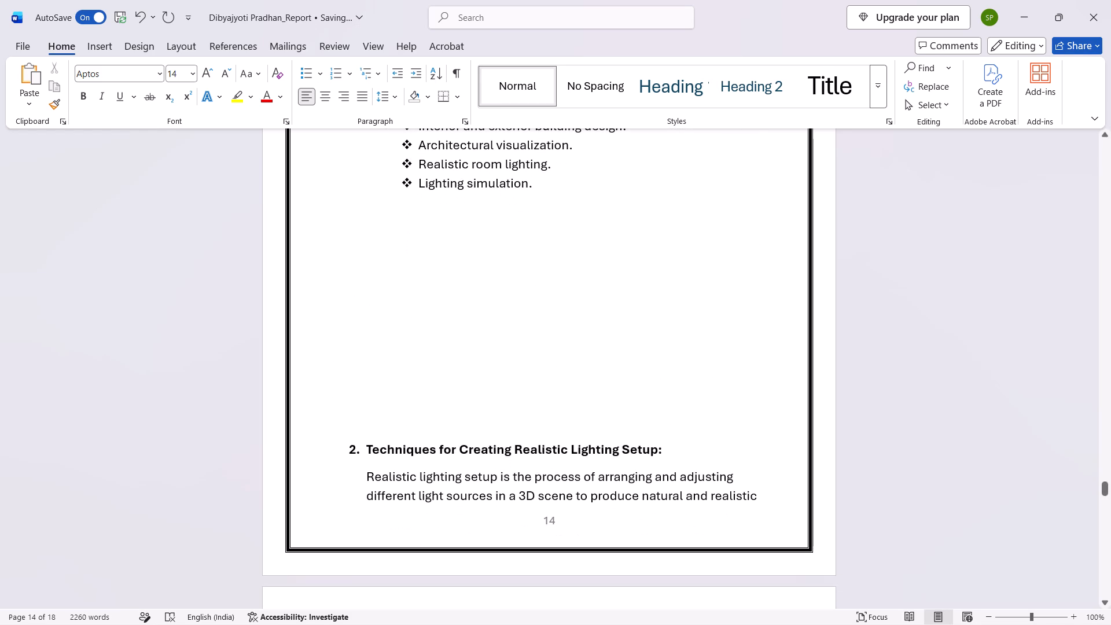
key(Return)
key(Return)
scroll(559, 490, down, 5)
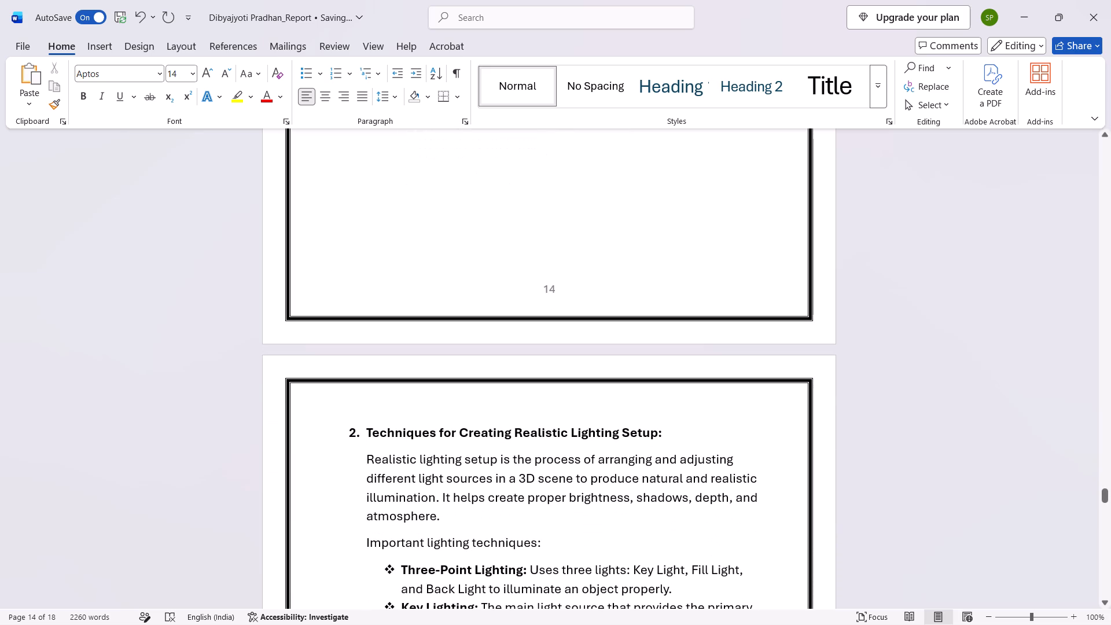
Copy the picture of eight light beams from the IES Lights Pack slide in PowerPoint.
click(574, 378)
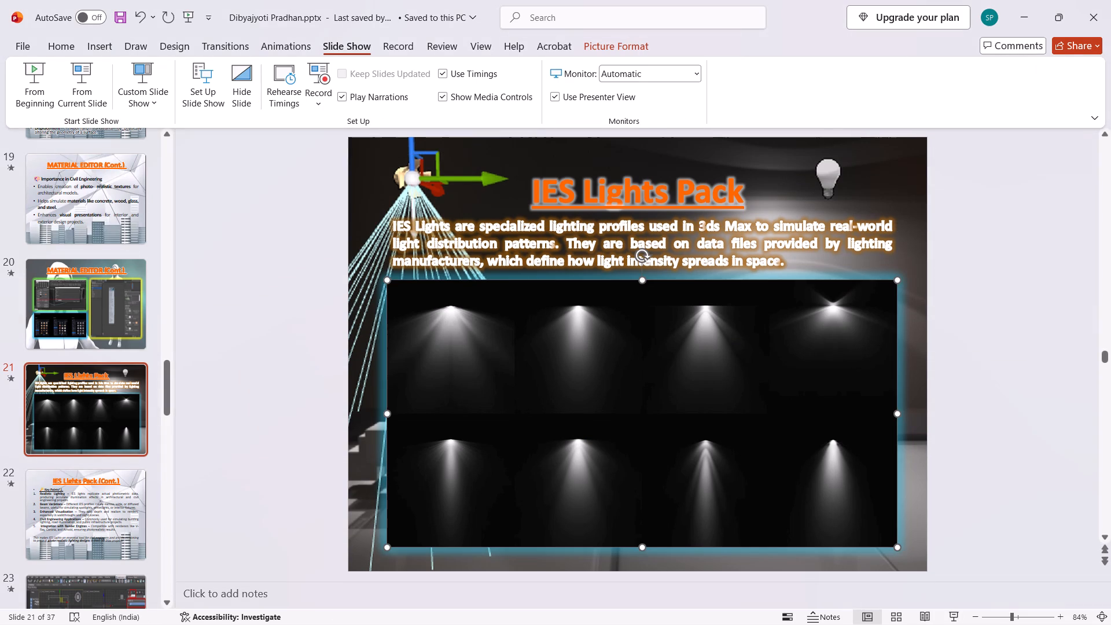
key(ctrl+c)
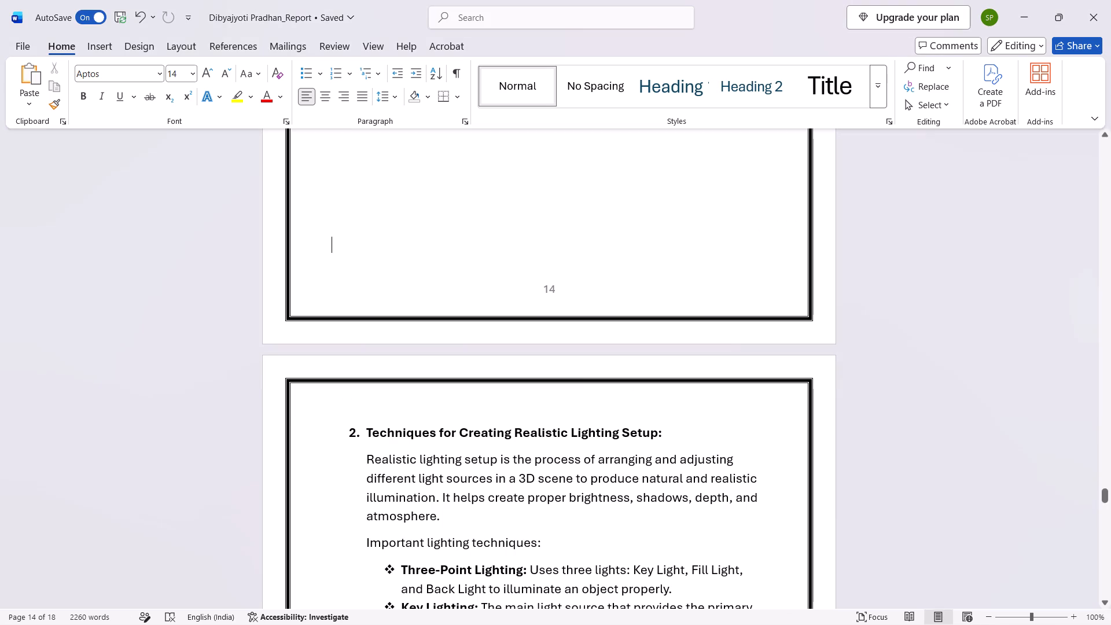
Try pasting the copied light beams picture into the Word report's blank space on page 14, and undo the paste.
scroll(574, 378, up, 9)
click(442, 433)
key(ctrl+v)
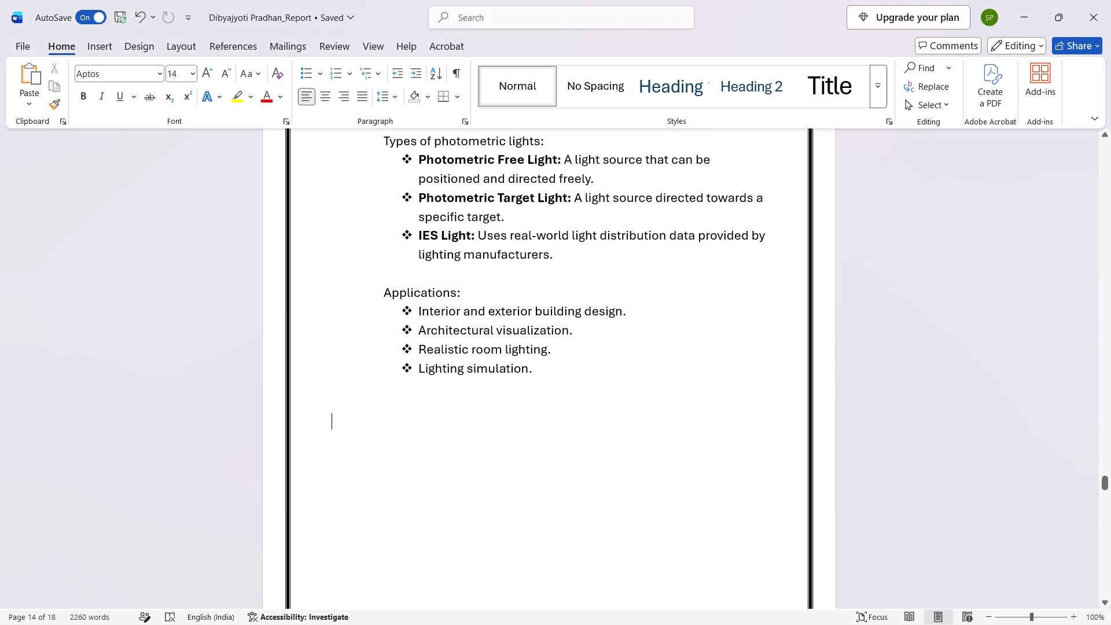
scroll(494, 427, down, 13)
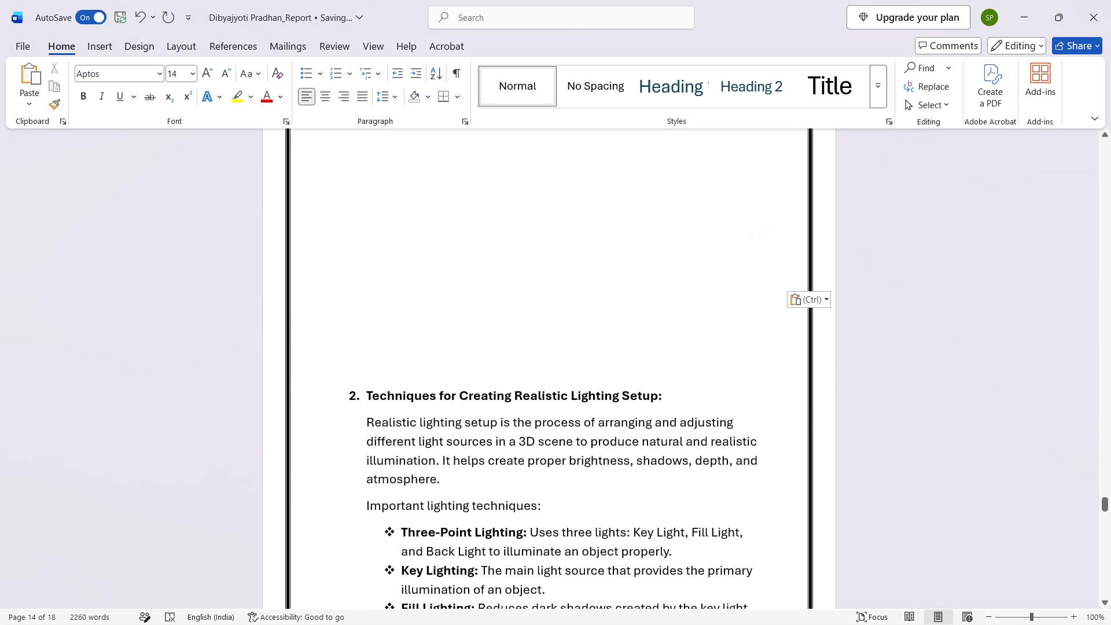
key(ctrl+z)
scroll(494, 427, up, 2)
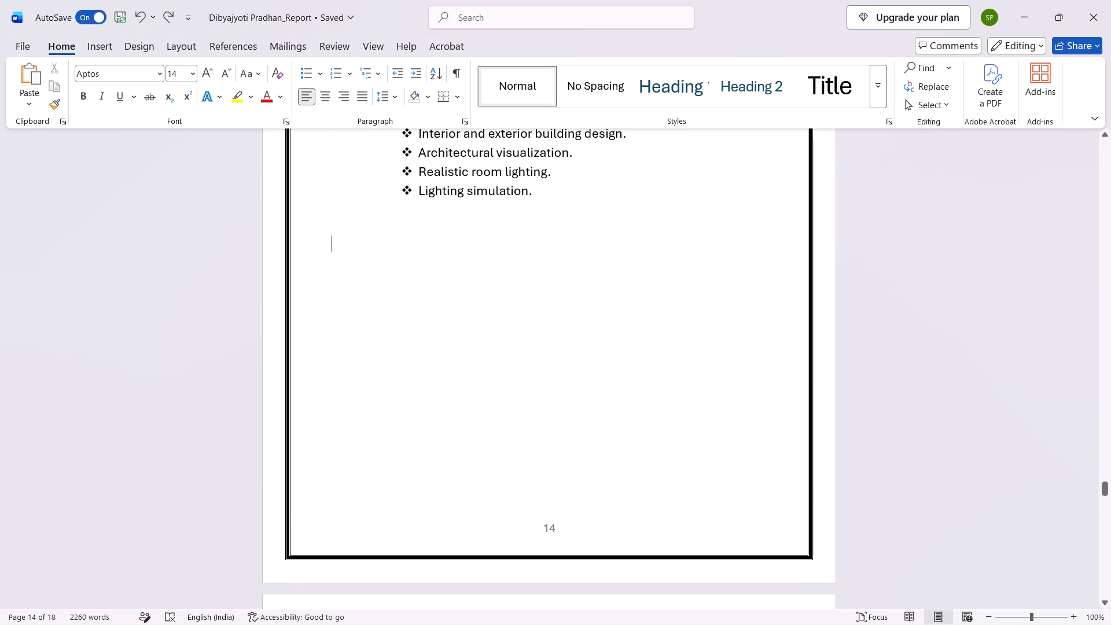
Paste the light beams picture below the Applications list on page 14 and set its text wrapping to In Front of Text.
scroll(492, 420, down, 2)
key(ctrl+v)
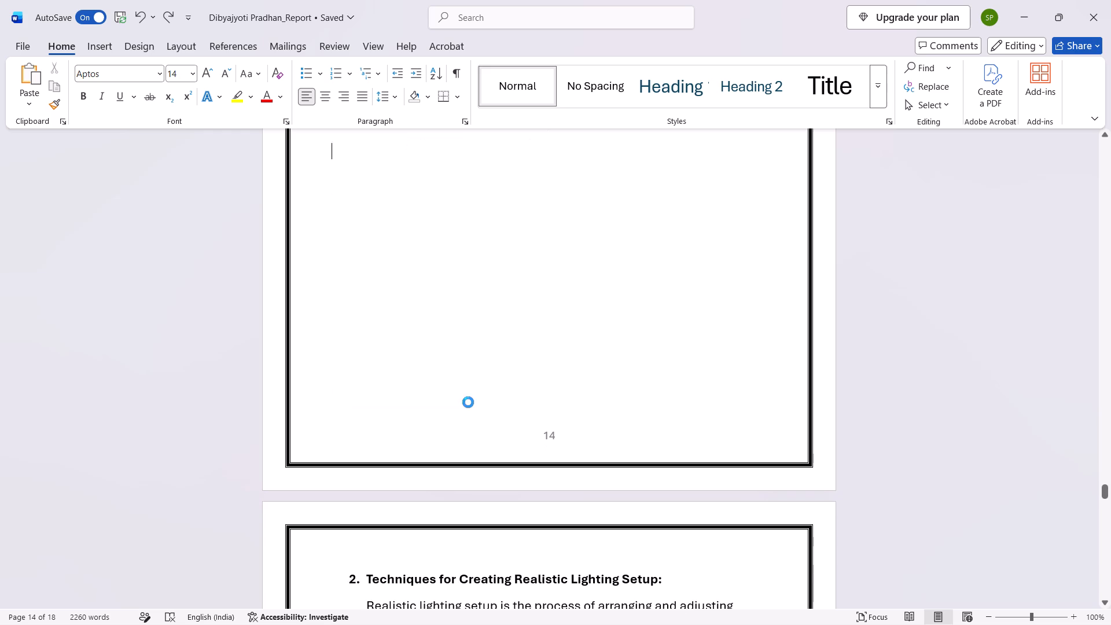
click(506, 272)
click(507, 44)
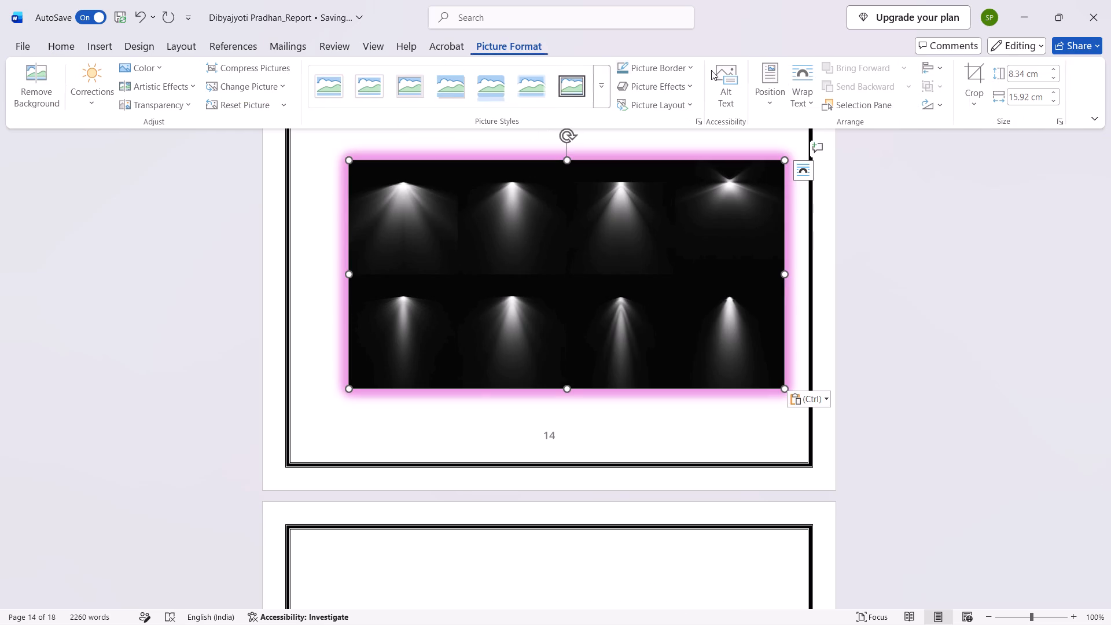
click(811, 101)
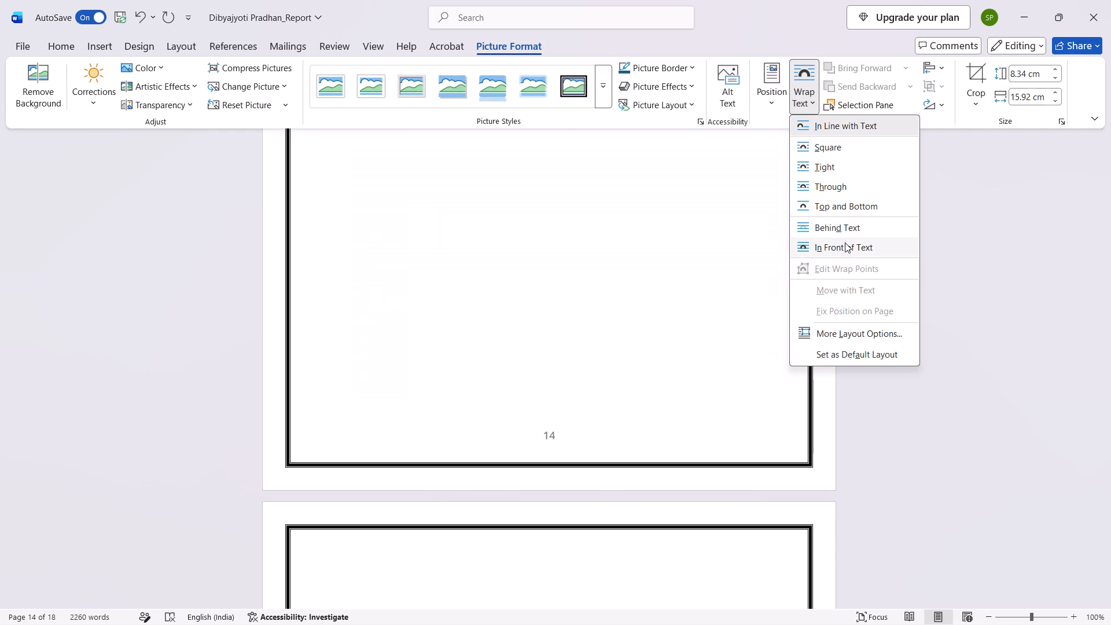
click(845, 242)
Shift the light beams picture slightly left and enlarge it to about 8.93 cm high by 17.06 cm wide.
click(549, 325)
scroll(551, 329, up, 4)
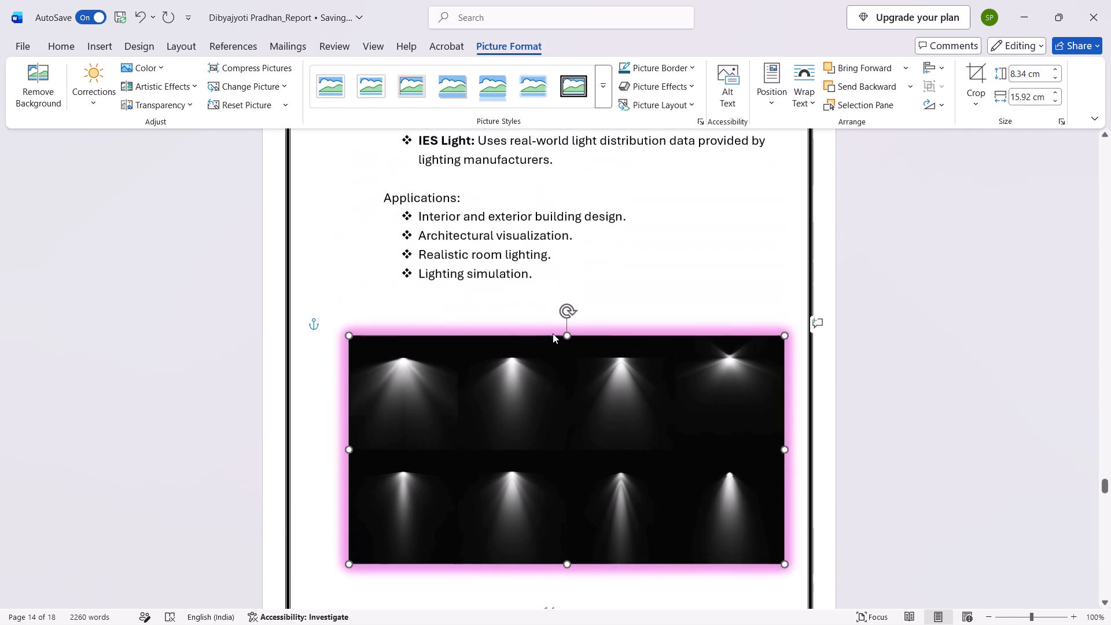
drag(564, 442, 540, 440)
drag(764, 574, 779, 588)
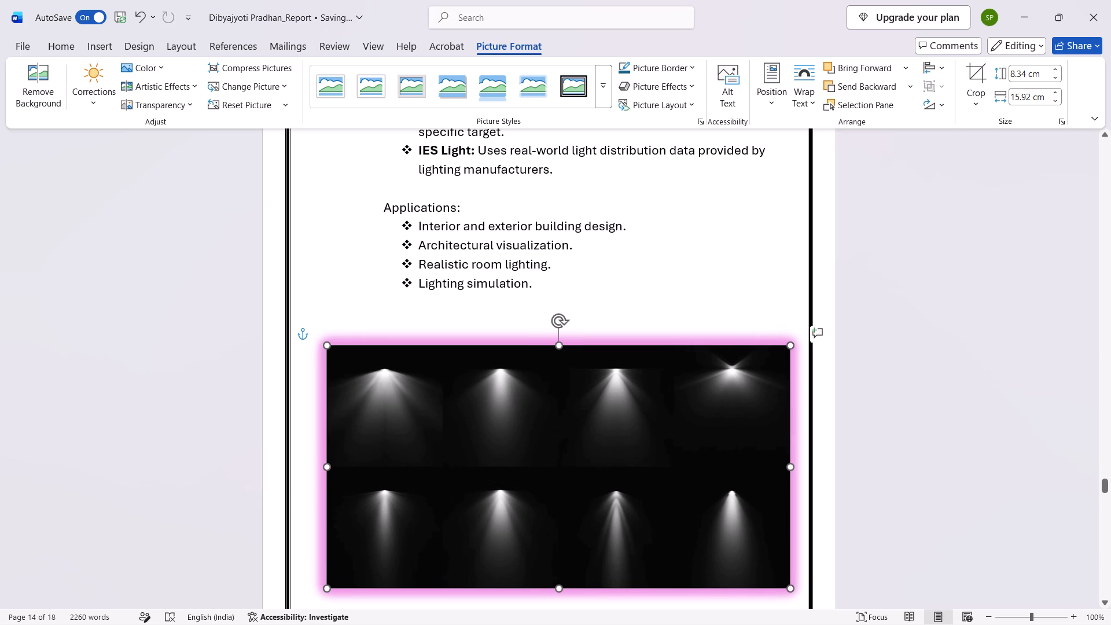
drag(779, 588, 778, 590)
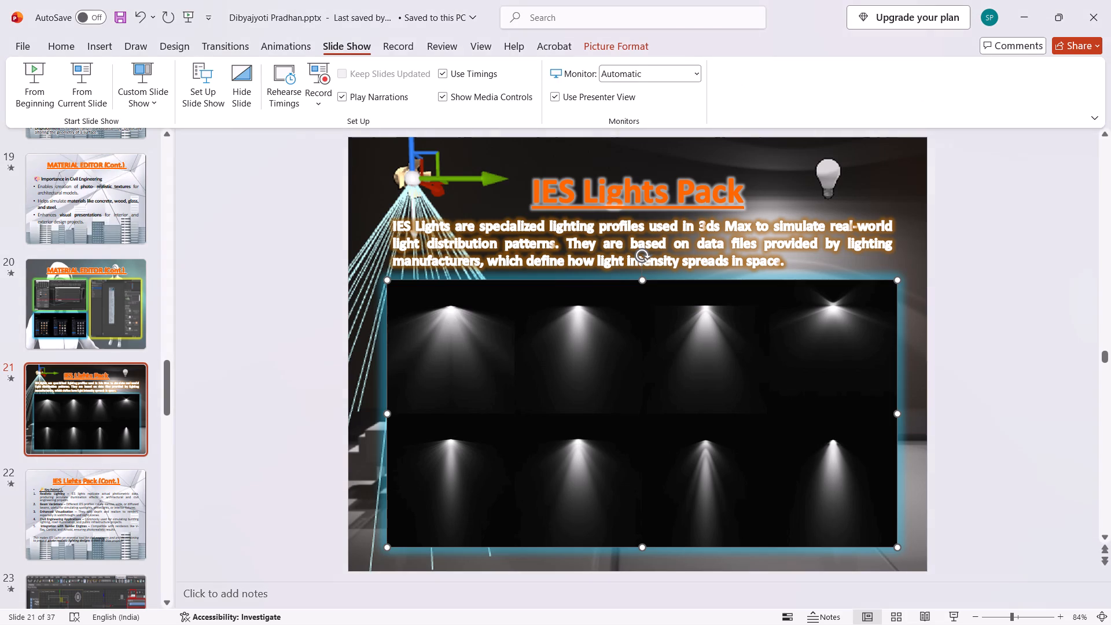
In PowerPoint, reposition the light beams picture slightly lower beneath the introductory text on the IES Lights Pack slide.
click(991, 370)
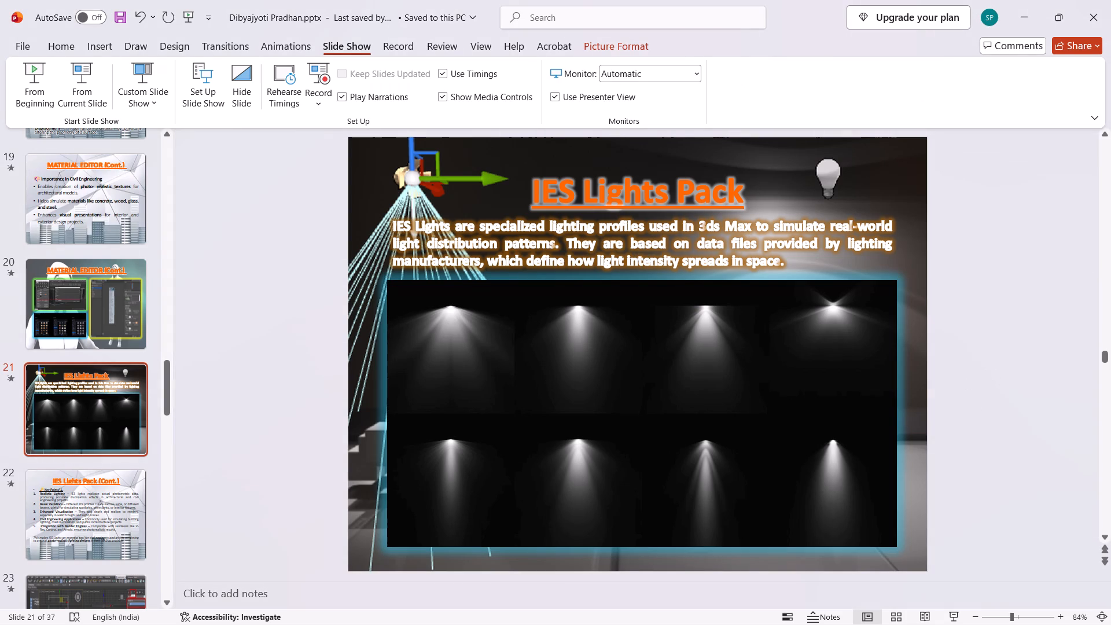
click(887, 406)
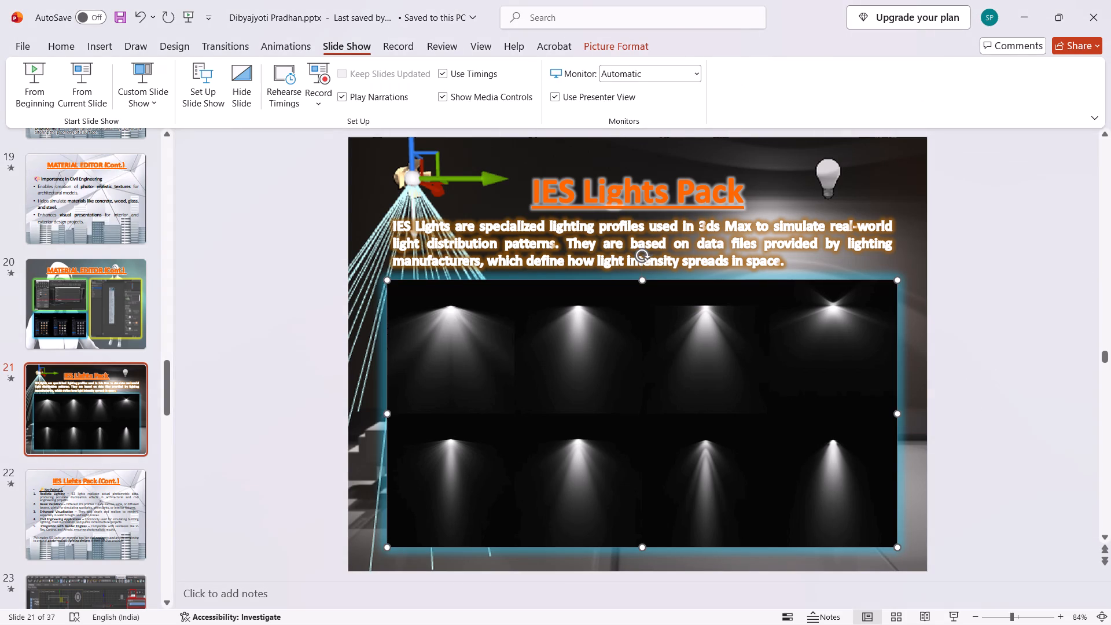
drag(512, 387, 580, 403)
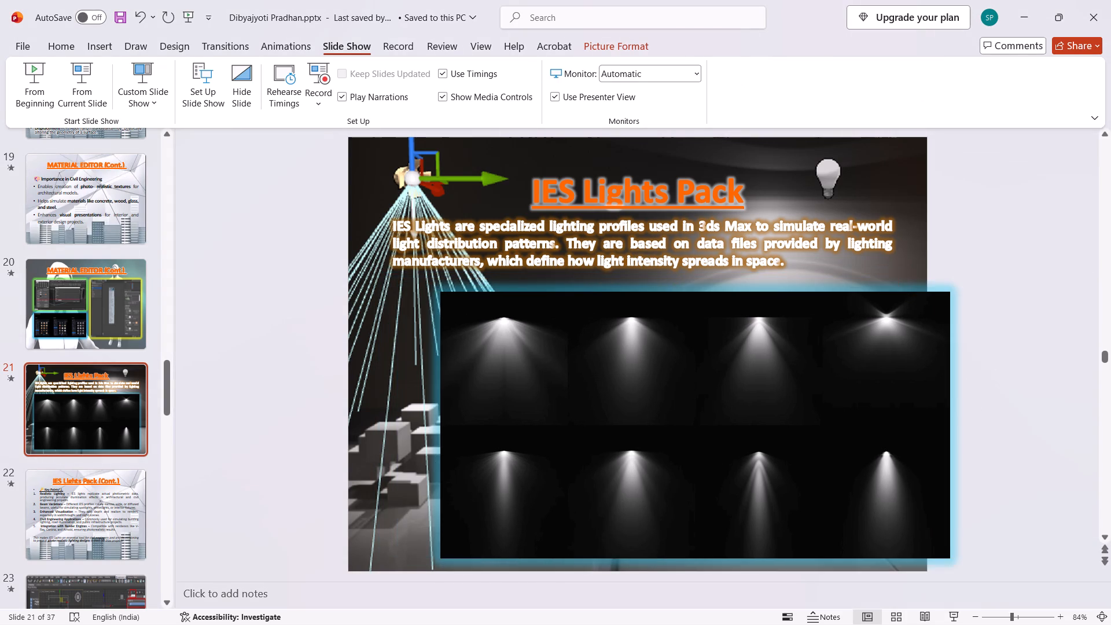
drag(580, 403, 537, 479)
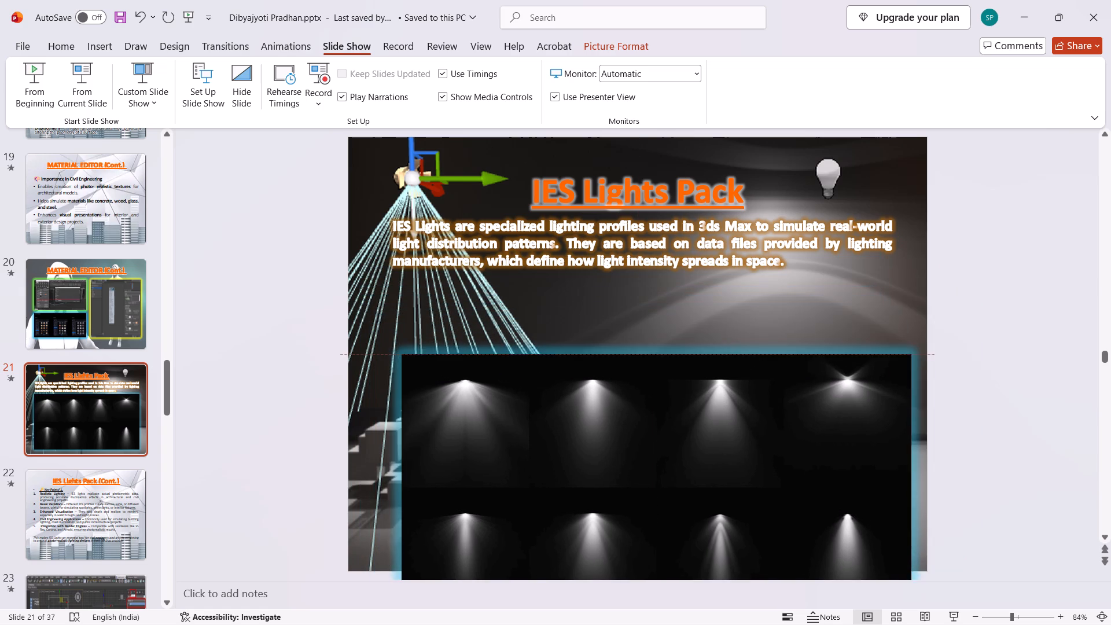
drag(537, 479, 509, 395)
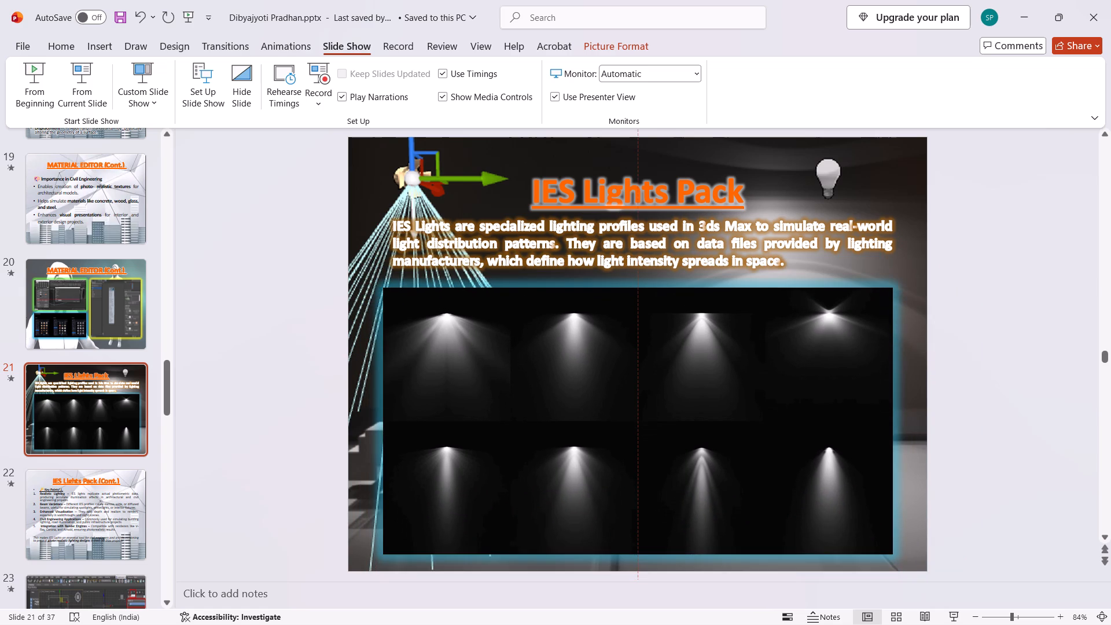
drag(509, 395, 510, 395)
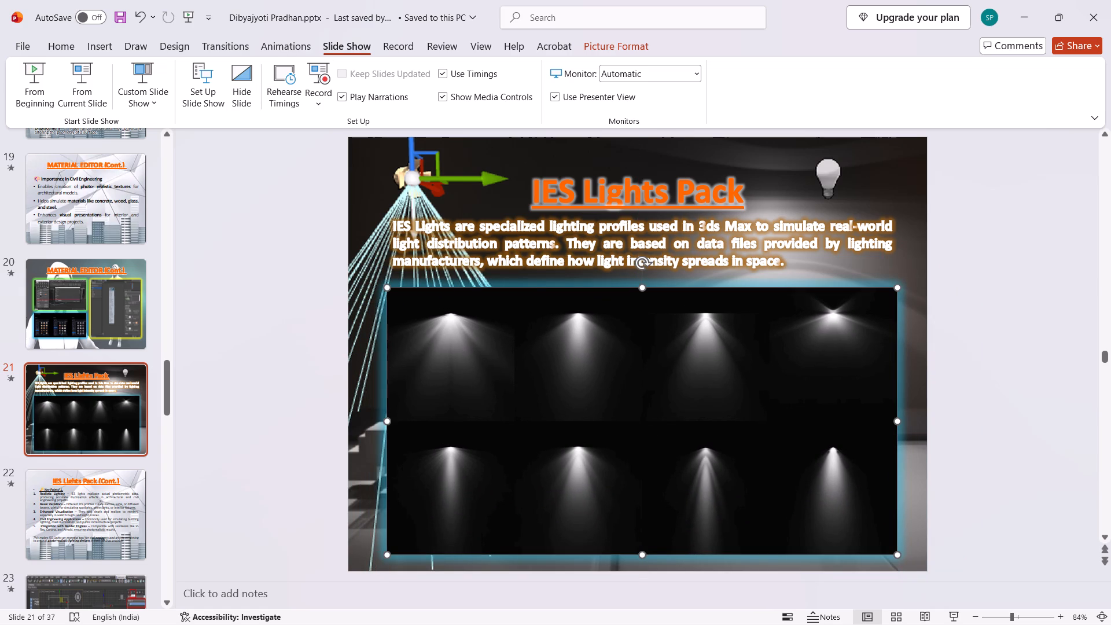
In the Word report, move the light beams picture slightly left and up to centre it between page 14's borders.
click(885, 299)
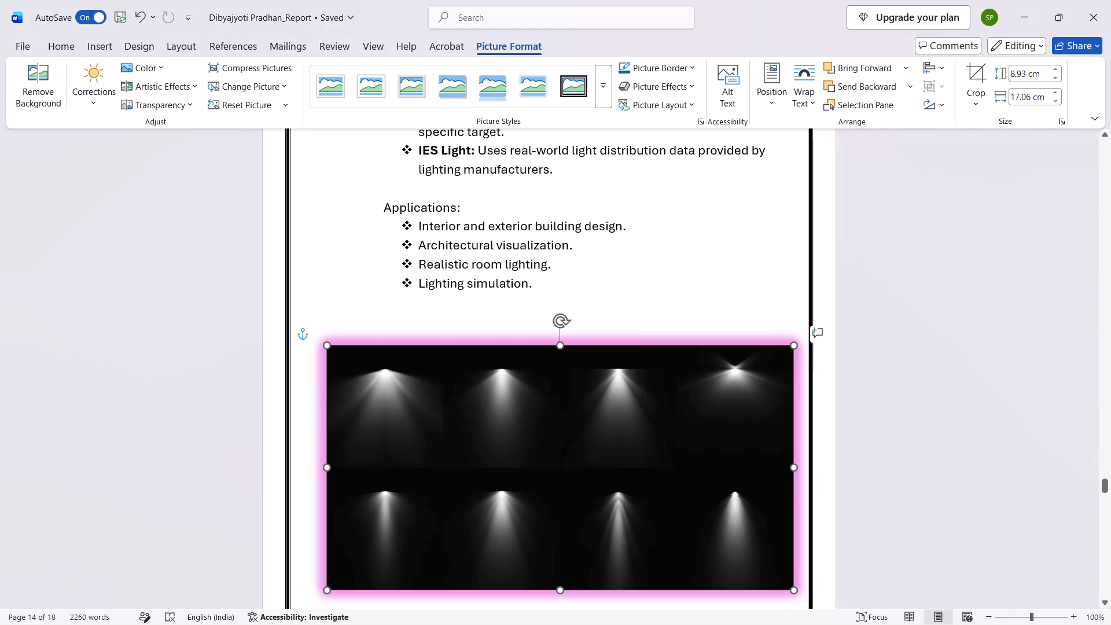
click(572, 386)
scroll(572, 386, down, 3)
click(565, 306)
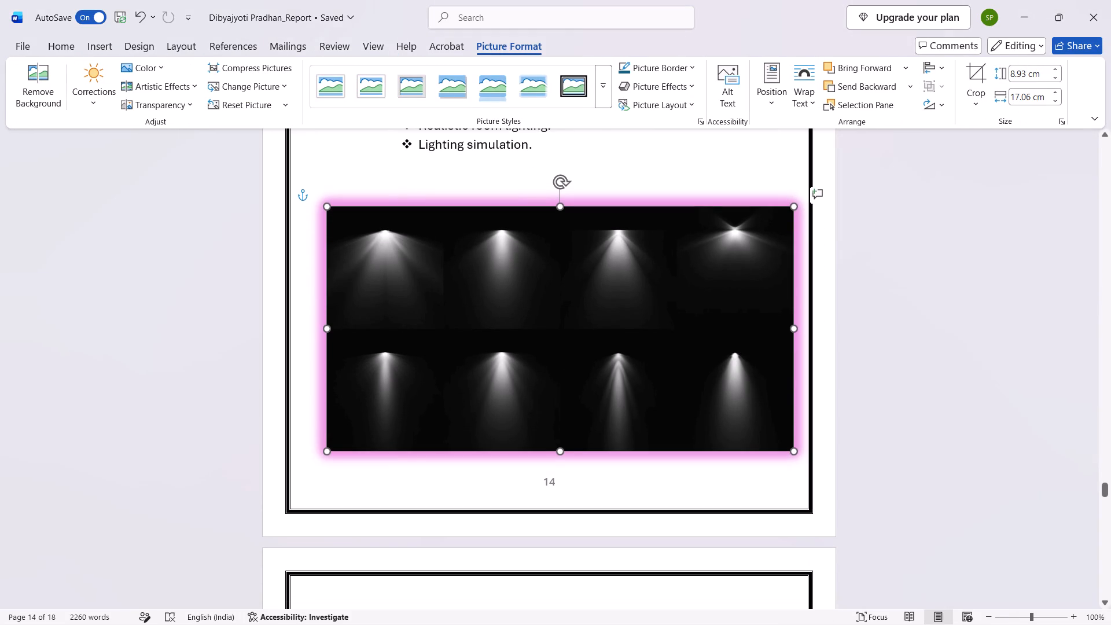
drag(603, 328, 594, 324)
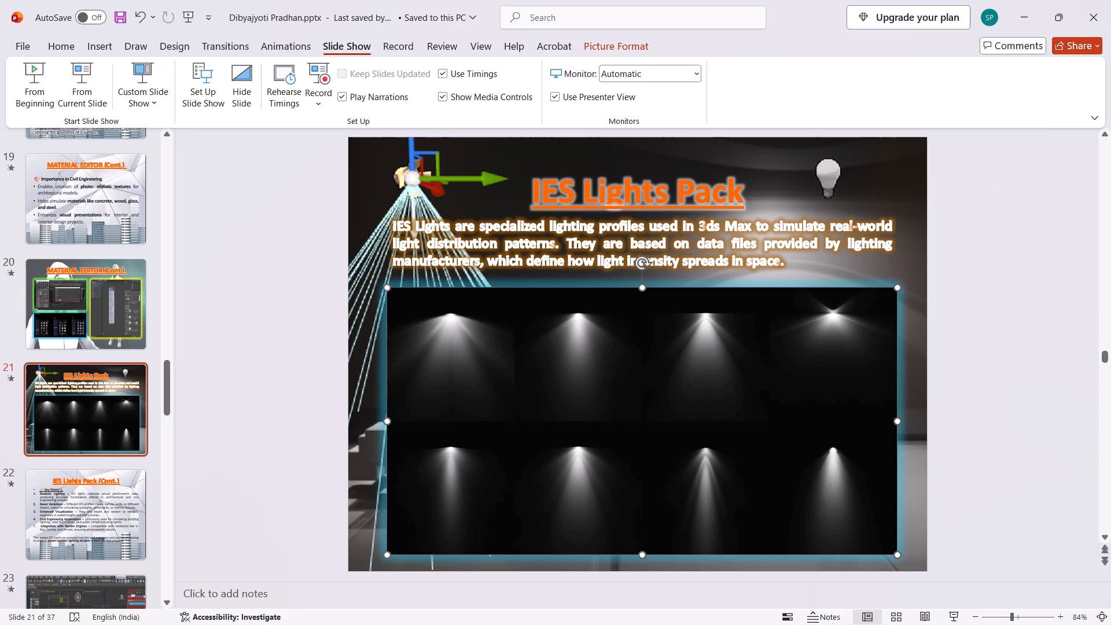
Examine how the light beams picture sits on page 14 relative to the Photometric Lighting text, Applications list and page border.
click(1014, 301)
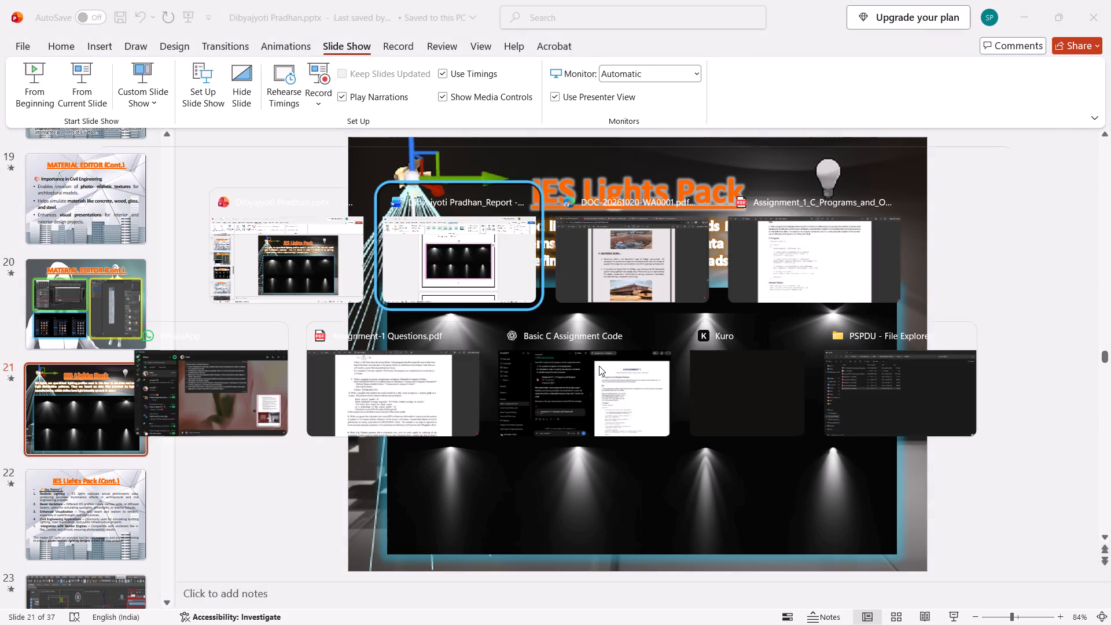
scroll(531, 330, up, 2)
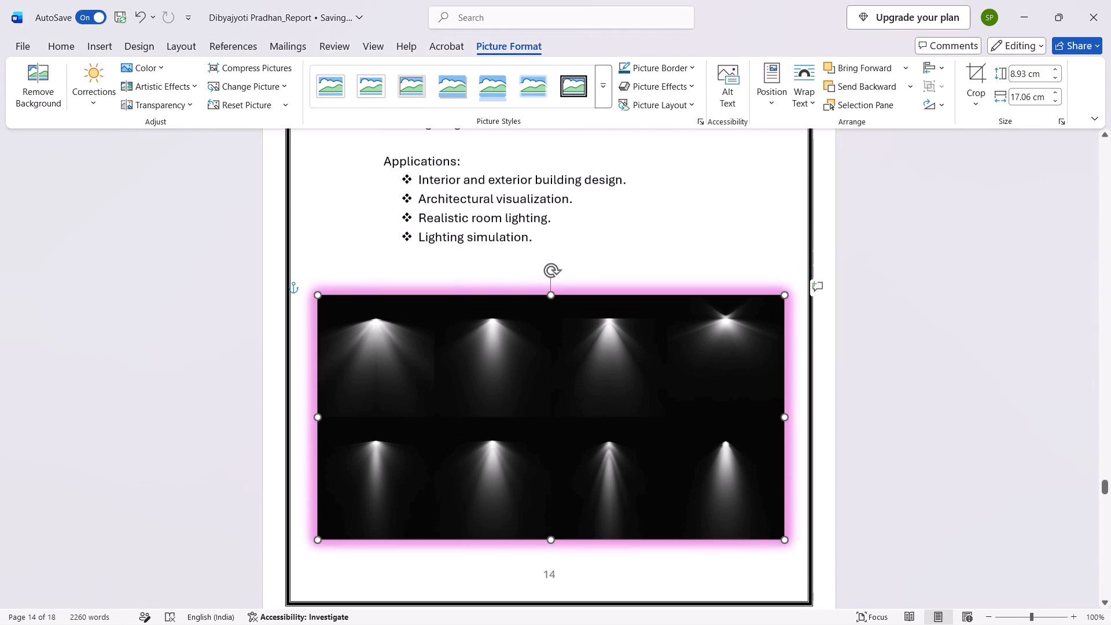
scroll(531, 330, up, 2)
click(845, 323)
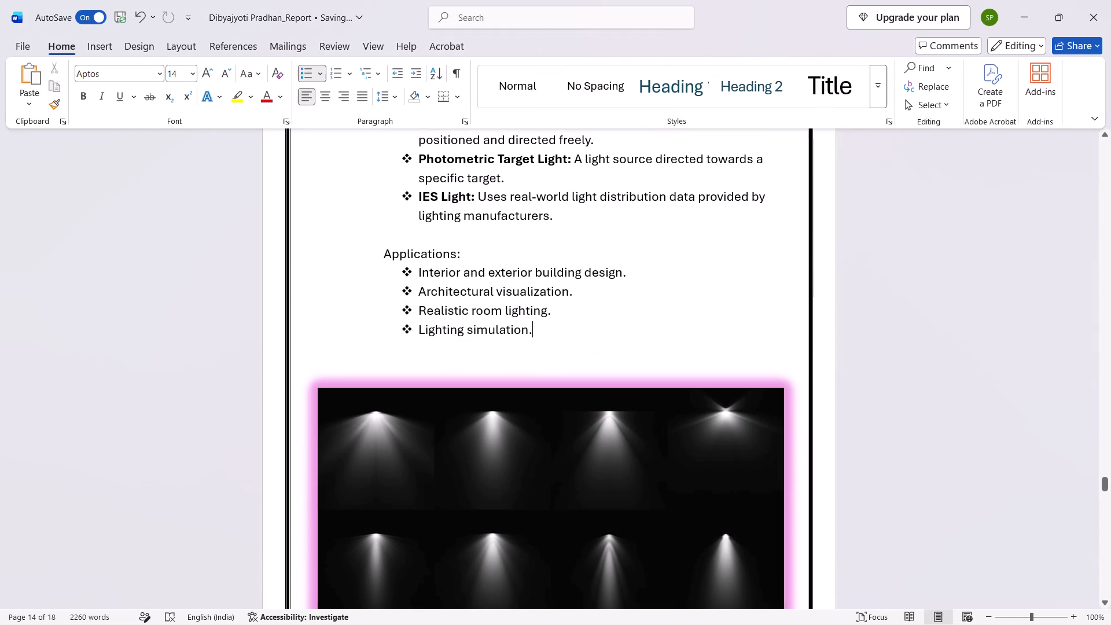
scroll(845, 323, down, 3)
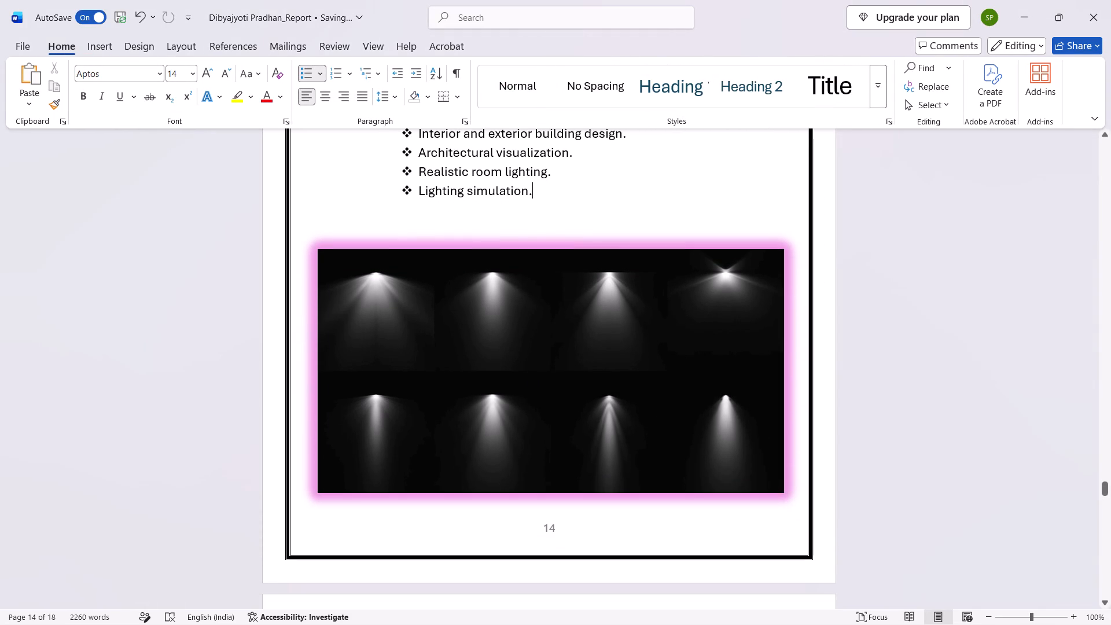
scroll(844, 323, up, 1)
scroll(385, 339, up, 6)
scroll(385, 340, down, 6)
scroll(385, 338, up, 2)
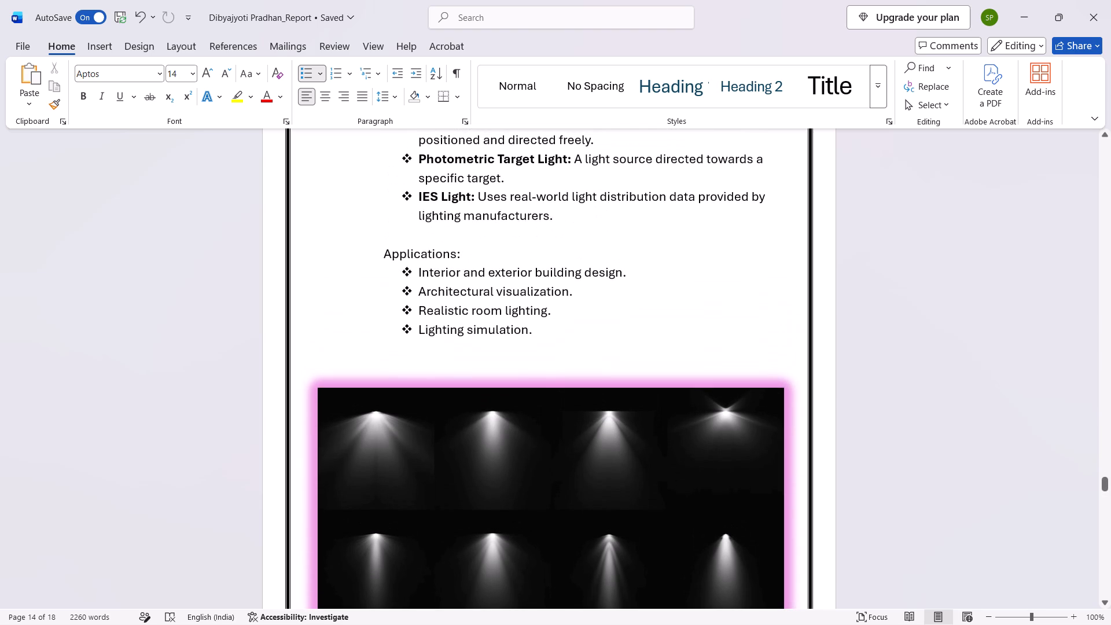
click(637, 500)
scroll(650, 483, down, 2)
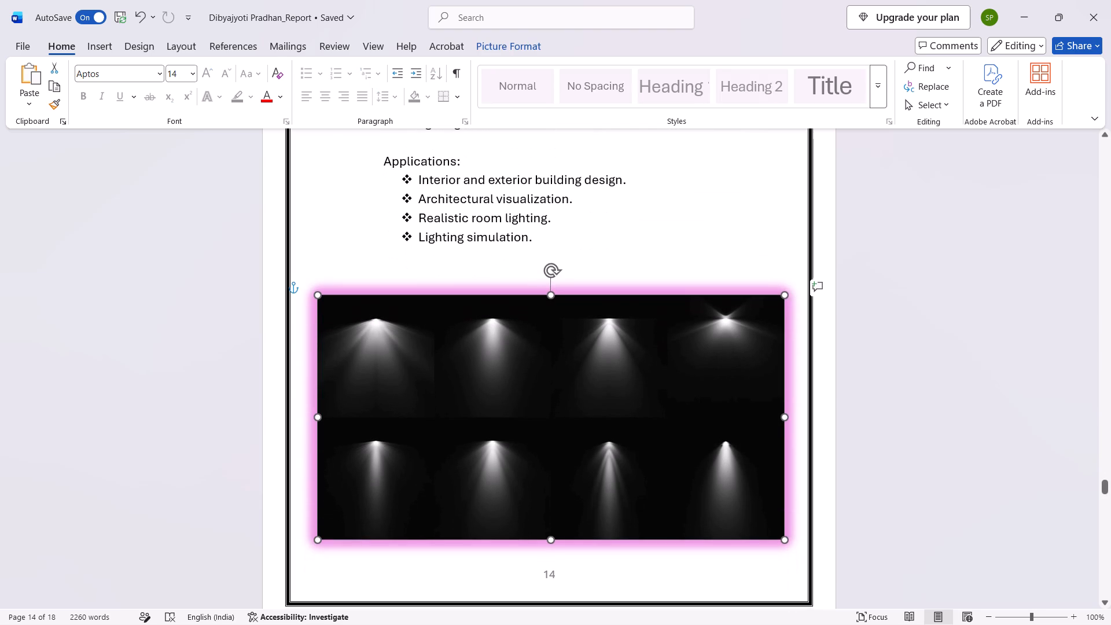
scroll(650, 480, up, 3)
scroll(869, 321, up, 1)
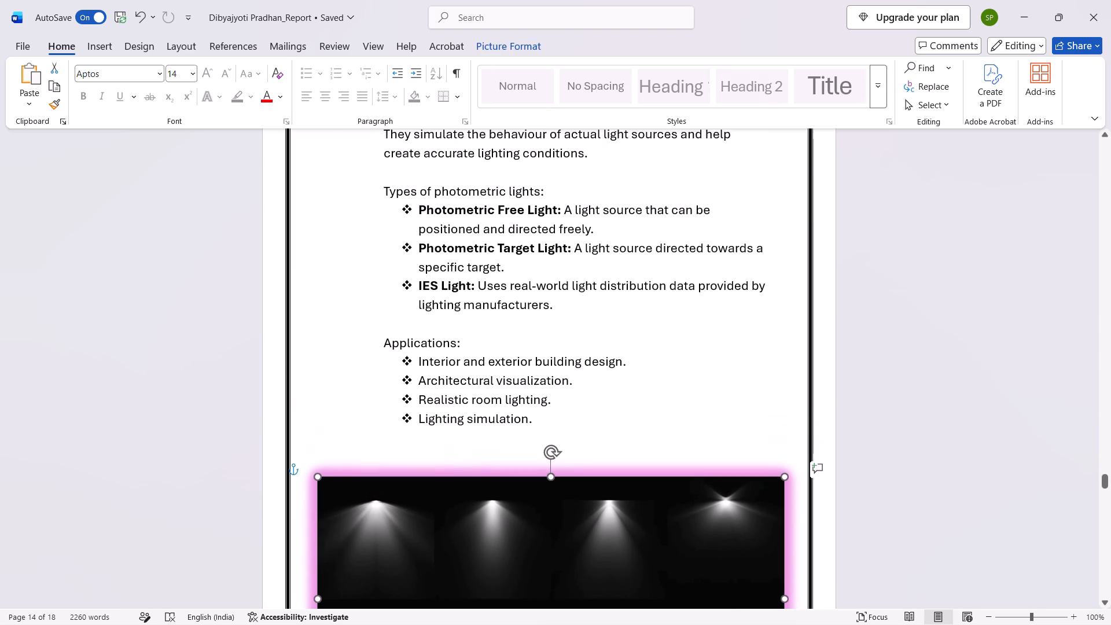
Delete the "3. IES Lights Pack:" heading and the empty line before it, ending the last lighting advantage with a full stop.
scroll(868, 319, down, 2)
click(860, 320)
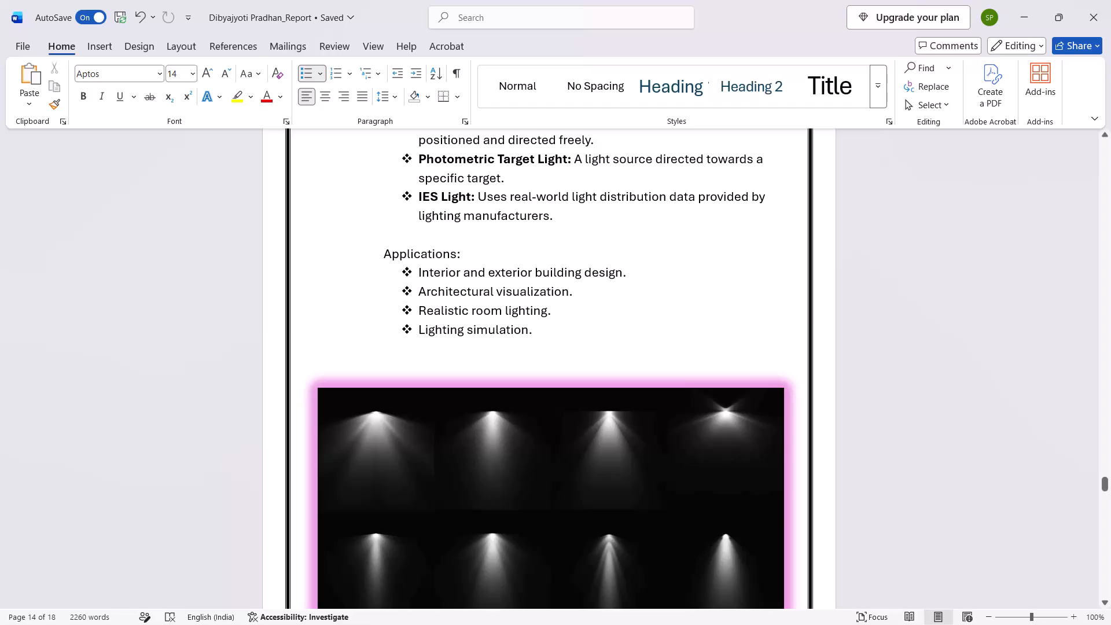
click(633, 337)
scroll(631, 337, up, 9)
scroll(629, 337, down, 8)
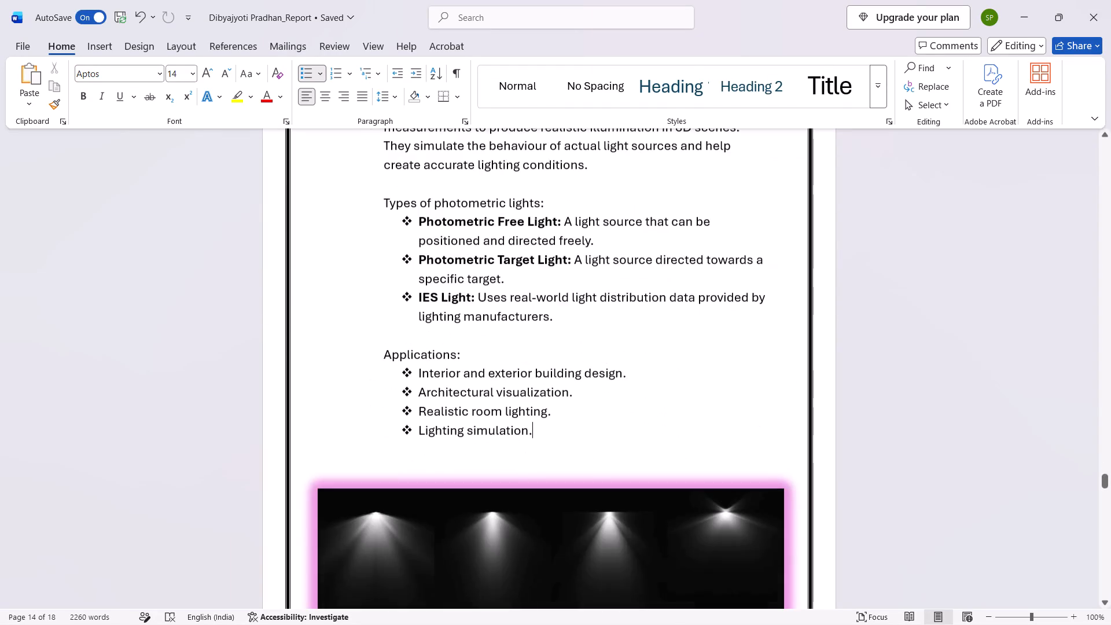
scroll(629, 337, down, 12)
scroll(624, 342, down, 17)
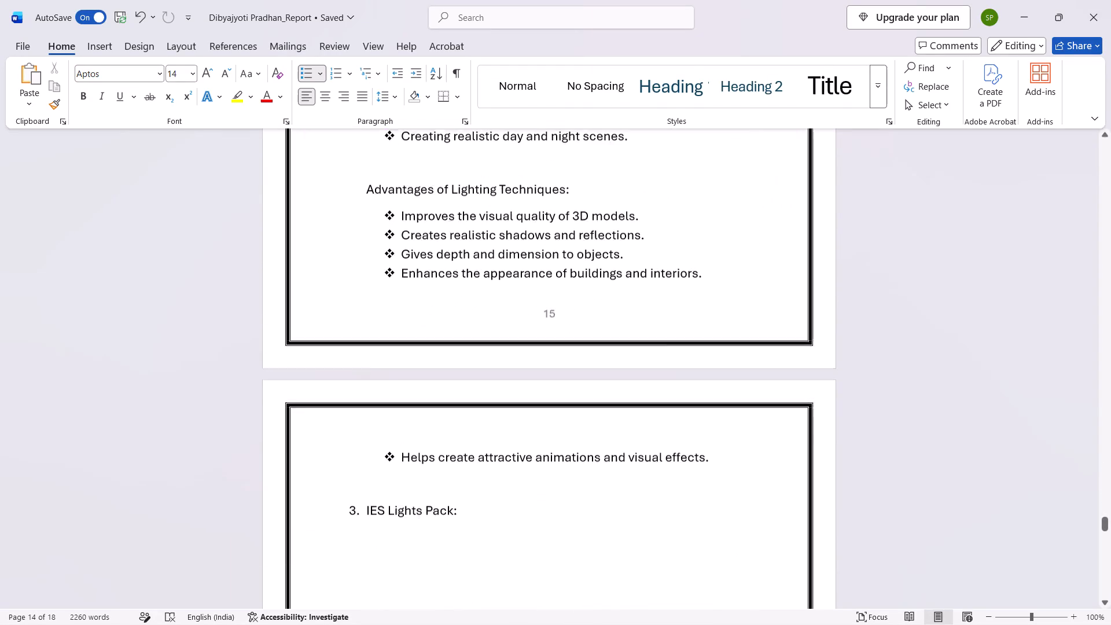
scroll(624, 342, down, 7)
scroll(624, 342, up, 6)
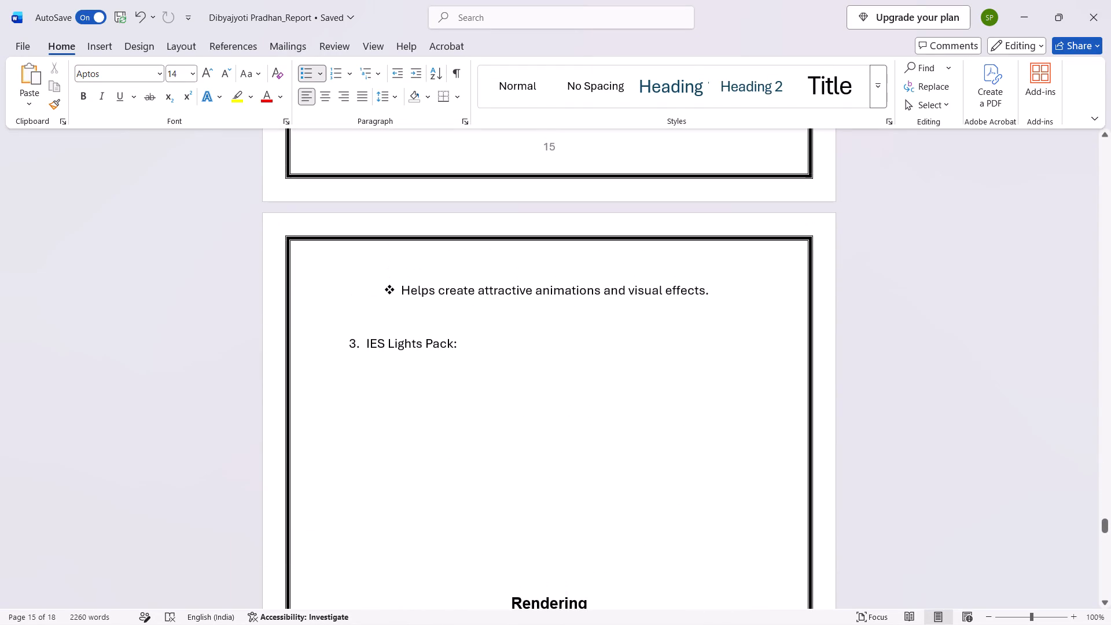
click(525, 382)
click(492, 347)
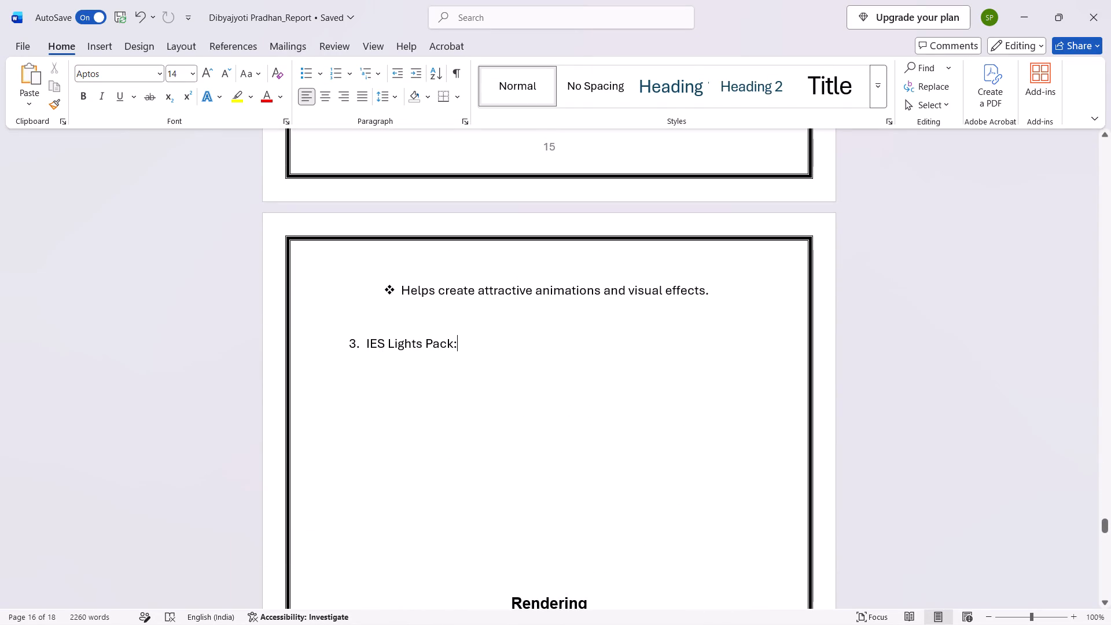
key(BackSpace)
key(BackSpace)
key(BackSpace)
key(BackSpace)
key(BackSpace)
key(BackSpace)
key(BackSpace)
key(BackSpace)
key(BackSpace)
key(BackSpace)
key(BackSpace)
key(BackSpace)
key(BackSpace)
key(BackSpace)
key(BackSpace)
key(BackSpace)
key(BackSpace)
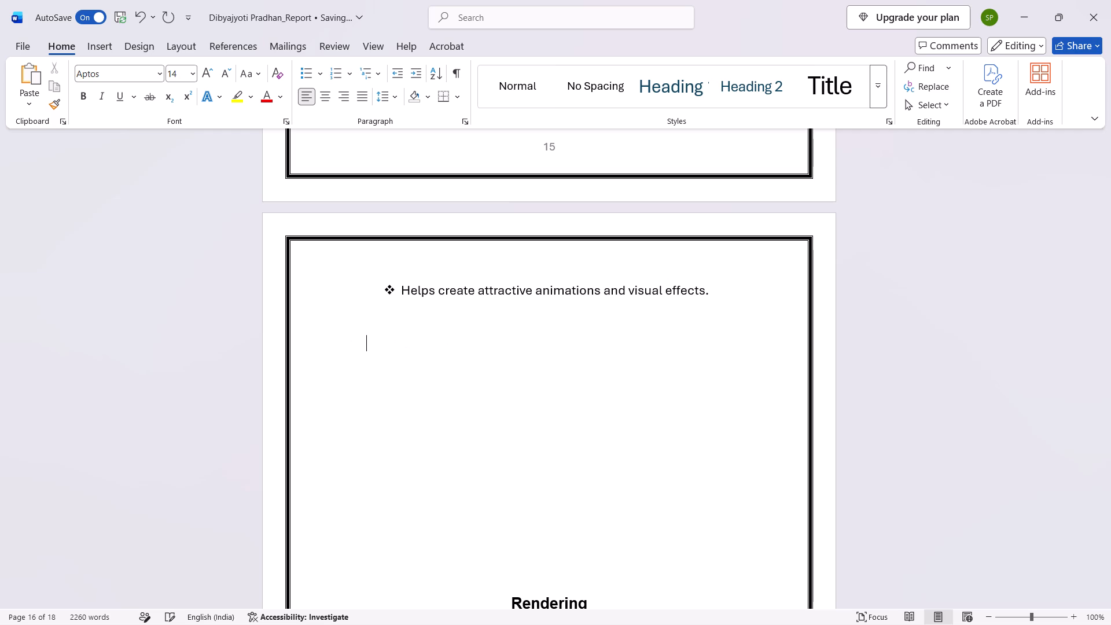
key(BackSpace)
key(BackSpace)
key(BackSpace)
key(BackSpace)
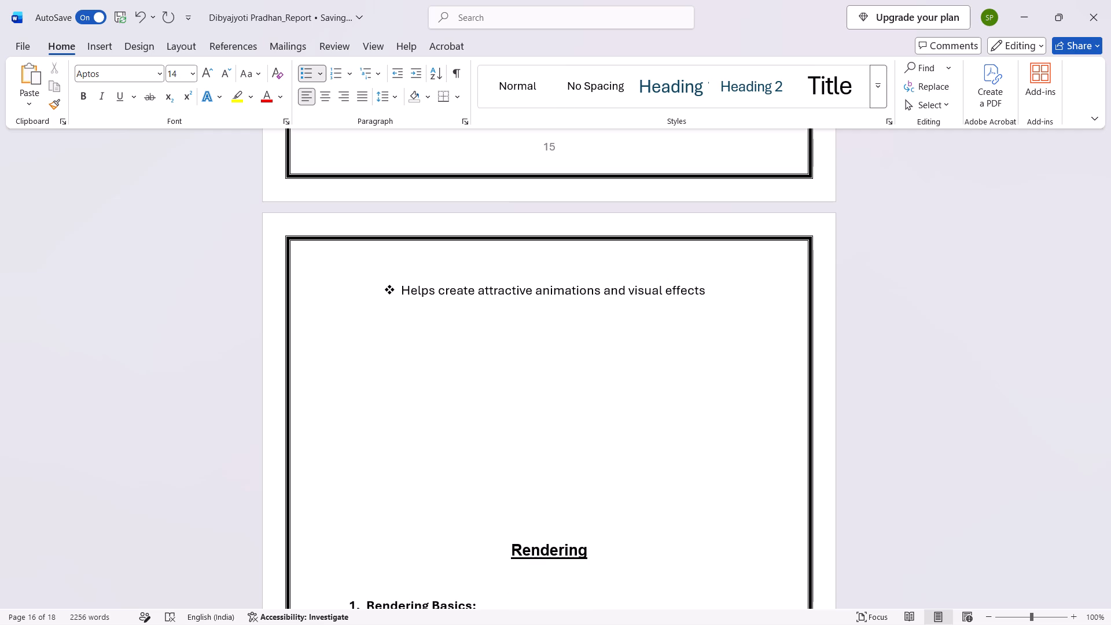
key(period)
Remove the blank line between the Shadow Control bullet and the Applications heading on page 15.
click(433, 542)
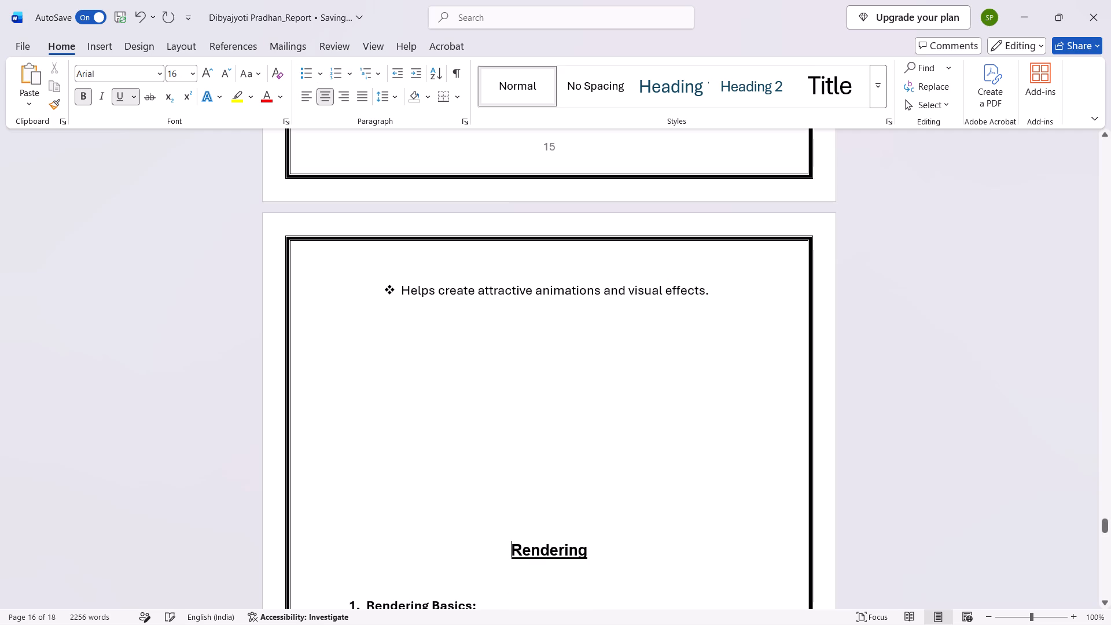
scroll(466, 420, up, 17)
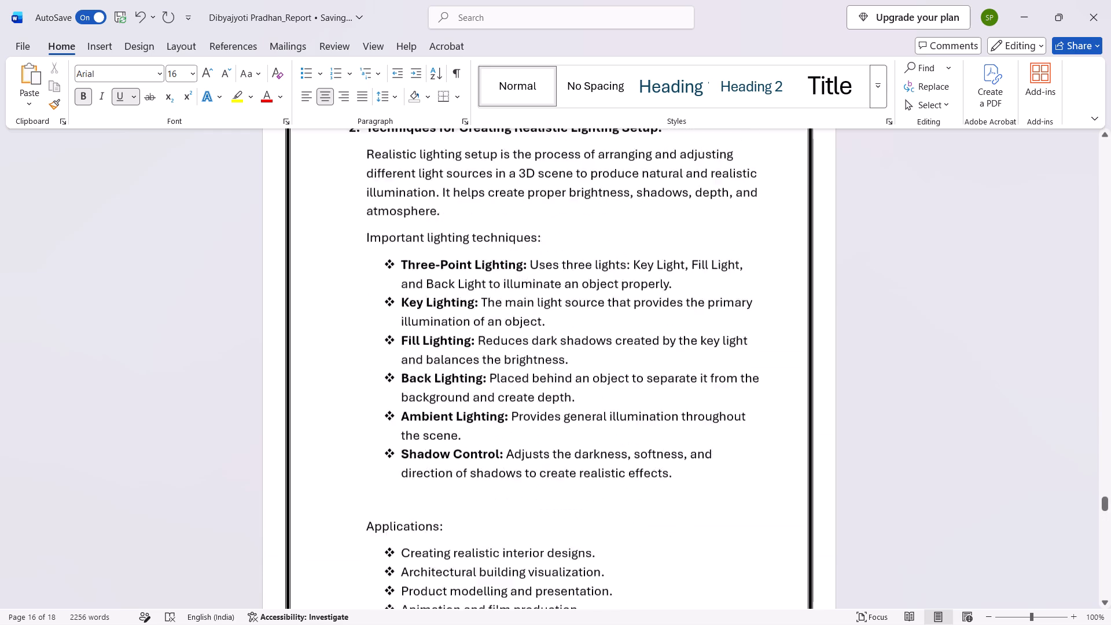
scroll(466, 415, up, 7)
scroll(466, 409, down, 9)
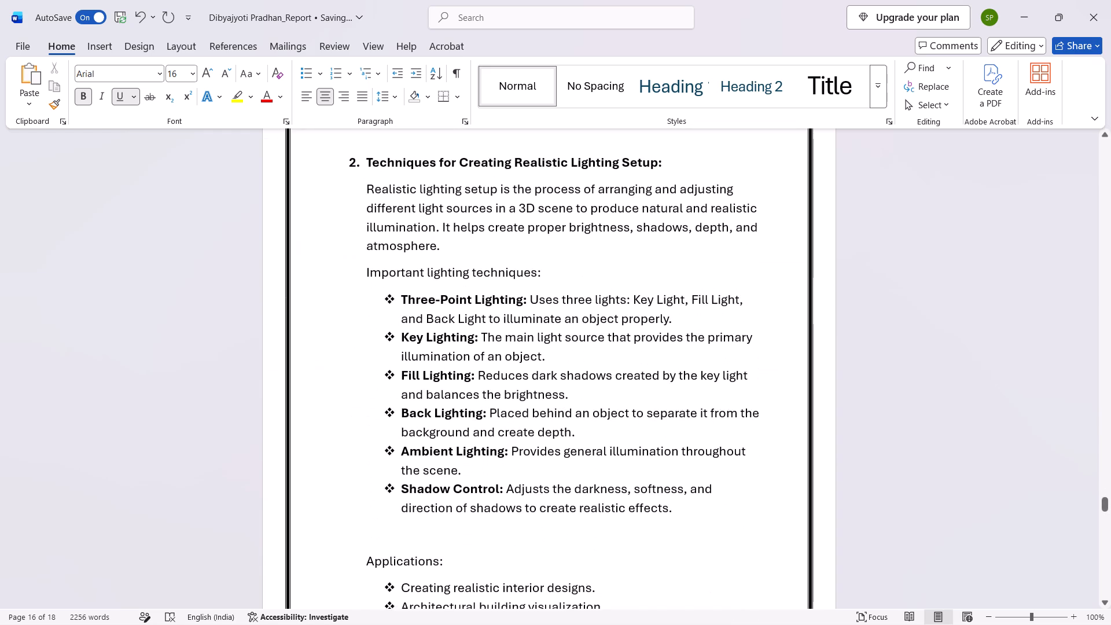
scroll(466, 409, down, 2)
click(365, 459)
key(BackSpace)
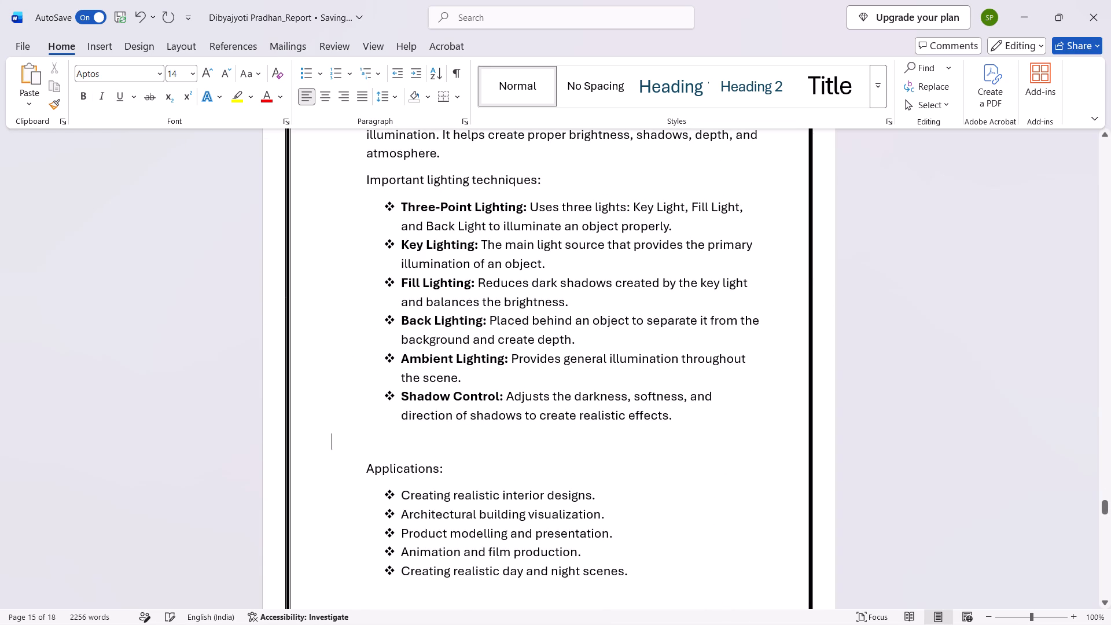
key(BackSpace)
Remove the blank line between the last Applications bullet and the Advantages of Lighting Techniques heading on page 15.
scroll(394, 468, down, 9)
scroll(395, 467, up, 3)
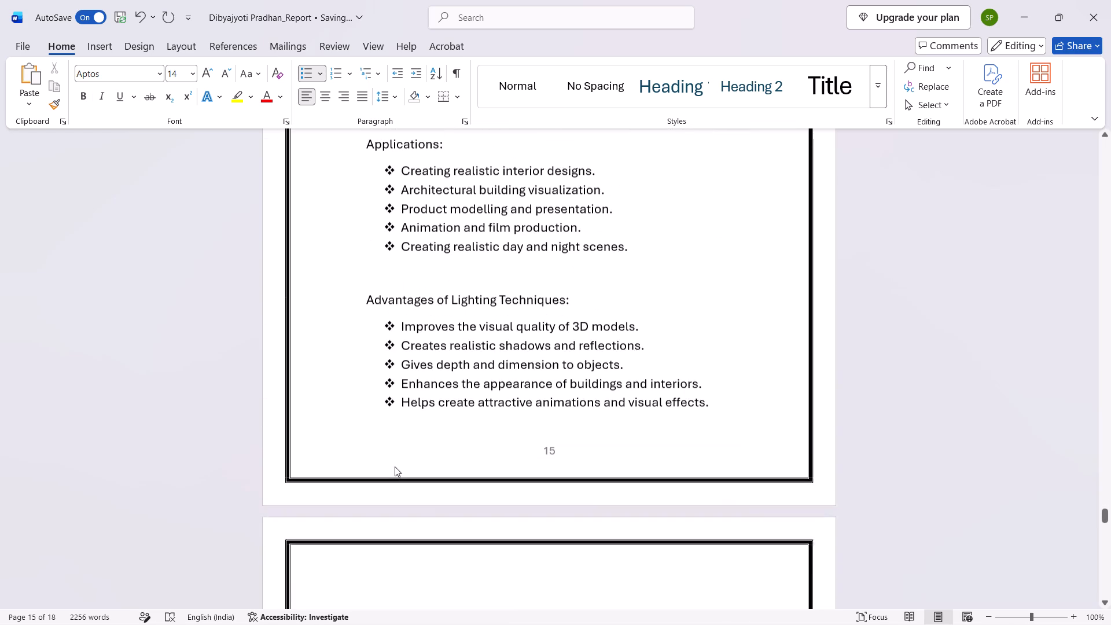
scroll(396, 457, up, 3)
scroll(393, 451, down, 2)
scroll(394, 453, up, 5)
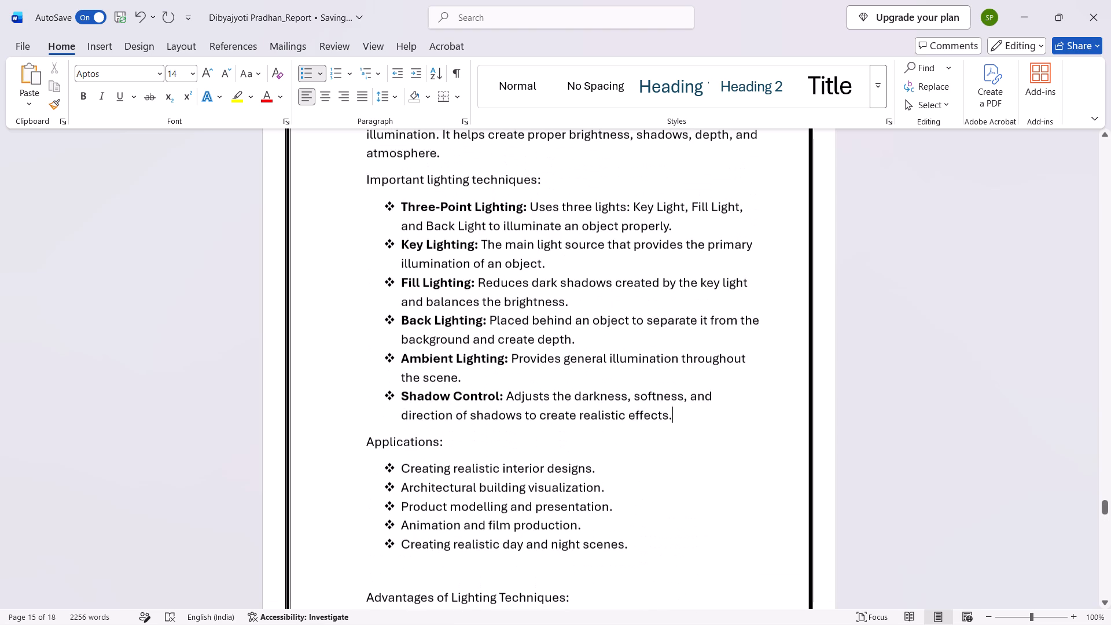
scroll(393, 450, down, 6)
scroll(400, 438, up, 1)
click(397, 343)
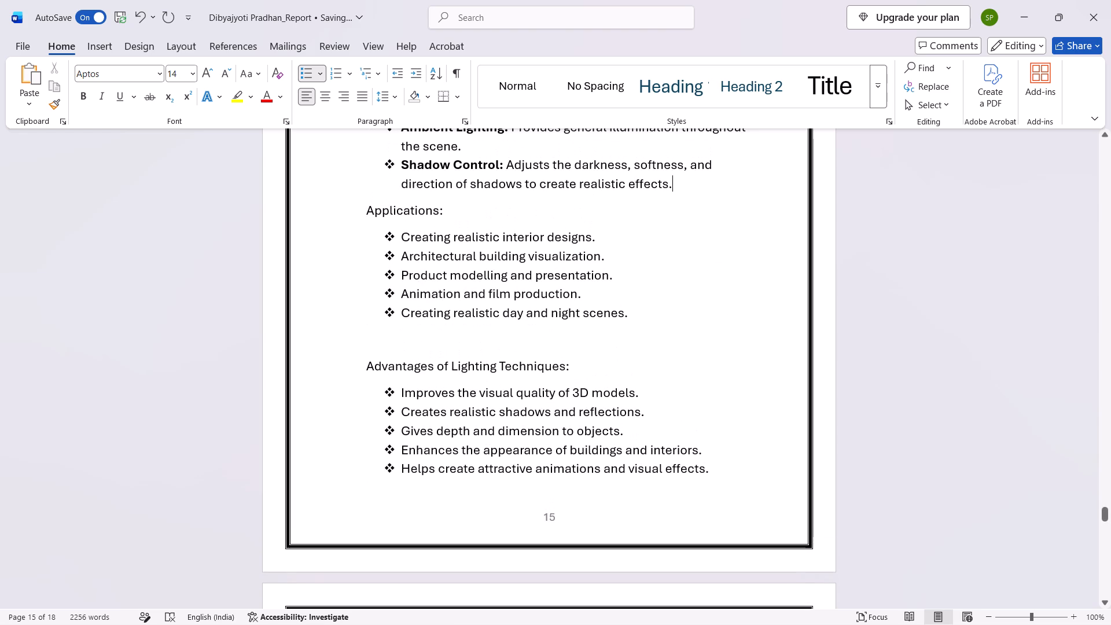
key(BackSpace)
key(BackSpace)
Delete the blank lines above the Rendering heading so that it starts at the top of page 16.
scroll(392, 433, down, 9)
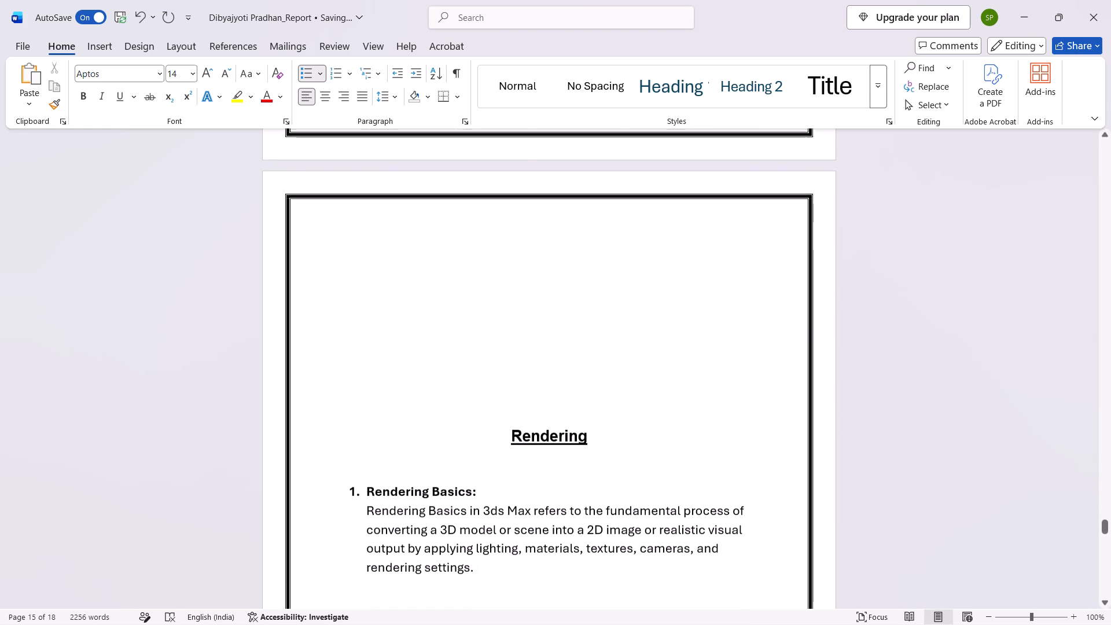
click(381, 425)
click(387, 407)
key(BackSpace)
key(BackSpace)
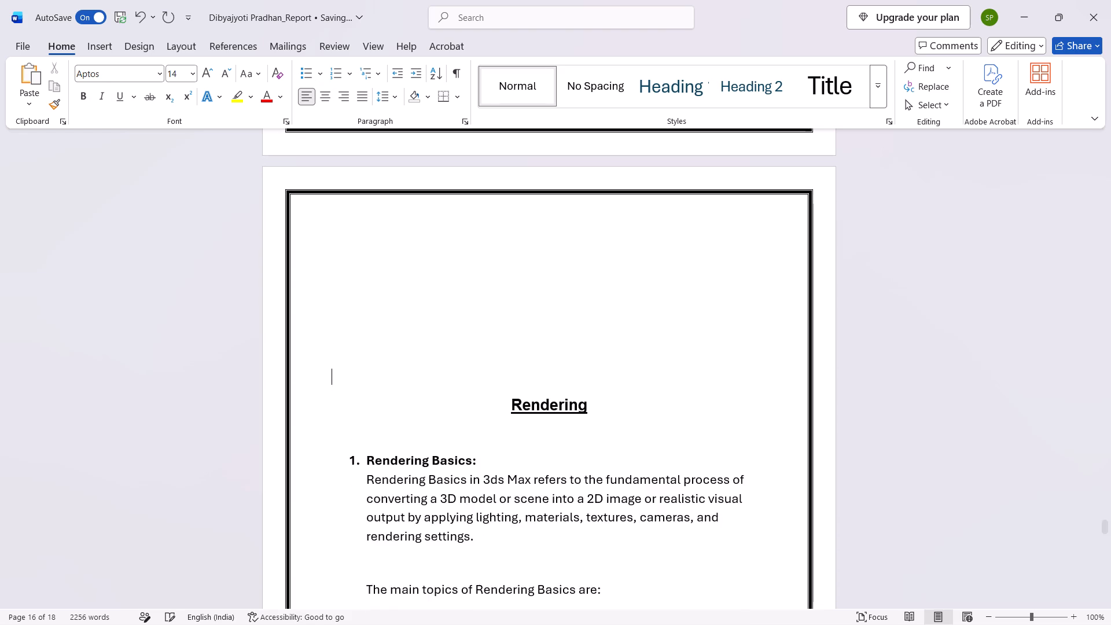
key(BackSpace)
key(BackSpace)
key(BackSpace)
key(BackSpace)
key(BackSpace)
Move the light beams picture slightly up on page 14, closer to the Lighting simulation bullet, and deselect it.
scroll(393, 400, up, 2)
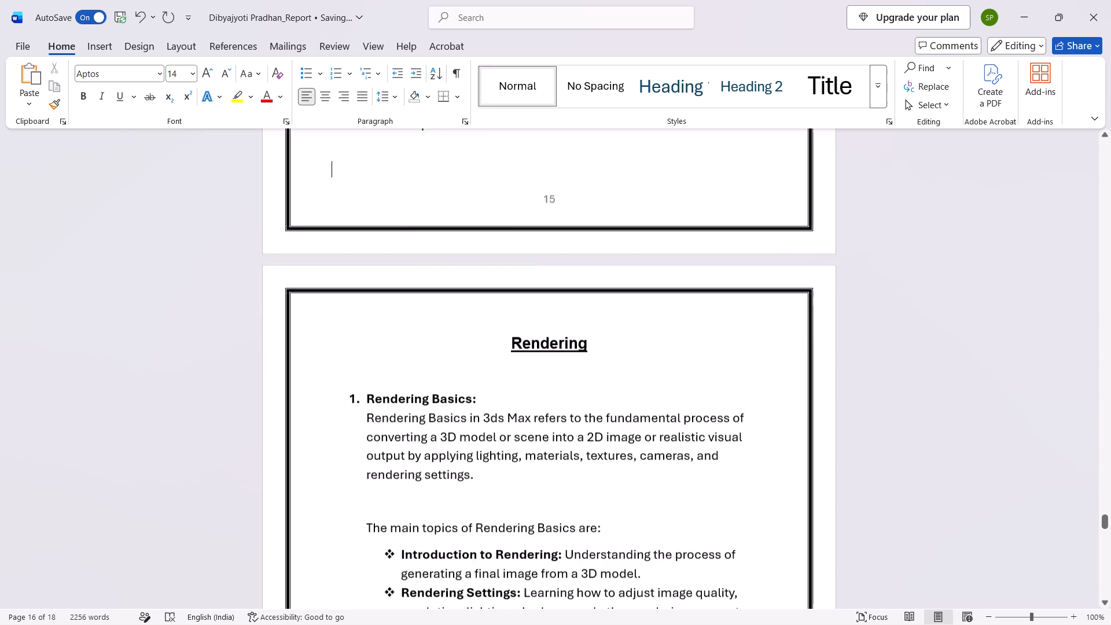
scroll(393, 400, up, 4)
scroll(393, 400, down, 8)
scroll(397, 416, up, 7)
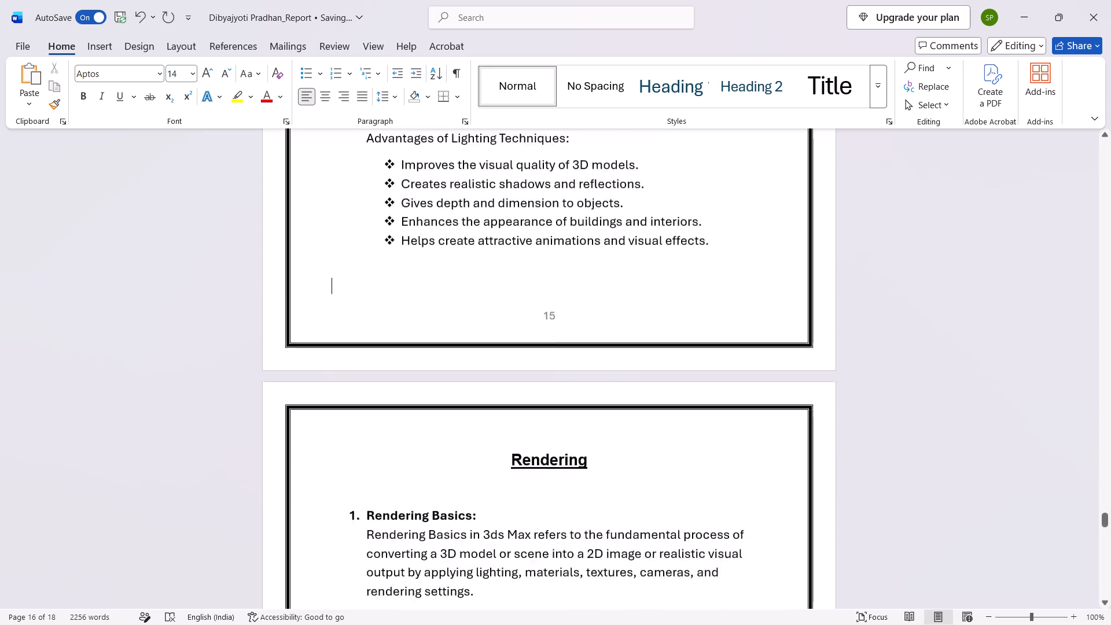
scroll(400, 416, up, 20)
scroll(400, 416, up, 1)
scroll(491, 377, up, 2)
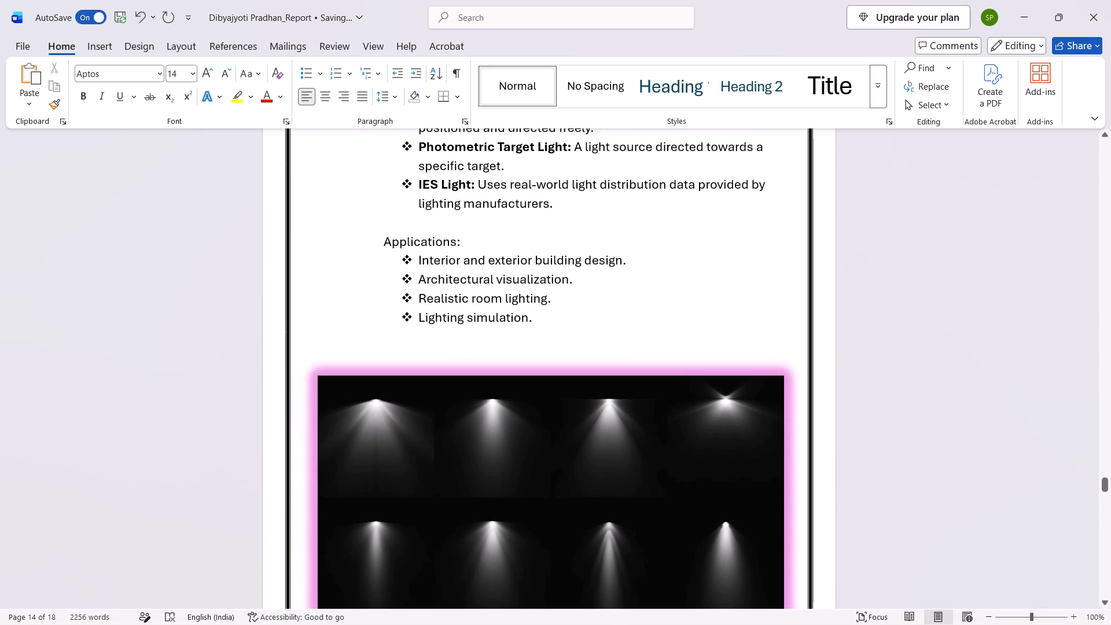
scroll(491, 460, down, 5)
scroll(491, 460, up, 4)
drag(501, 443, 501, 433)
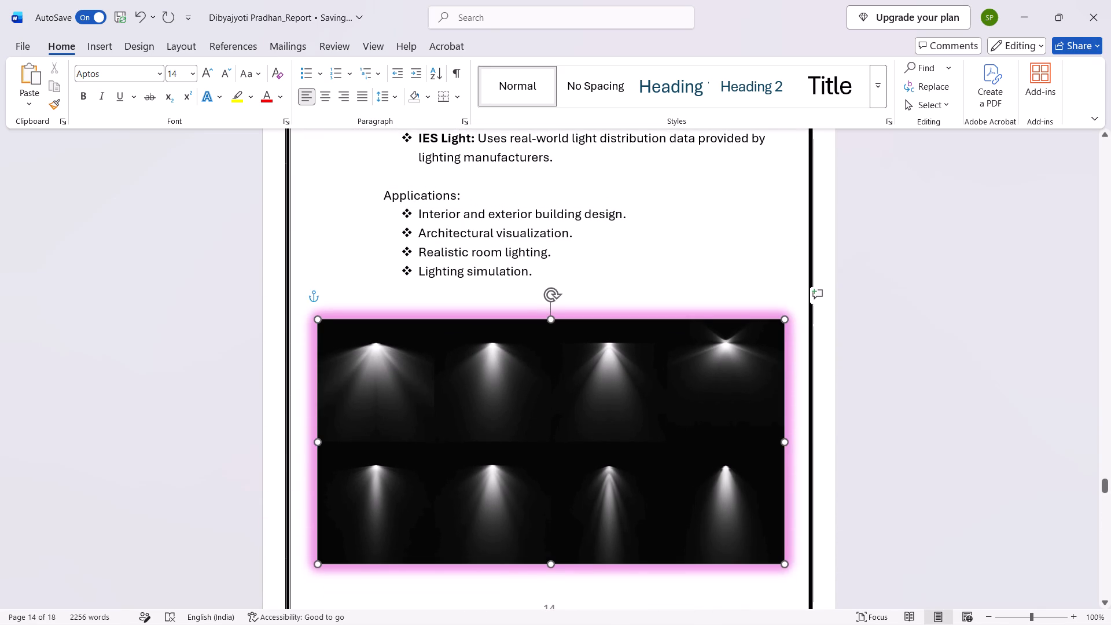
drag(501, 433, 501, 428)
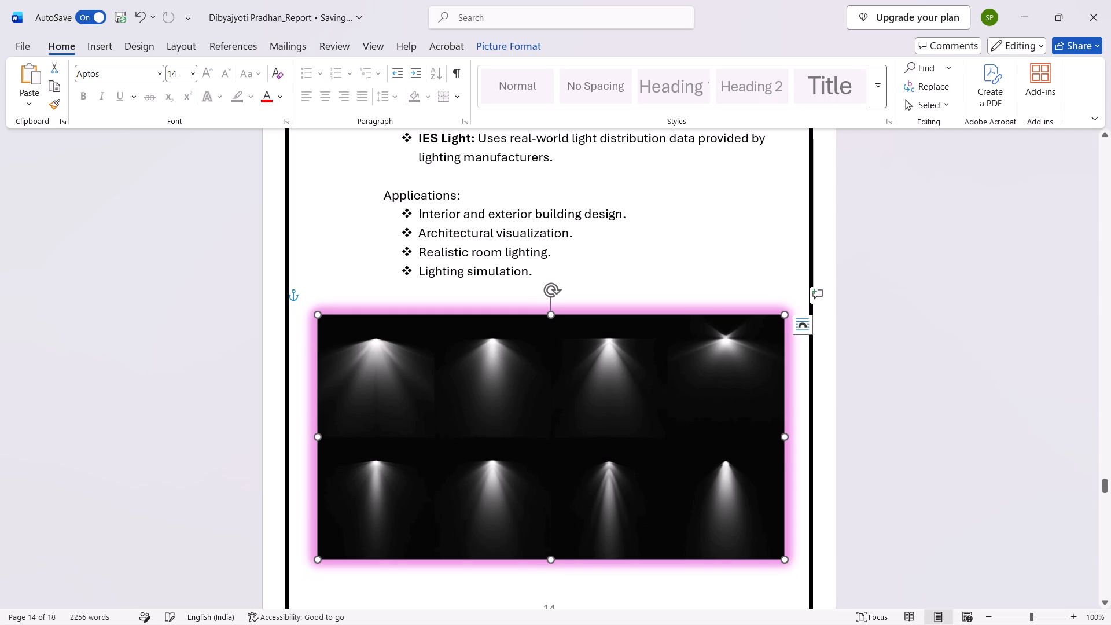
click(882, 344)
Zoom out to 60% and examine the layout of the lighting pages 13 to 15 side by side.
scroll(867, 336, up, 10)
ctrl+scroll(858, 335, down, 1)
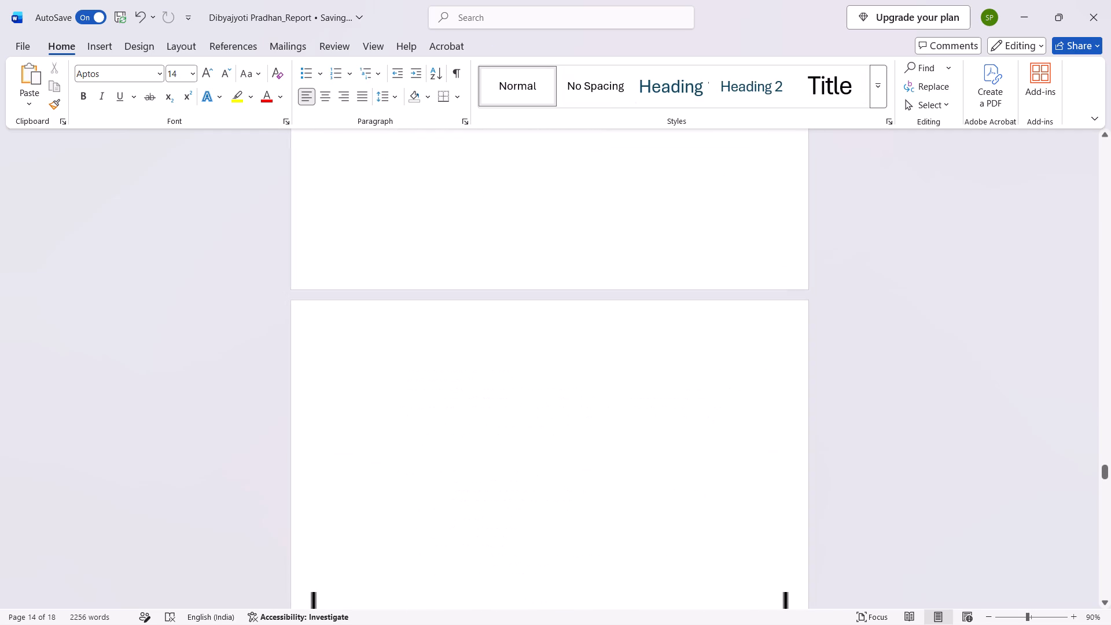
ctrl+scroll(858, 335, down, 1)
scroll(855, 334, up, 5)
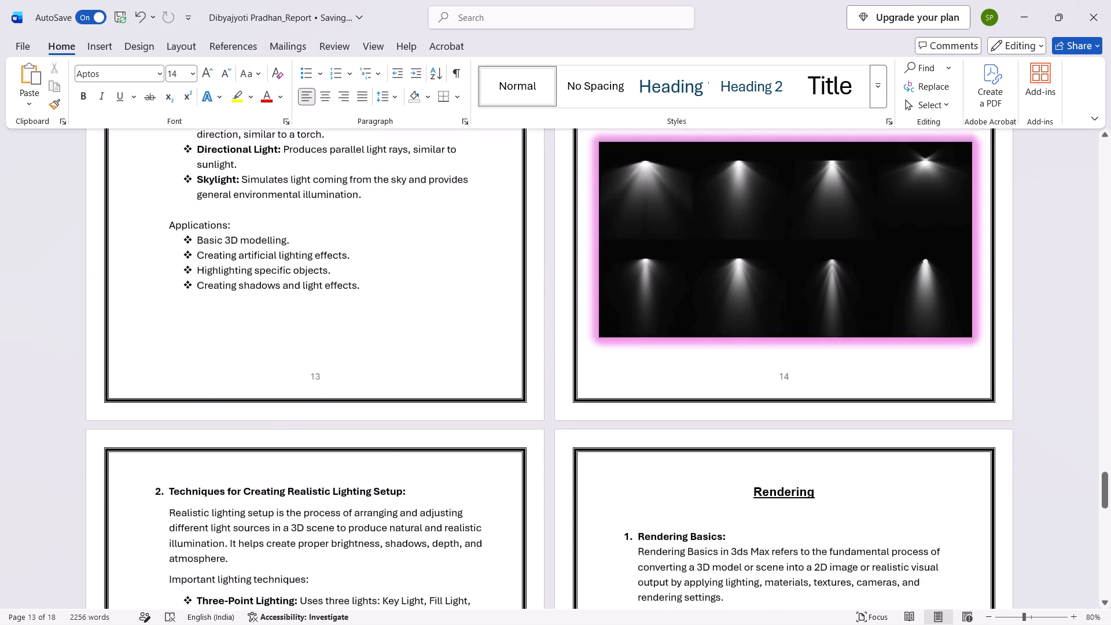
scroll(855, 334, up, 9)
ctrl+scroll(854, 333, down, 1)
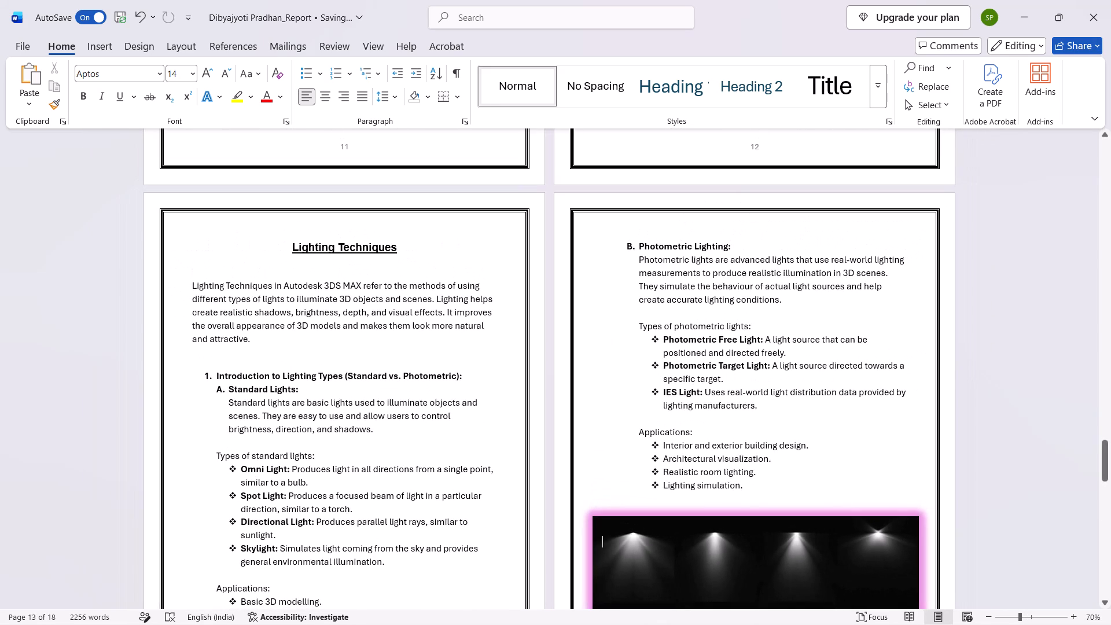
scroll(854, 333, down, 4)
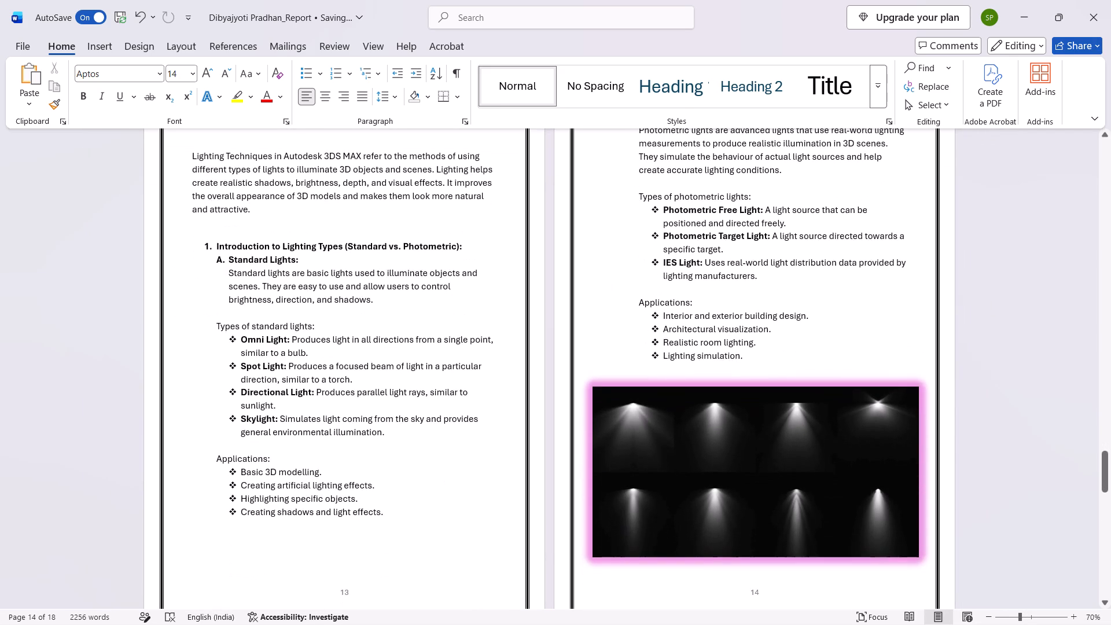
ctrl+scroll(854, 333, down, 1)
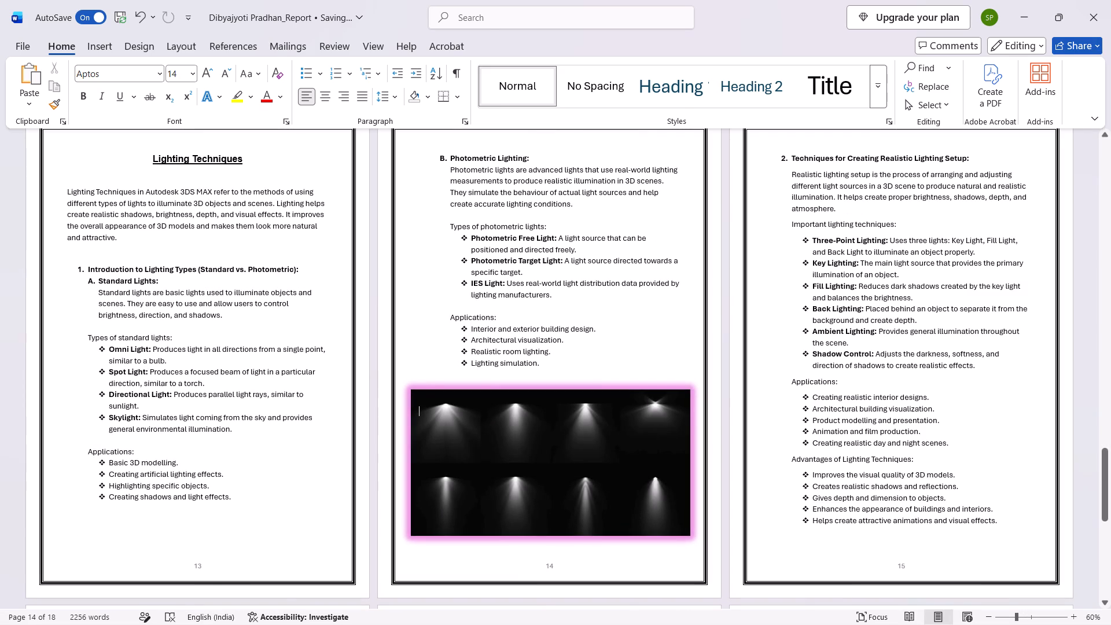
scroll(771, 320, up, 1)
Capture a screen snip of page 14 with the Photometric Lighting text and light beams picture, and copy it.
key(shift+super+s)
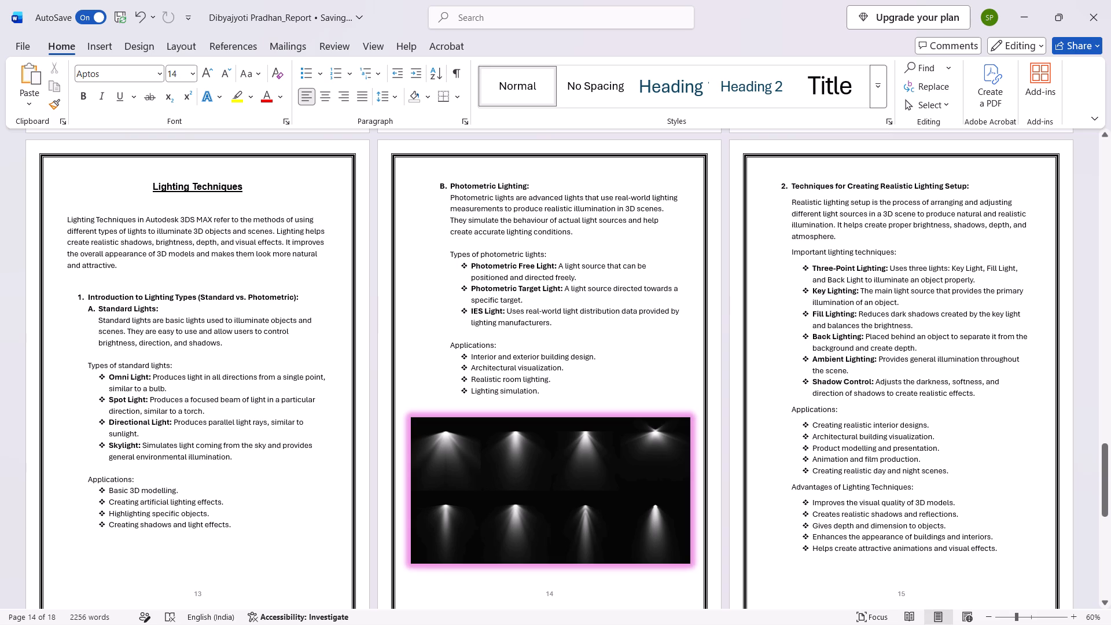
drag(381, 144, 696, 594)
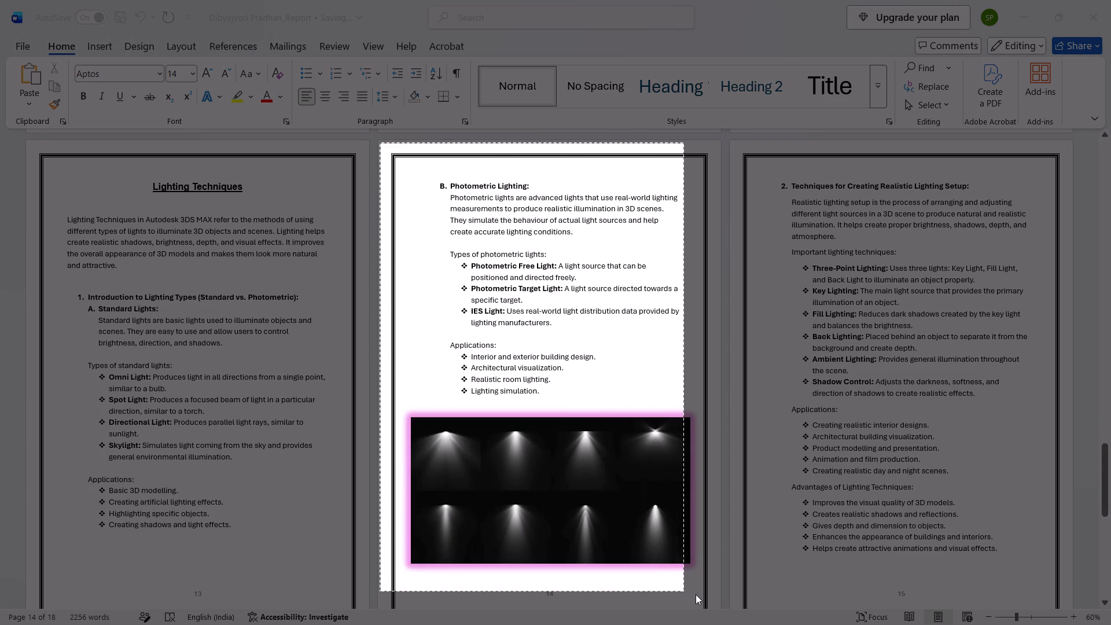
drag(696, 594, 710, 612)
key(ctrl+c)
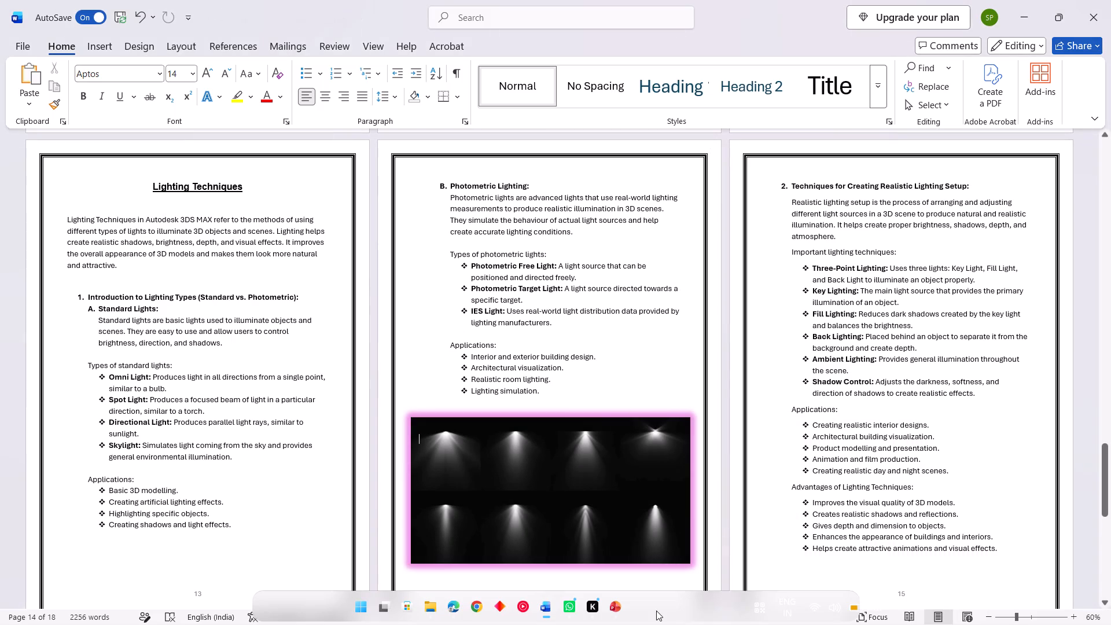
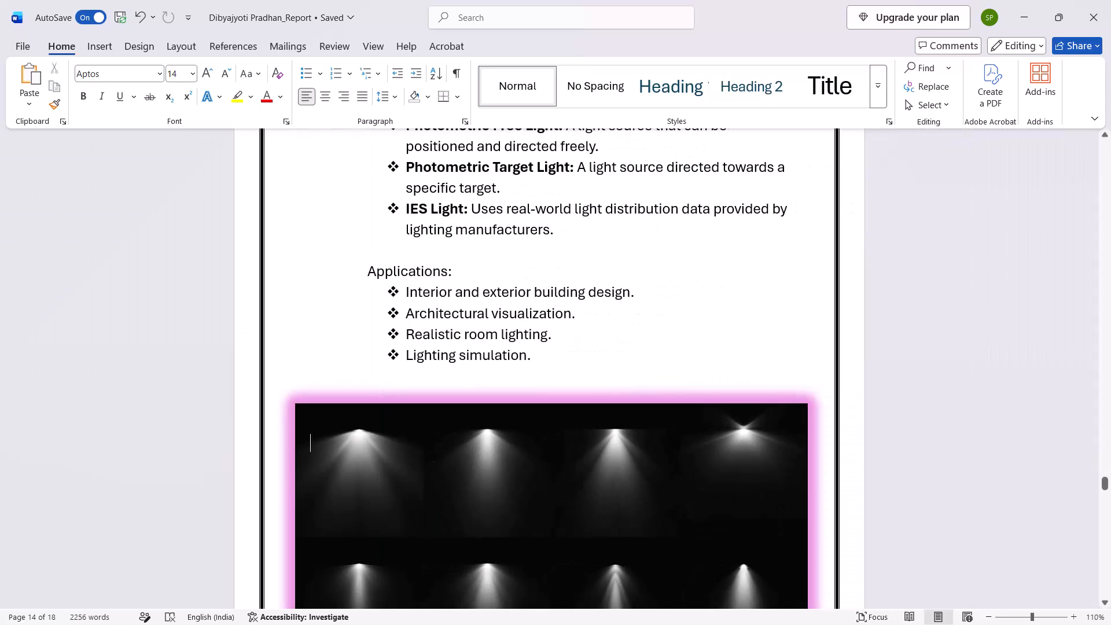
Enlarge the light beams picture on page 14 slightly while keeping its proportions.
scroll(747, 391, down, 1)
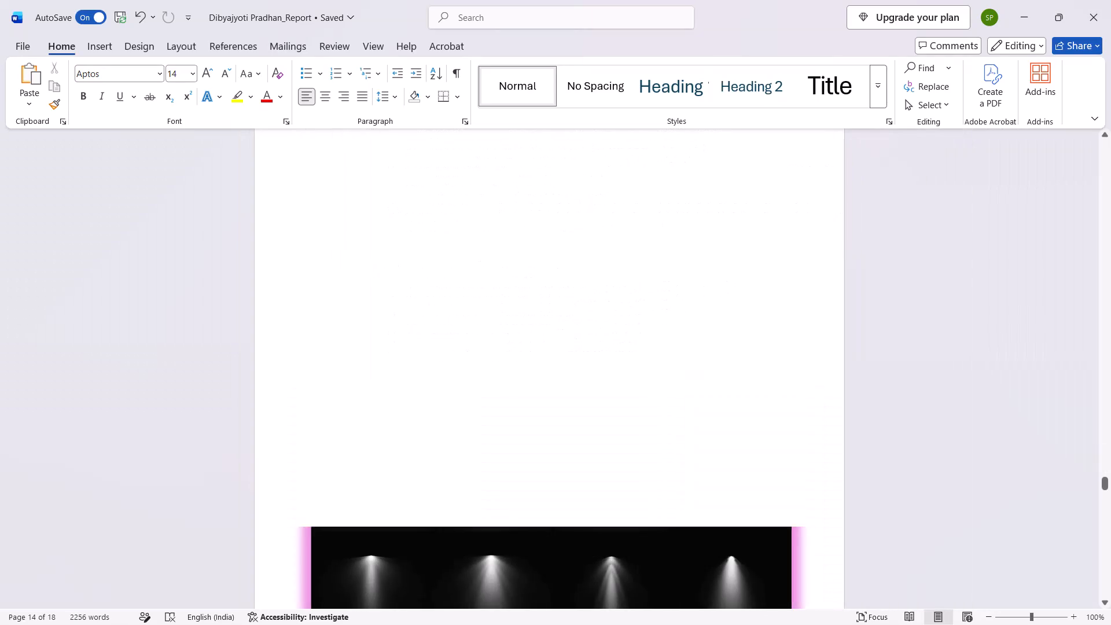
scroll(747, 391, down, 5)
click(708, 354)
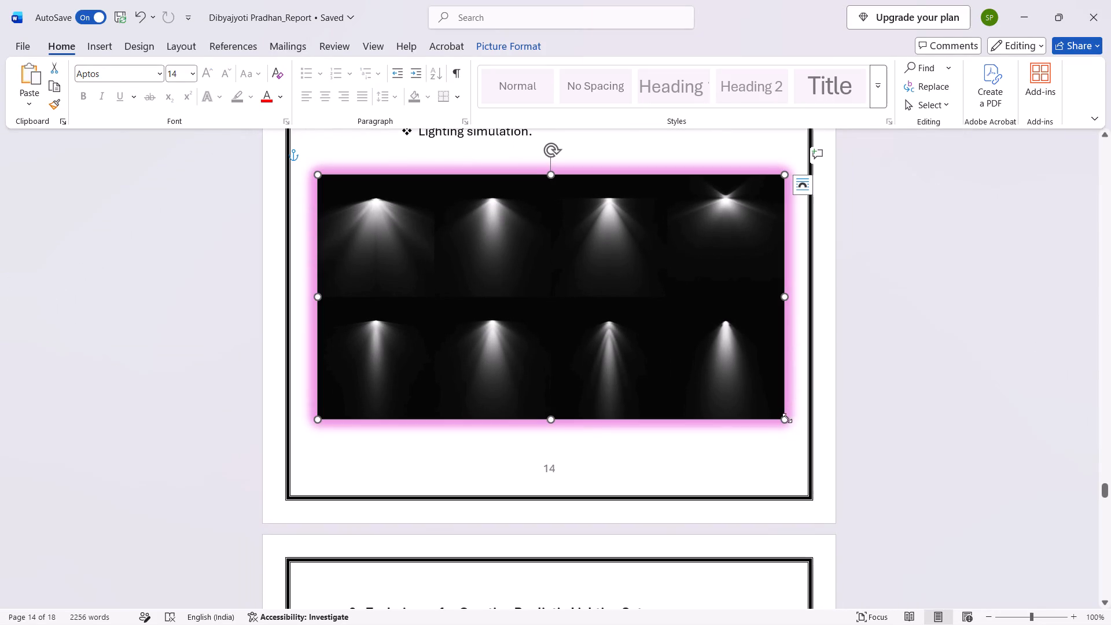
drag(784, 420, 799, 428)
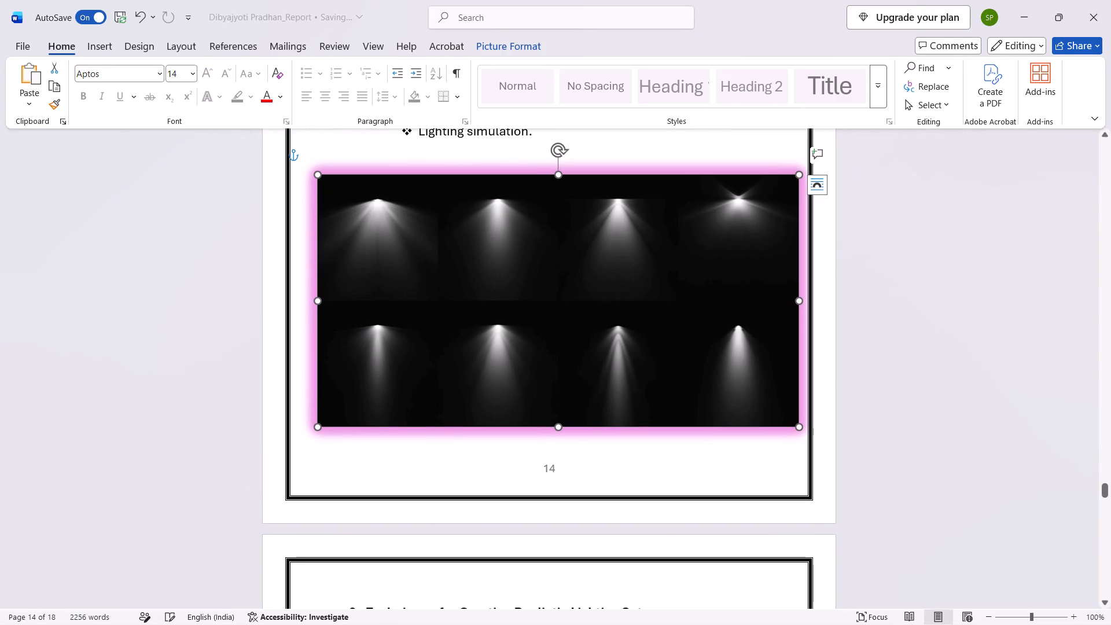
Shift the enlarged light beams picture sideways so that it sits centred between the page 14 borders.
key(Left)
key(Left)
key(Left)
key(Left)
key(Left)
key(Left)
key(Left)
key(Left)
key(Left)
key(Left)
key(Left)
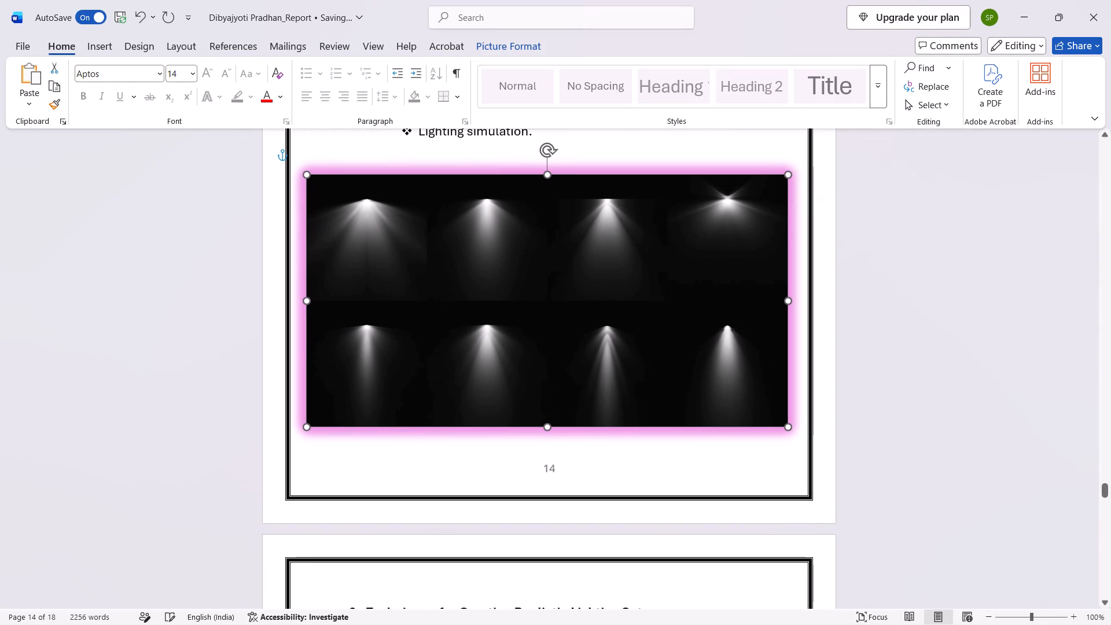
key(Right)
key(Right)
key(Right)
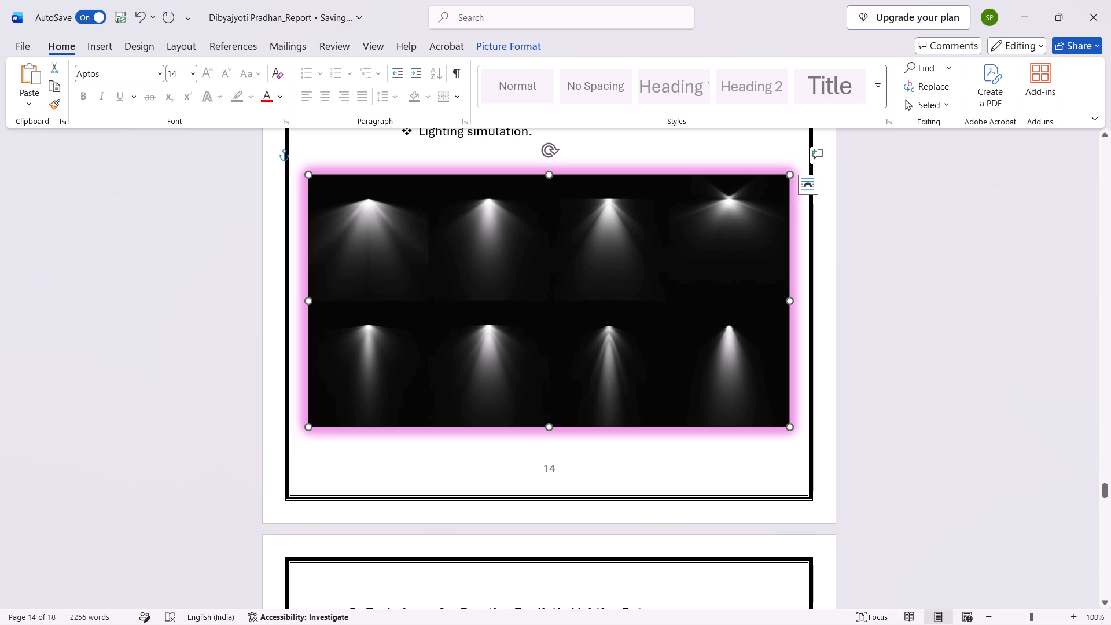
Nudge the light beams picture slightly up towards the Lighting simulation bullet and deselect it.
scroll(756, 406, up, 2)
key(Up)
key(Up)
key(Up)
key(Up)
key(Up)
key(Up)
key(Up)
key(Up)
key(Up)
key(Up)
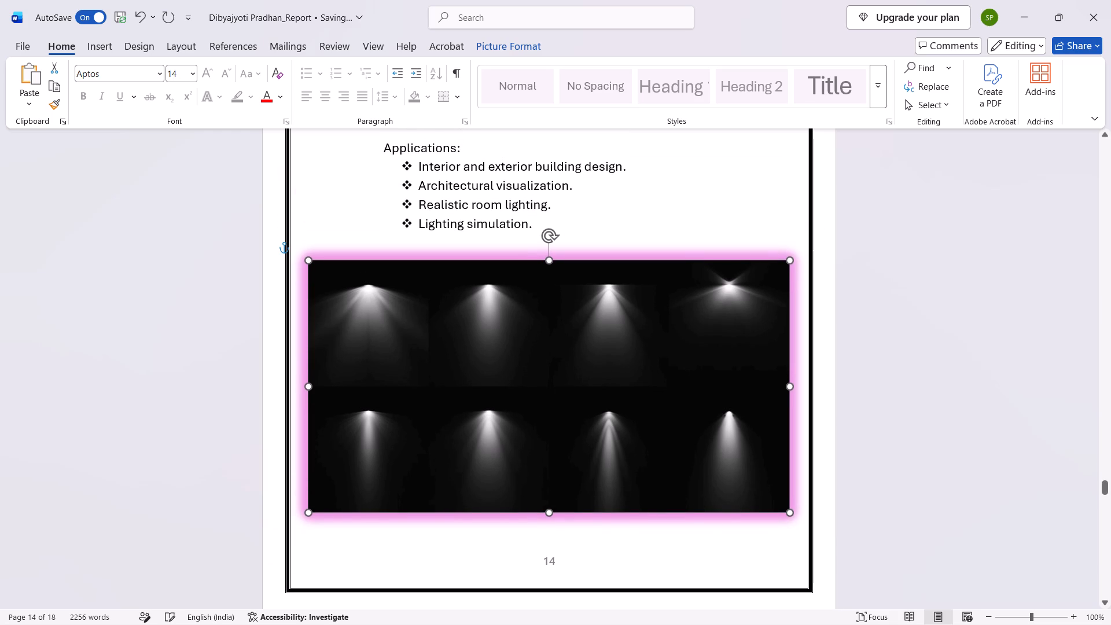
key(Up)
key(Up)
click(896, 369)
Add left-aligned blank lines below the Project Work heading on page 18.
scroll(896, 369, down, 2)
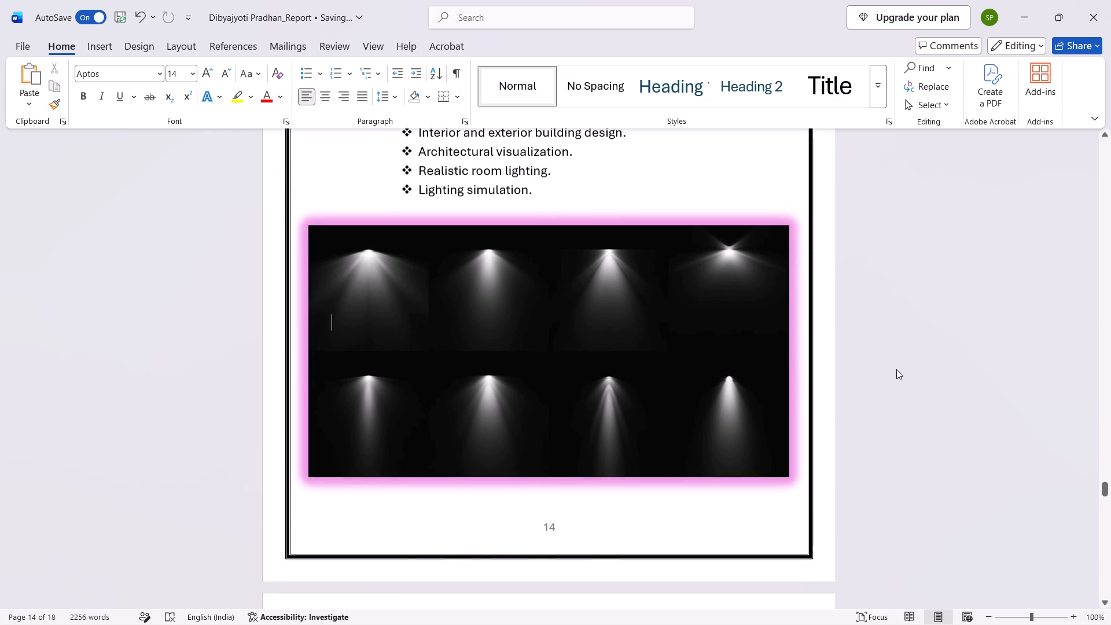
scroll(896, 369, down, 20)
scroll(896, 369, down, 20)
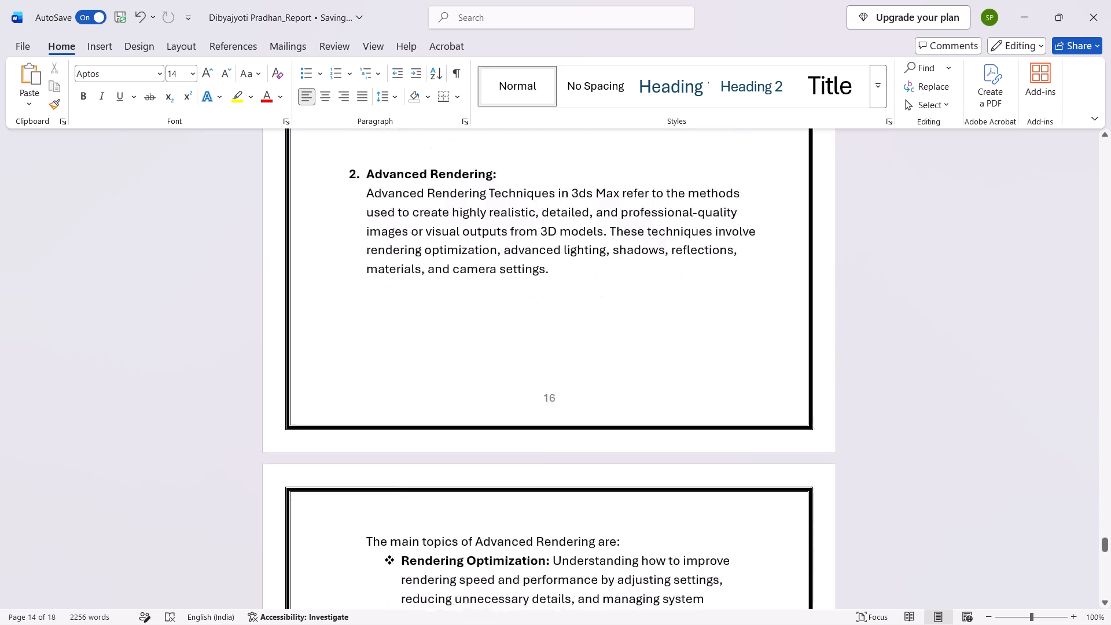
scroll(778, 370, down, 19)
scroll(744, 374, down, 4)
scroll(738, 374, up, 3)
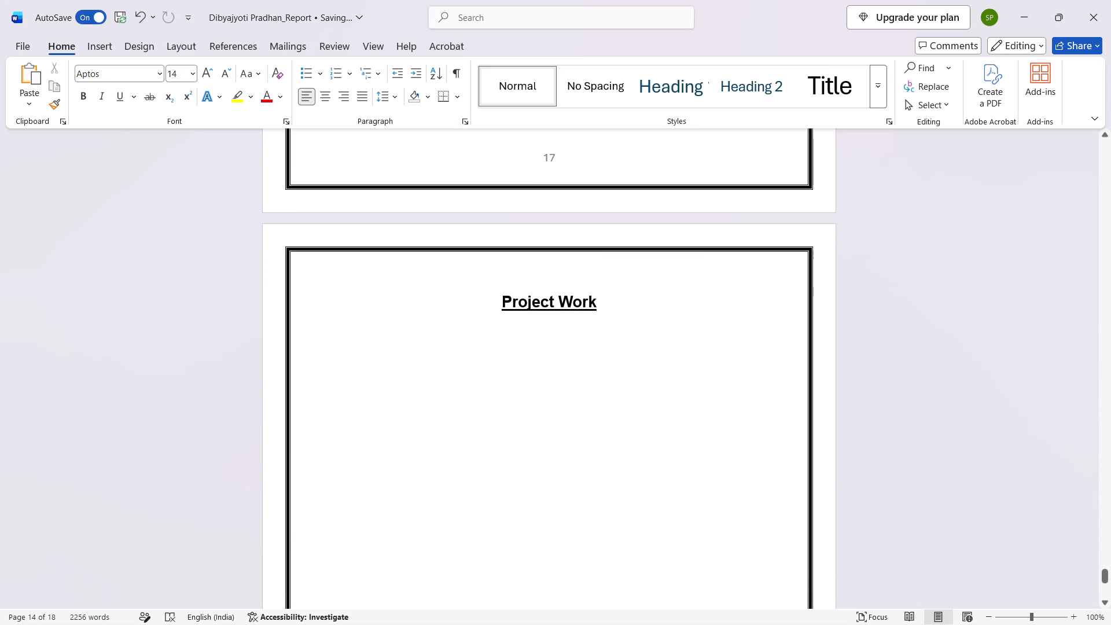
click(592, 372)
click(635, 350)
scroll(637, 341, up, 4)
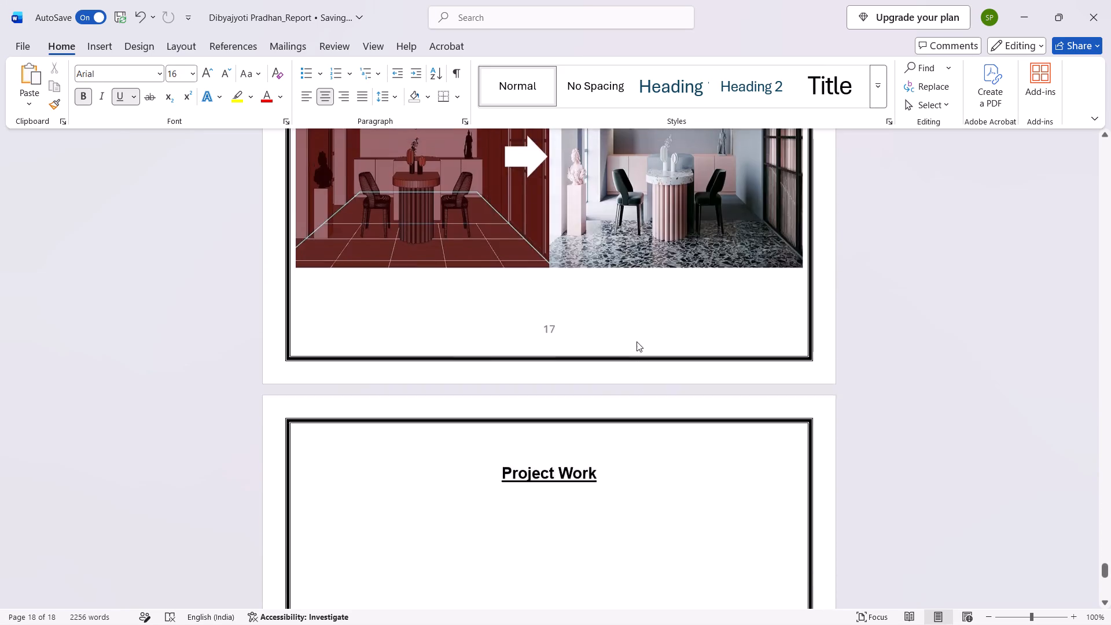
scroll(637, 341, up, 3)
scroll(637, 341, down, 4)
scroll(637, 341, up, 6)
scroll(637, 340, down, 7)
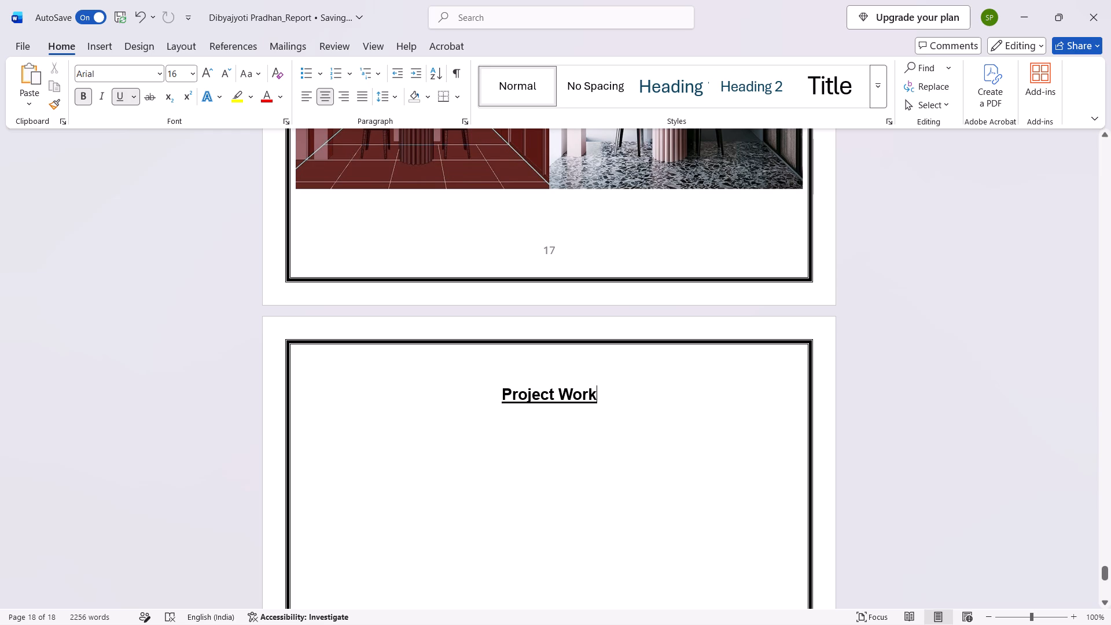
key(Return)
key(Return)
key(BackSpace)
key(BackSpace)
key(Return)
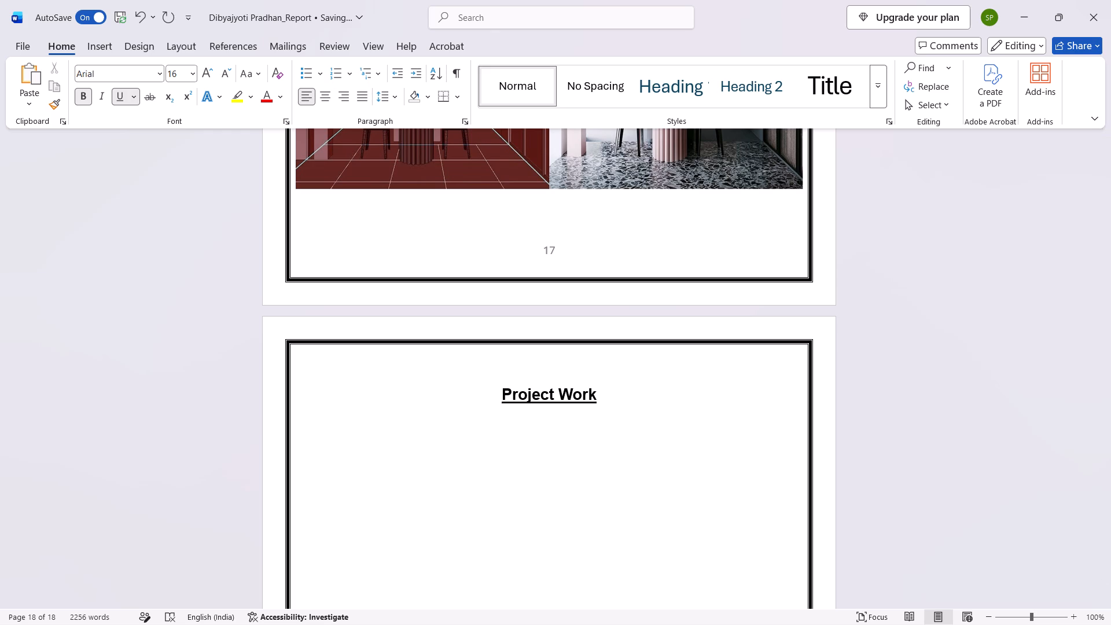
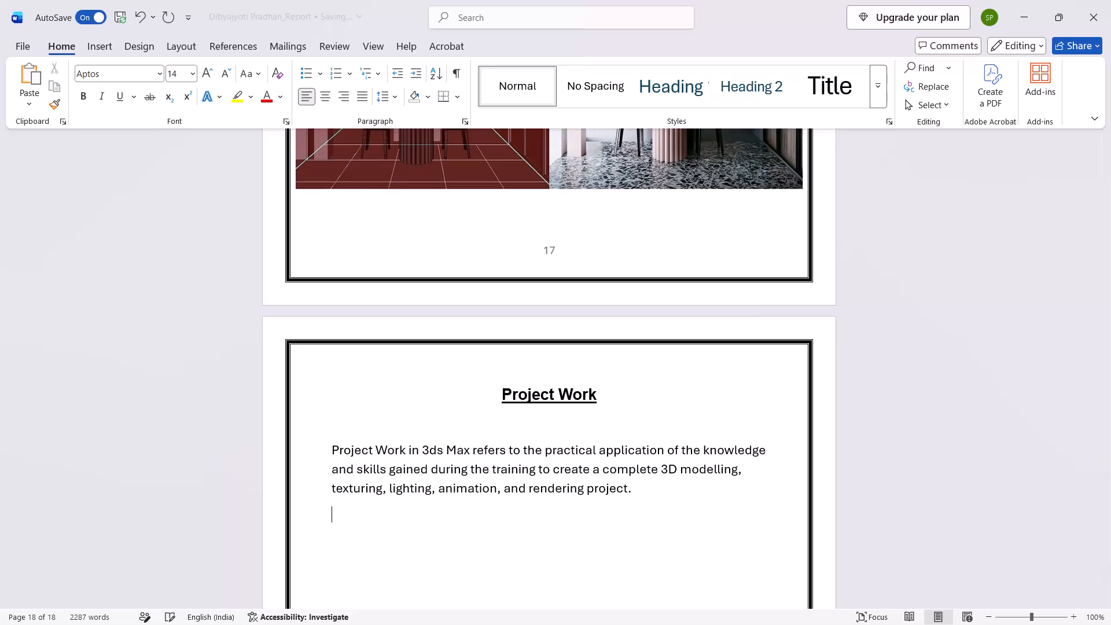
Paste the copied list of main Project Work topics below the introductory paragraph, leaving a blank line between them.
key(Return)
key(ctrl+v)
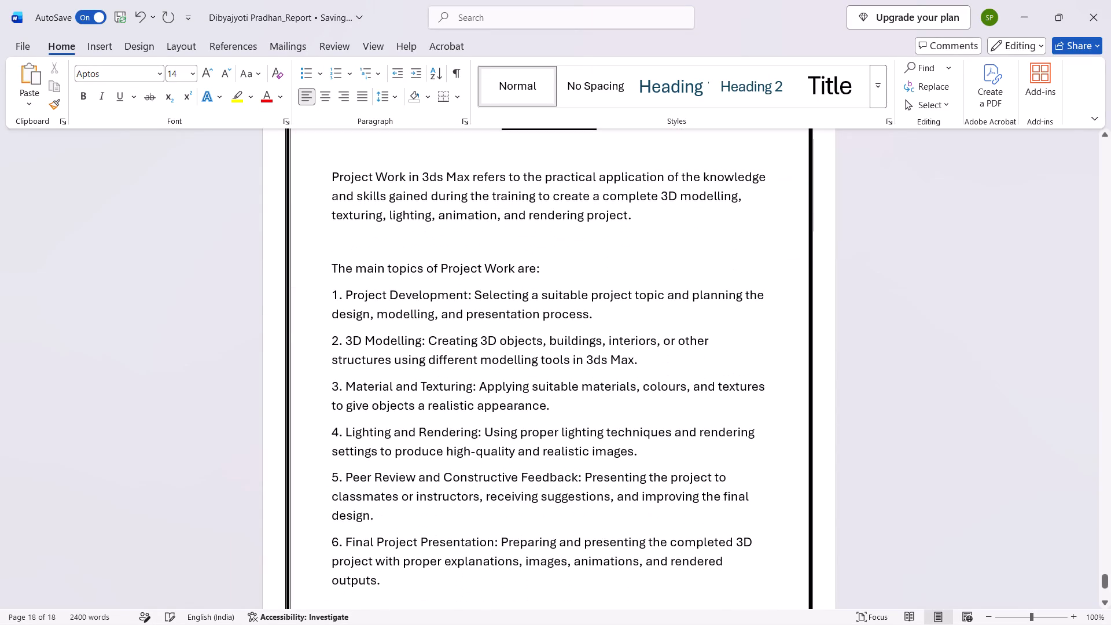
Remove the typed numbers 1 to 3 before the Project Development, 3D Modelling, and Material and Texturing topics.
click(347, 297)
key(BackSpace)
key(BackSpace)
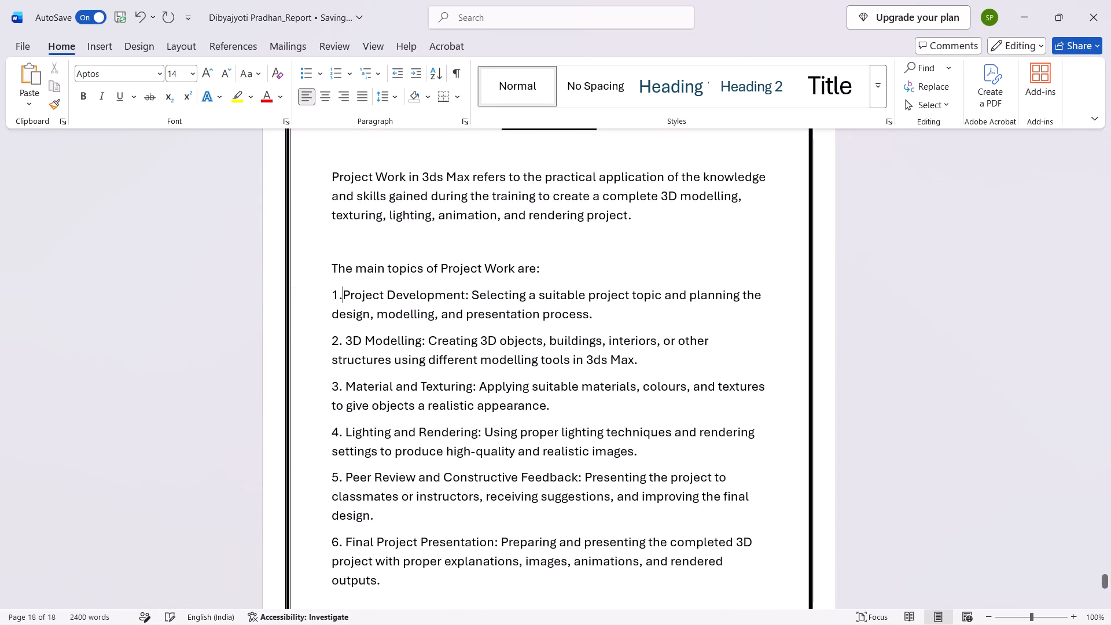
key(BackSpace)
click(346, 337)
key(BackSpace)
key(BackSpace)
key(BackSpace)
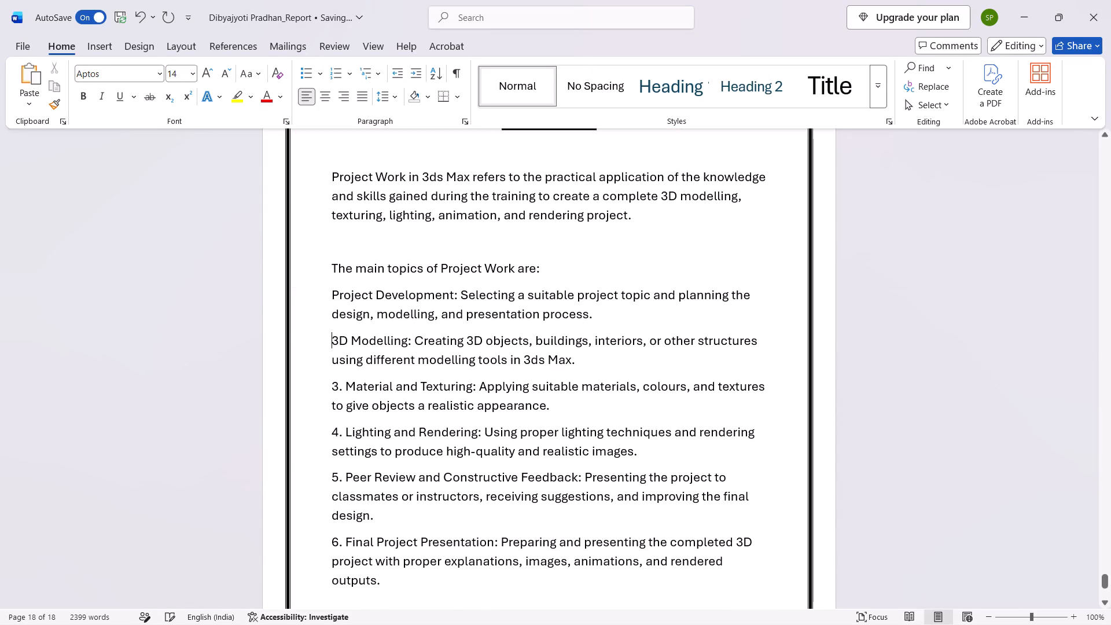
click(344, 389)
key(BackSpace)
key(BackSpace)
key(BackSpace)
Remove the typed numbers 4 to 6 before the Lighting and Rendering, Peer Review and Final Project Presentation topics.
click(344, 435)
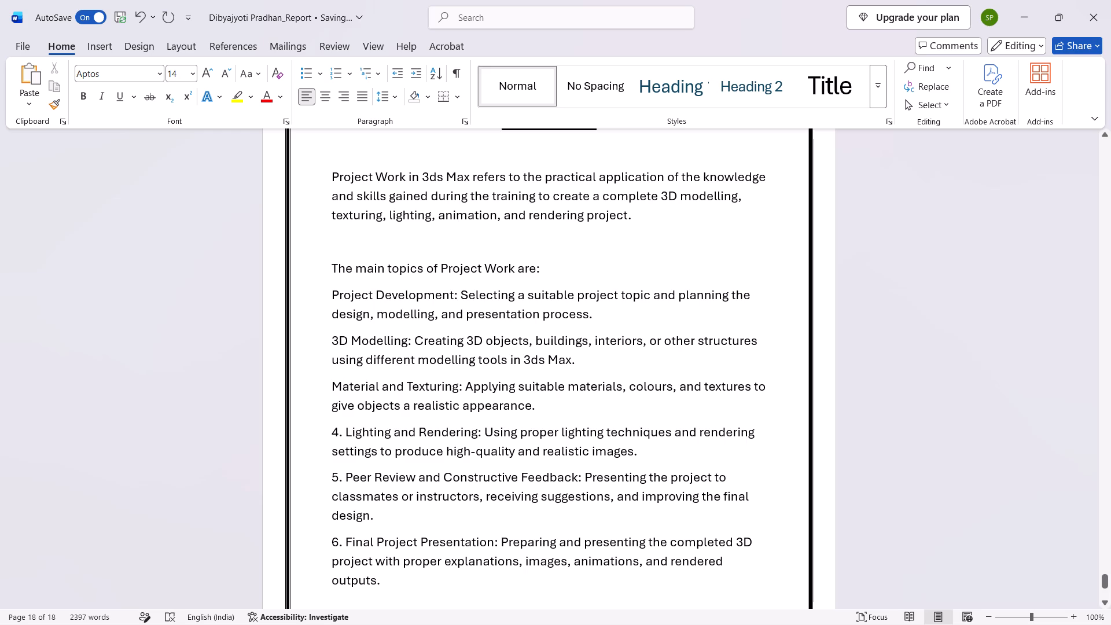
key(BackSpace)
key(BackSpace)
key(BackSpace)
click(345, 479)
key(BackSpace)
key(BackSpace)
key(BackSpace)
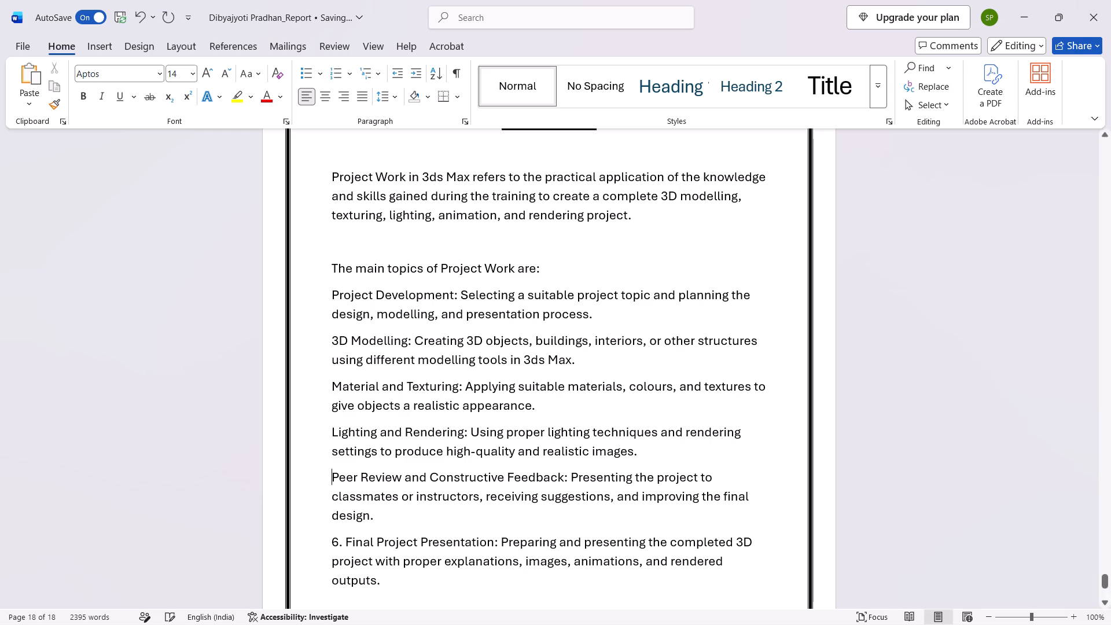
click(346, 547)
key(BackSpace)
key(BackSpace)
key(BackSpace)
Format the six Project Work topic paragraphs as a bulleted list with the four-diamond bullet.
scroll(345, 546, down, 1)
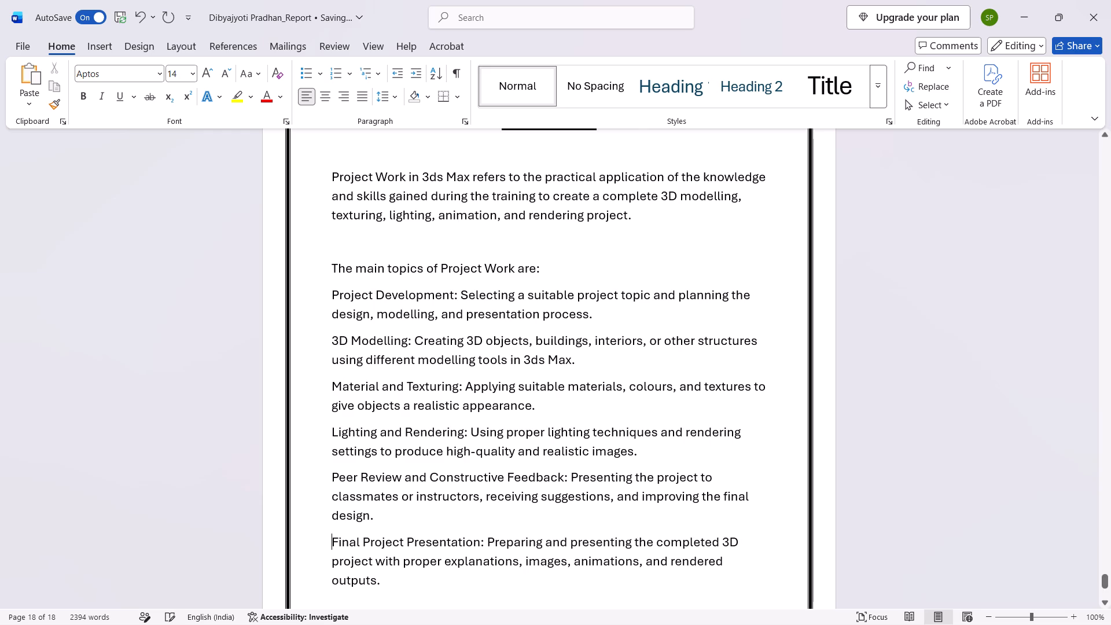
scroll(345, 546, down, 3)
scroll(346, 533, up, 2)
scroll(350, 465, up, 2)
drag(326, 296, 465, 493)
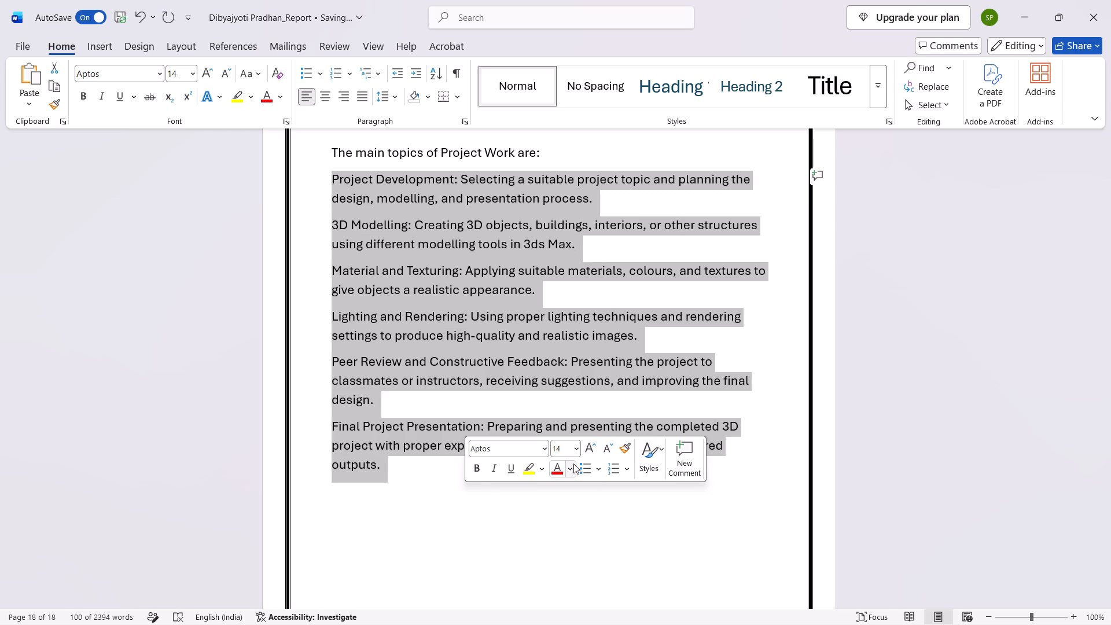
click(605, 470)
click(601, 470)
click(596, 380)
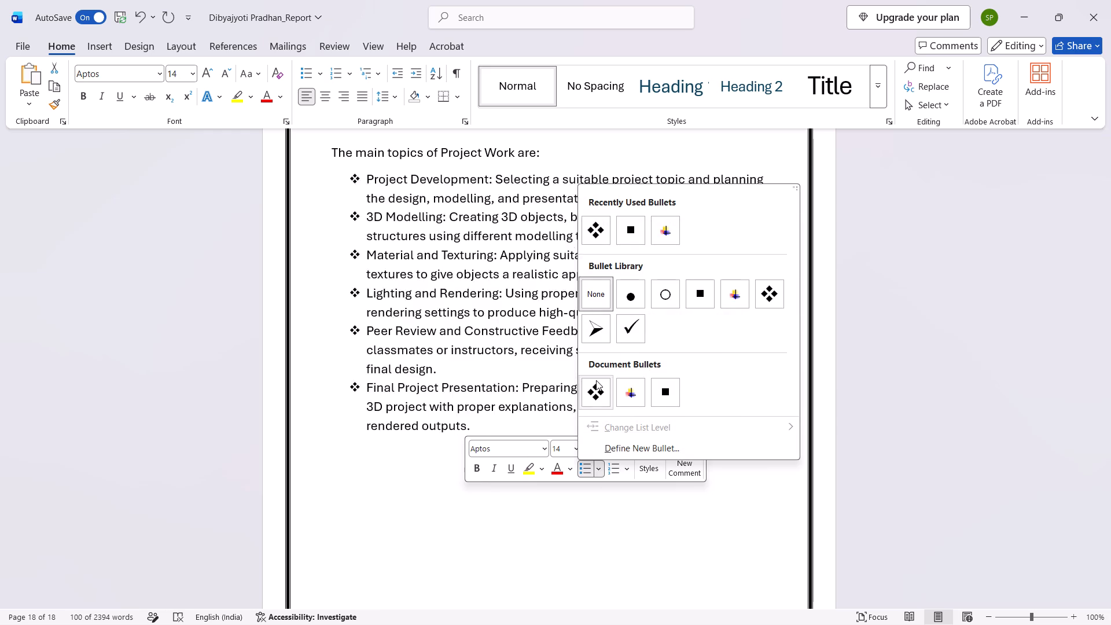
click(469, 253)
Make the six topic titles bold, from Project Development to Final Project Presentation, including their colons.
drag(367, 183, 442, 178)
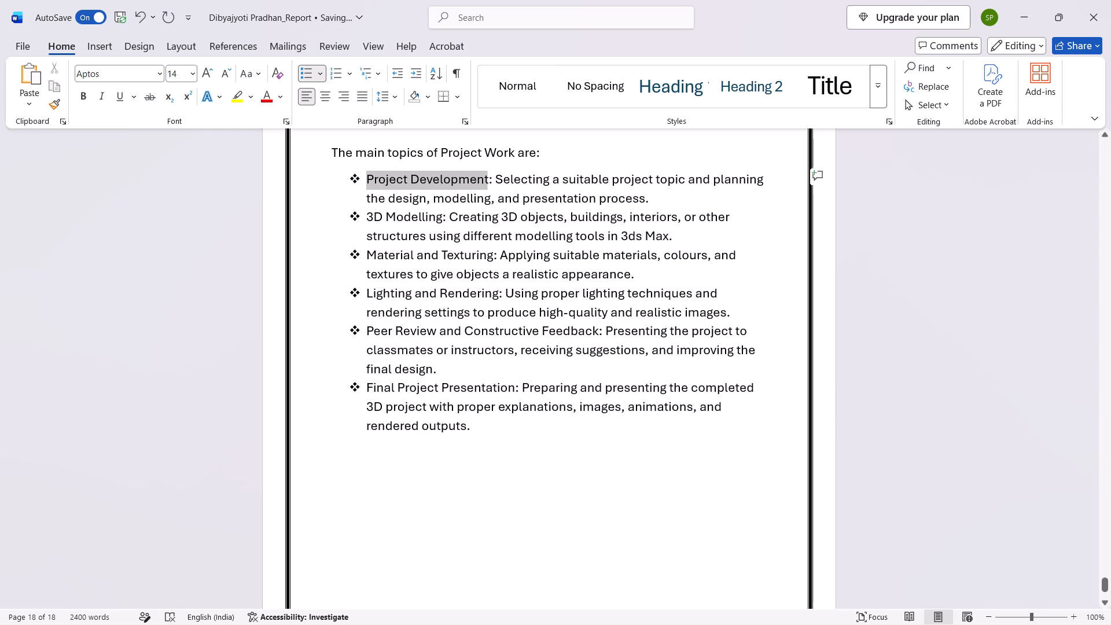
drag(442, 178, 495, 186)
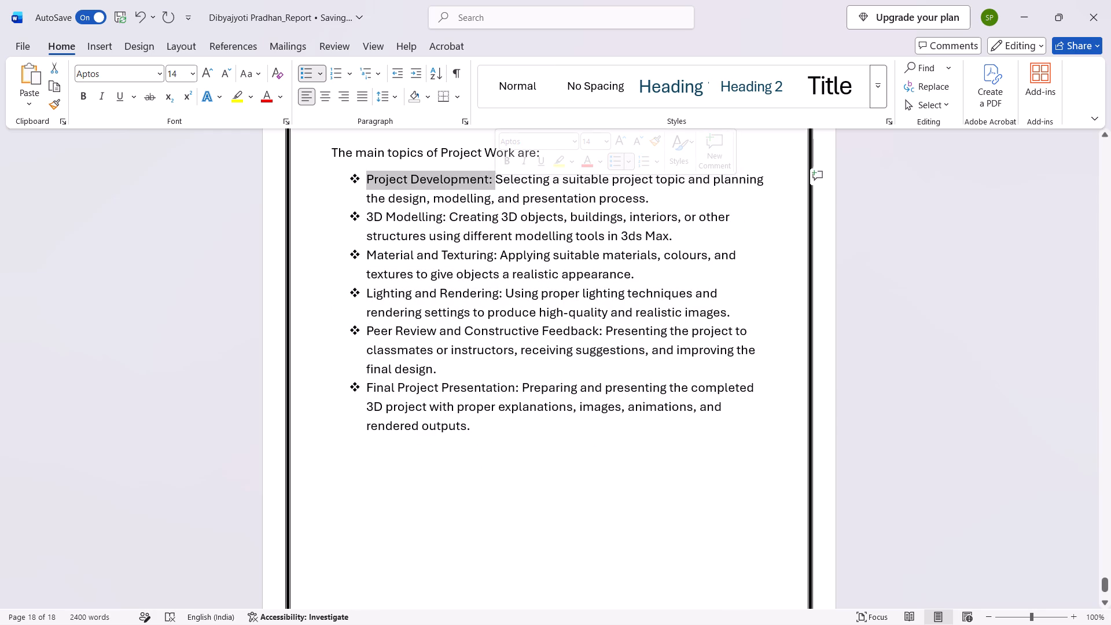
ctrl+drag(446, 217, 372, 214)
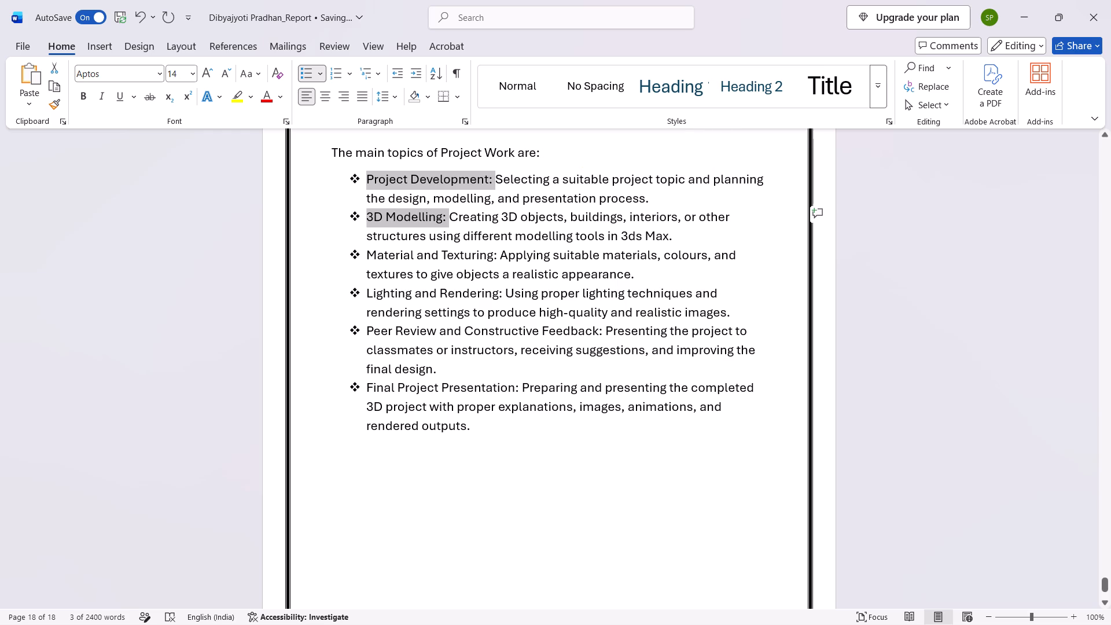
ctrl+drag(372, 214, 371, 214)
ctrl+drag(497, 258, 341, 252)
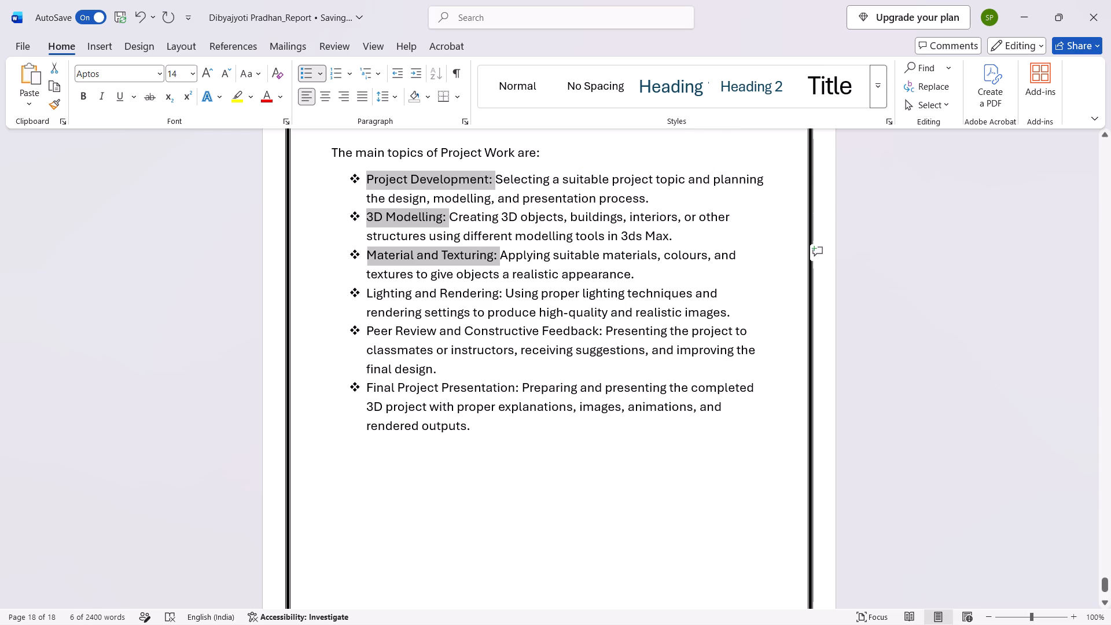
ctrl+drag(341, 252, 341, 252)
ctrl+drag(503, 296, 350, 296)
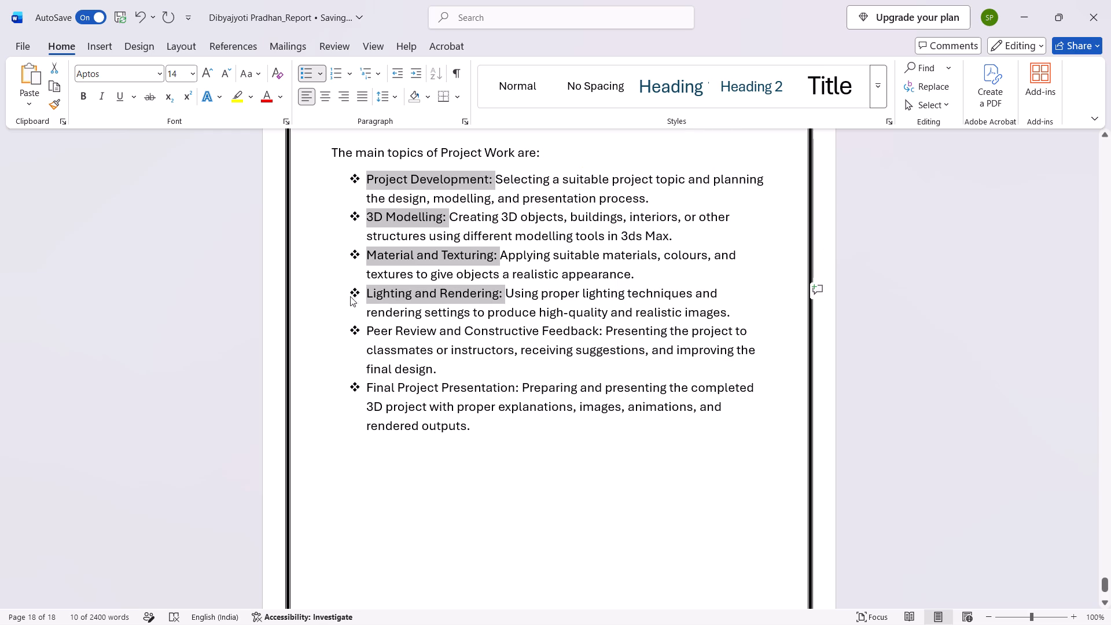
ctrl+drag(591, 330, 596, 332)
ctrl+drag(604, 334, 373, 332)
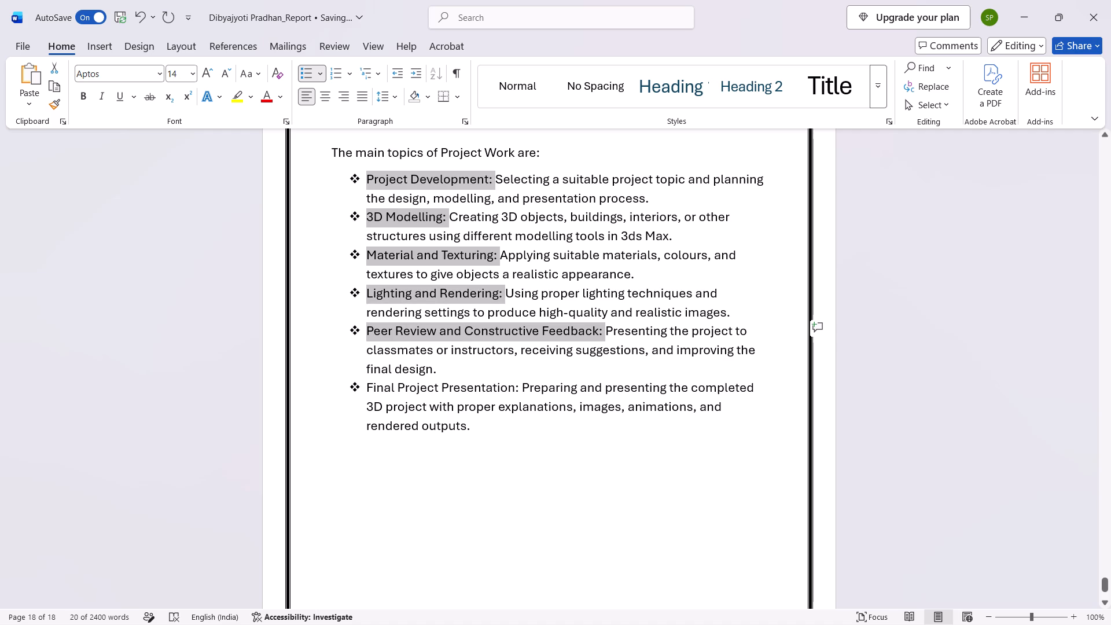
ctrl+drag(521, 390, 374, 381)
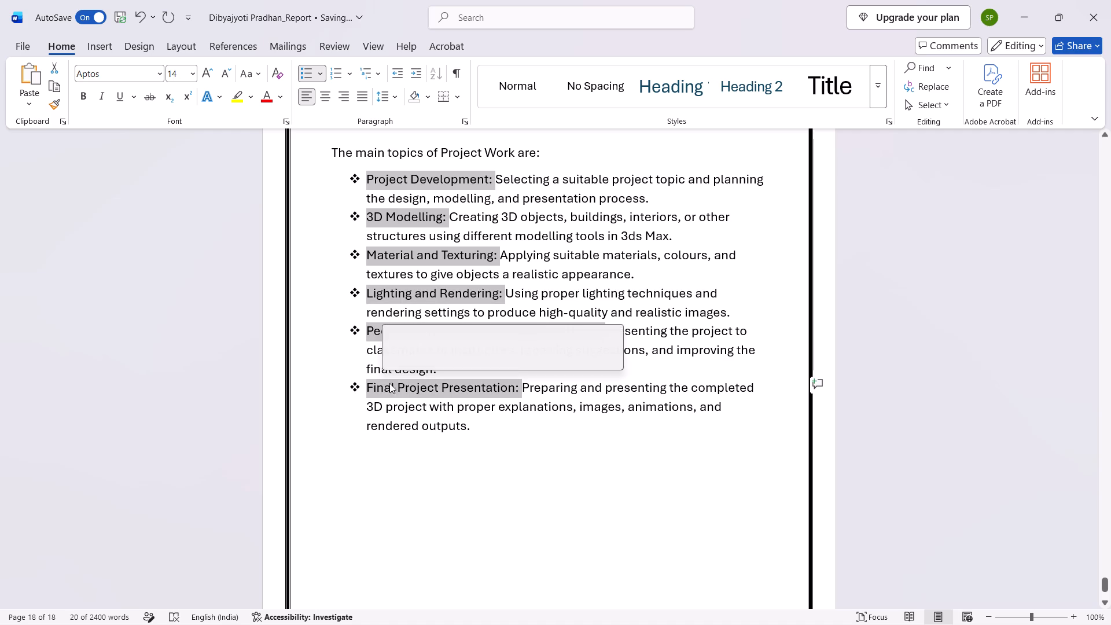
key(ctrl+b)
click(447, 420)
Replace "3ds Max" with "3DS MAX" in the opening sentence of the Project Work introduction.
scroll(465, 391, up, 2)
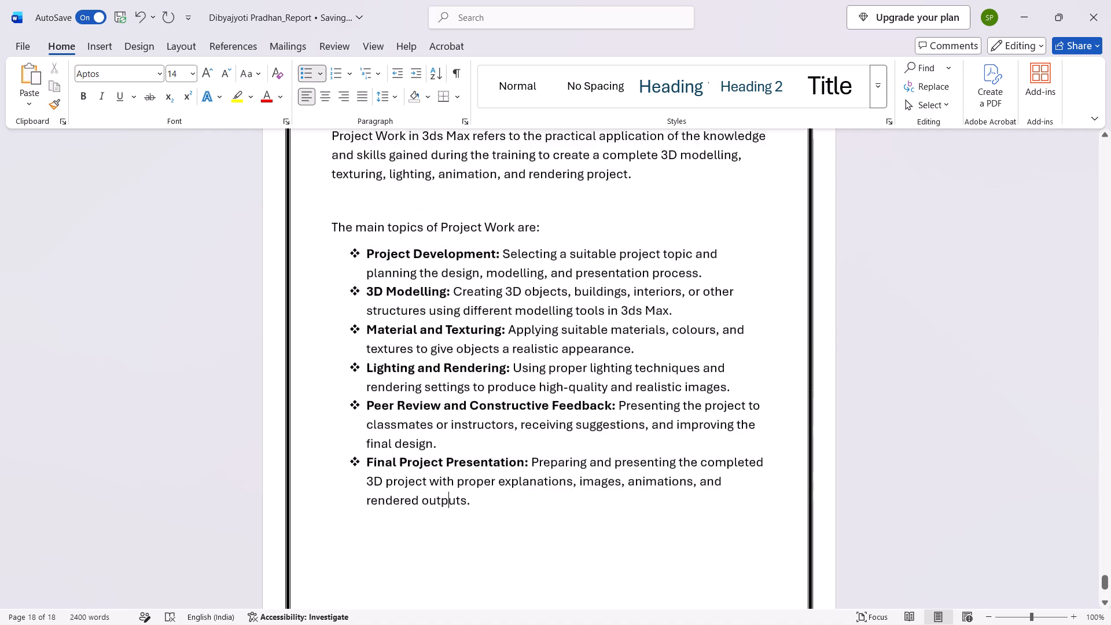
scroll(465, 385, up, 5)
drag(423, 387, 429, 387)
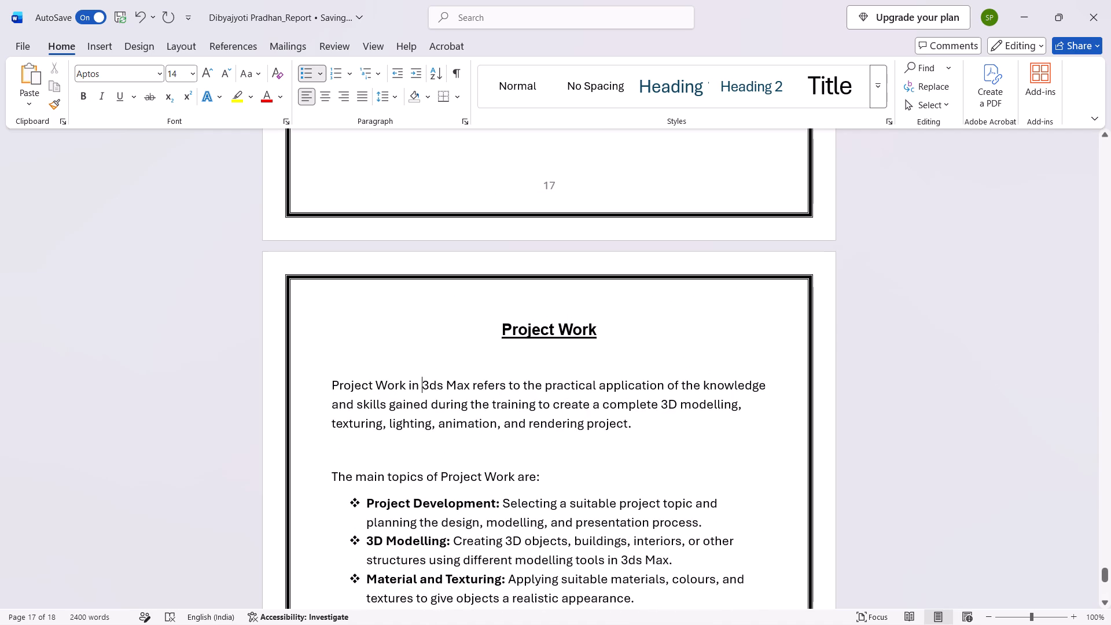
drag(429, 387, 466, 388)
text(3DS MAX)
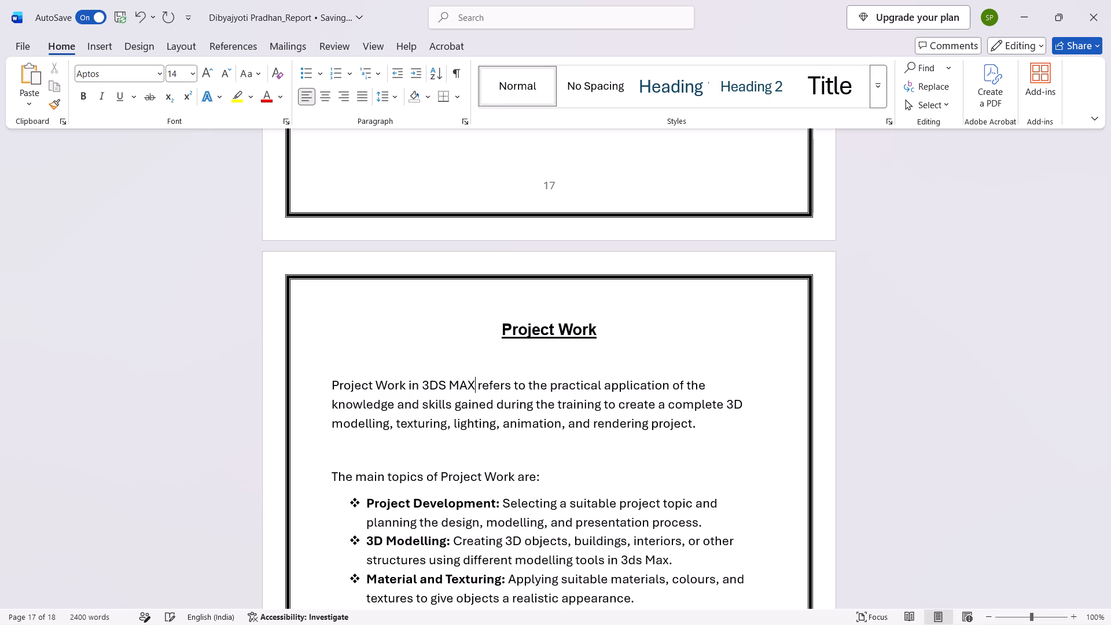
Place the text cursor at the end of the Final Project Presentation bullet on page 18.
scroll(468, 389, down, 8)
click(609, 429)
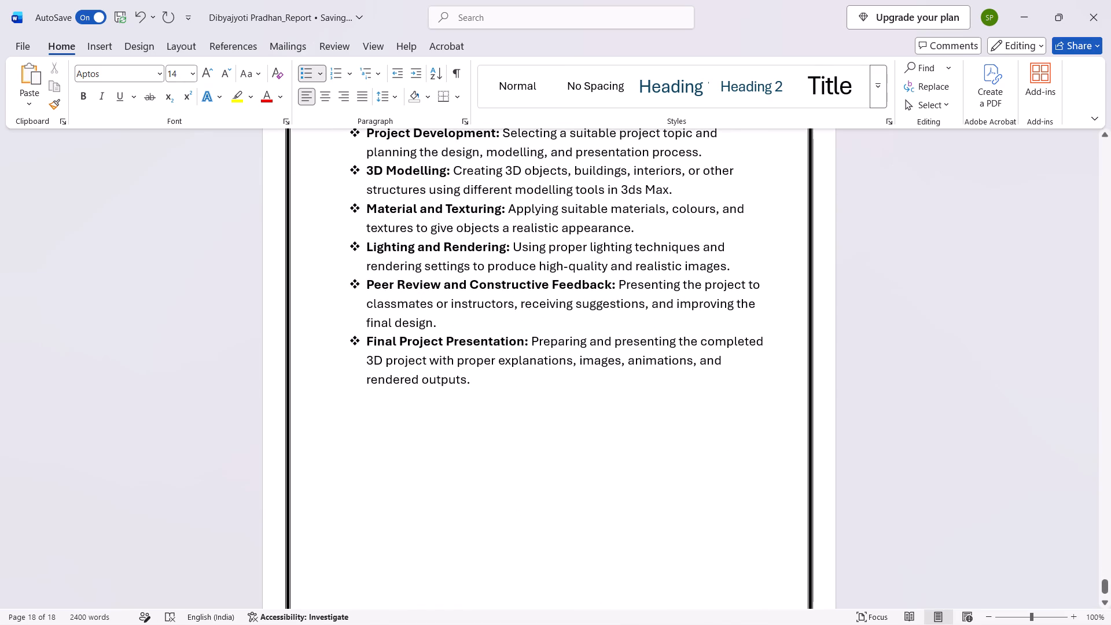
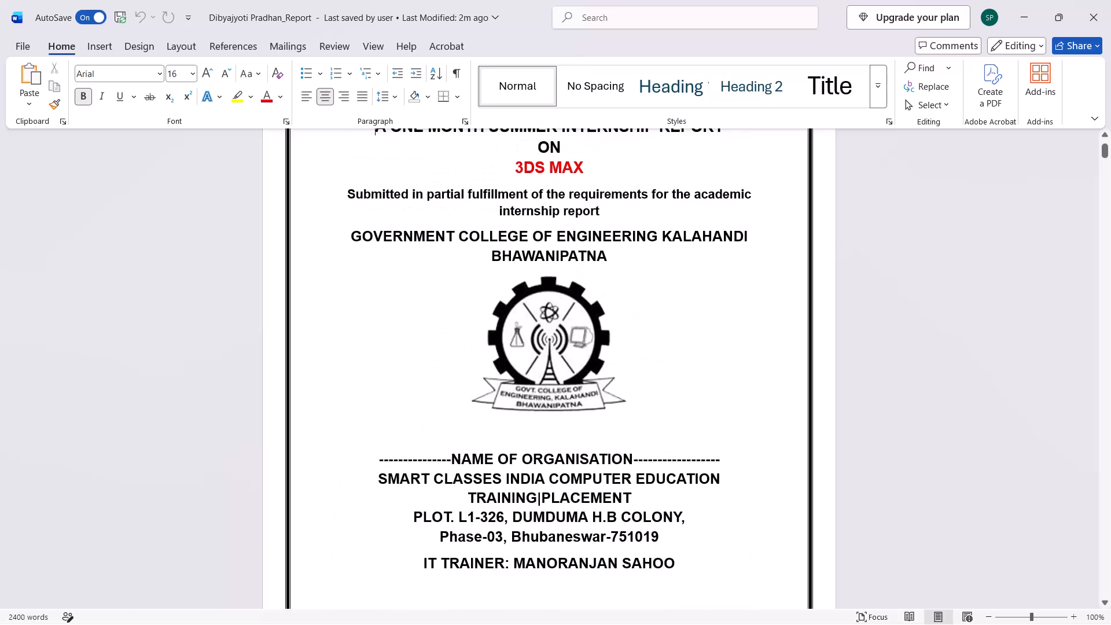
Capture a screen snip of the whole Project Work page, page 18, with the report zoomed out to 60%, and copy it.
scroll(790, 295, down, 14)
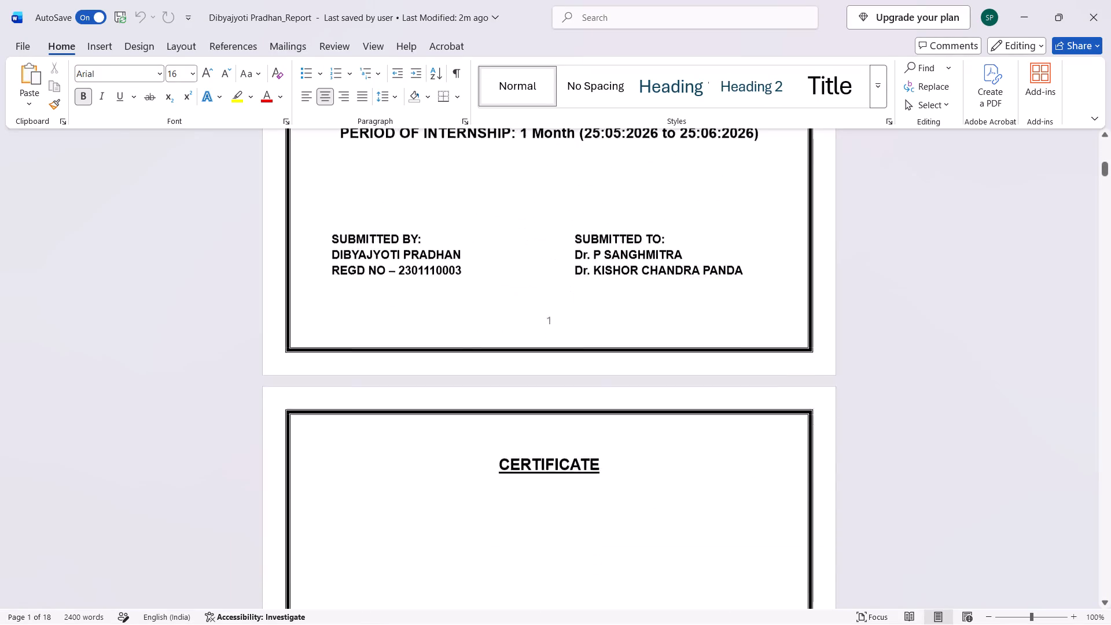
scroll(786, 282, down, 4)
scroll(887, 278, up, 7)
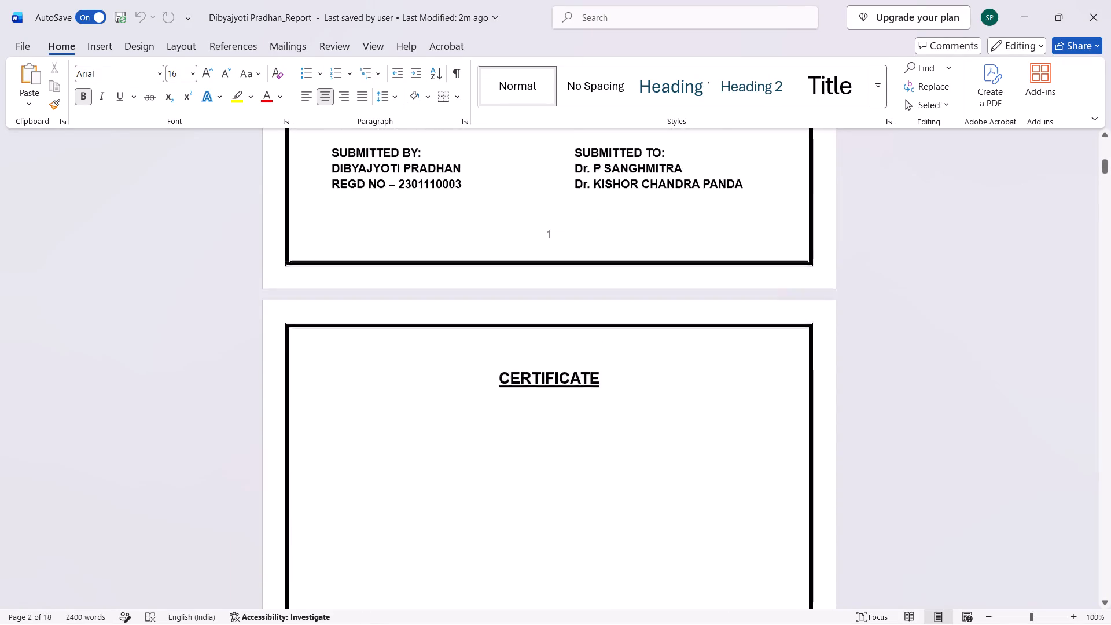
scroll(887, 278, down, 20)
scroll(887, 278, down, 8)
scroll(884, 277, down, 14)
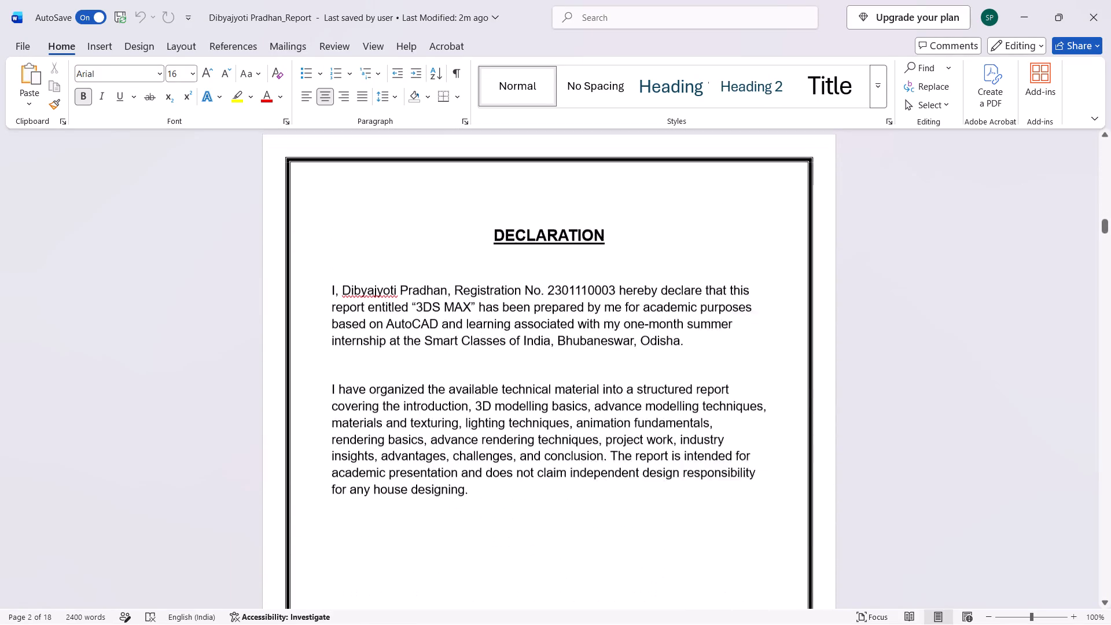
scroll(885, 278, down, 6)
drag(1109, 237, 1080, 578)
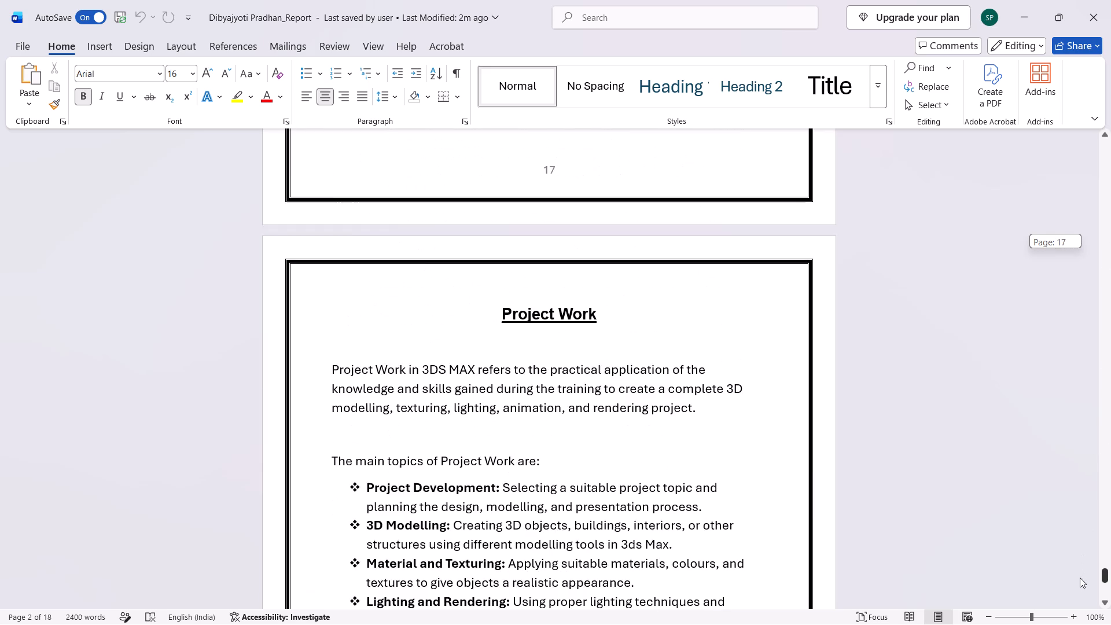
drag(1080, 578, 1070, 595)
scroll(910, 389, up, 4)
ctrl+scroll(909, 386, down, 1)
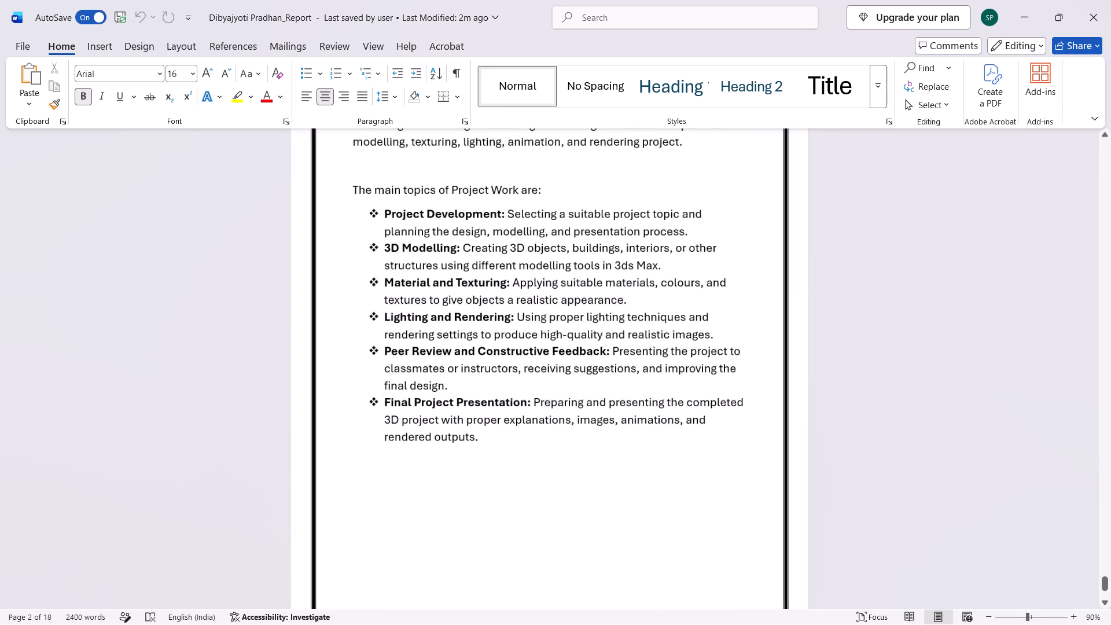
ctrl+scroll(909, 386, down, 1)
scroll(908, 385, up, 2)
ctrl+scroll(907, 384, down, 1)
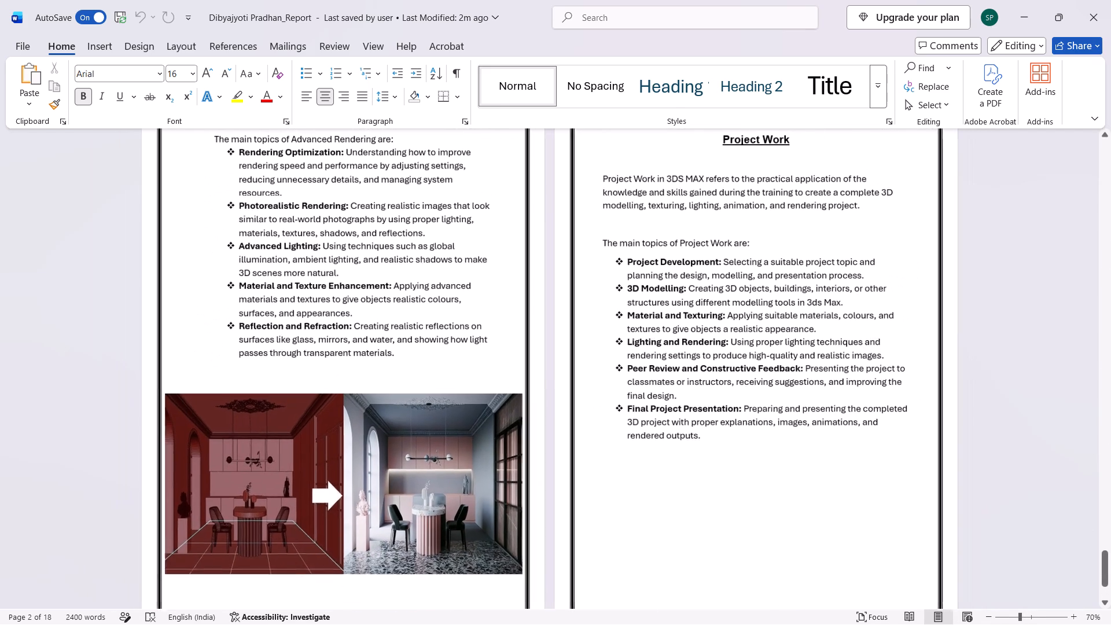
ctrl+scroll(907, 384, down, 1)
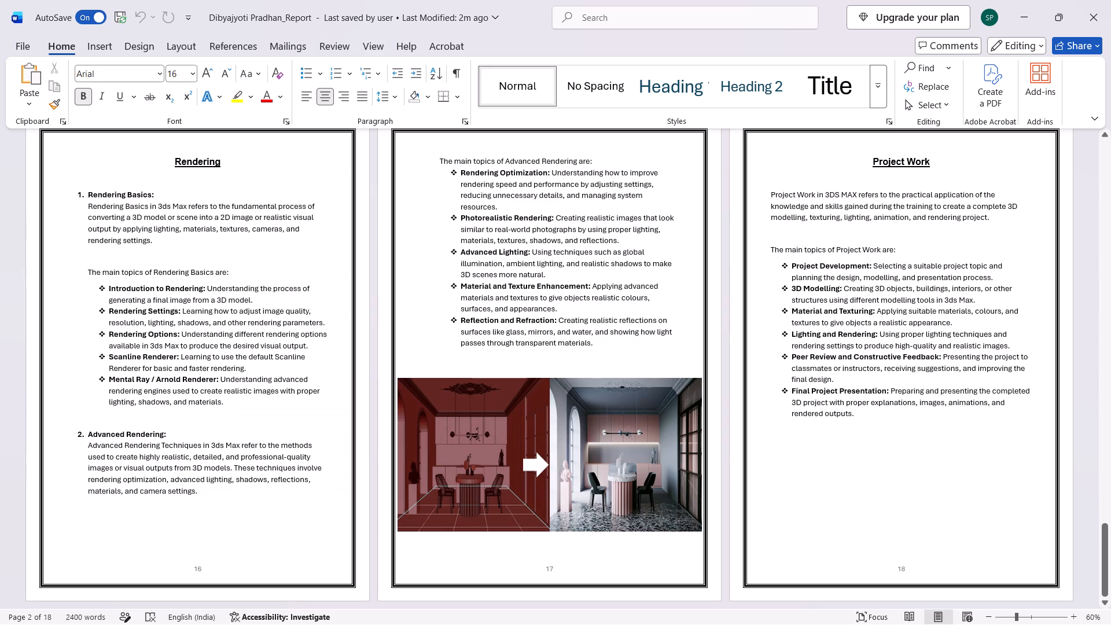
key(shift+super+s)
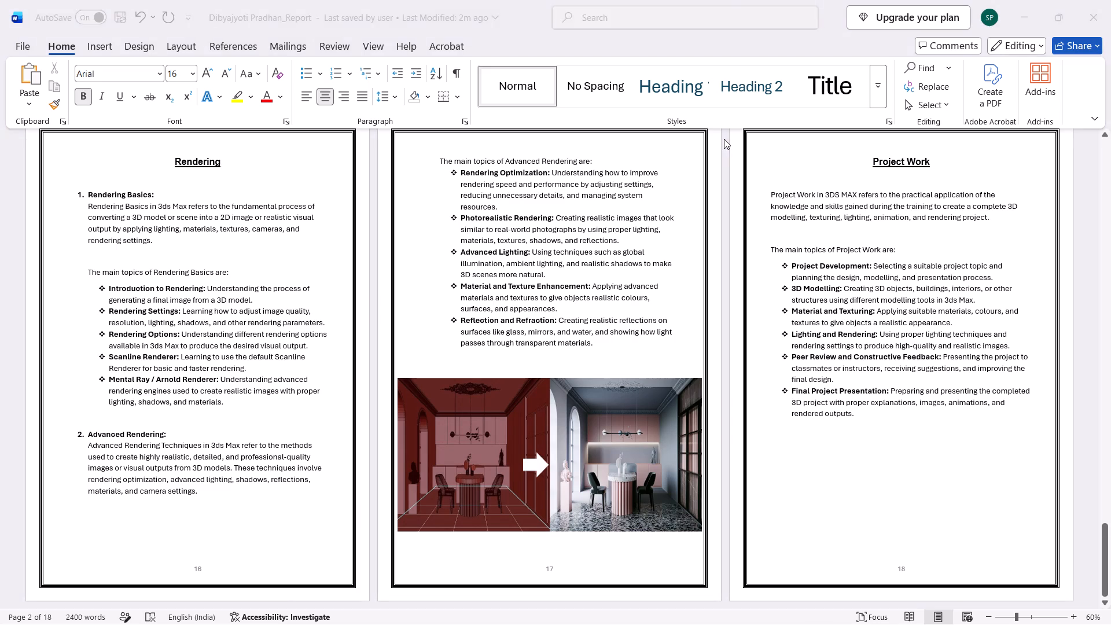
drag(733, 128, 994, 475)
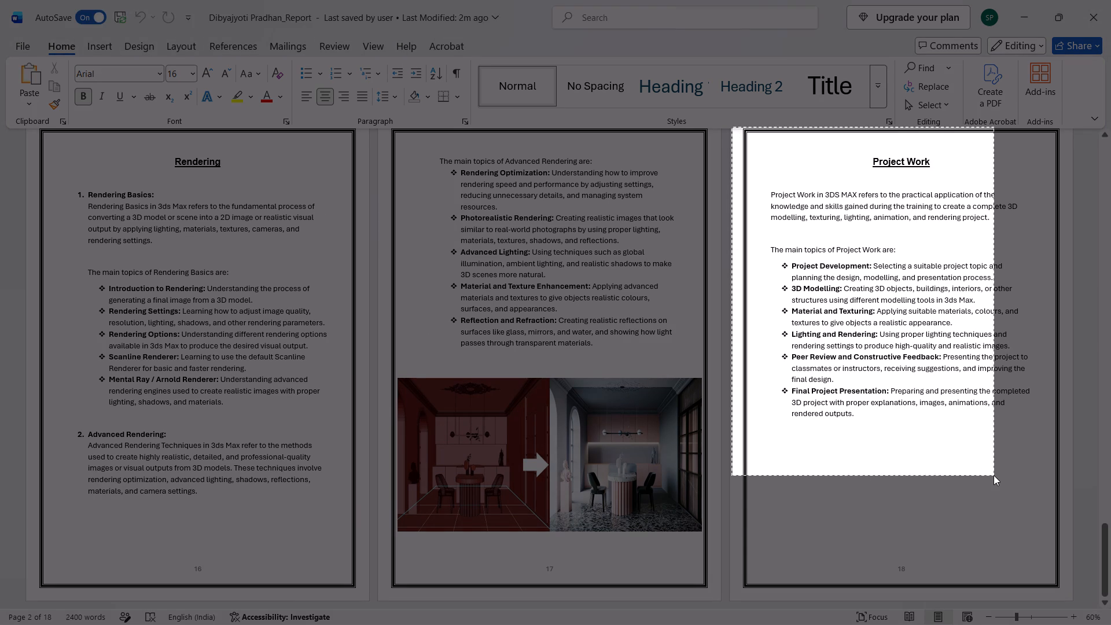
drag(994, 475, 1071, 598)
key(ctrl+c)
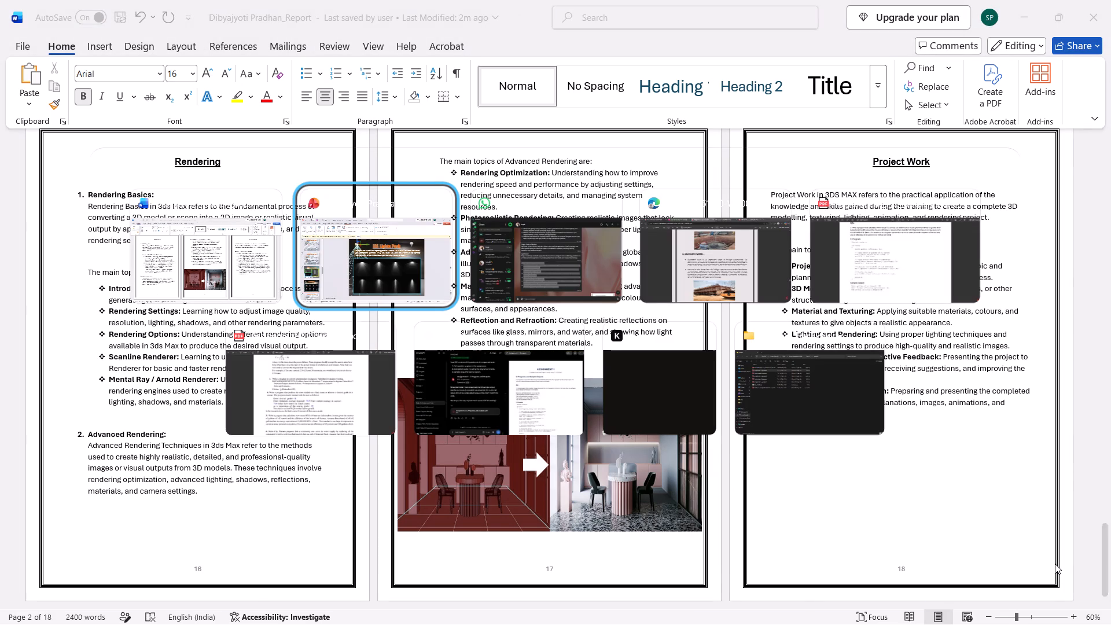
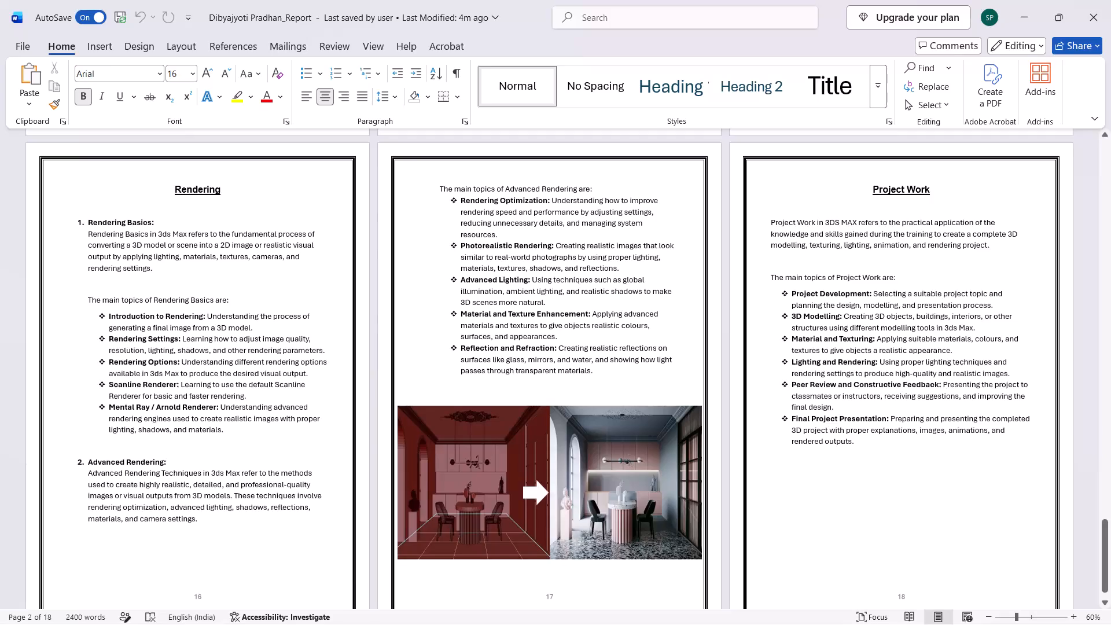
Start another screen snip of the report with the full final row of pages, 16 to 18, in view.
scroll(587, 462, down, 9)
click(579, 446)
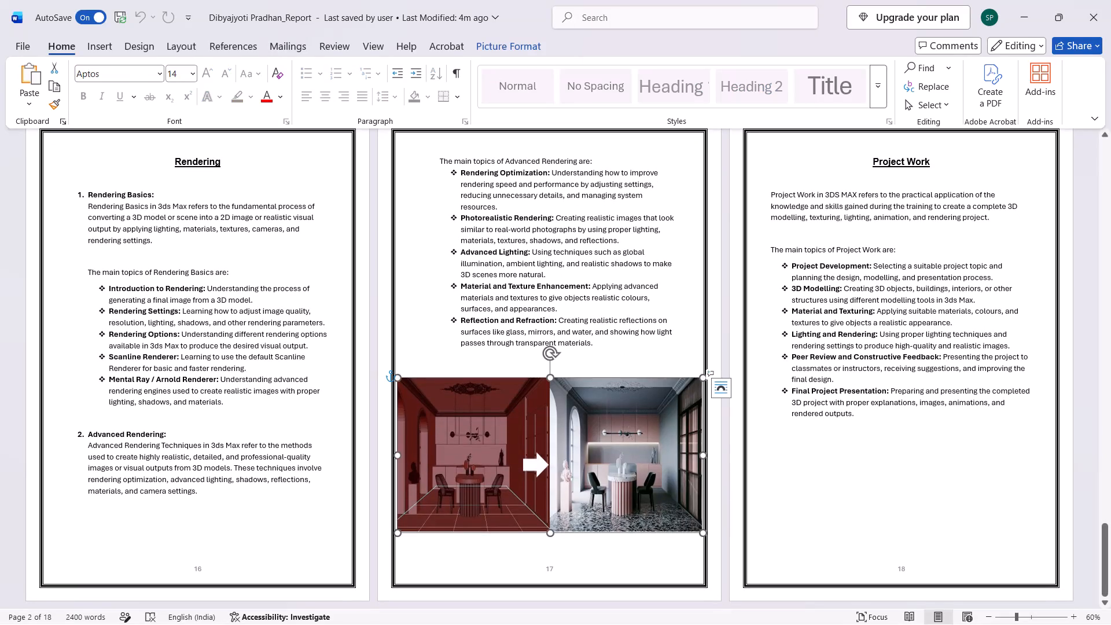
click(448, 281)
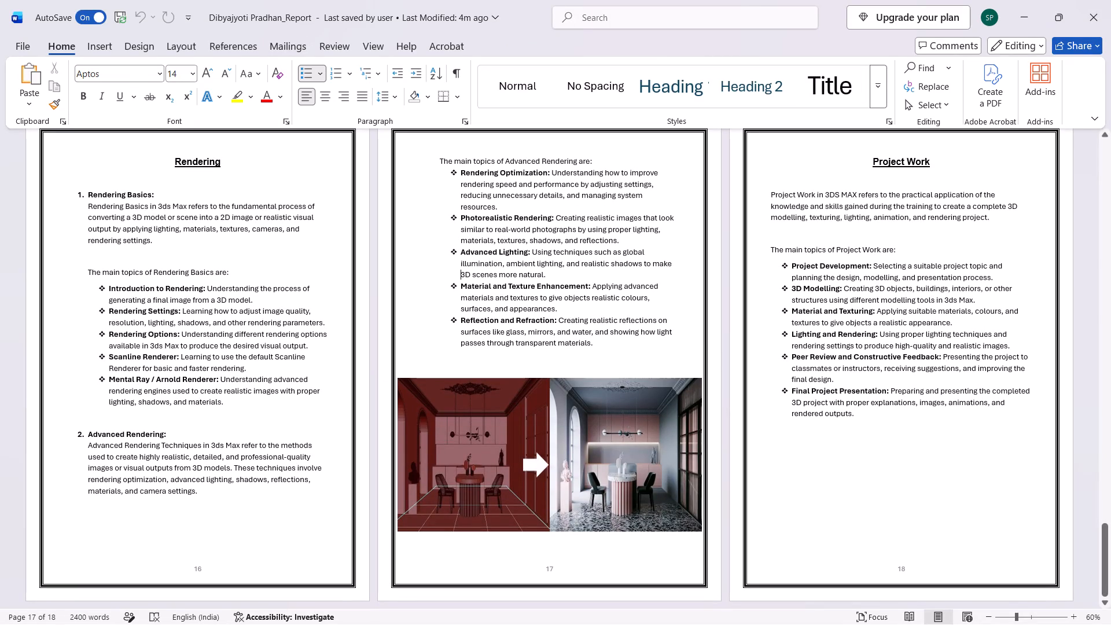
scroll(599, 486, up, 1)
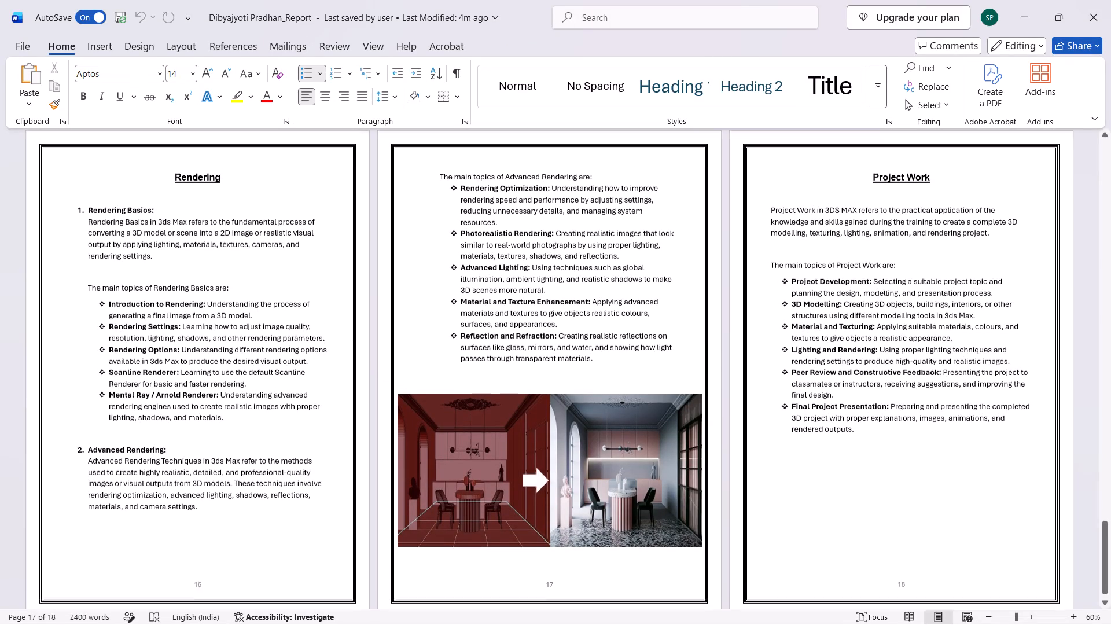
scroll(596, 481, down, 1)
key(shift+super+s)
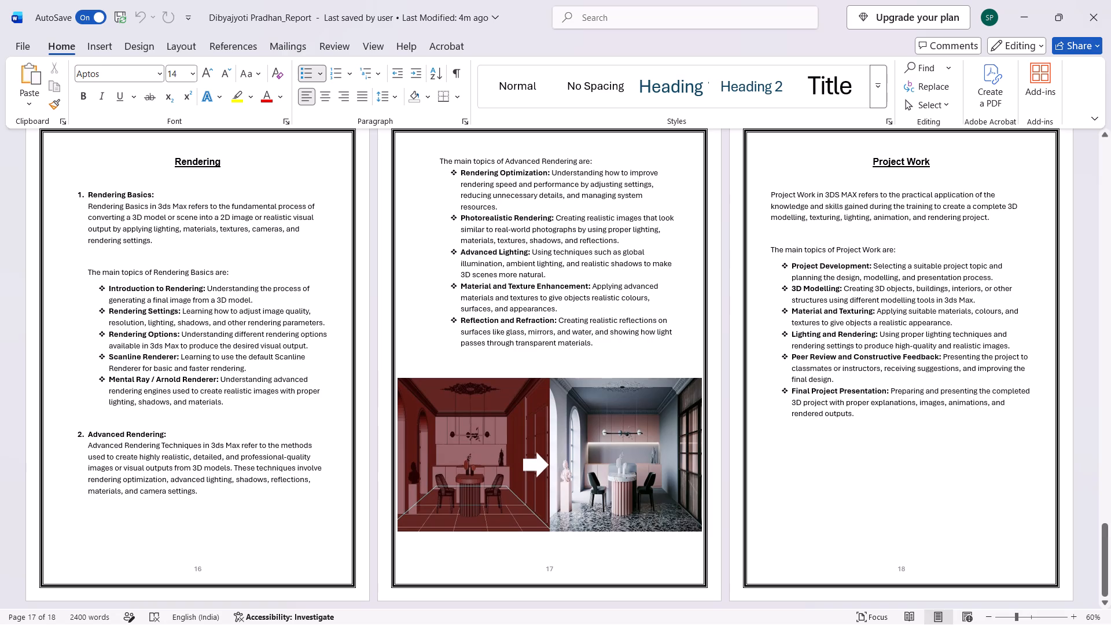
Capture pages 16 and 17, covering Rendering Basics and Advanced Rendering, together in the screen snip and copy it.
drag(29, 124, 591, 403)
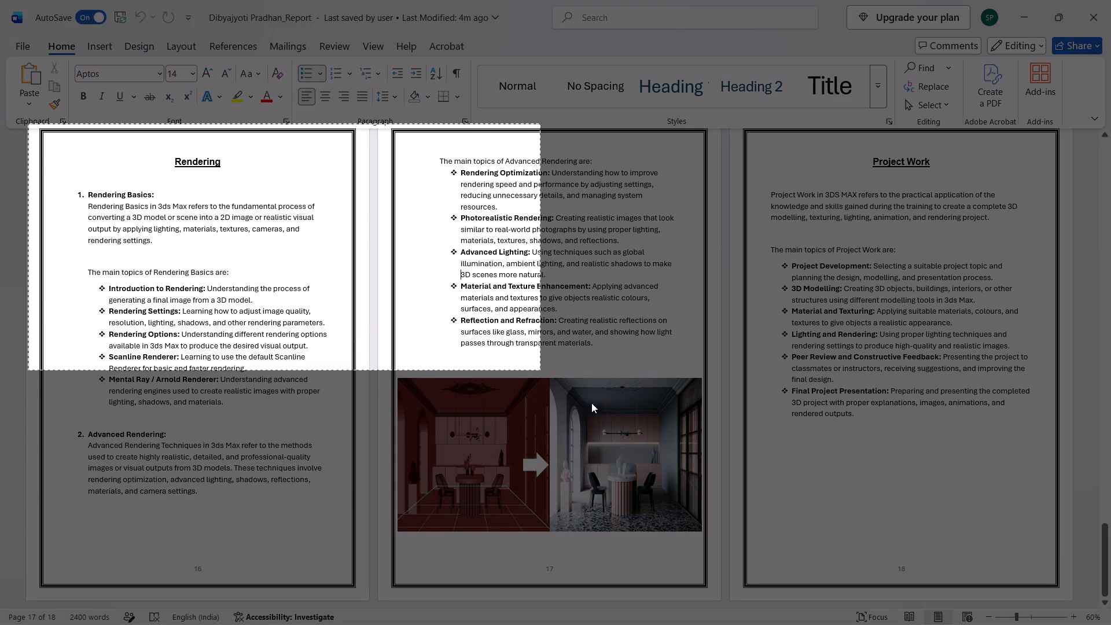
drag(591, 403, 707, 592)
key(ctrl+c)
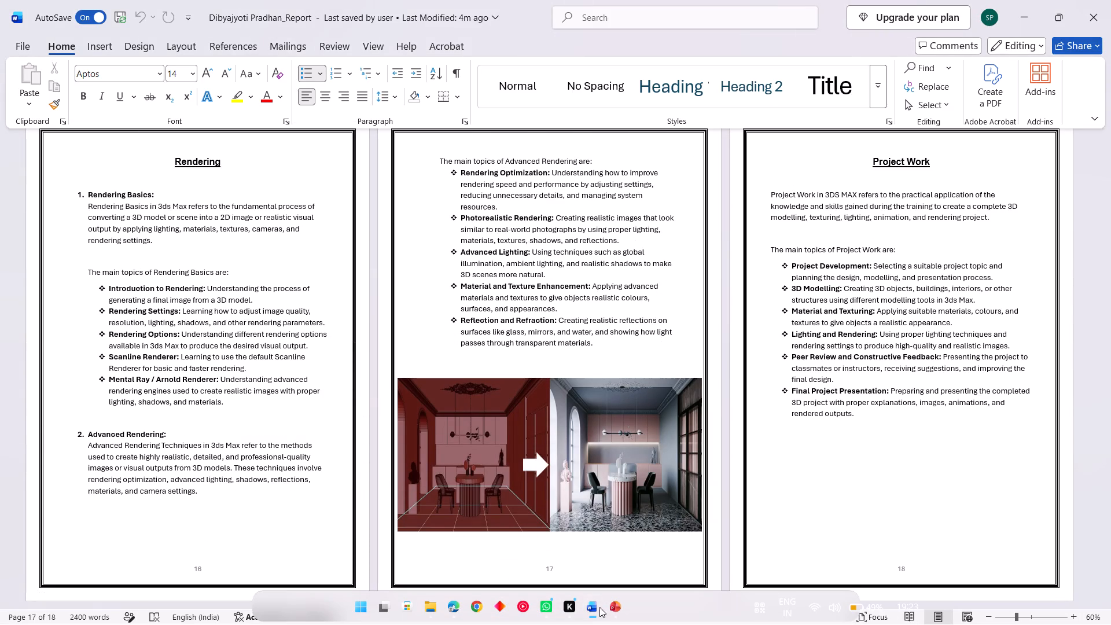
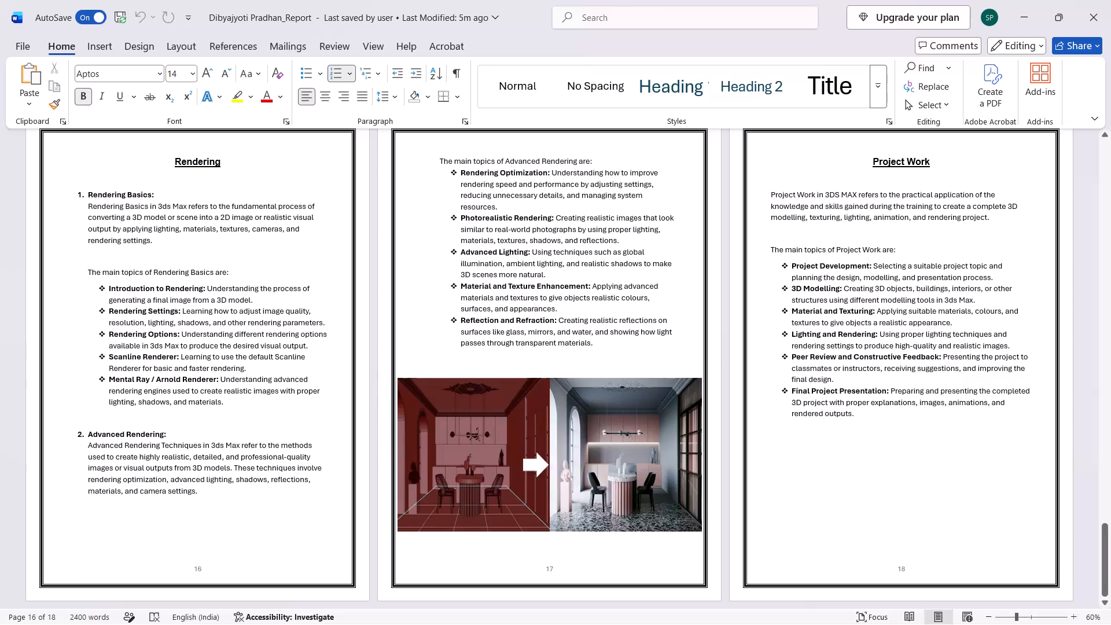
Place the text cursor on the blank line above the Advanced Rendering heading on page 16.
click(181, 420)
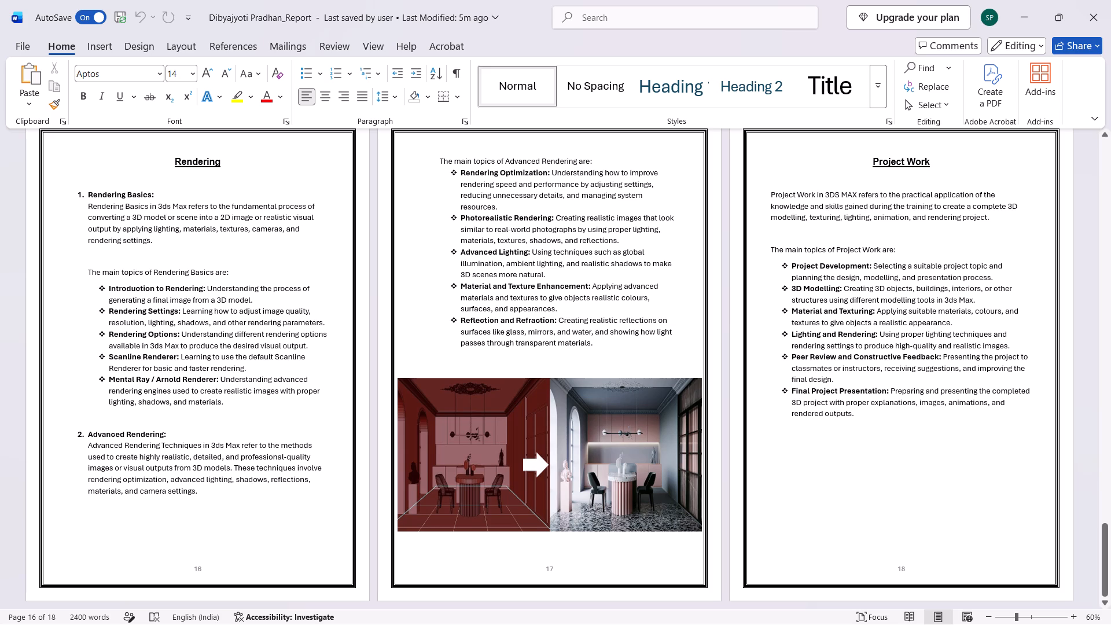
Insert eight blank lines before the "2. Advanced Rendering" heading on page 16 so that the section starts on page 17.
click(137, 391)
click(119, 414)
key(Return)
key(Return)
key(Return)
key(Return)
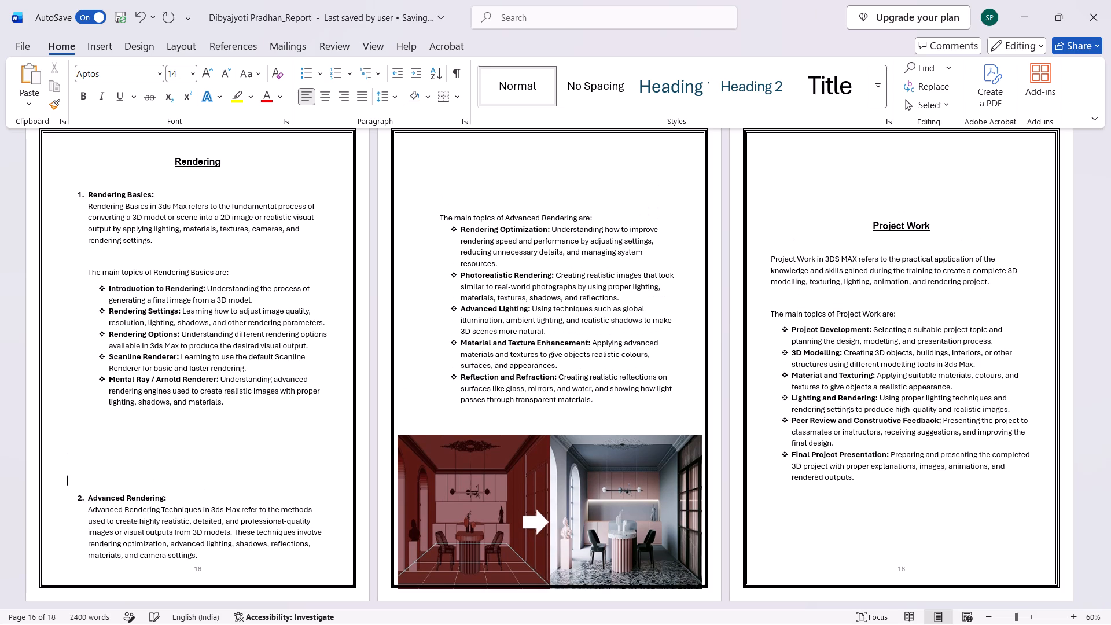
key(Return)
key(Return)
key(Return)
key(Return)
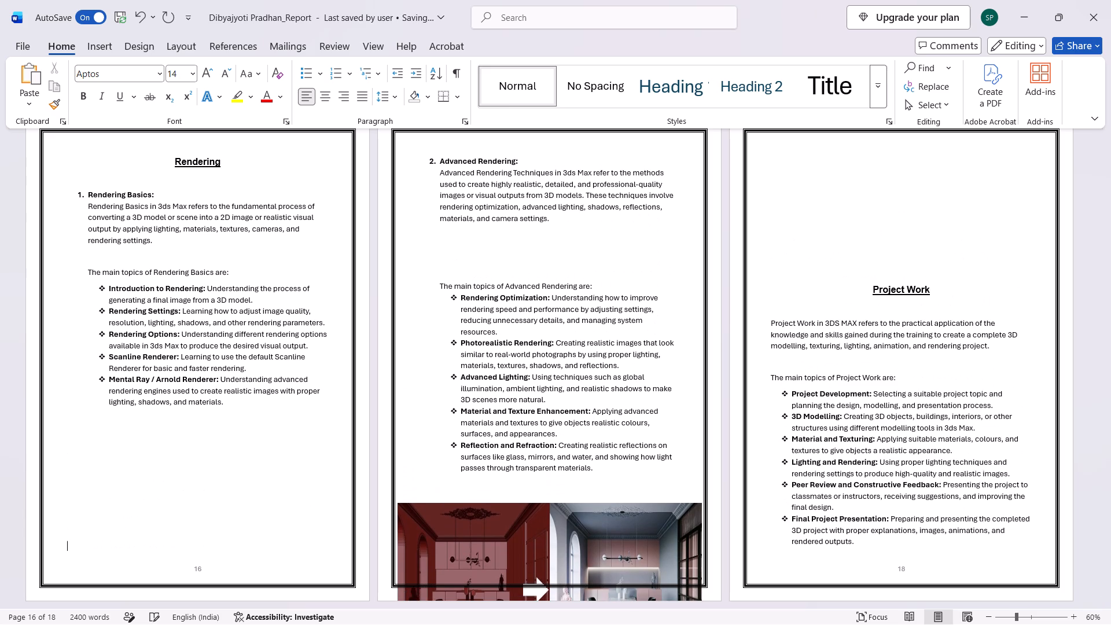
Move the red-to-finished dining room render picture from page 17 into the space below the Rendering Basics list on page 16.
scroll(185, 362, down, 2)
scroll(555, 372, down, 2)
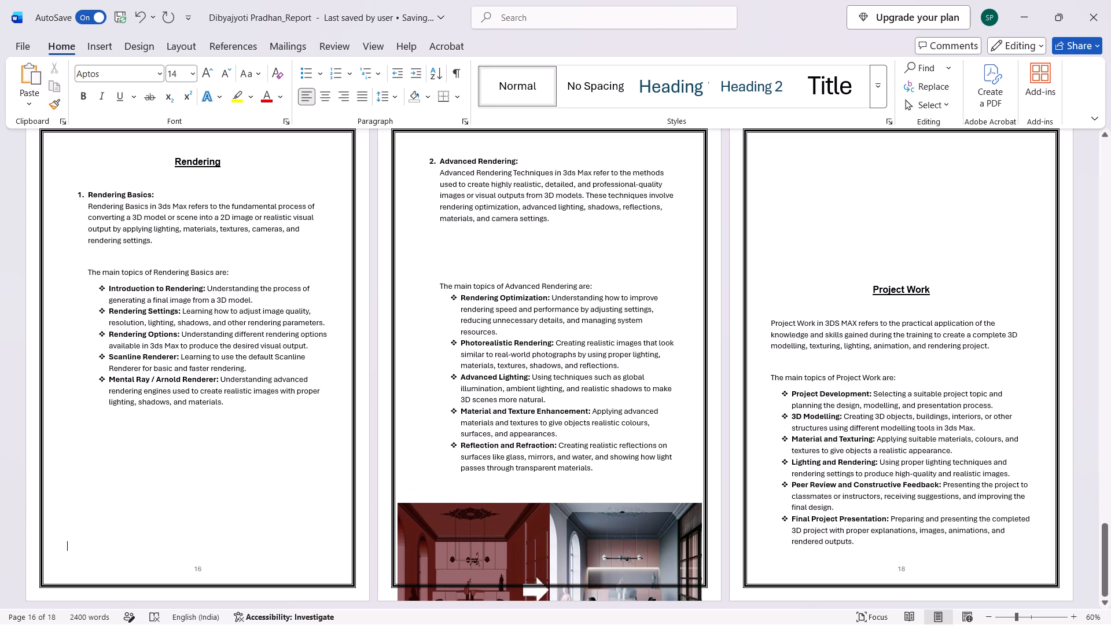
scroll(508, 462, down, 3)
click(473, 539)
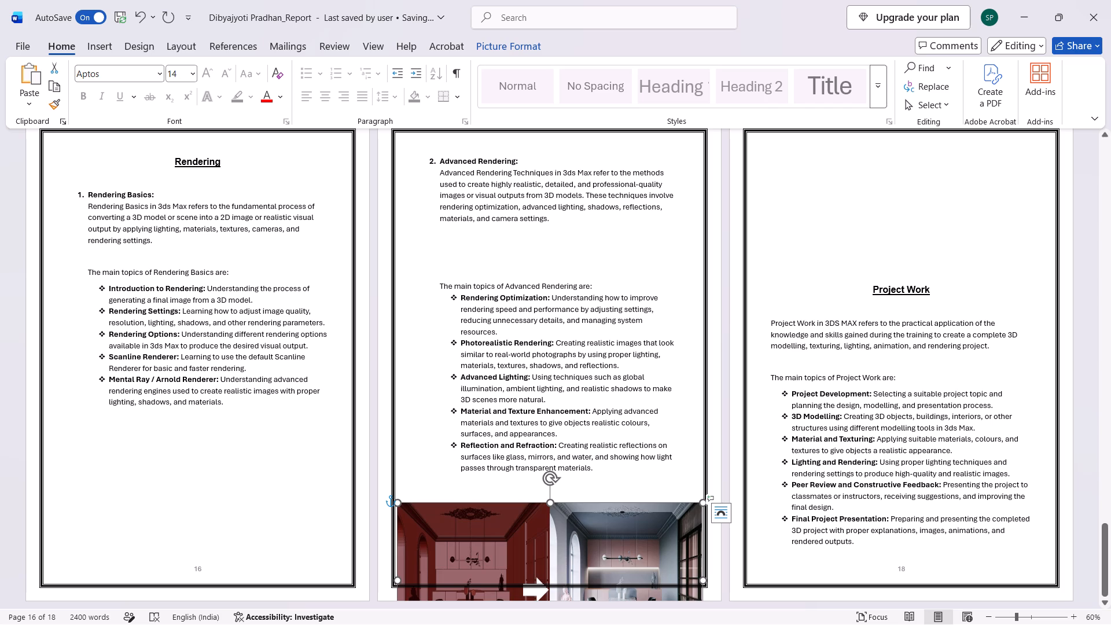
drag(512, 554, 160, 469)
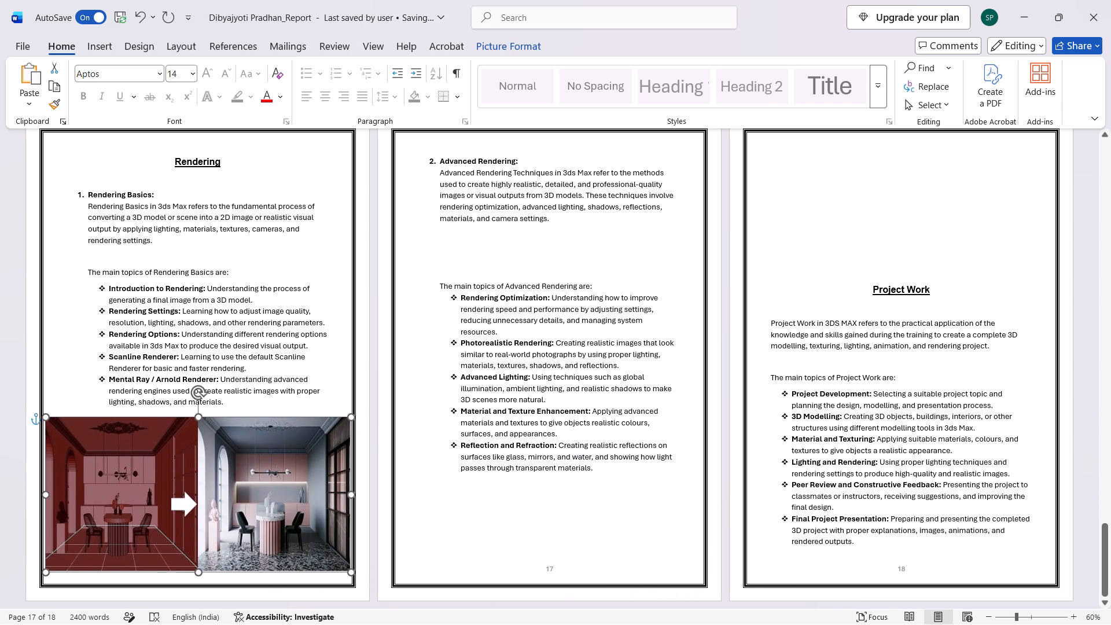
drag(160, 469, 160, 469)
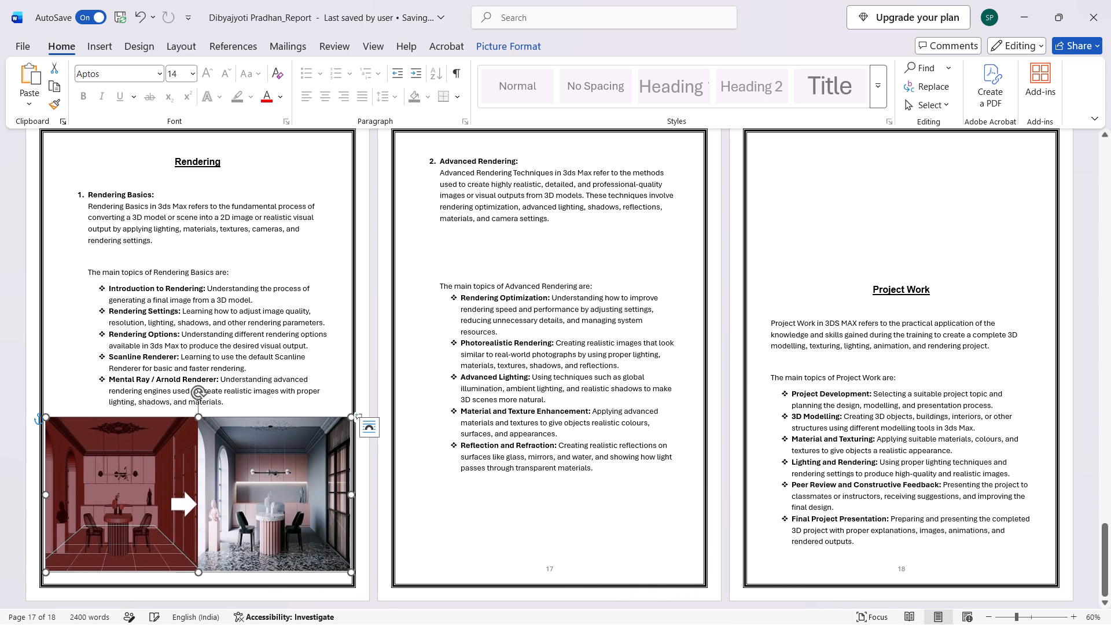
click(470, 492)
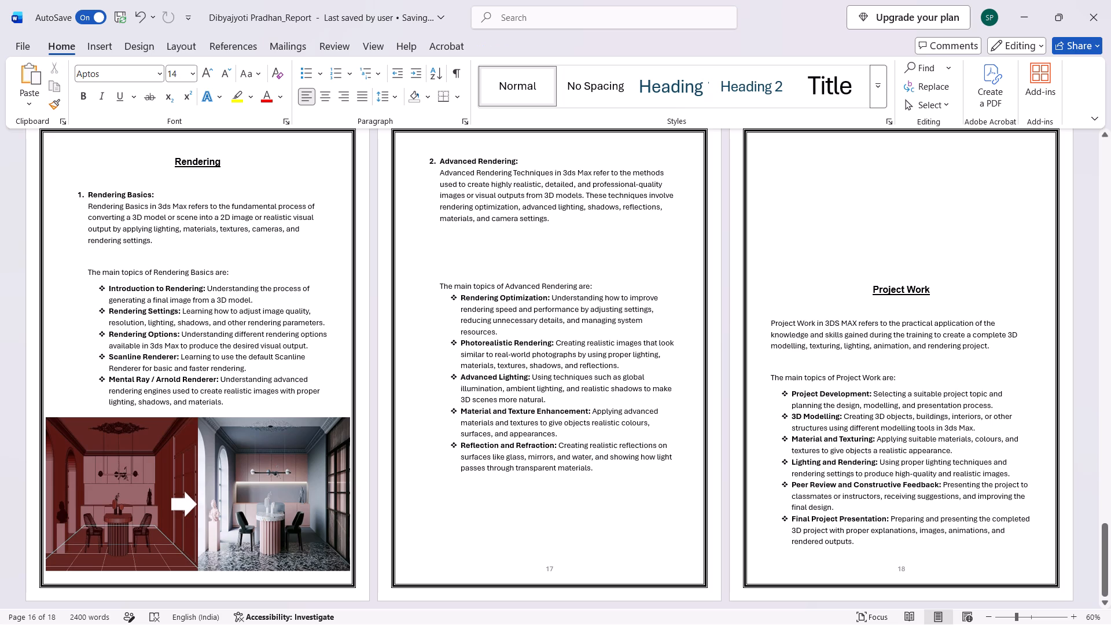
Switch to the PowerPoint presentation and open slide 29, "Rendered image in 3D Max(Interior)".
scroll(471, 482, down, 1)
scroll(471, 480, up, 2)
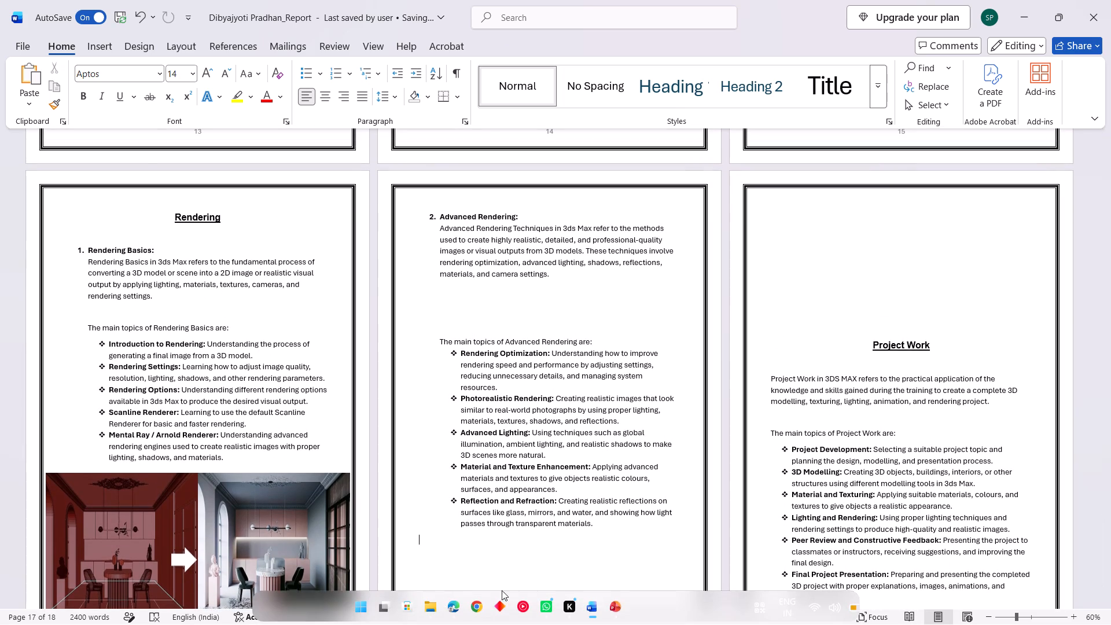
click(610, 611)
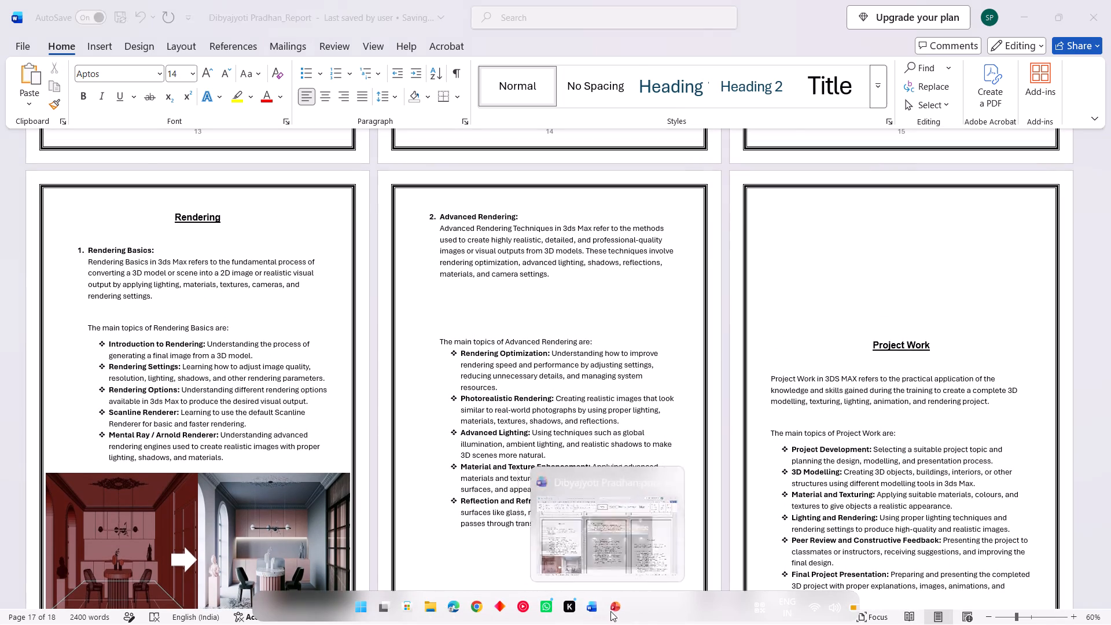
scroll(516, 498, down, 3)
scroll(24, 402, down, 5)
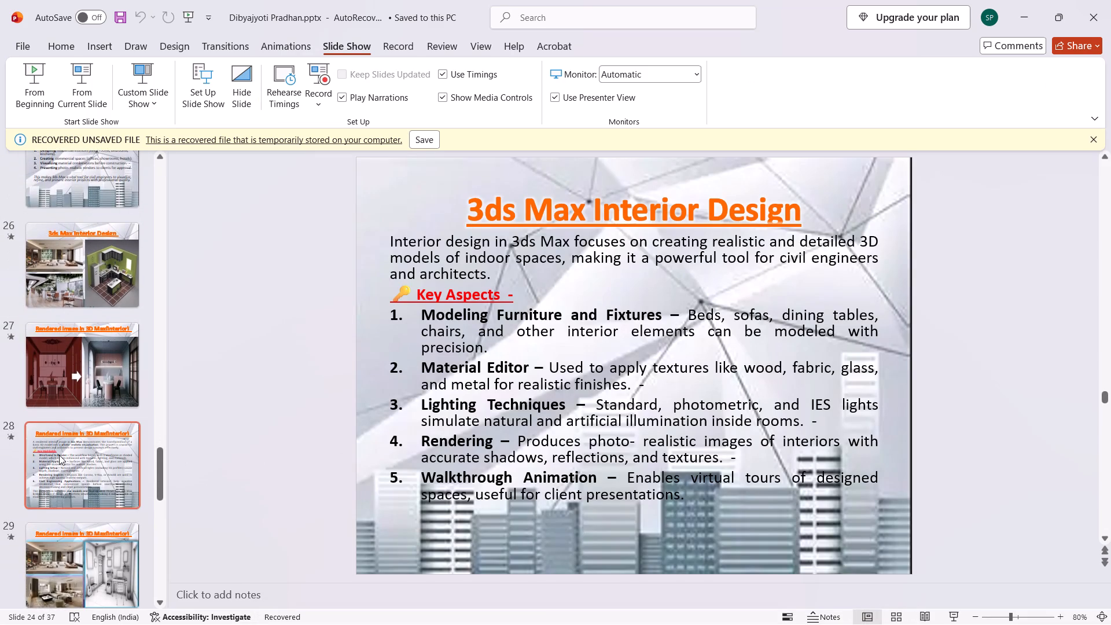
scroll(79, 498, down, 1)
click(79, 497)
click(435, 402)
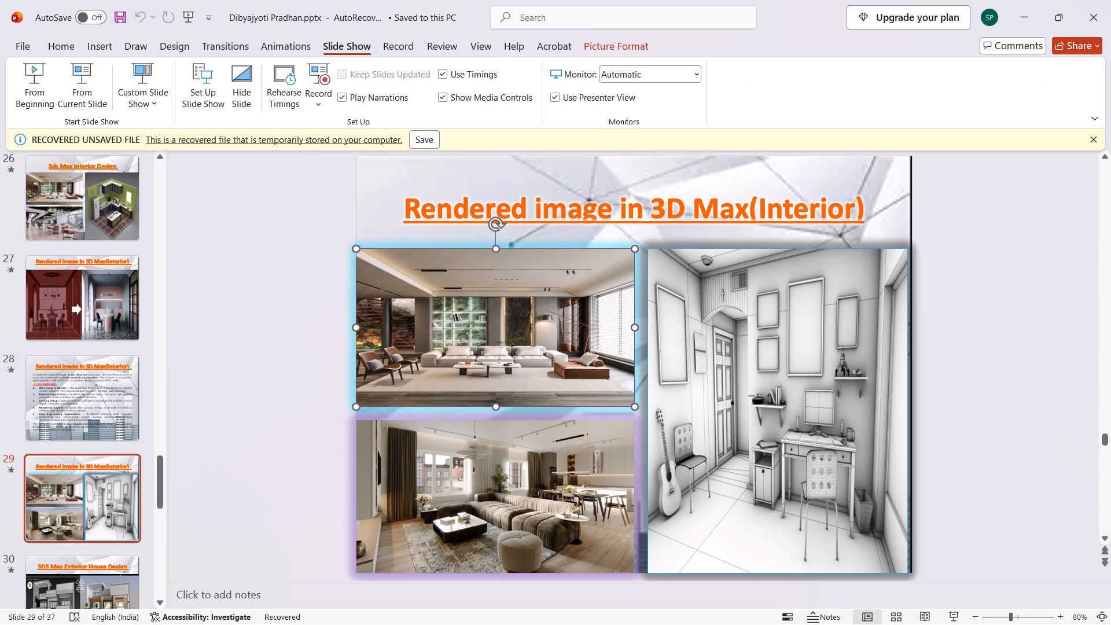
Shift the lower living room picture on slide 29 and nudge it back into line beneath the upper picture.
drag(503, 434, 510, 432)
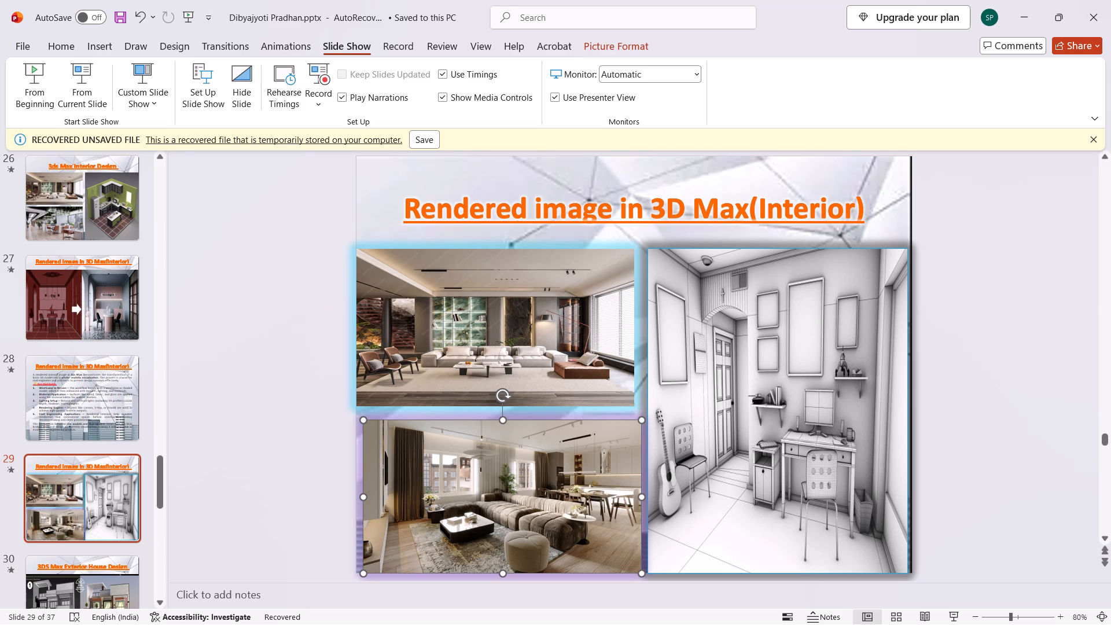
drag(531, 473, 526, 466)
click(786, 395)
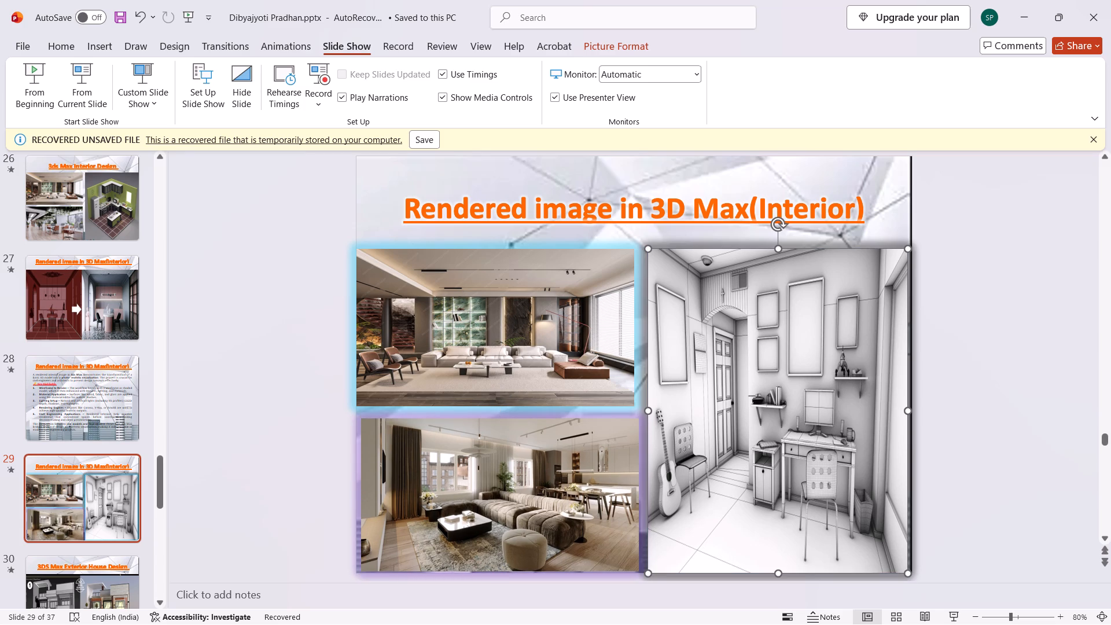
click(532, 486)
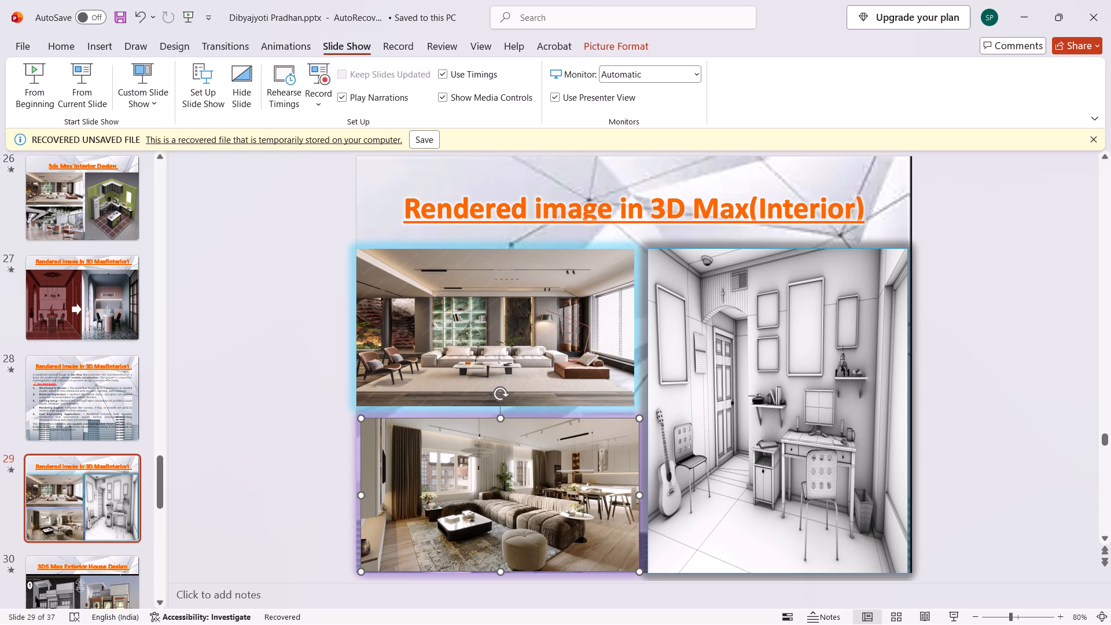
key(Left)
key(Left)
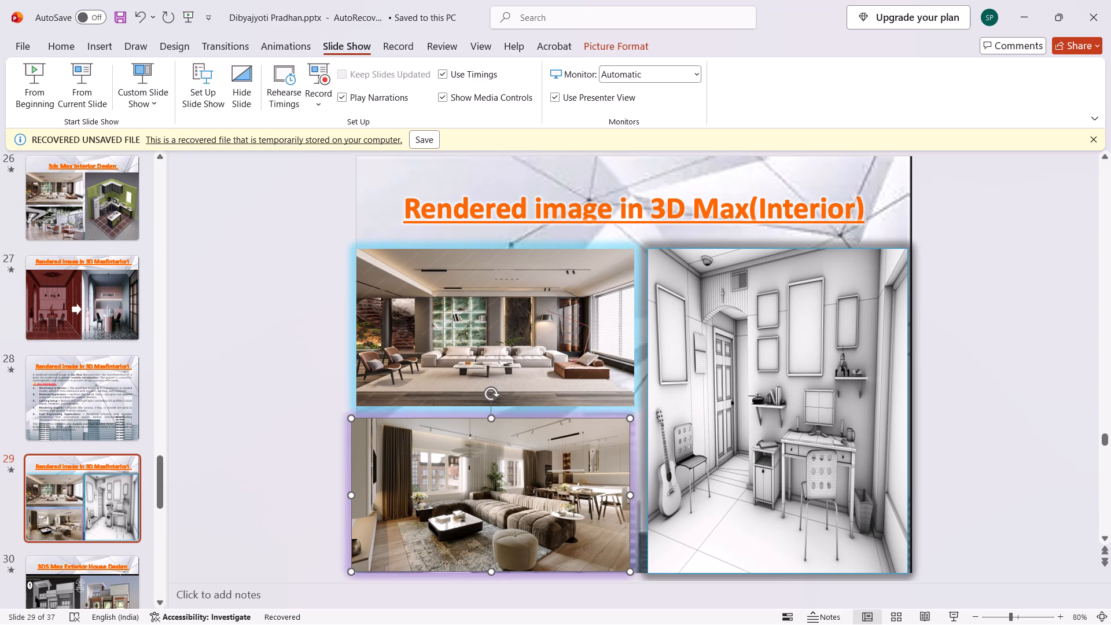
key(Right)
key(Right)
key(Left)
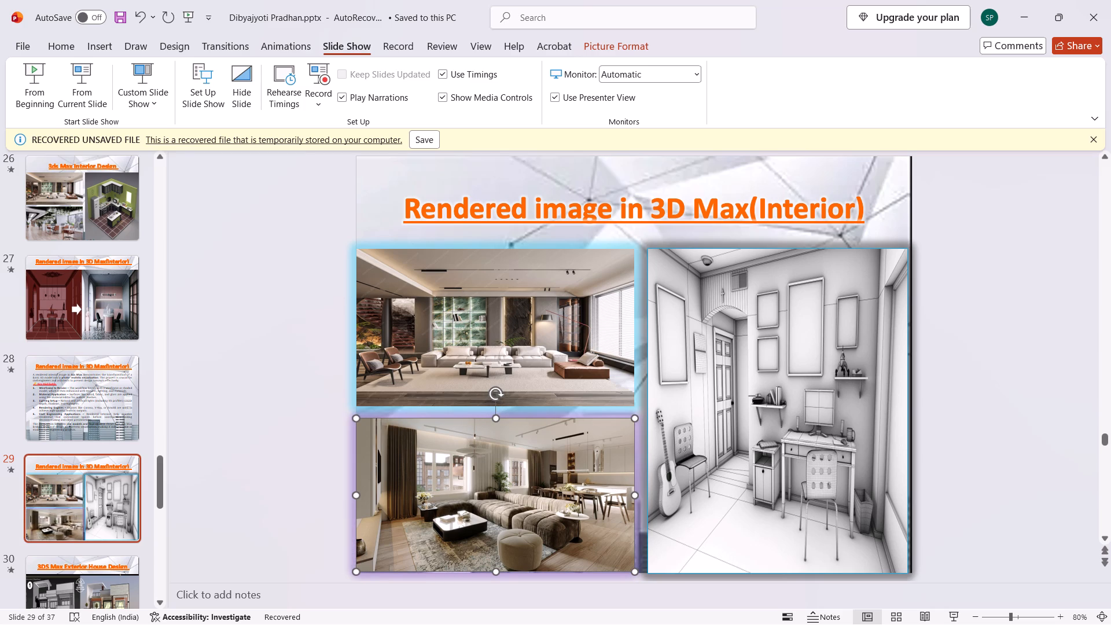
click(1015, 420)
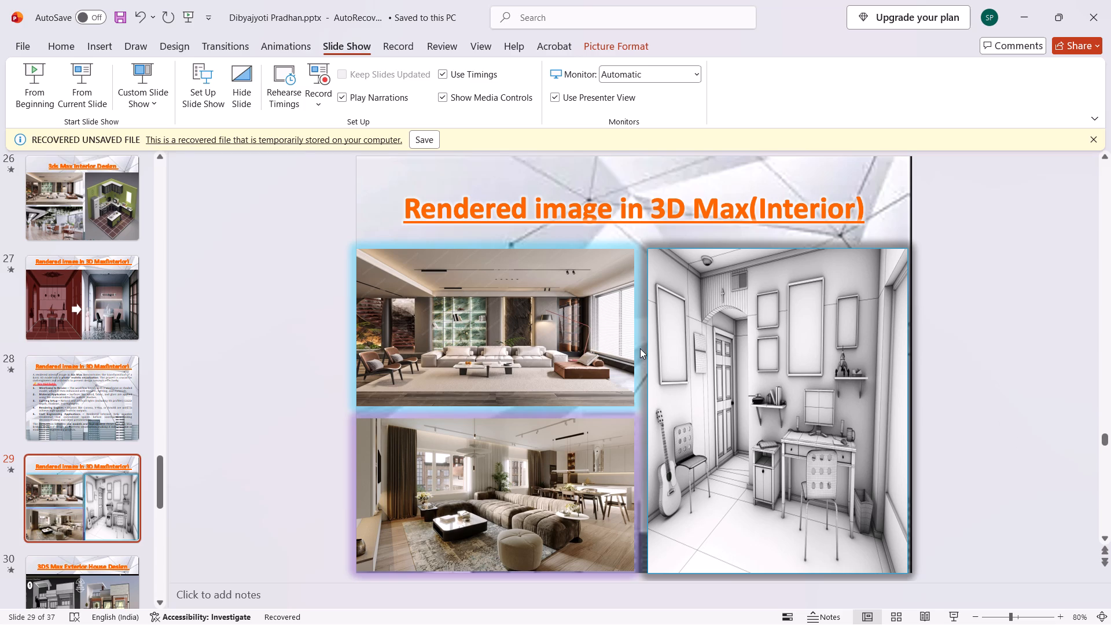
Copy the grey study room picture with the guitar and desk from slide 29.
click(730, 409)
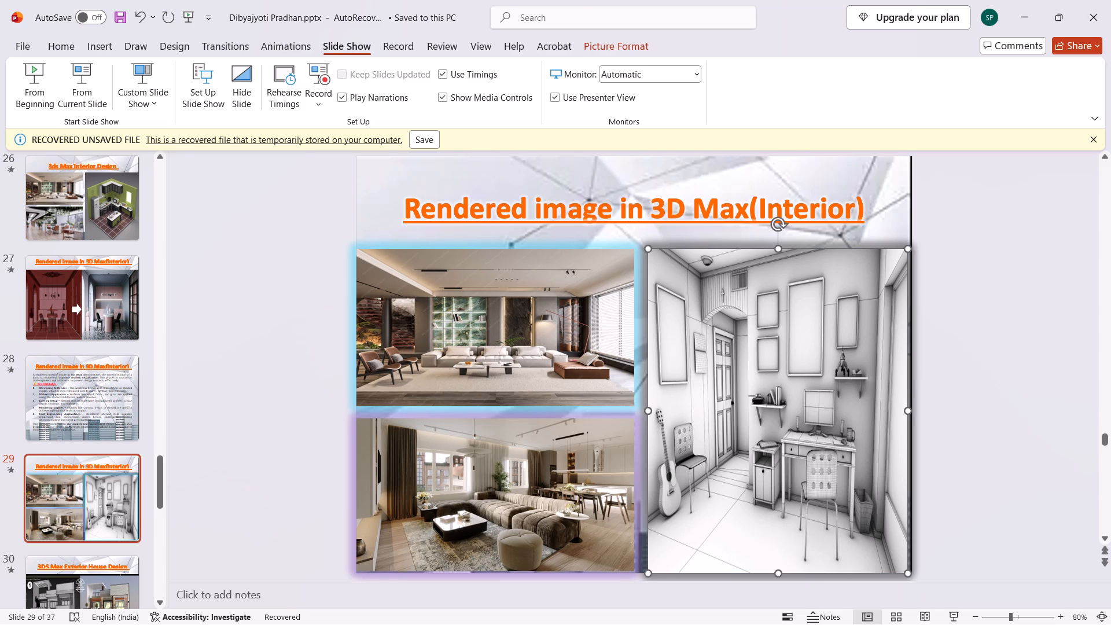
click(1049, 348)
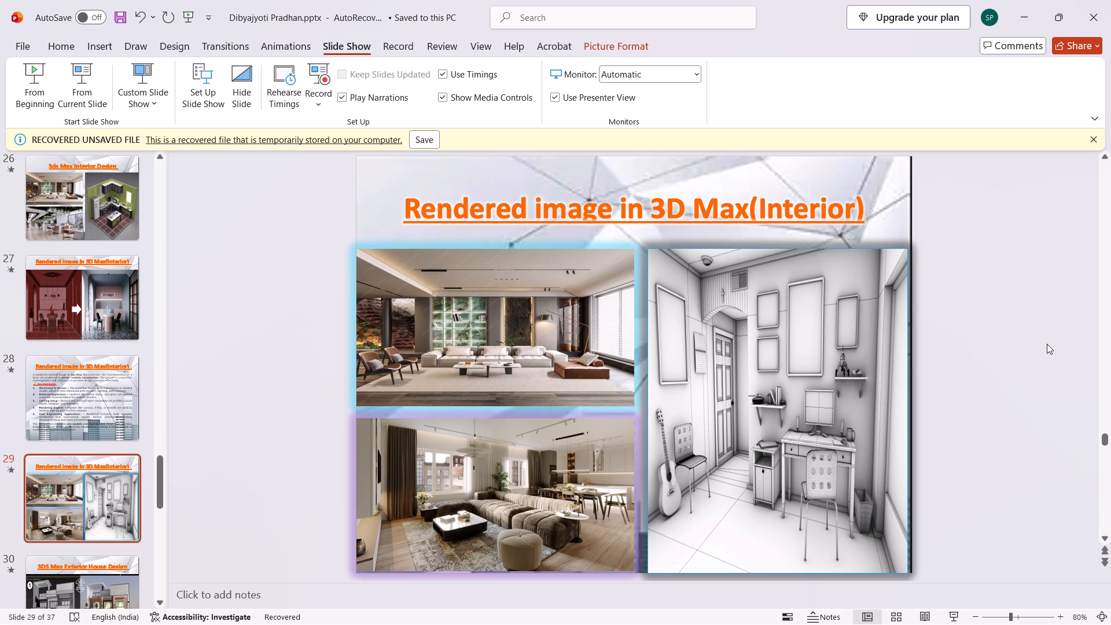
scroll(1024, 316, up, 2)
scroll(1021, 315, down, 3)
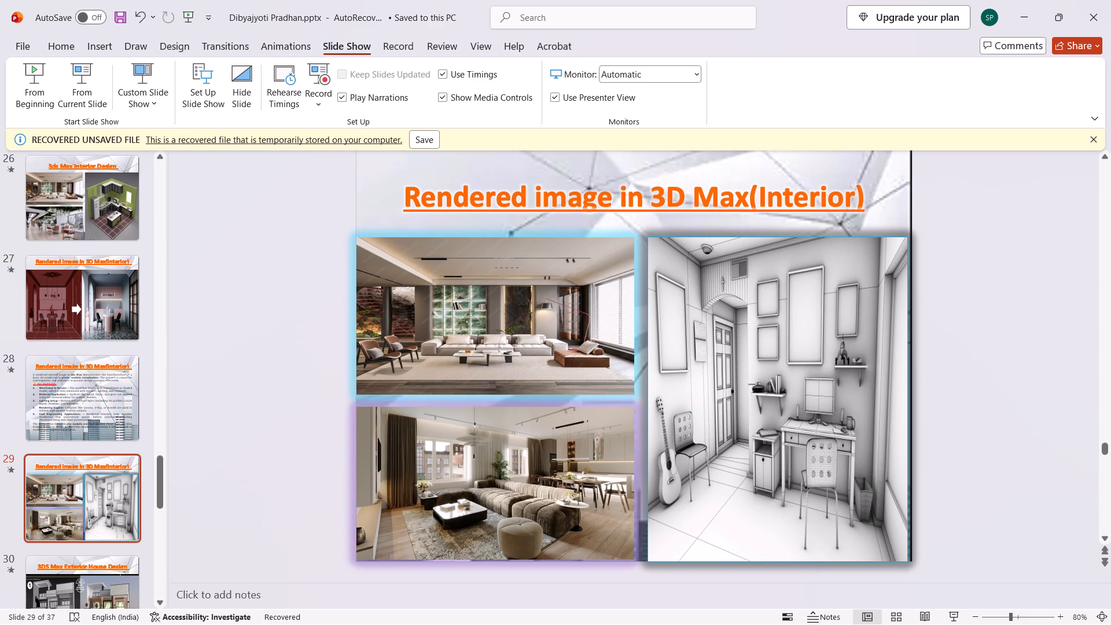
scroll(53, 503, down, 2)
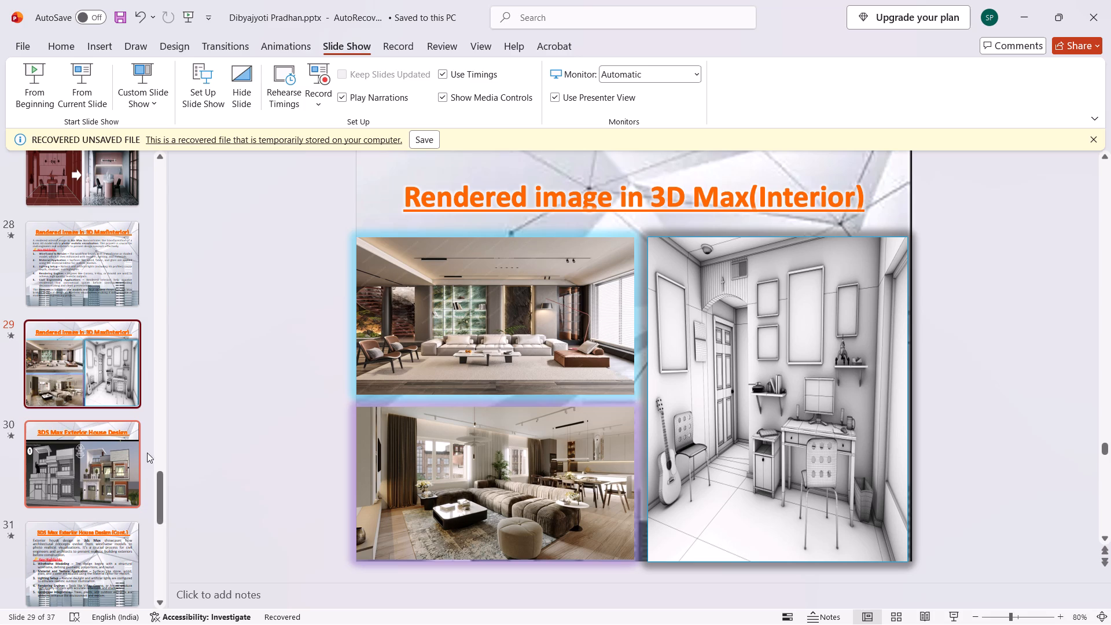
click(818, 380)
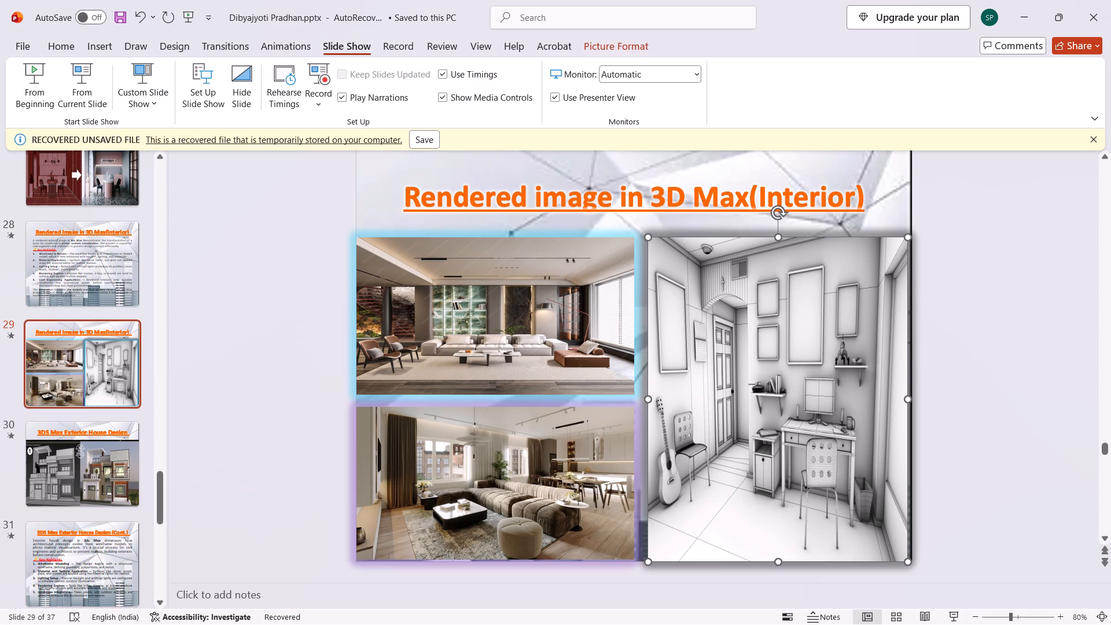
key(ctrl+c)
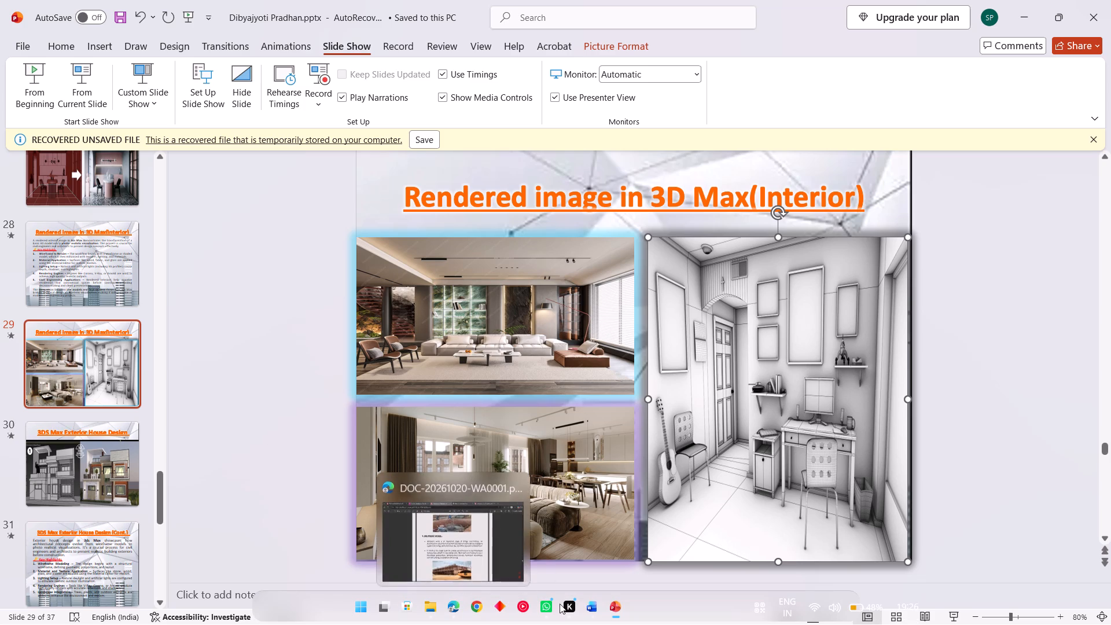
Switch to the Word report and paste the copied picture below the Advanced Rendering list on page 17.
click(593, 609)
scroll(505, 445, down, 3)
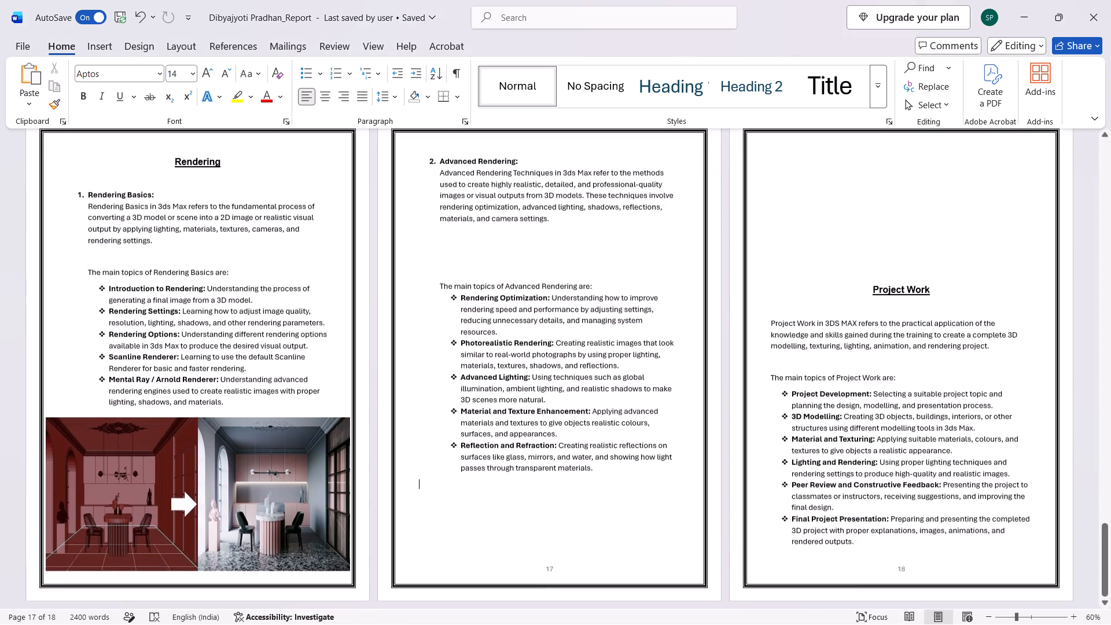
scroll(505, 444, up, 3)
scroll(507, 371, down, 1)
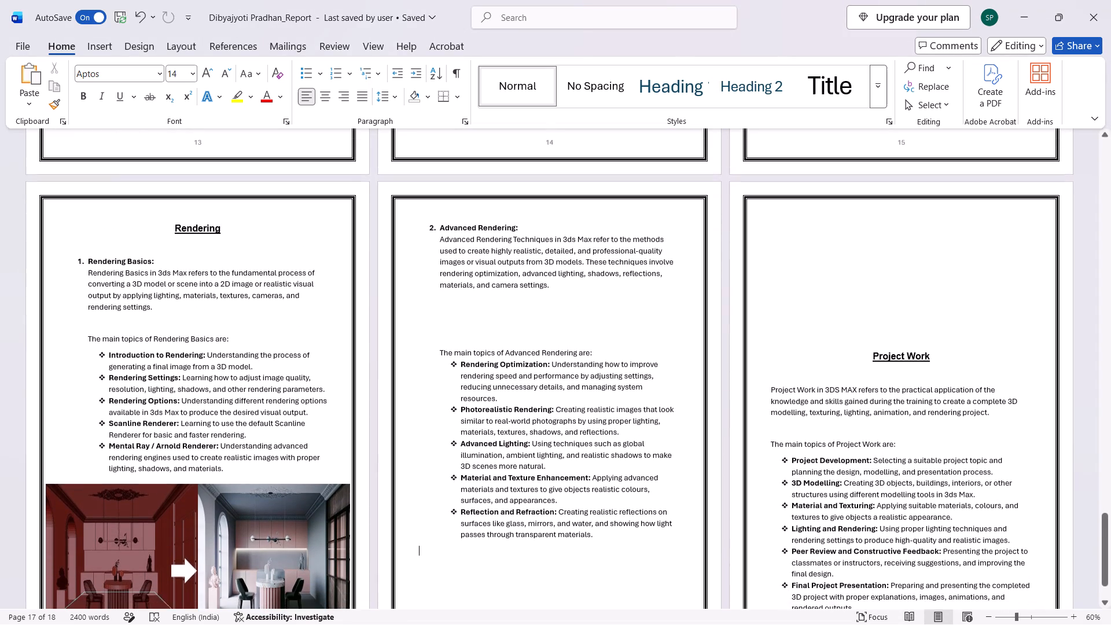
scroll(521, 467, down, 1)
scroll(579, 495, down, 2)
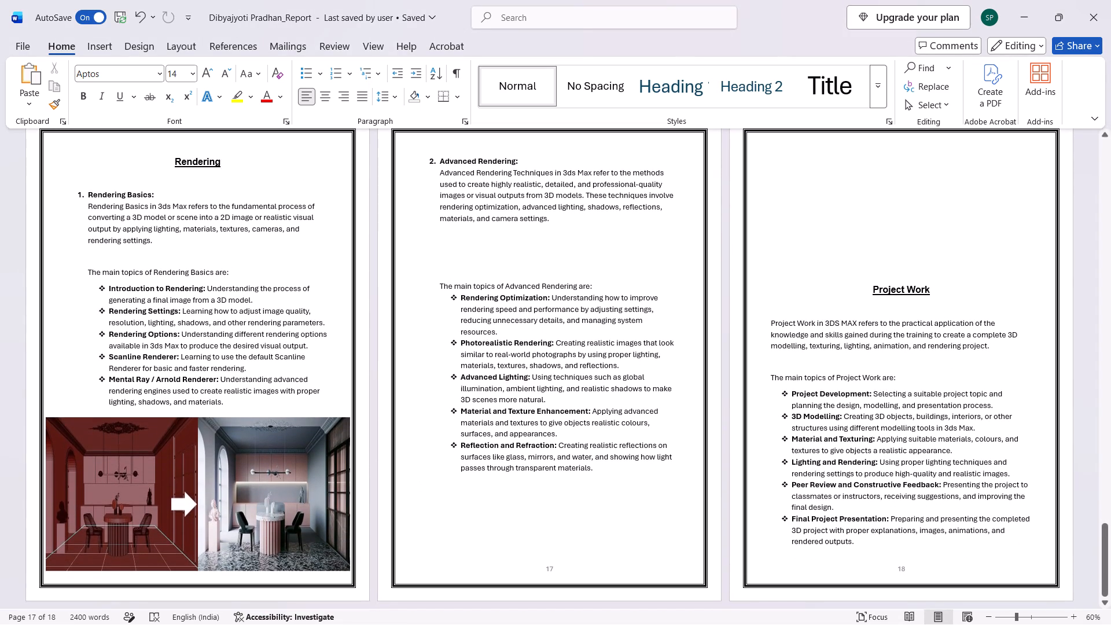
click(534, 494)
key(ctrl+v)
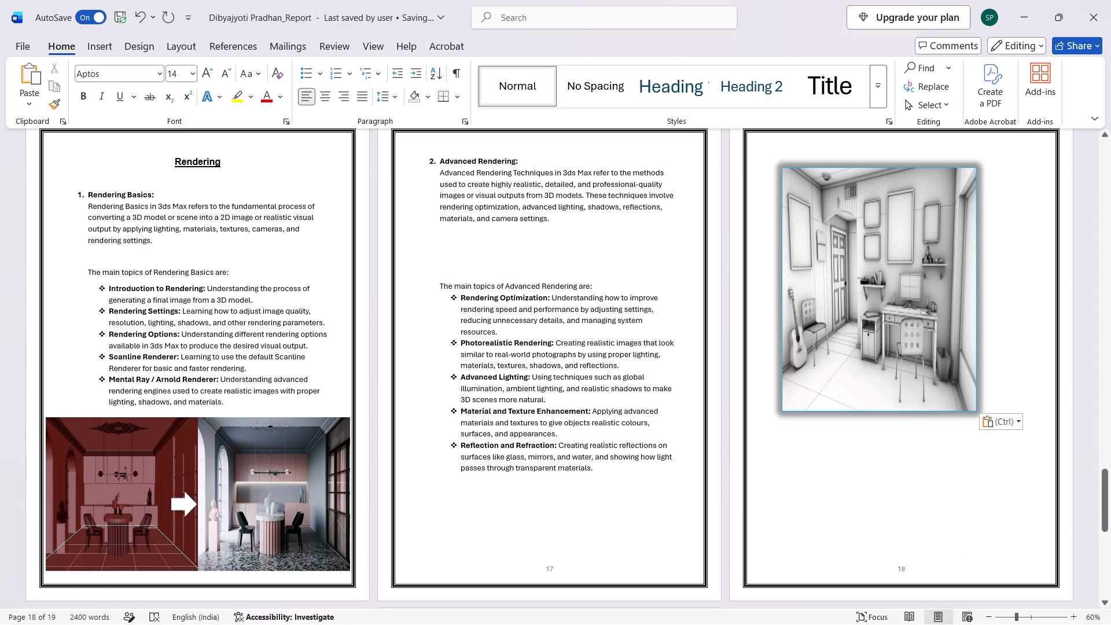
Set the pasted study room picture's text wrapping to In Front of Text.
click(807, 311)
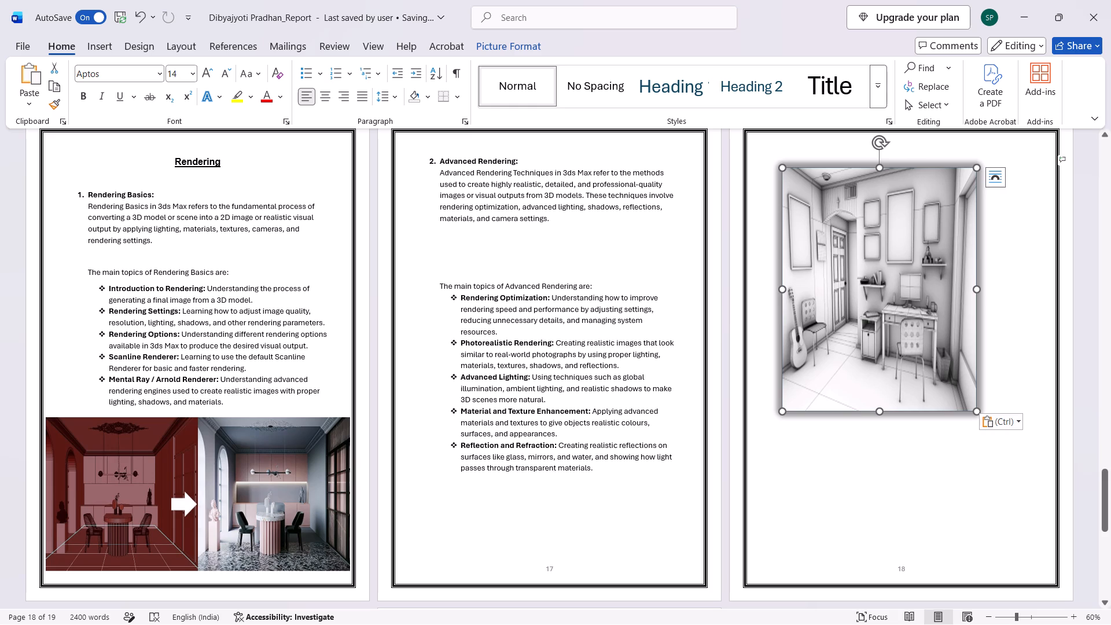
click(518, 47)
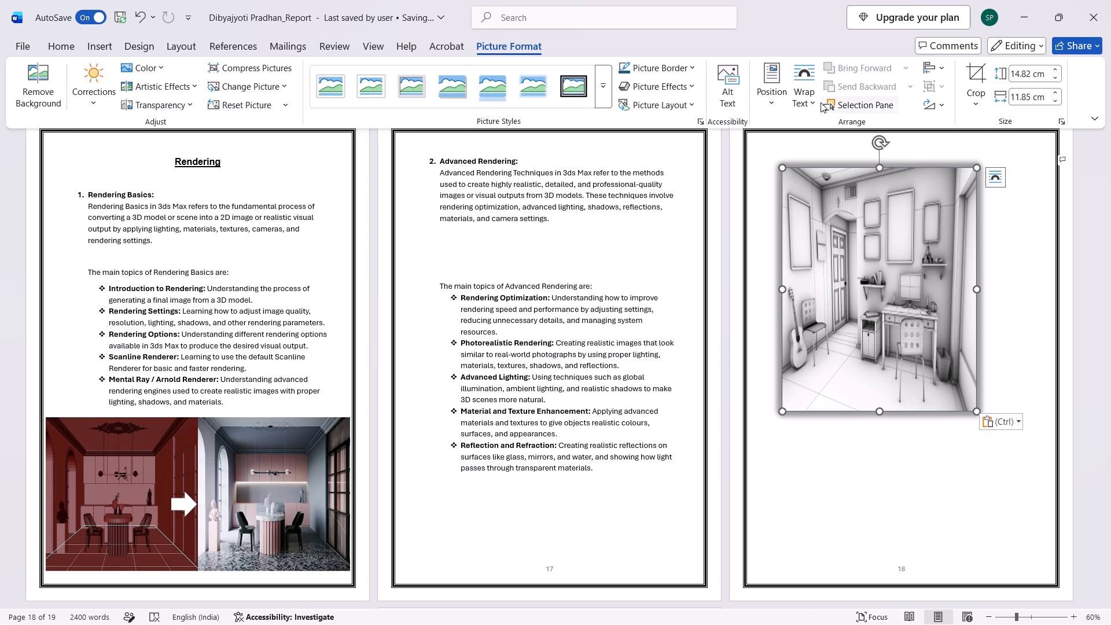
click(815, 99)
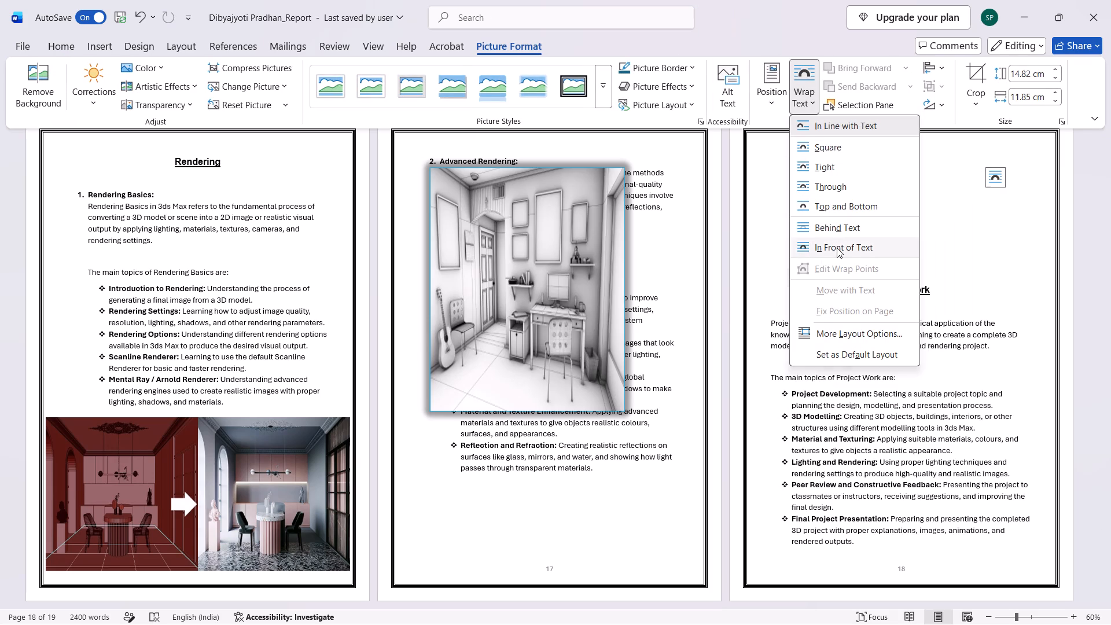
click(837, 248)
Switch to the PowerPoint presentation and copy the grey brick house picture from slide 33, "Rendering architectural exteriors".
scroll(789, 252, right, 1)
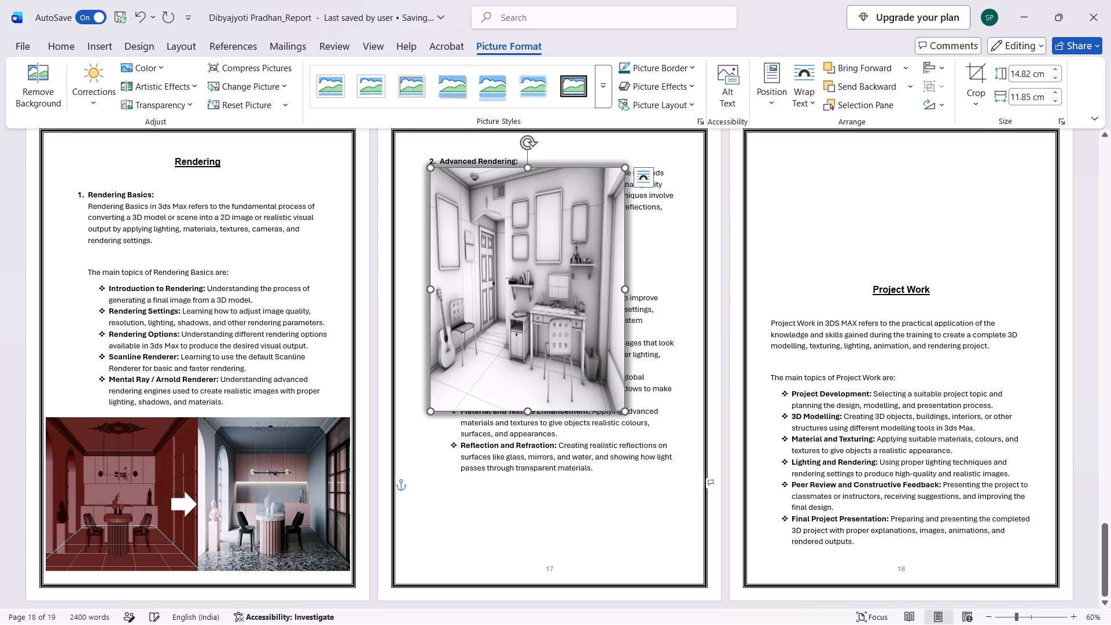
scroll(789, 252, left, 1)
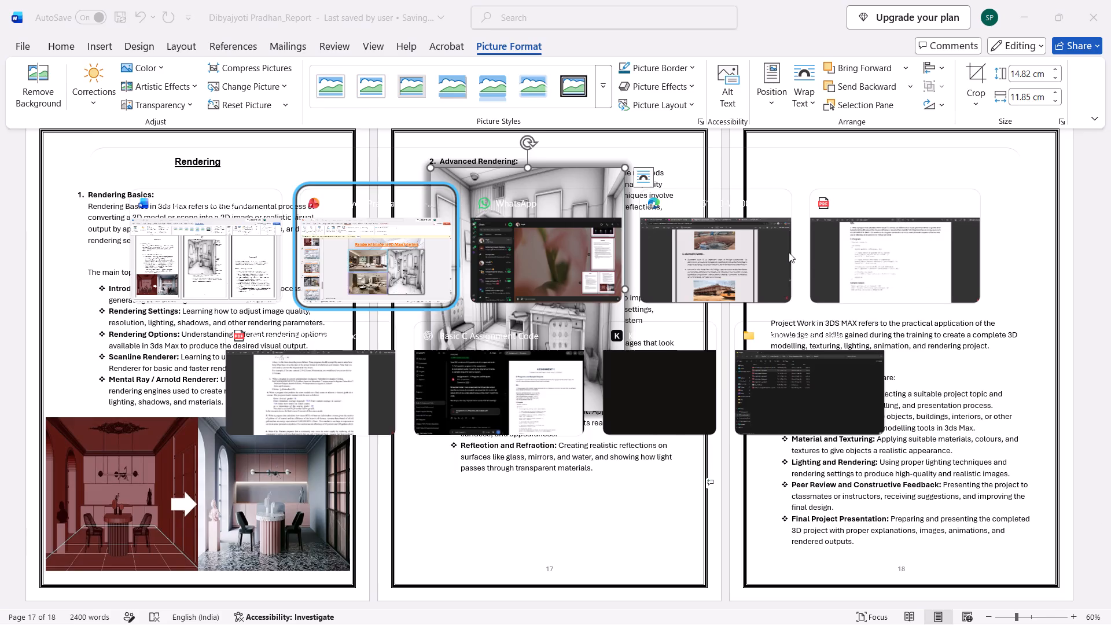
scroll(9, 283, up, 4)
click(80, 354)
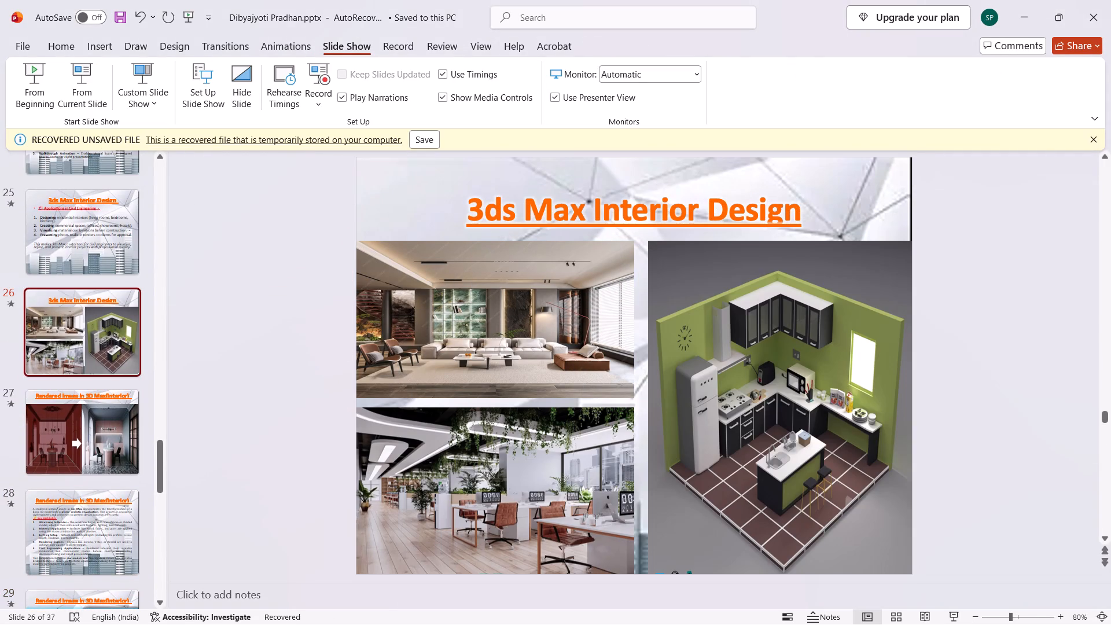
click(733, 389)
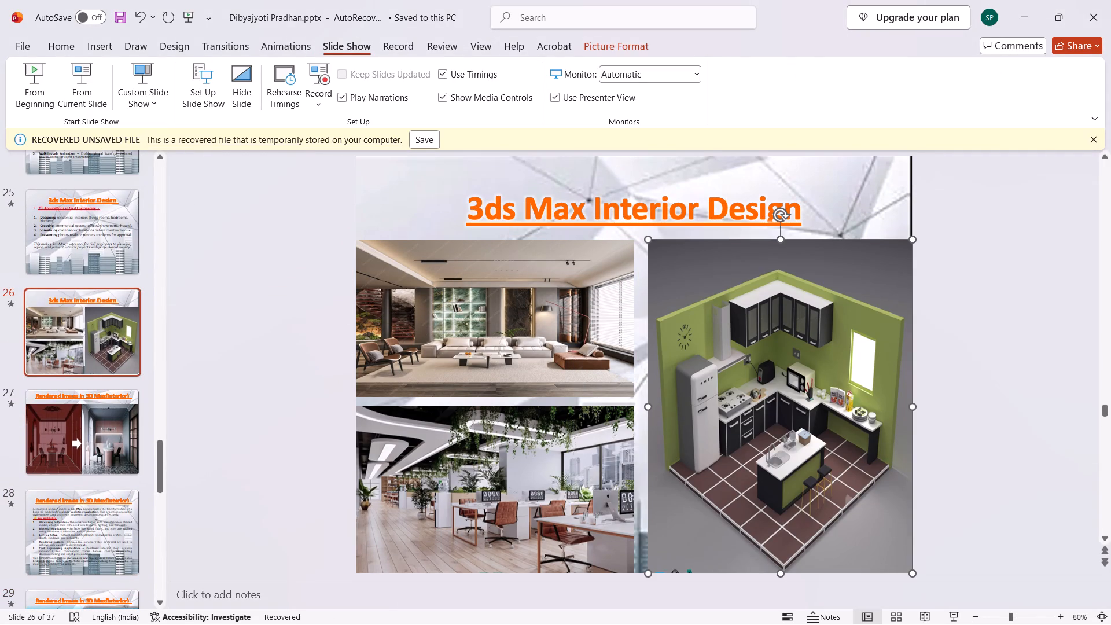
scroll(833, 327, up, 1)
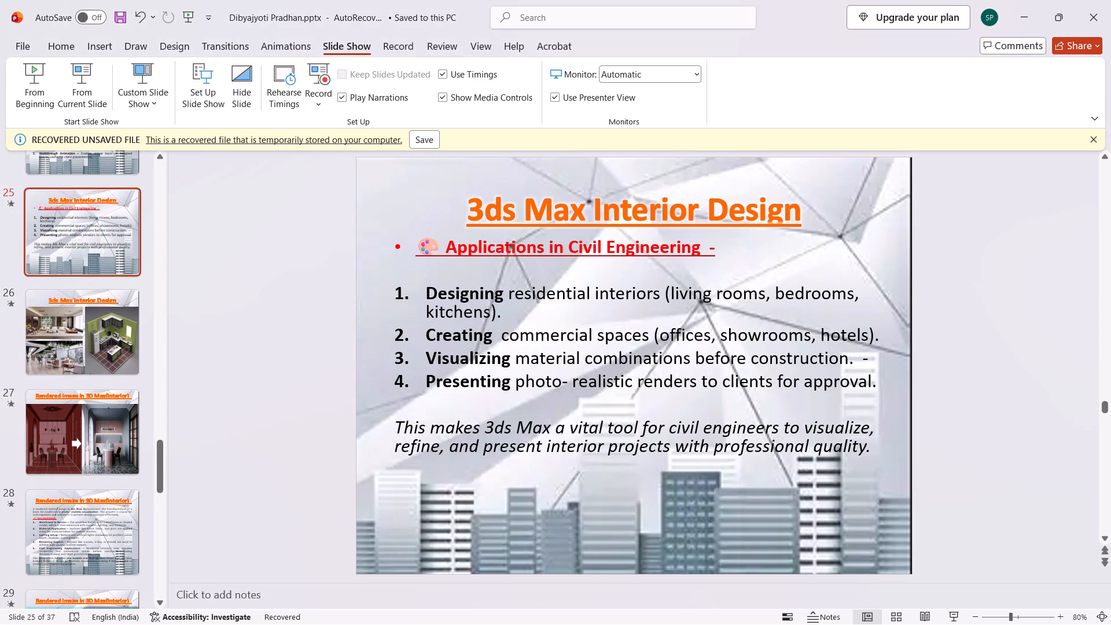
scroll(80, 352, down, 8)
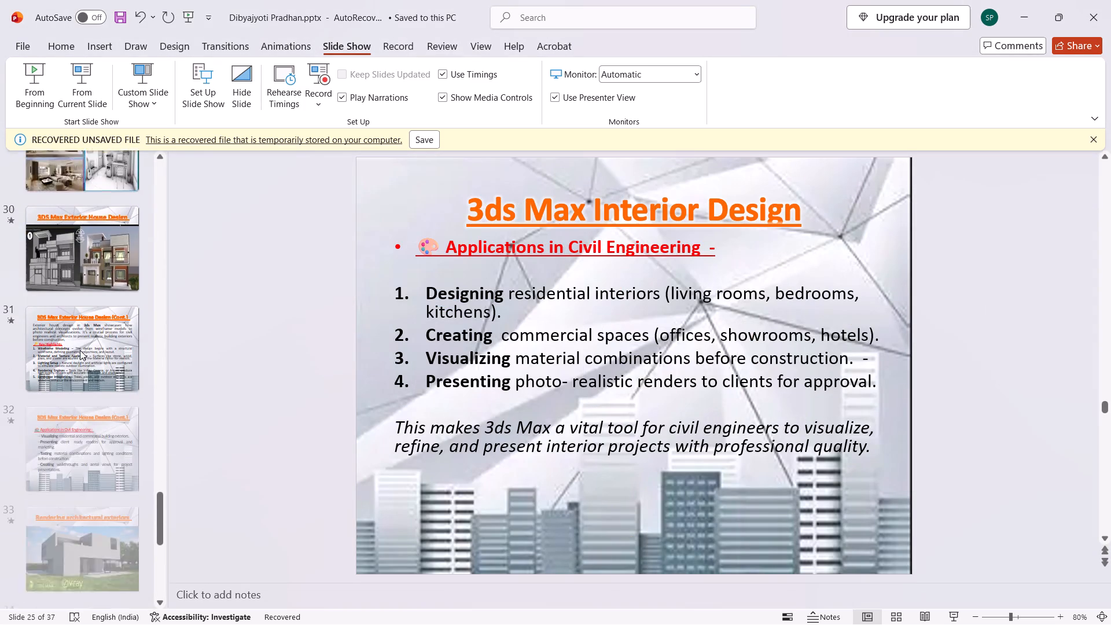
scroll(80, 350, down, 1)
click(89, 418)
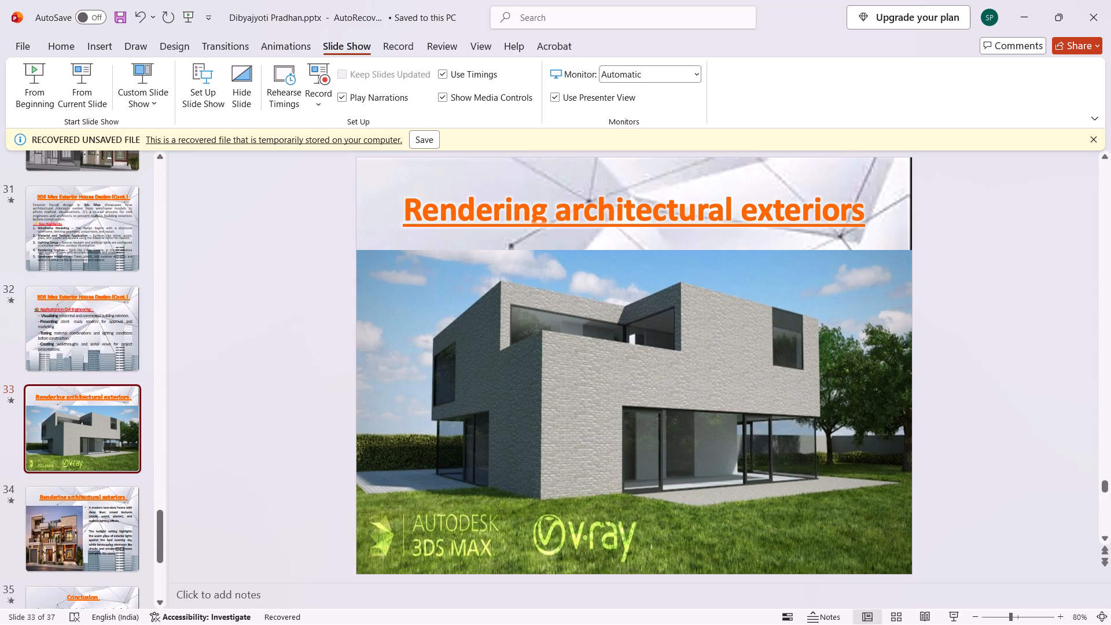
click(474, 425)
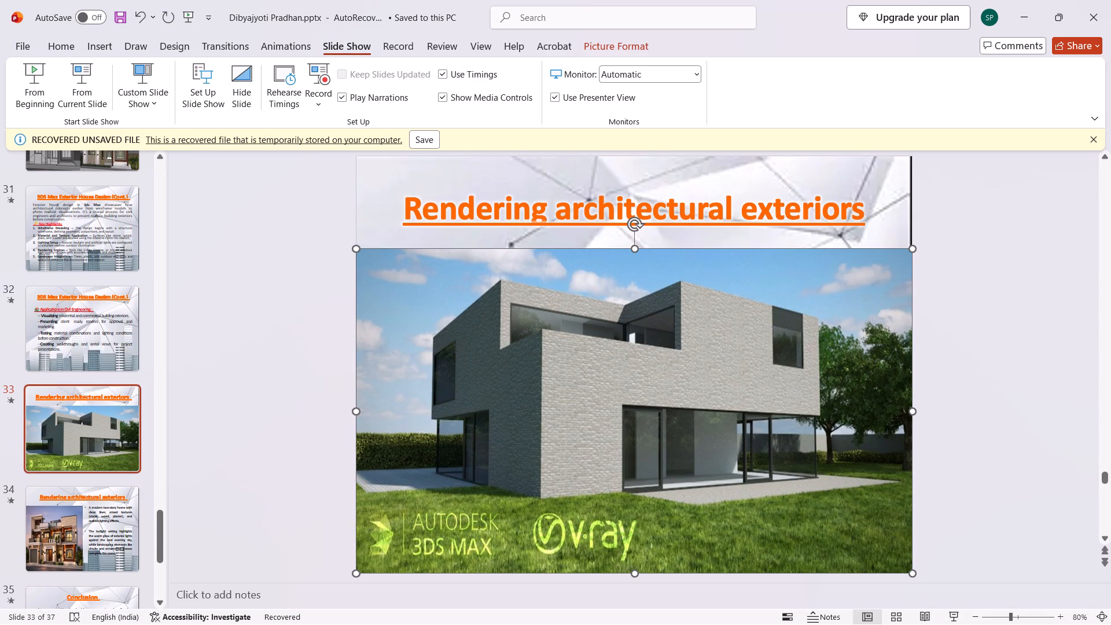
key(ctrl+c)
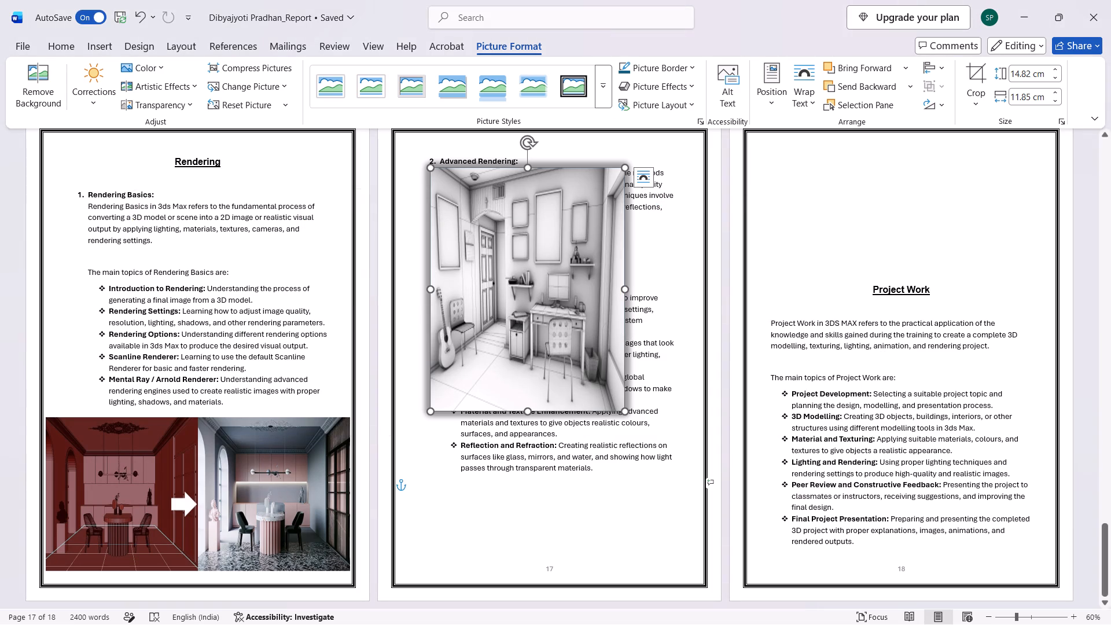
In the Word report, delete the study room picture on page 17 and paste the copied house picture in its place.
click(518, 323)
key(Delete)
key(ctrl+v)
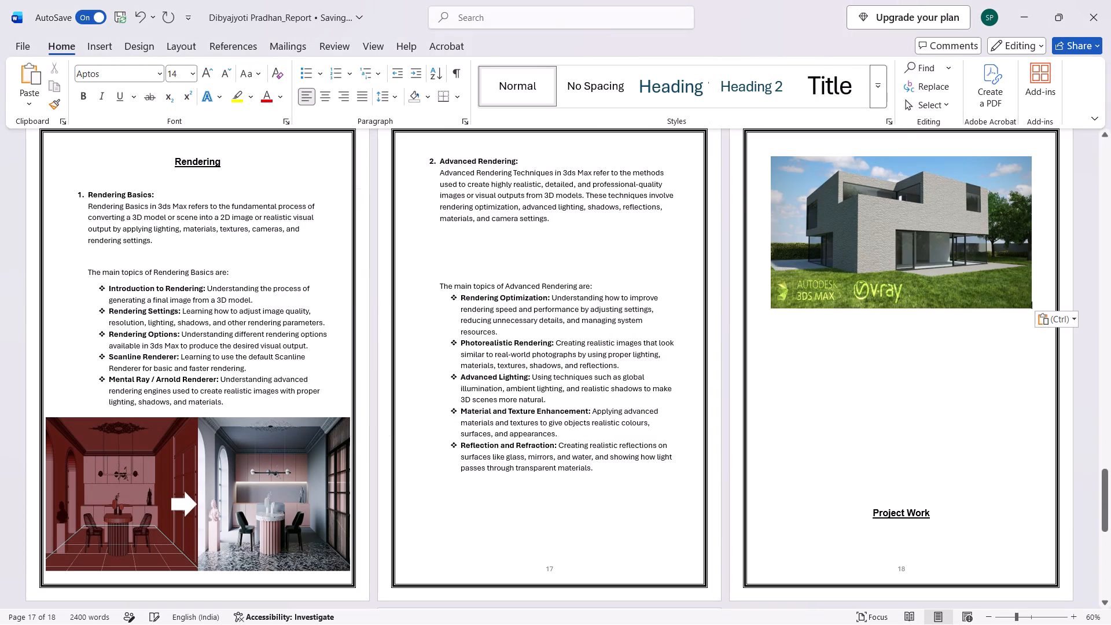
Set the pasted house picture's text wrapping to In Front of Text.
click(844, 218)
click(517, 48)
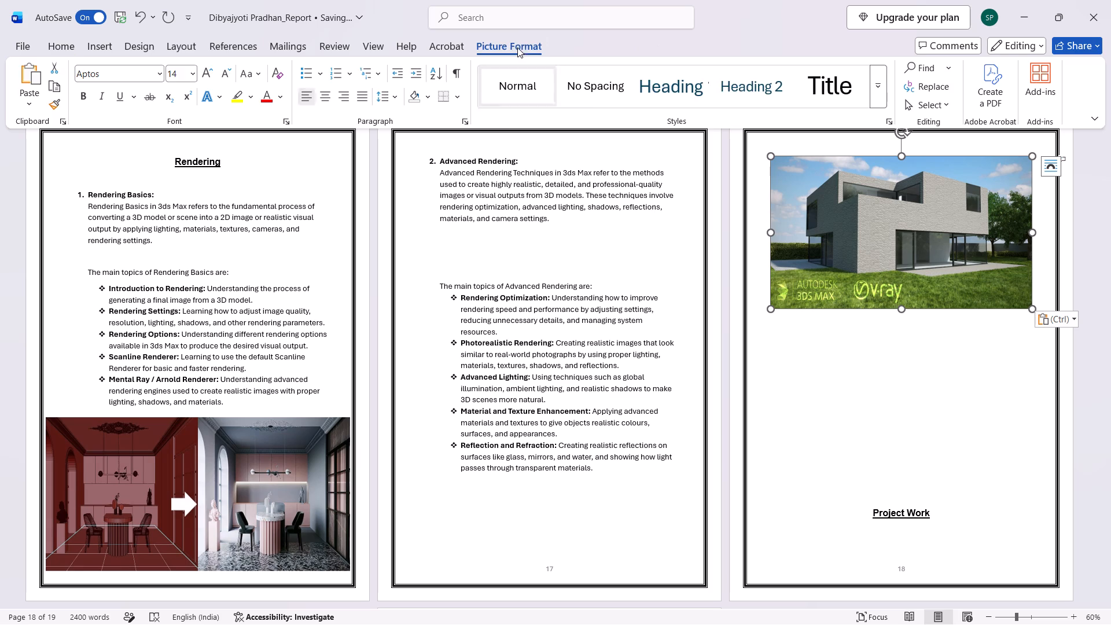
click(793, 100)
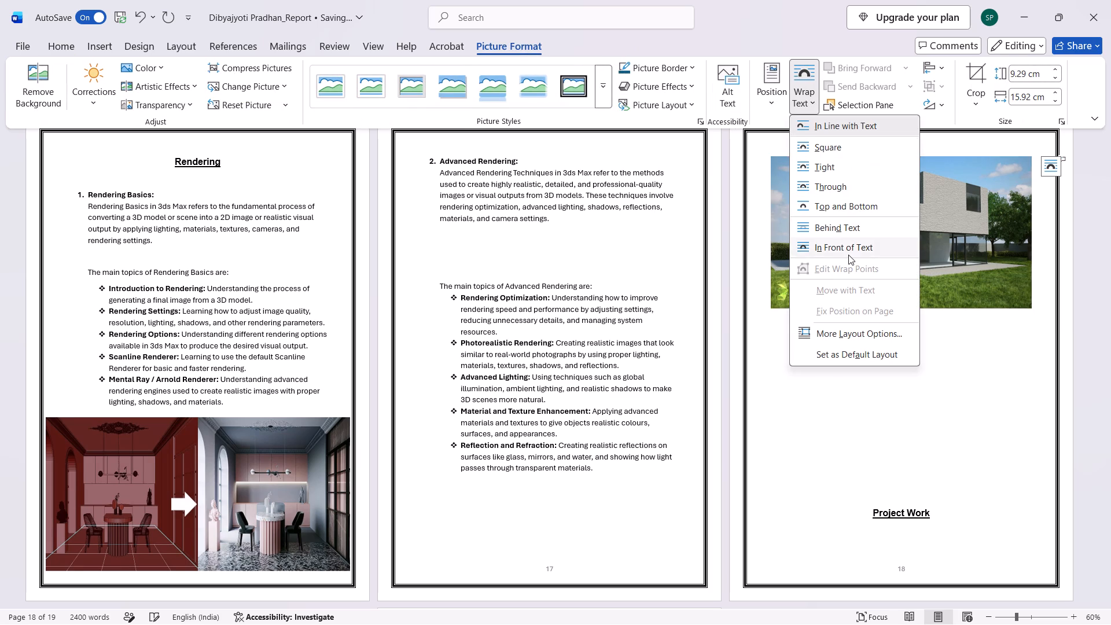
click(848, 253)
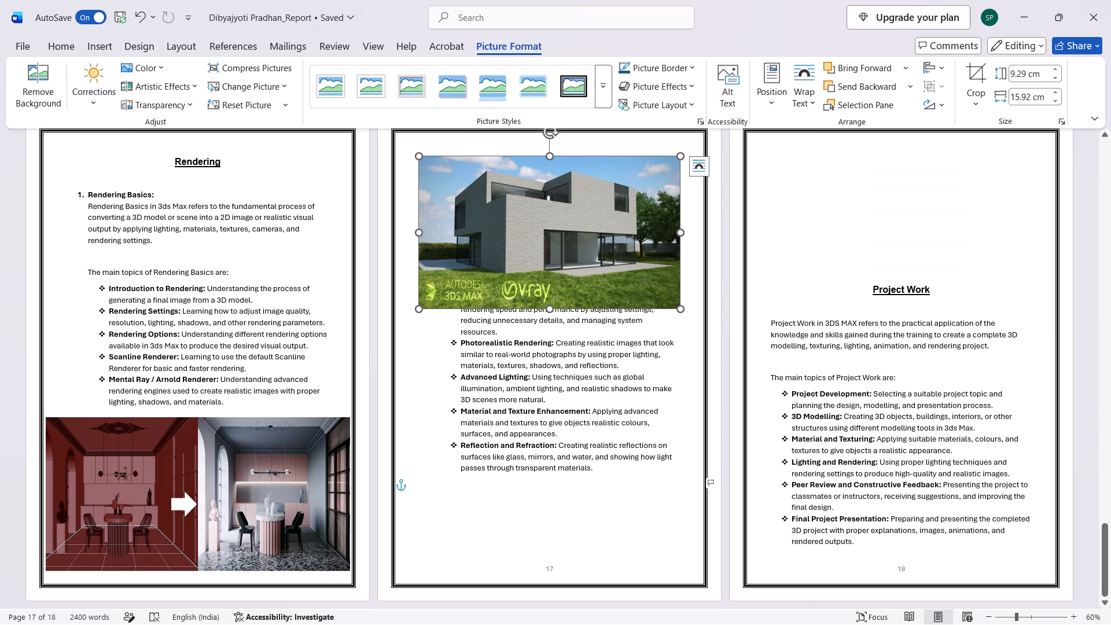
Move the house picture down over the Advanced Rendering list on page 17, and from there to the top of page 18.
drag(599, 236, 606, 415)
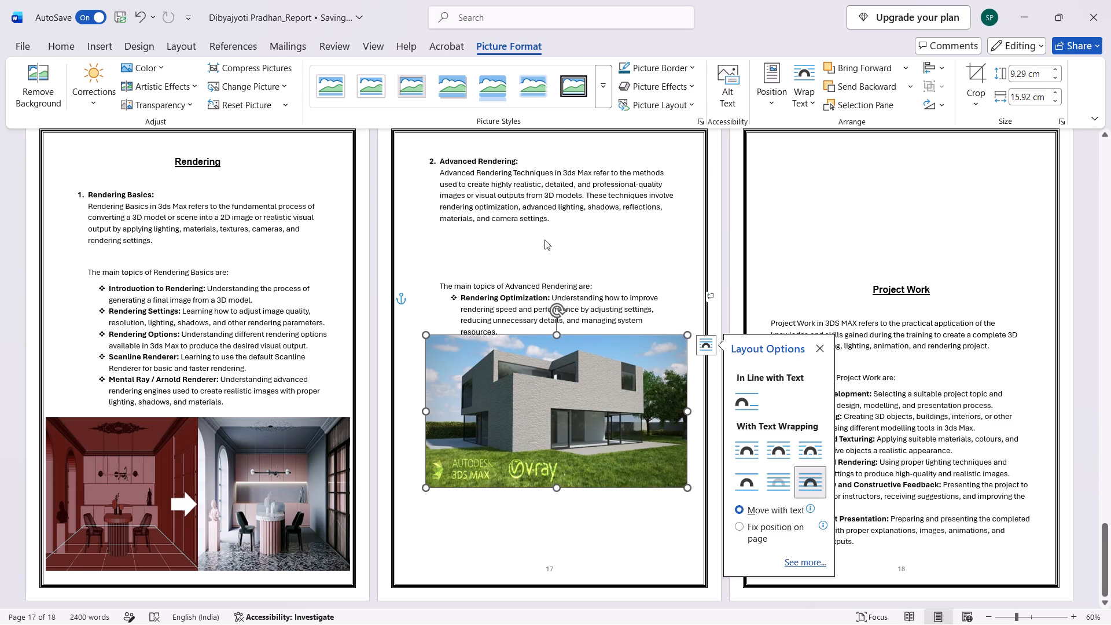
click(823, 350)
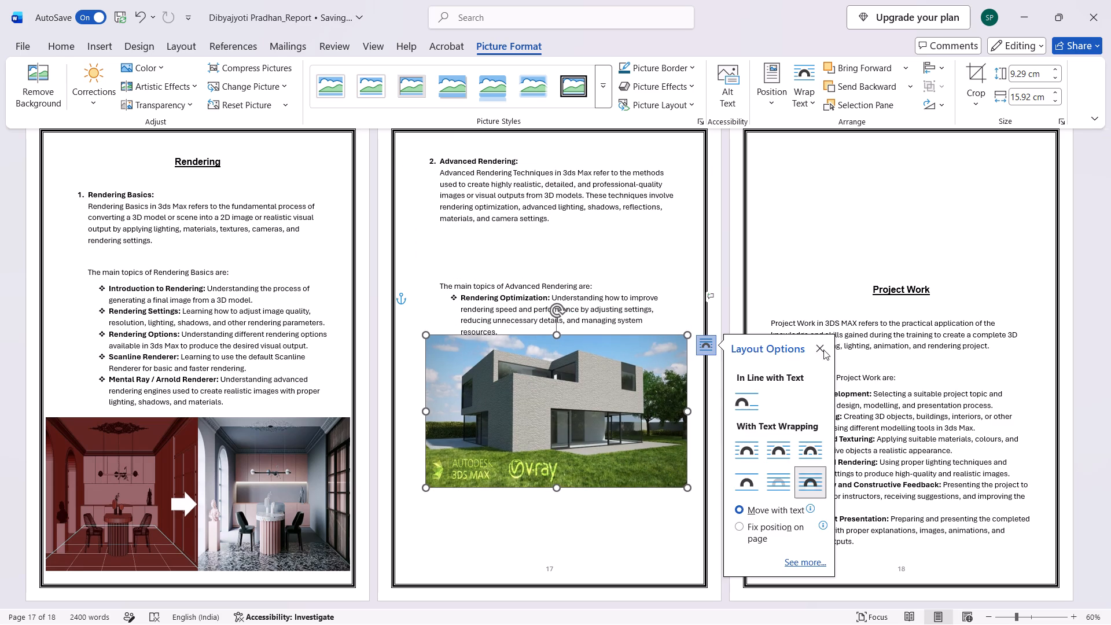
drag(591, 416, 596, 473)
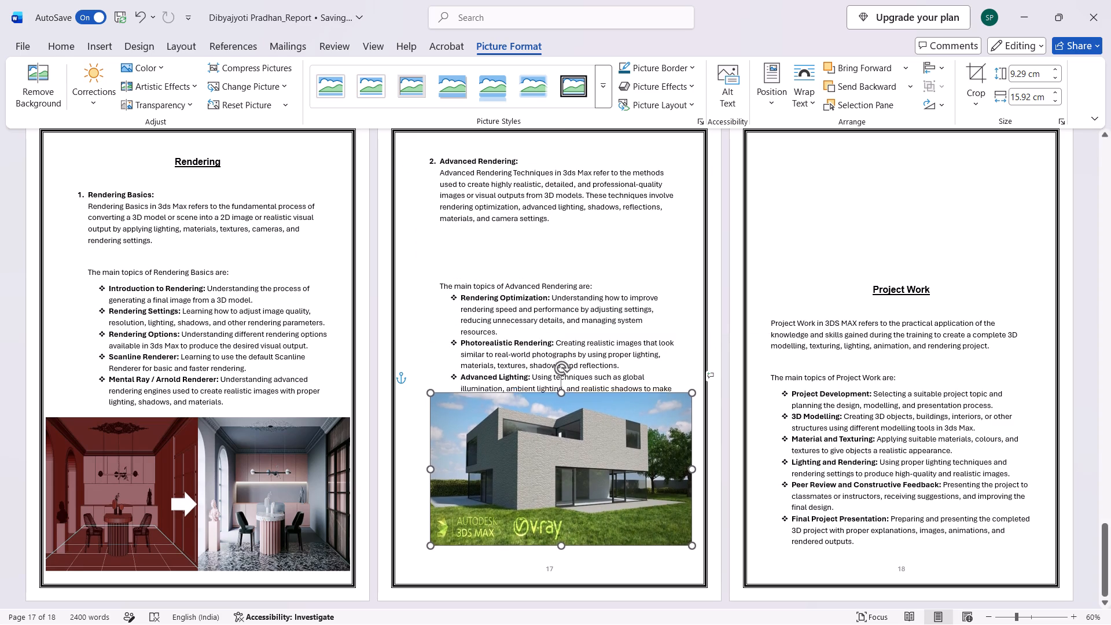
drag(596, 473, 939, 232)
Delete the extra blank lines between the Advanced Rendering introduction and "The main topics of Advanced Rendering are:" on page 17.
scroll(533, 339, up, 2)
click(474, 318)
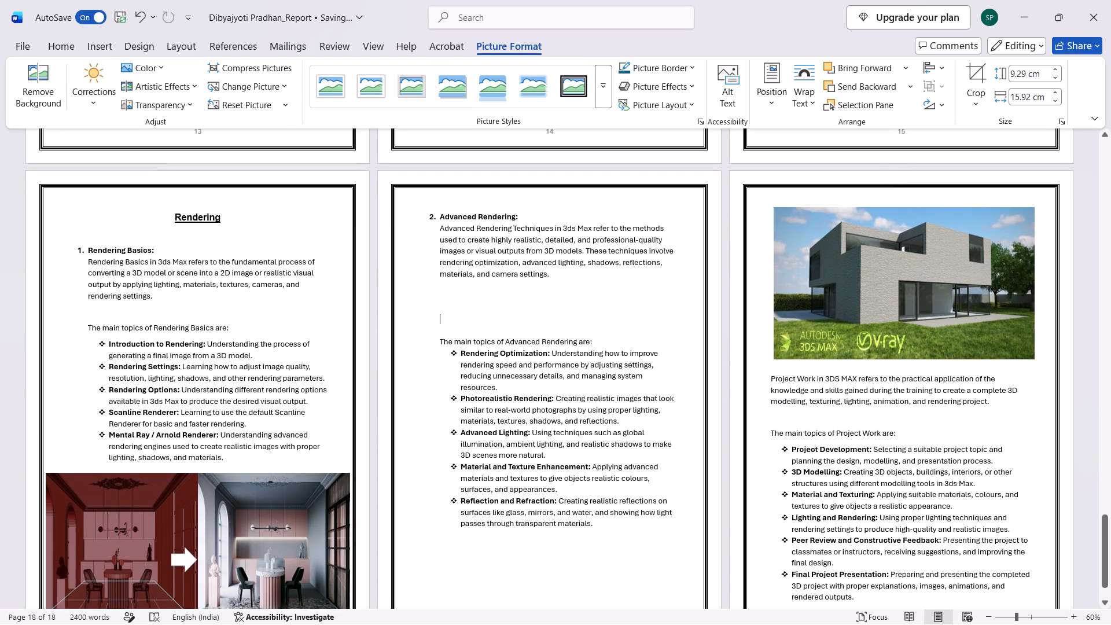
key(BackSpace)
key(BackSpace)
key(BackSpace)
key(BackSpace)
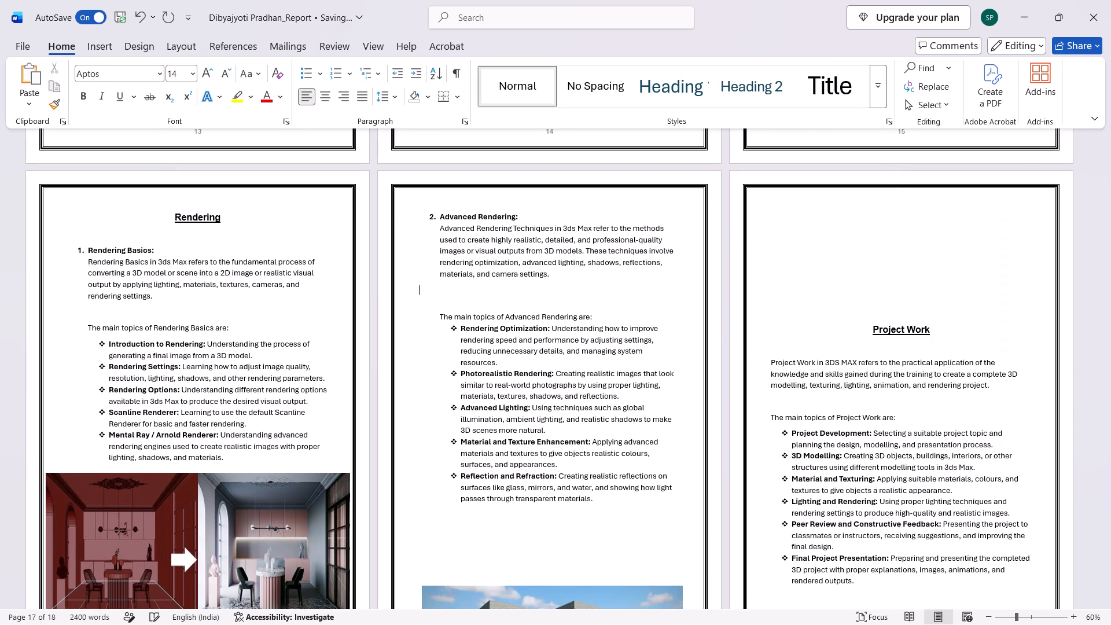
key(BackSpace)
scroll(449, 385, down, 4)
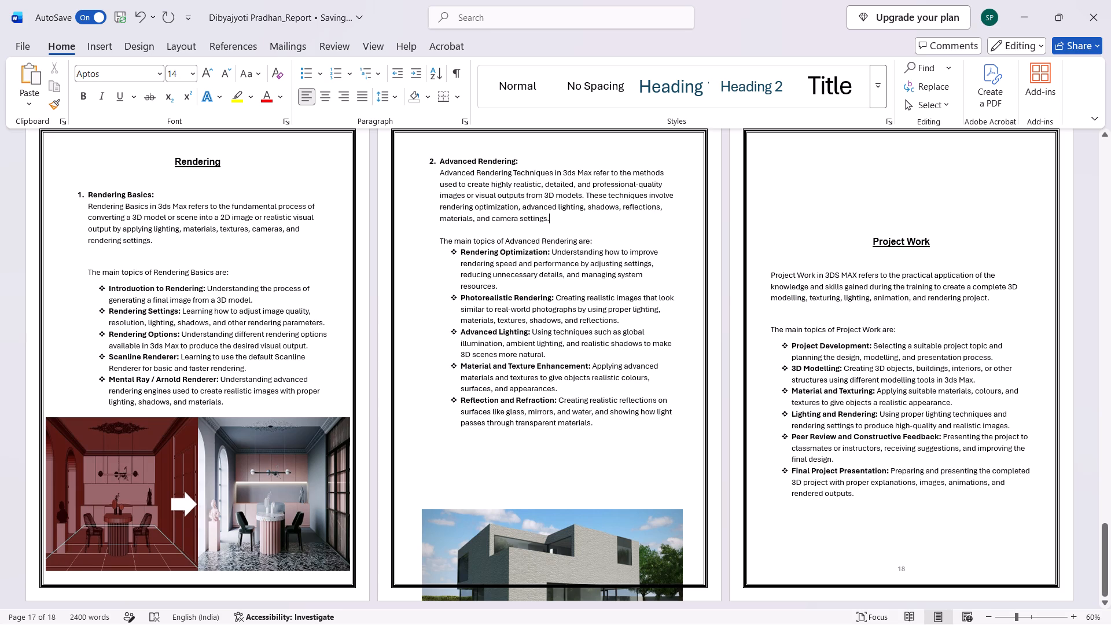
Look through slides 33 to 37 of the PowerPoint presentation, and return to Word to examine the report's last pages.
scroll(8, 417, down, 3)
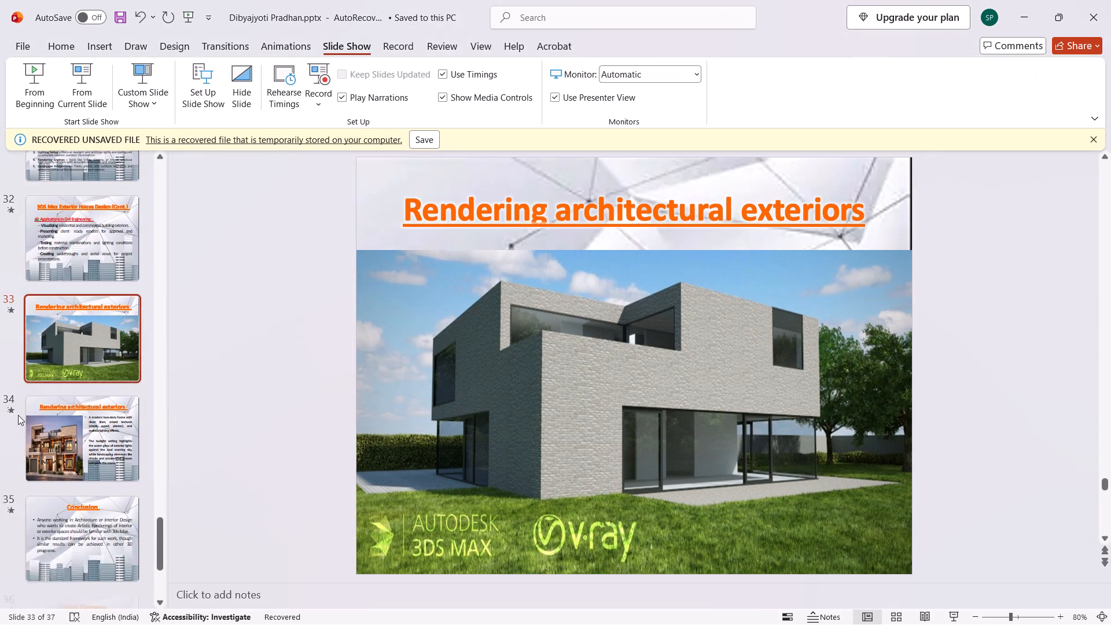
scroll(18, 415, down, 14)
scroll(20, 411, up, 6)
scroll(20, 411, down, 6)
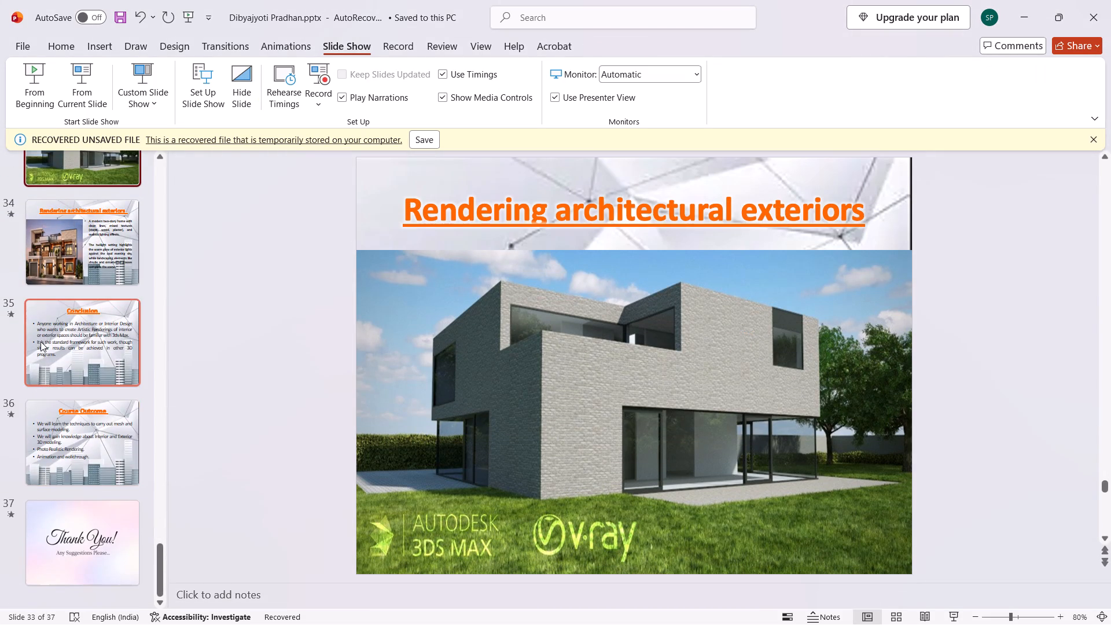
scroll(41, 341, up, 1)
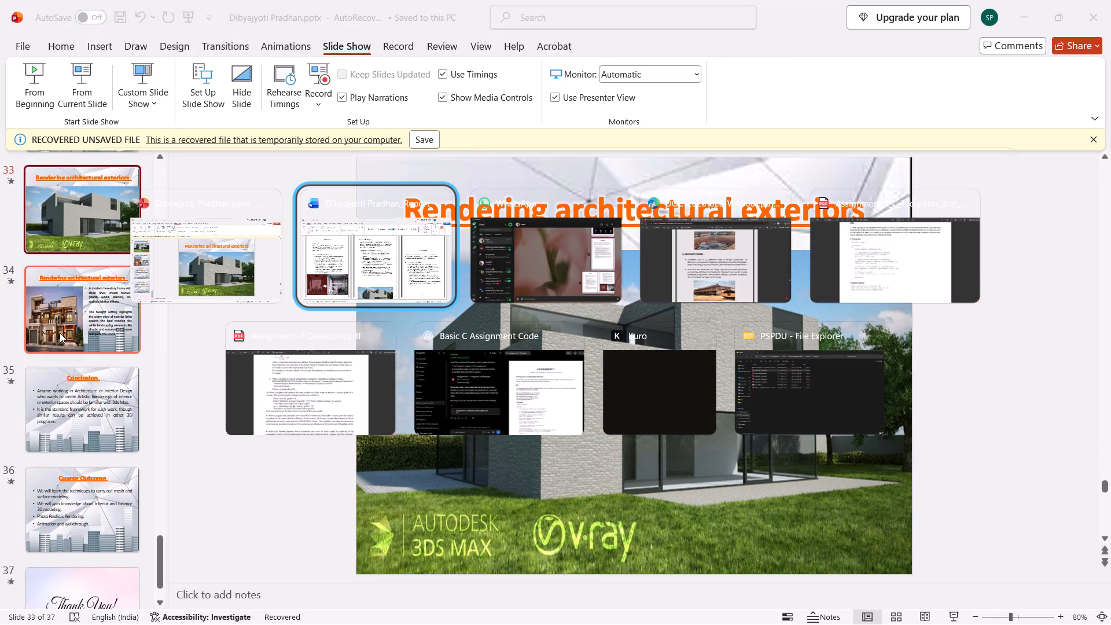
scroll(533, 439, down, 2)
scroll(533, 440, up, 2)
scroll(533, 440, down, 2)
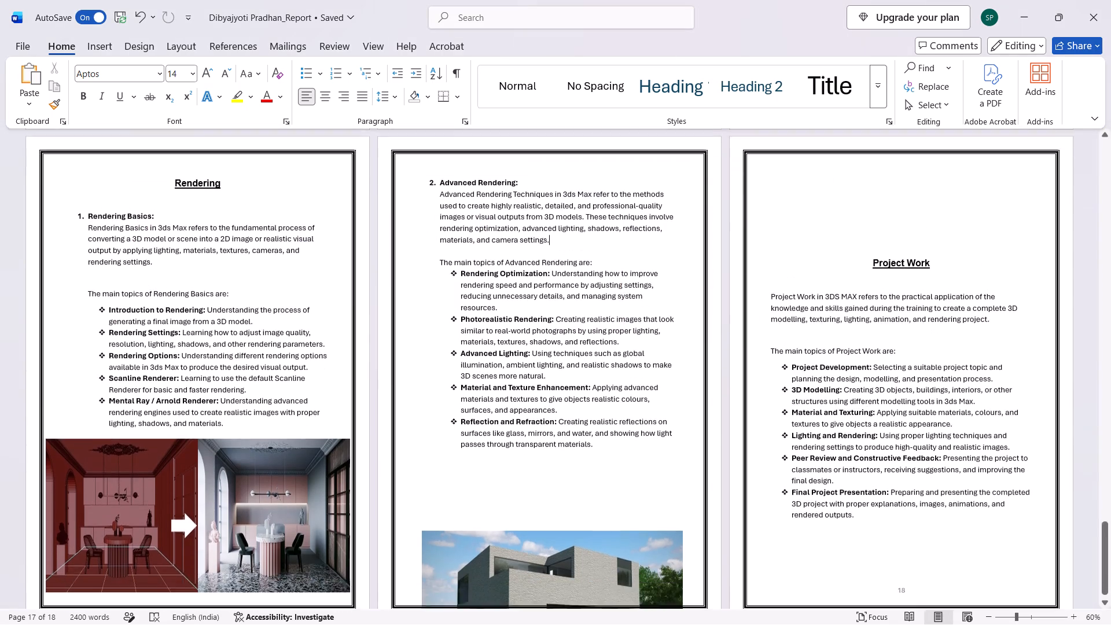
scroll(670, 420, up, 3)
scroll(694, 384, down, 2)
scroll(745, 280, up, 1)
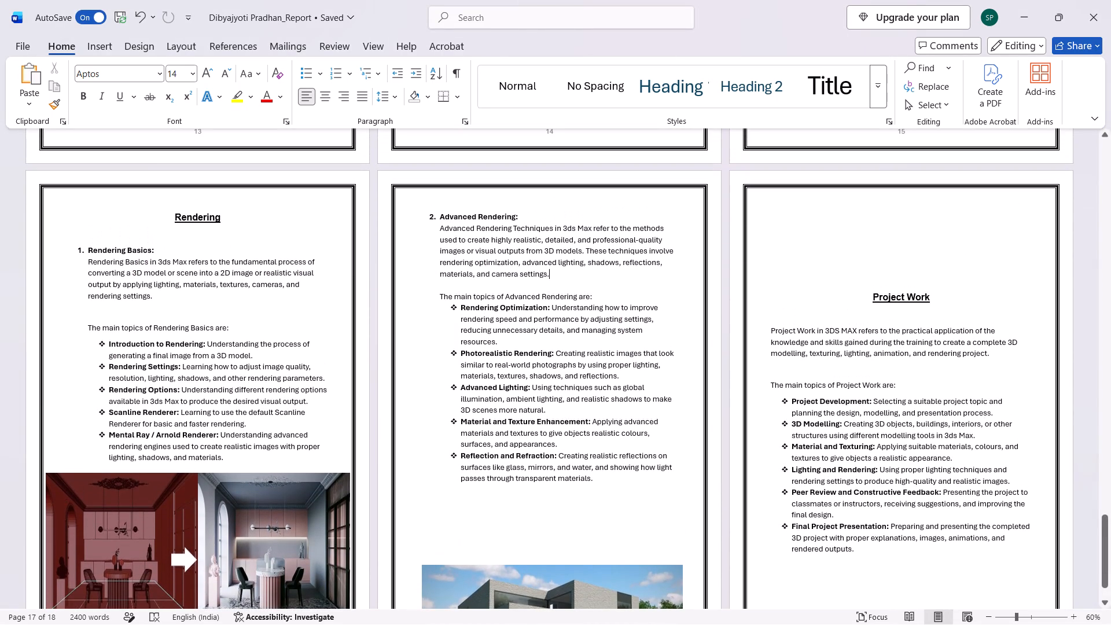
Enter the line "Rendering Architectural Exteriors:" at the top of page 18, above the Project Work heading.
click(797, 241)
click(800, 220)
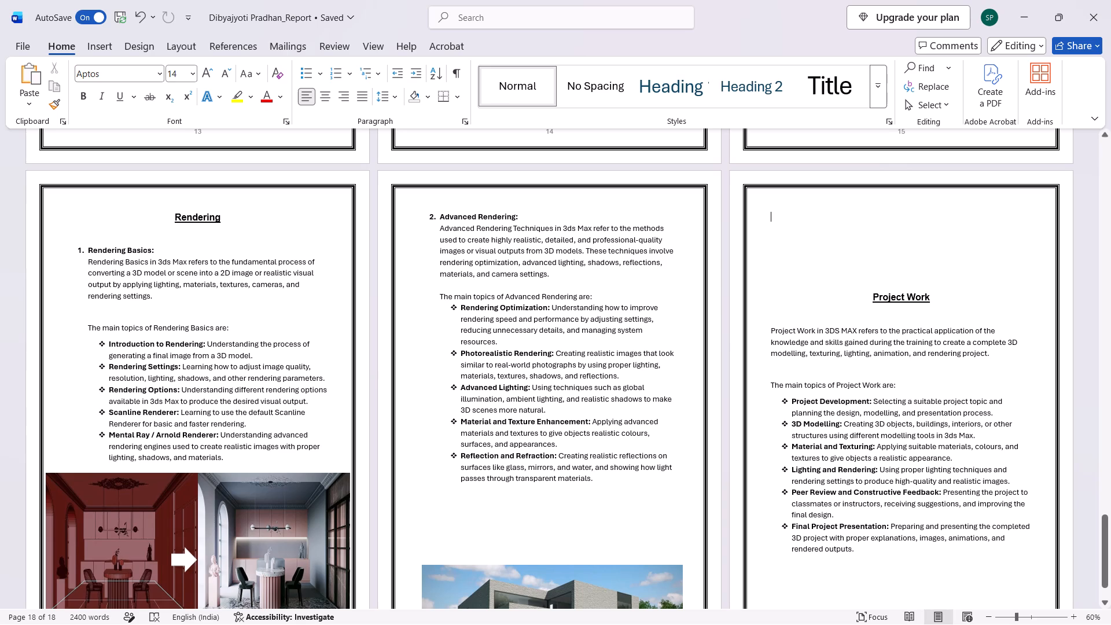
scroll(790, 230, down, 3)
scroll(727, 276, up, 1)
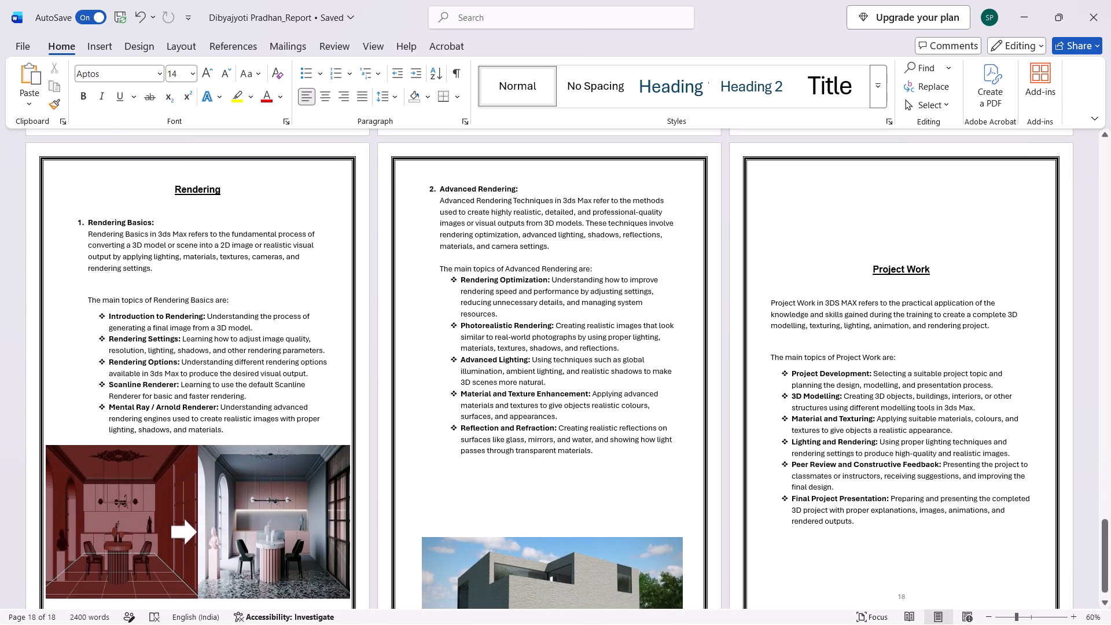
scroll(727, 276, down, 2)
scroll(718, 278, up, 1)
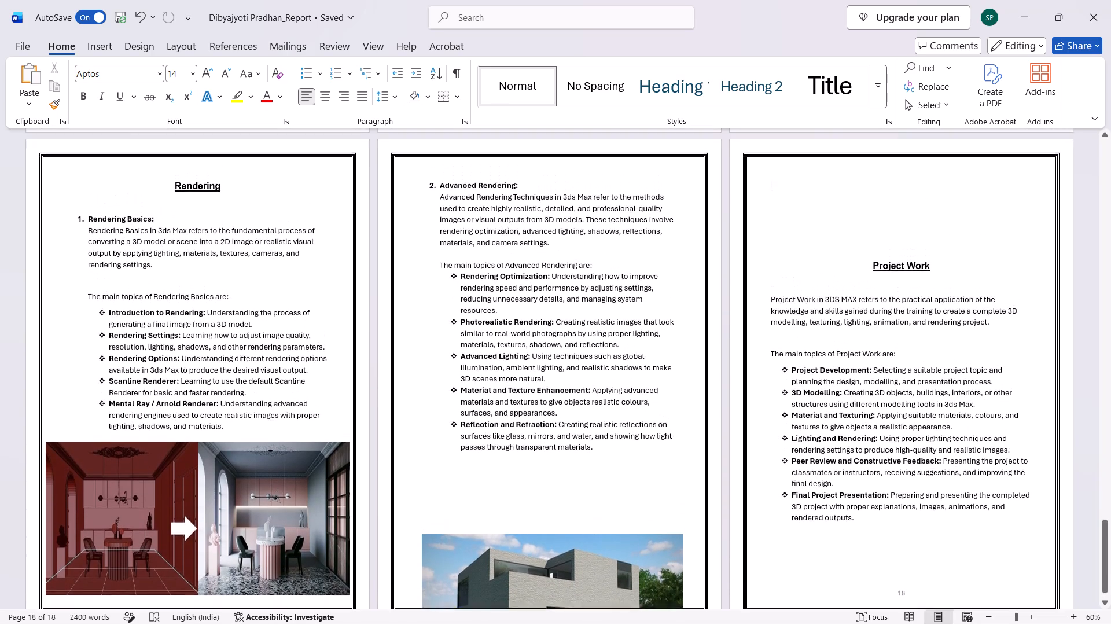
scroll(718, 278, up, 2)
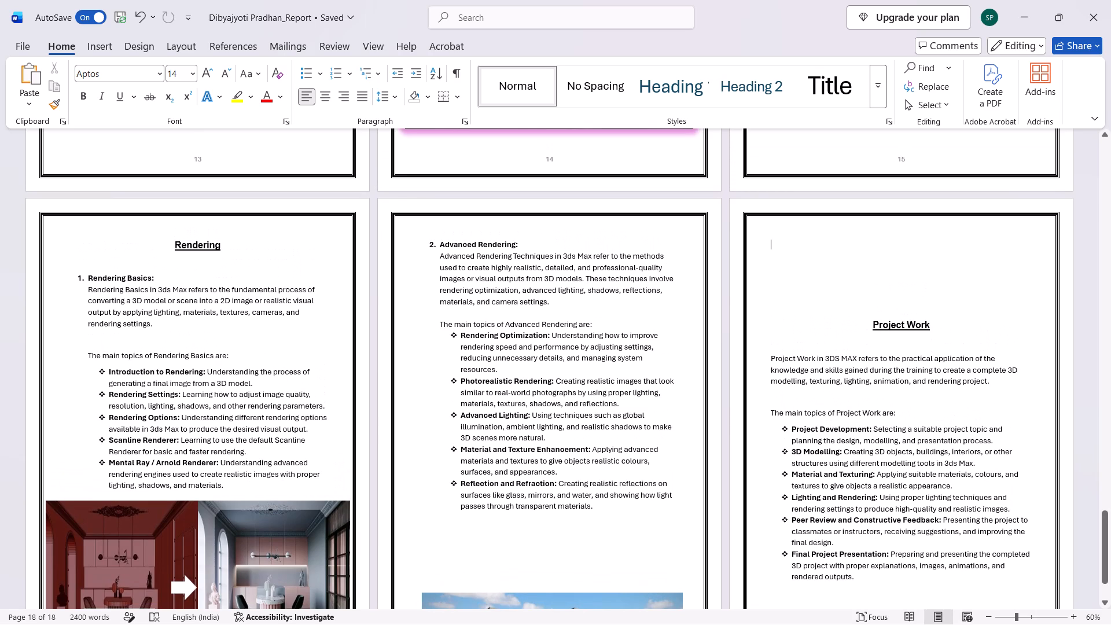
key(shift+r)
text(endering Architer)
key(BackSpace)
text(ctural)
key(space)
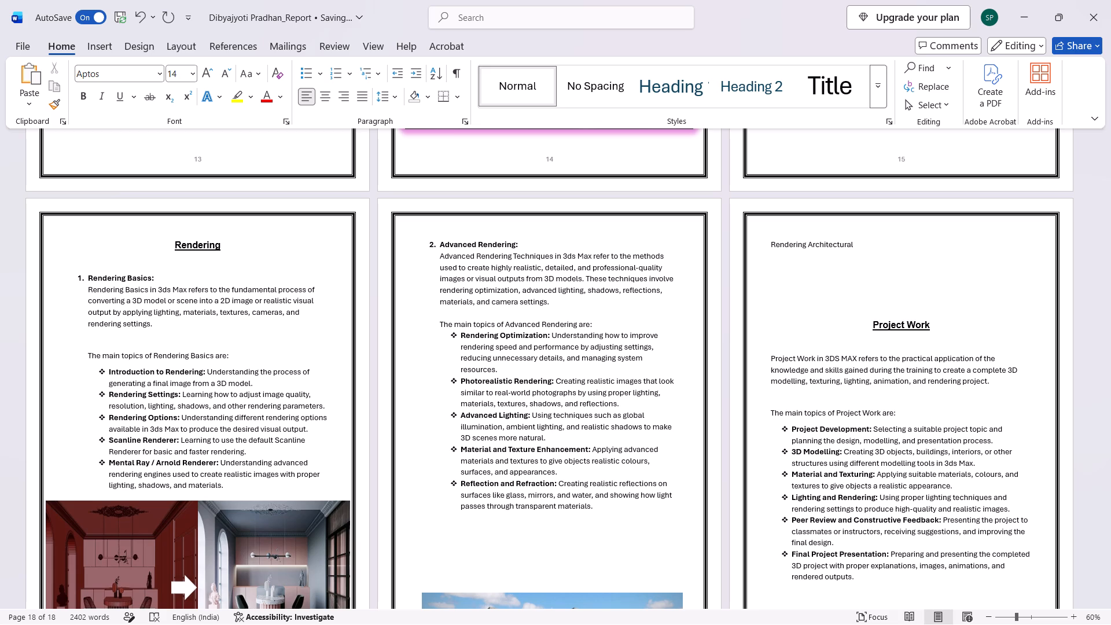
text(Exteriors)
key(shift+colon)
Insert four blank lines above the Project Work heading on page 18.
scroll(712, 280, down, 4)
scroll(702, 267, up, 2)
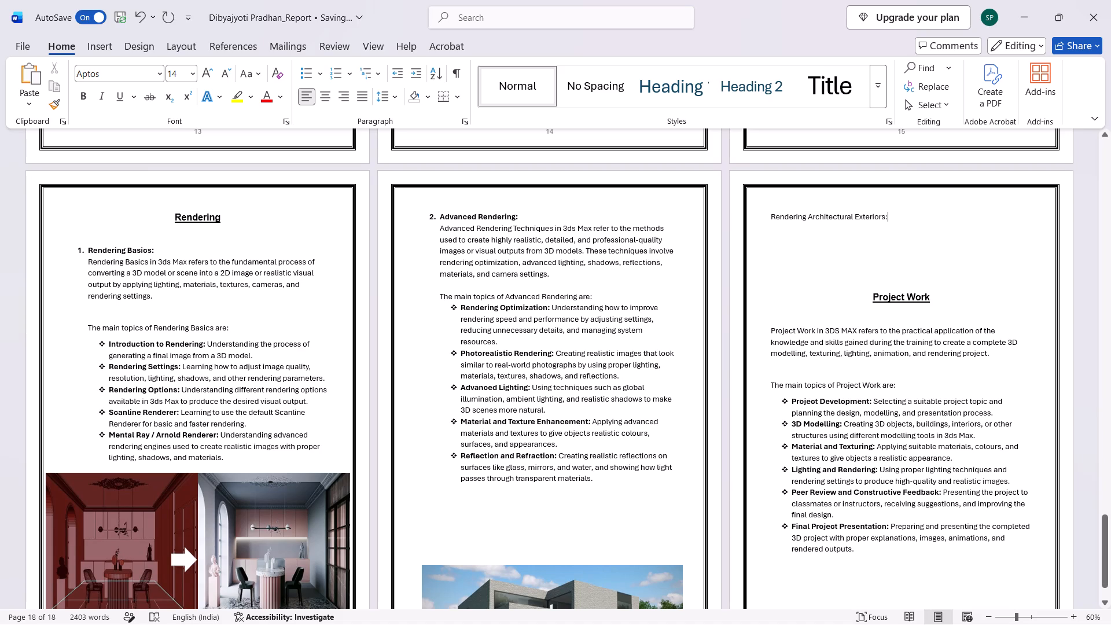
click(776, 292)
click(778, 279)
key(Return)
key(Return)
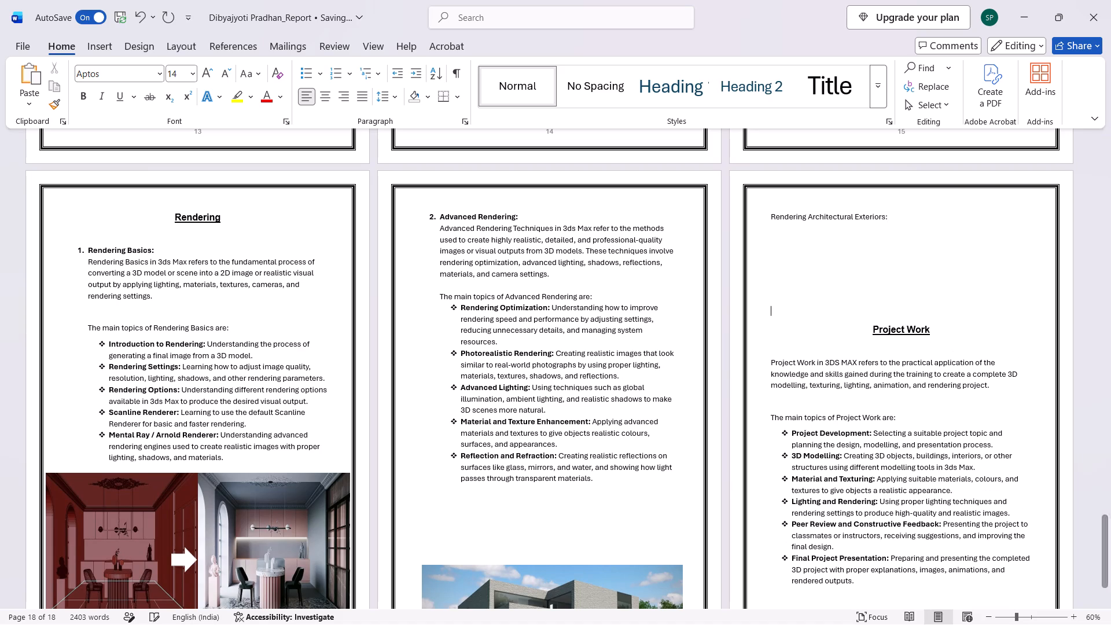
key(Return)
key(Return)
Move the house picture from the bottom of page 17 to just below "Rendering Architectural Exteriors:" on page 18.
drag(634, 593, 634, 592)
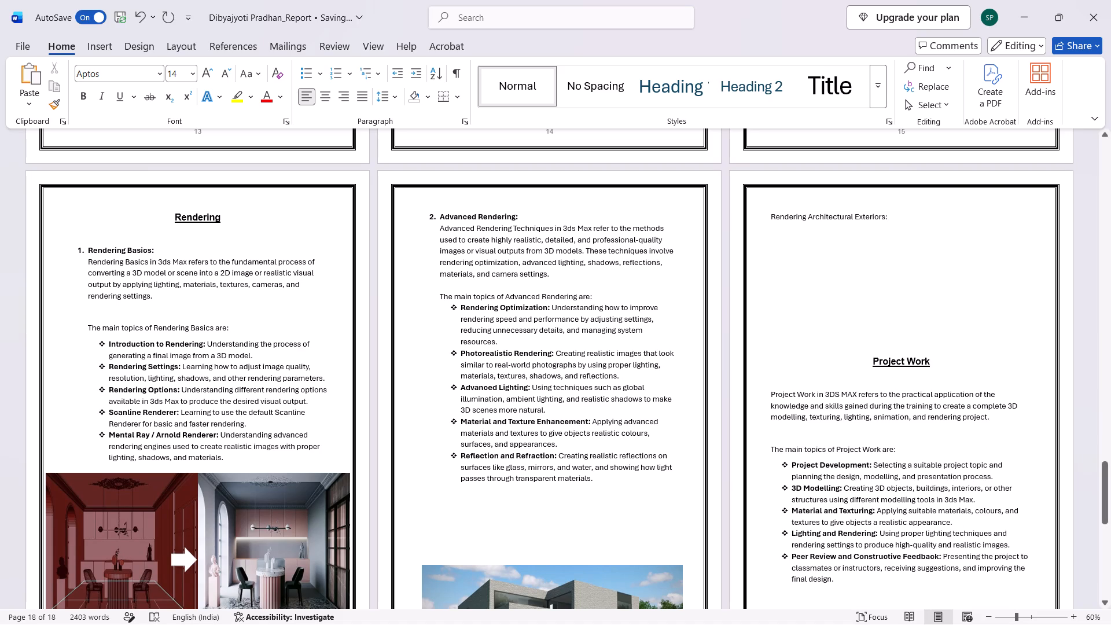
drag(634, 592, 980, 267)
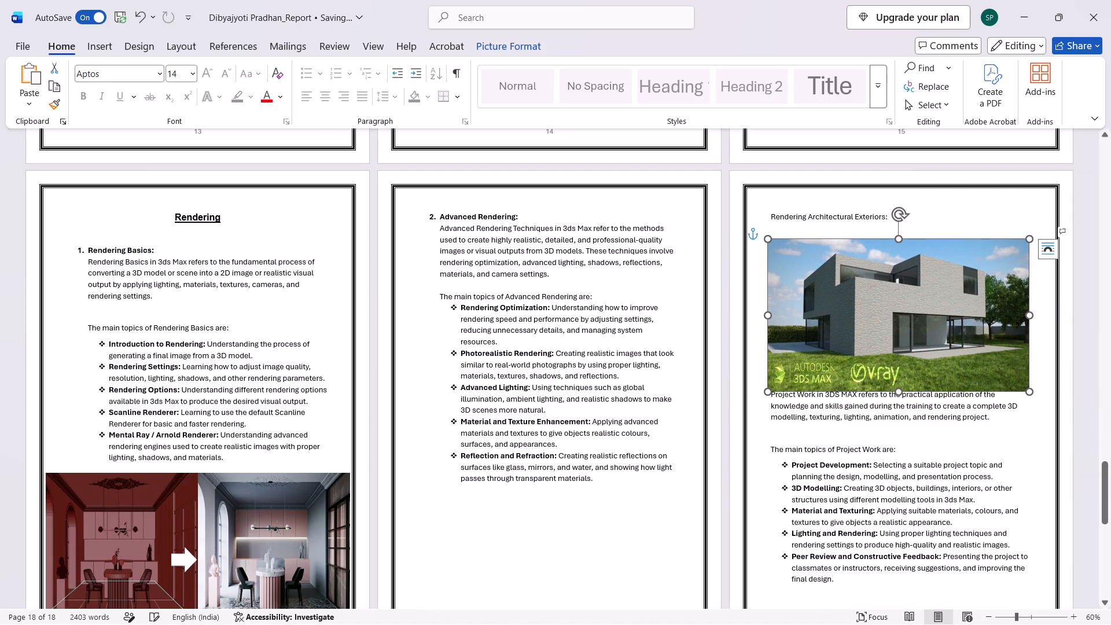
Shift the house picture clear of the Project Work heading, and insert 15 blank lines before that heading to push it onto page 19.
drag(892, 307, 894, 296)
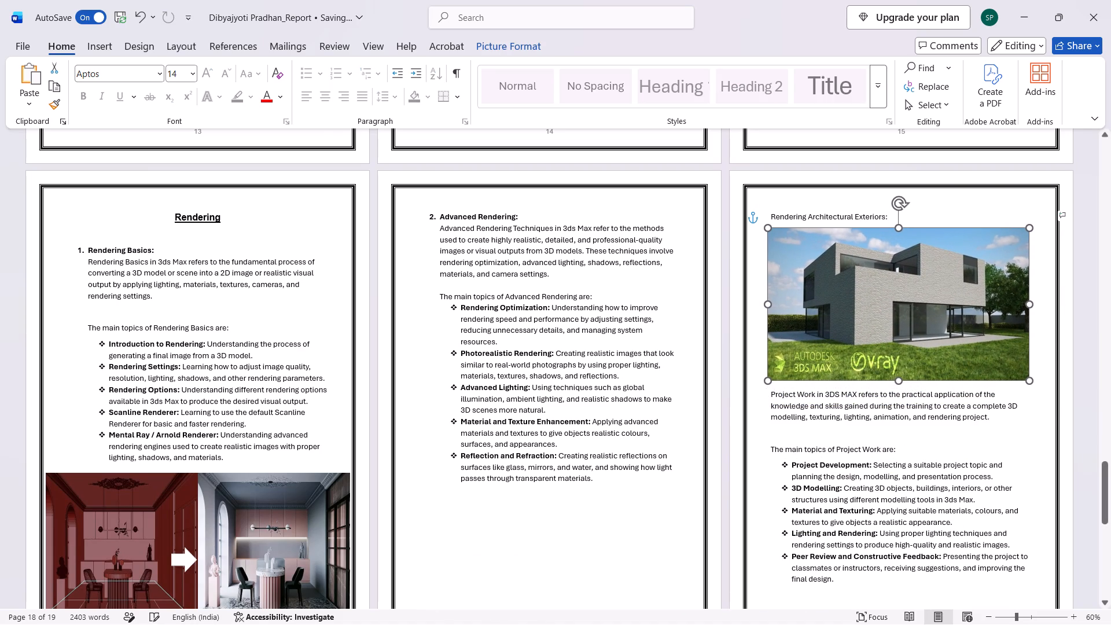
drag(894, 296, 894, 297)
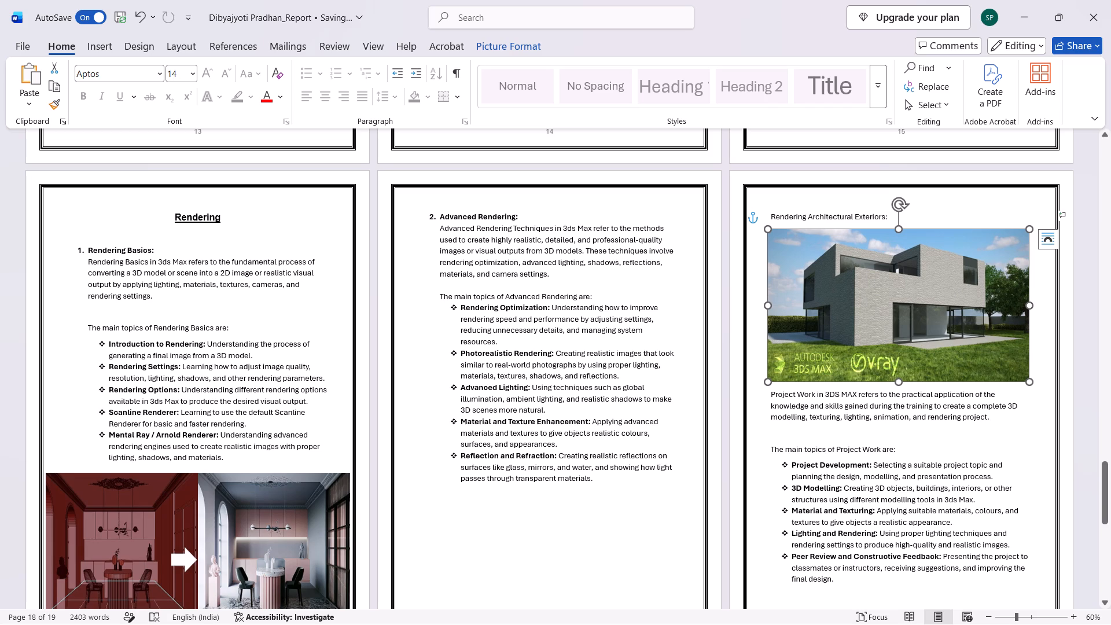
drag(911, 325, 874, 279)
click(854, 360)
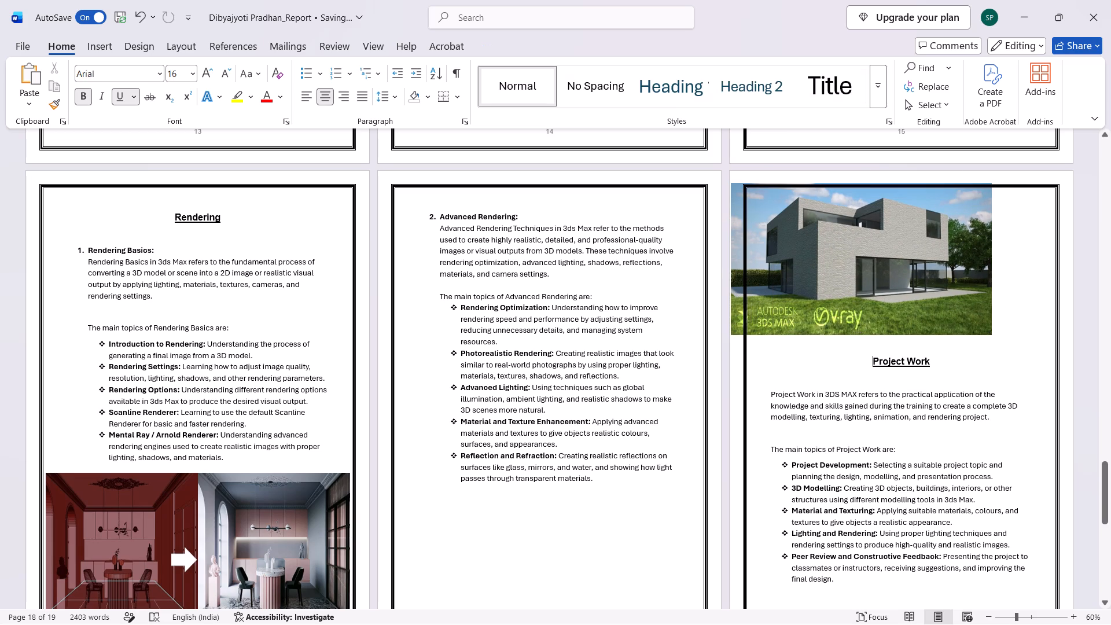
key(Return)
key(Return)
key(Return)
key(Return)
key(Return)
key(Return)
key(Return)
key(Return)
key(Return)
key(Return)
key(Return)
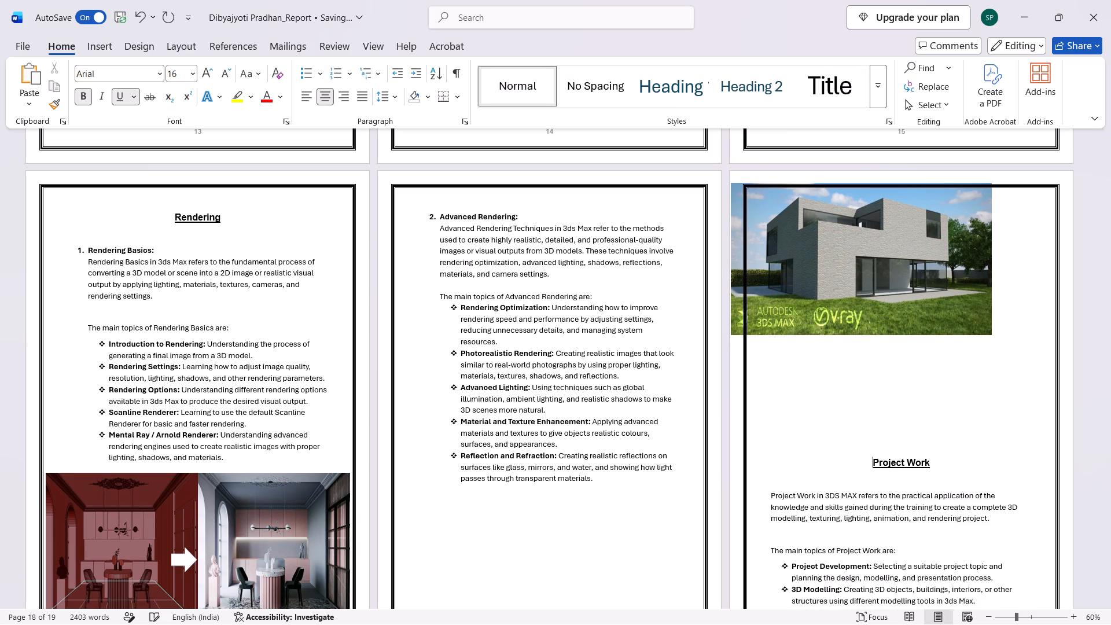
key(Return)
key(Return)
key(Return)
key(Return)
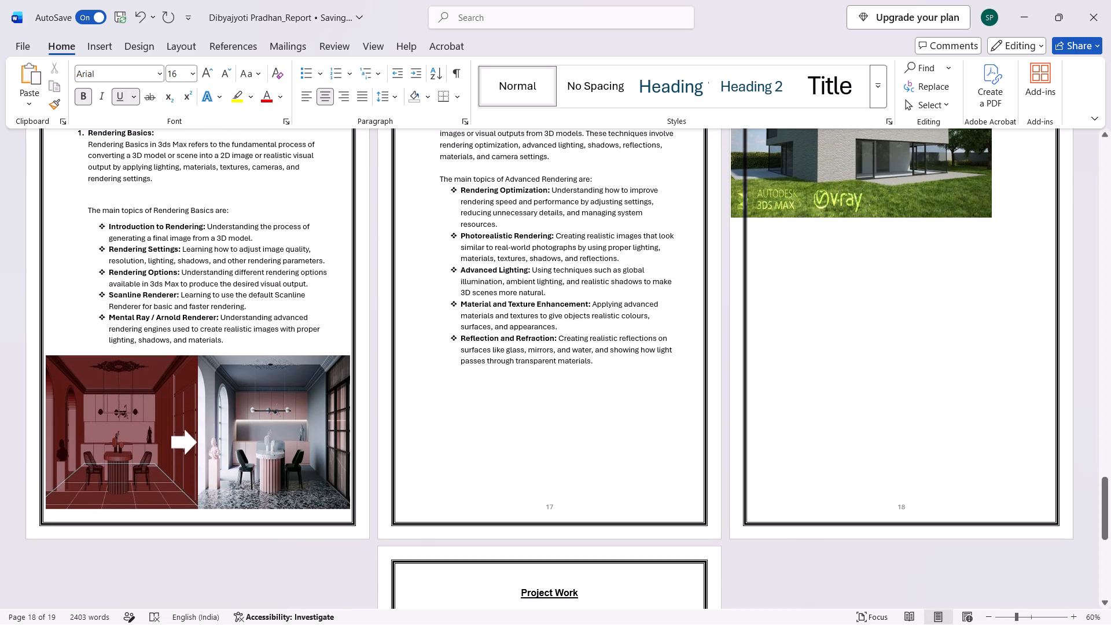
Move the house picture back inside the page border, a few lines below "Rendering Architectural Exteriors:" on page 18.
scroll(852, 359, up, 8)
click(859, 370)
drag(858, 359, 915, 414)
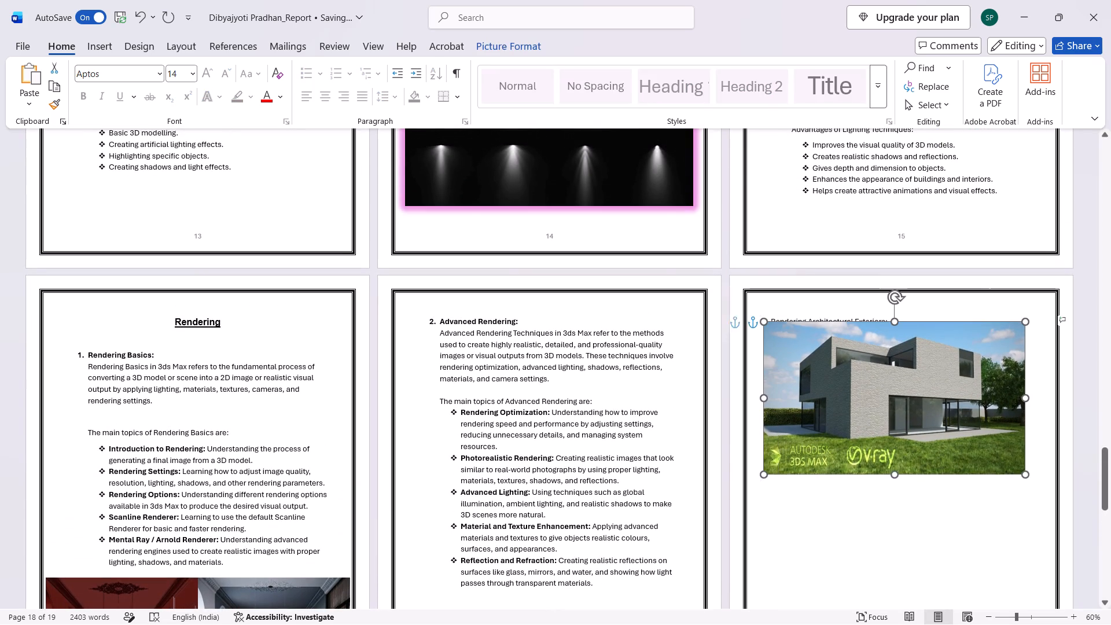
drag(915, 414, 902, 455)
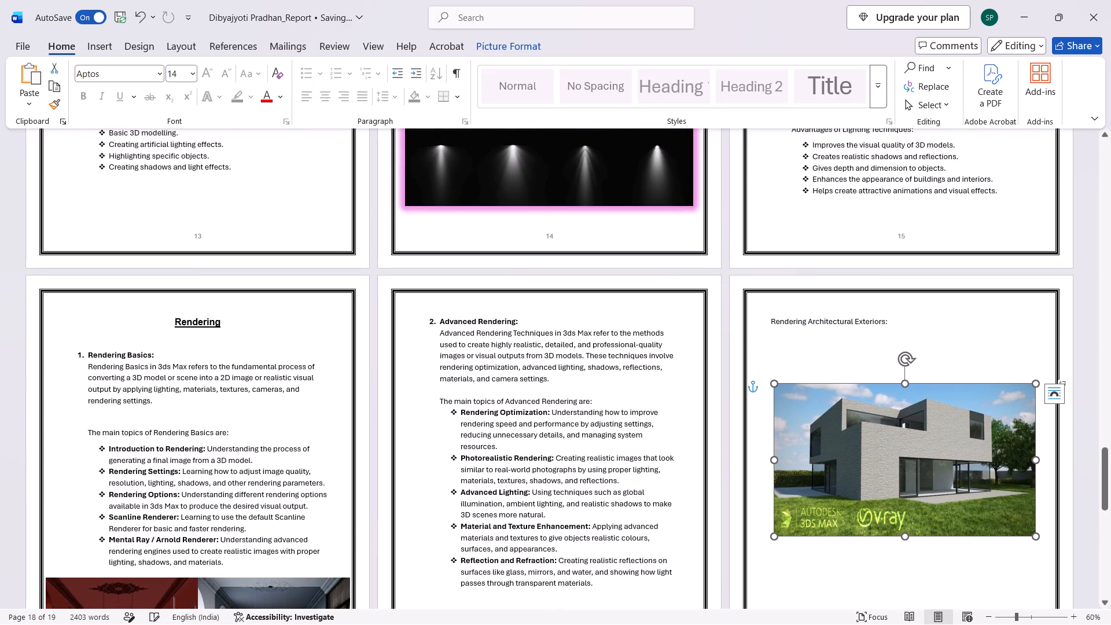
Make the "Rendering Architectural Exteriors:" line on page 18 bold.
drag(768, 322, 891, 325)
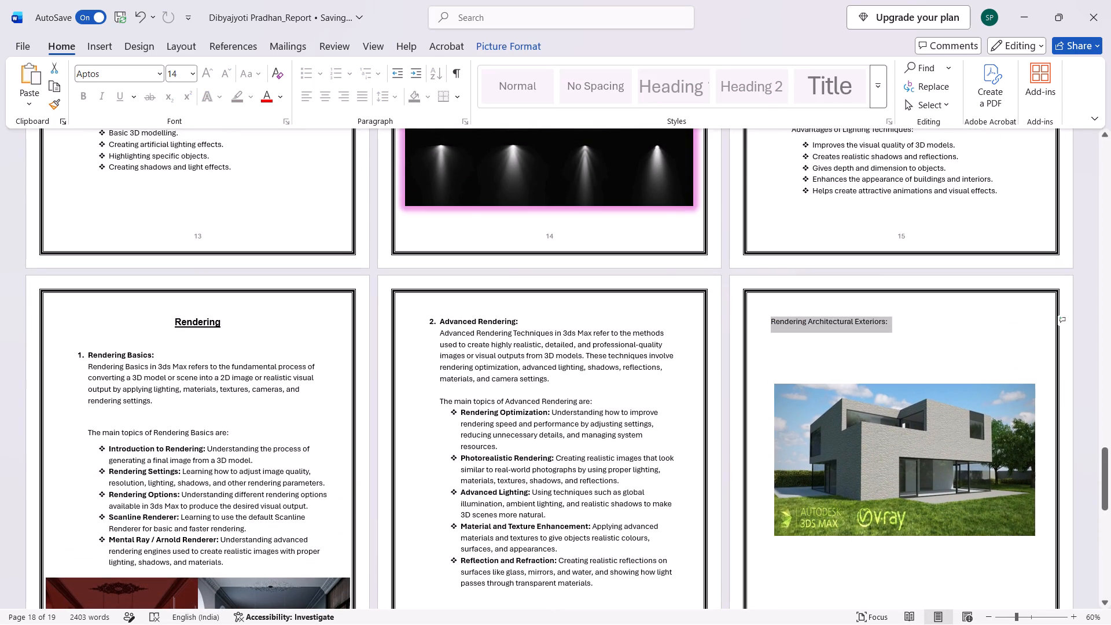
drag(891, 325, 892, 325)
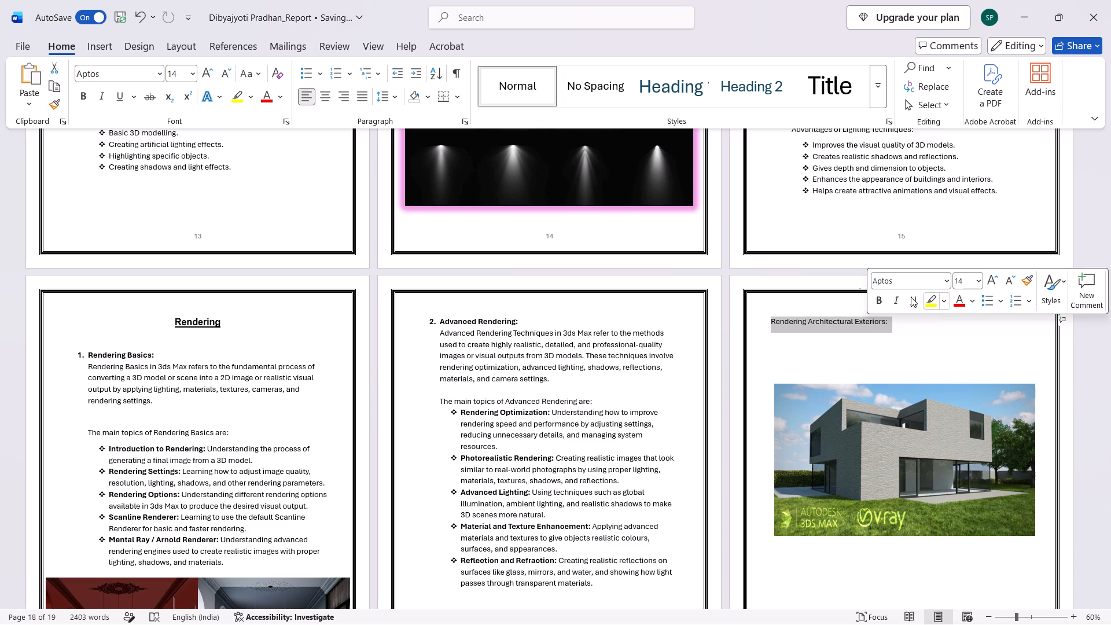
click(878, 299)
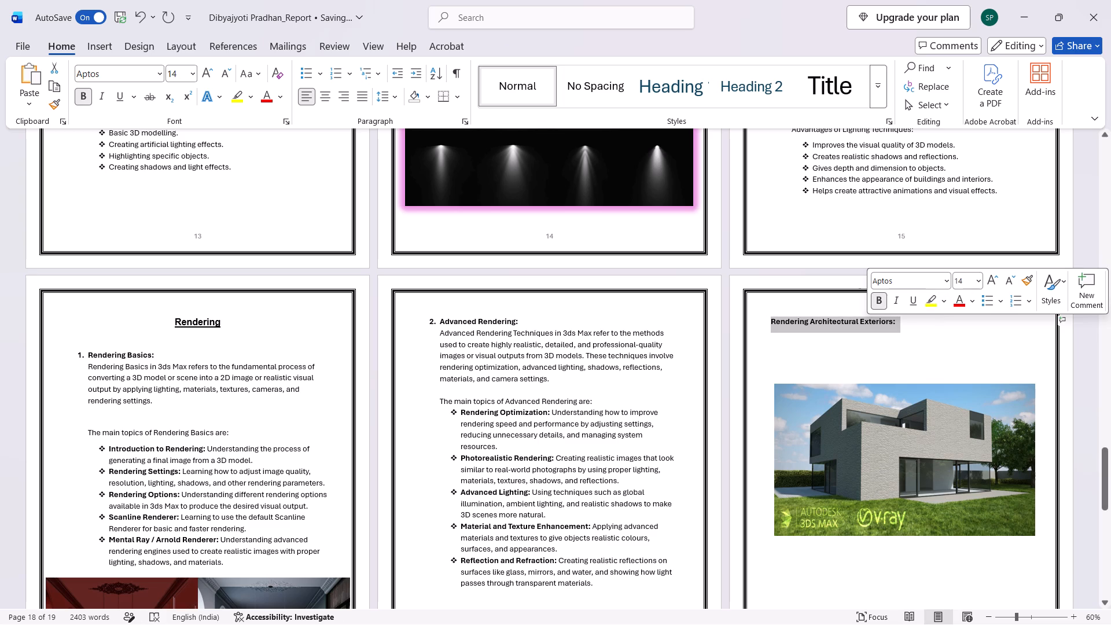
click(509, 319)
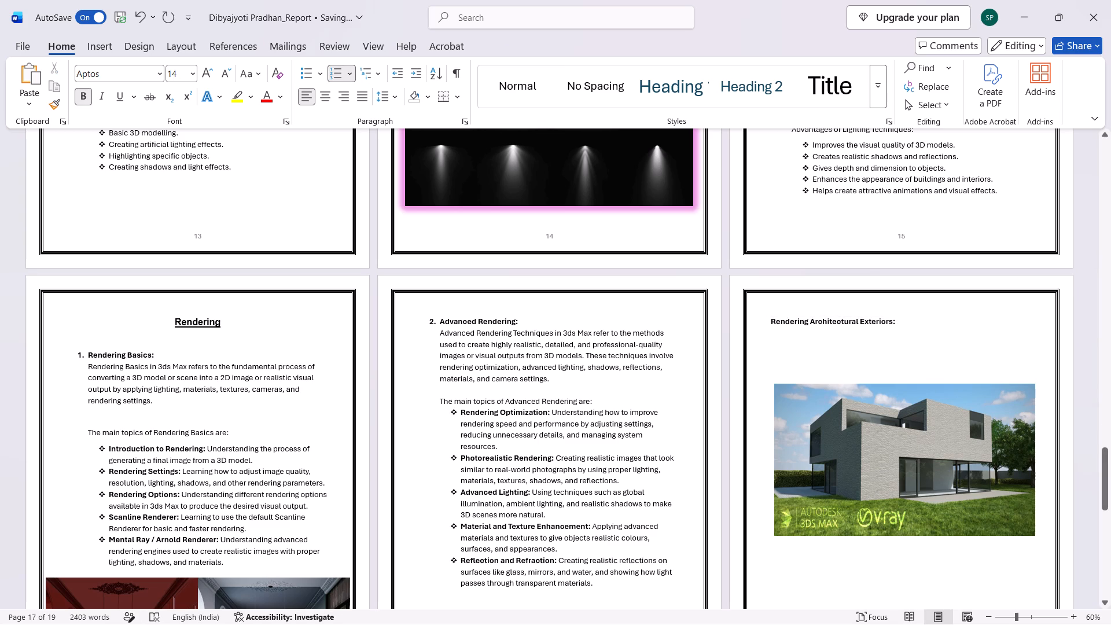
click(900, 327)
drag(911, 320, 788, 312)
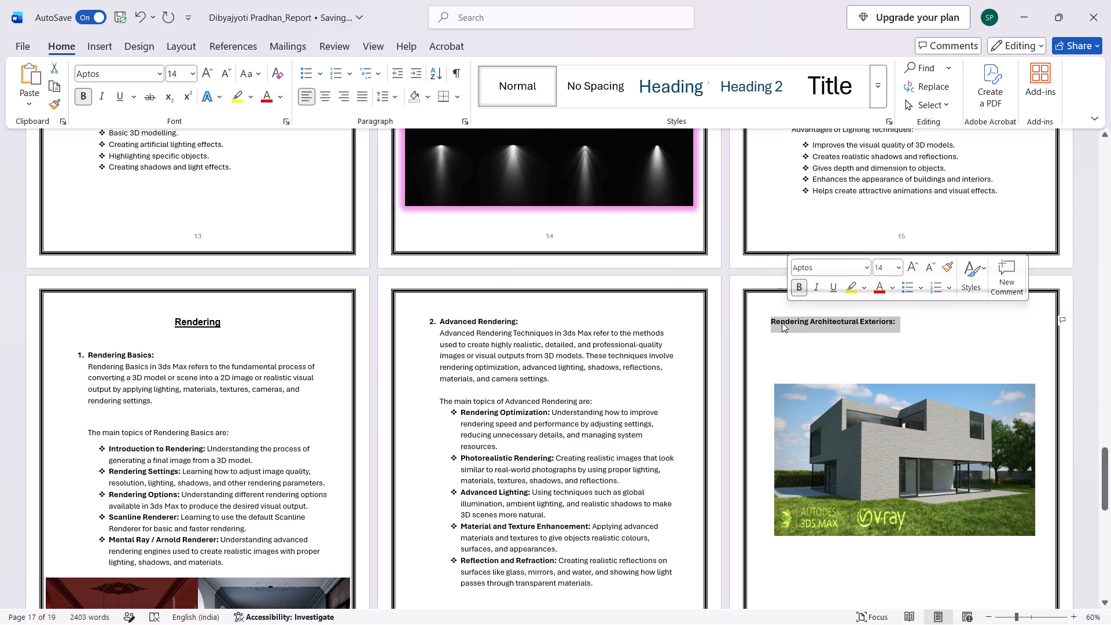
click(771, 345)
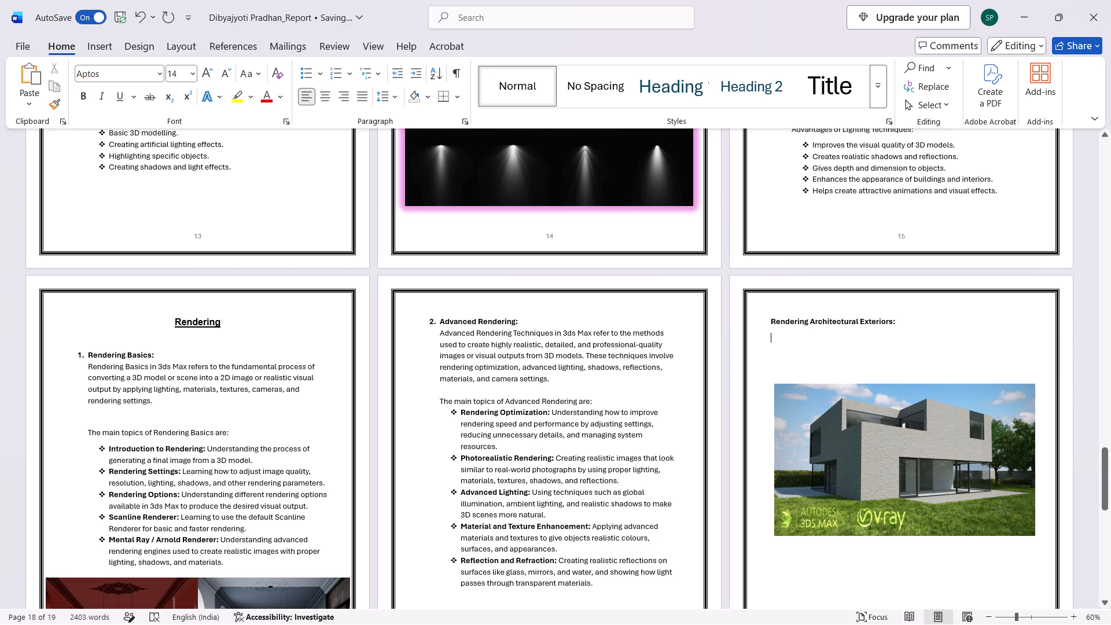
Insert two blank lines above the "Rendering Architectural Exteriors:" heading on page 18.
click(770, 322)
key(Return)
key(Return)
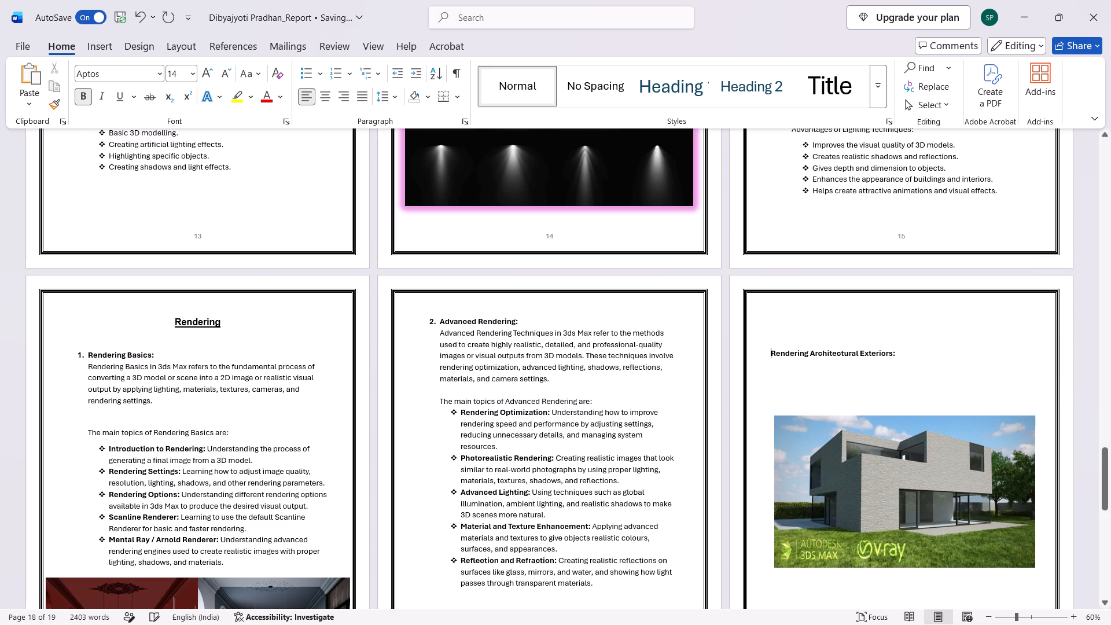
Move the house picture up close beneath its heading on page 18, enlarge it to nearly the border width and centre it between the borders.
scroll(781, 325, down, 2)
click(837, 414)
drag(900, 431, 889, 393)
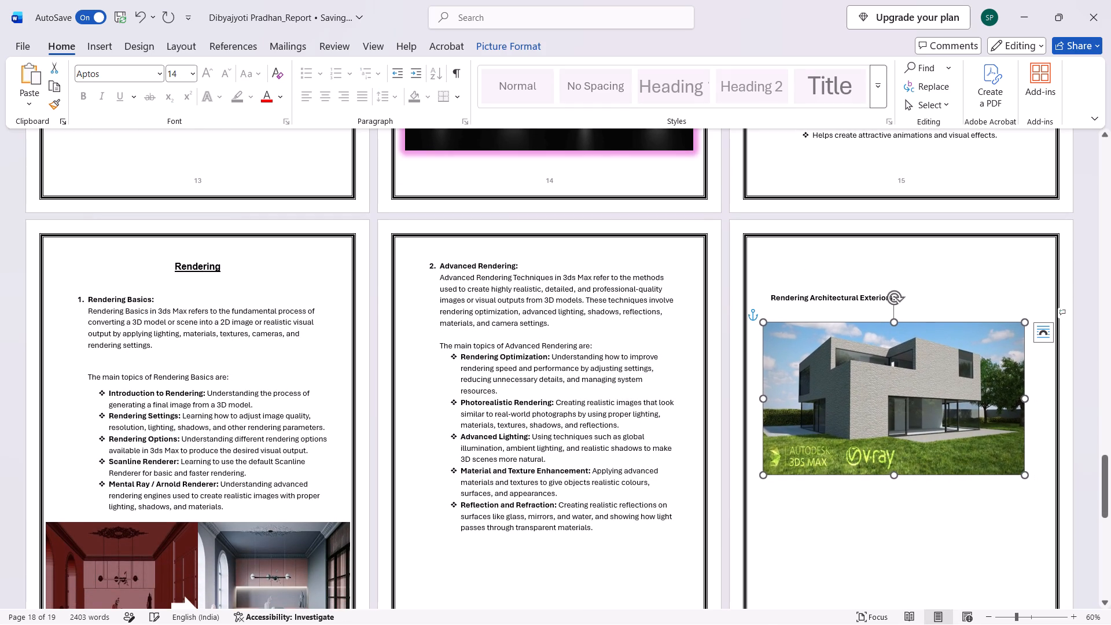
drag(1027, 475, 1045, 495)
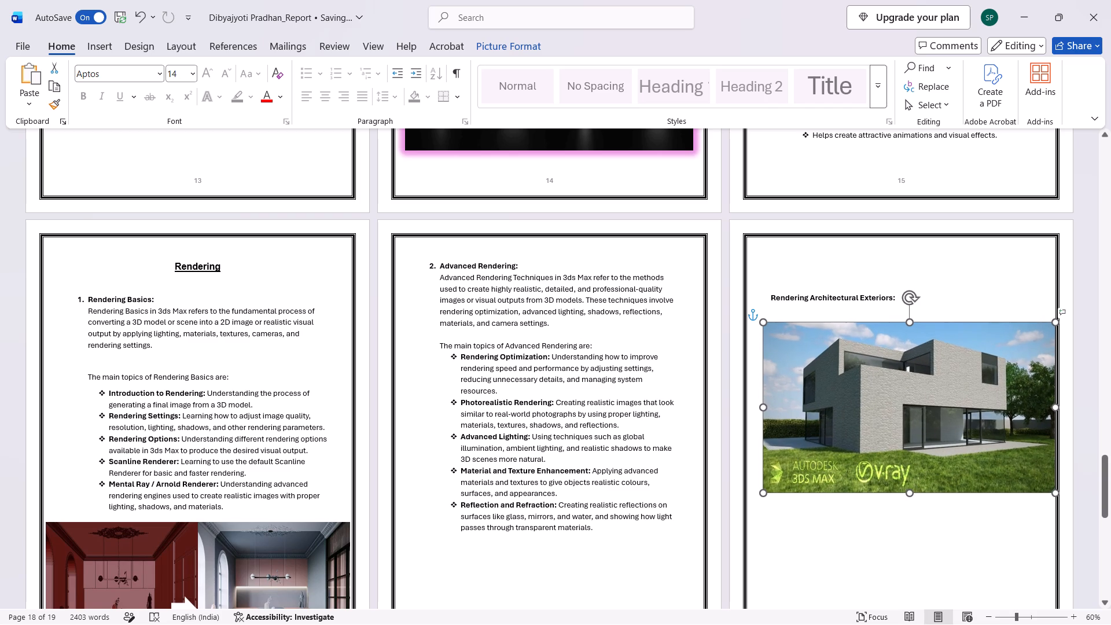
drag(1045, 495, 1042, 490)
drag(981, 453, 972, 443)
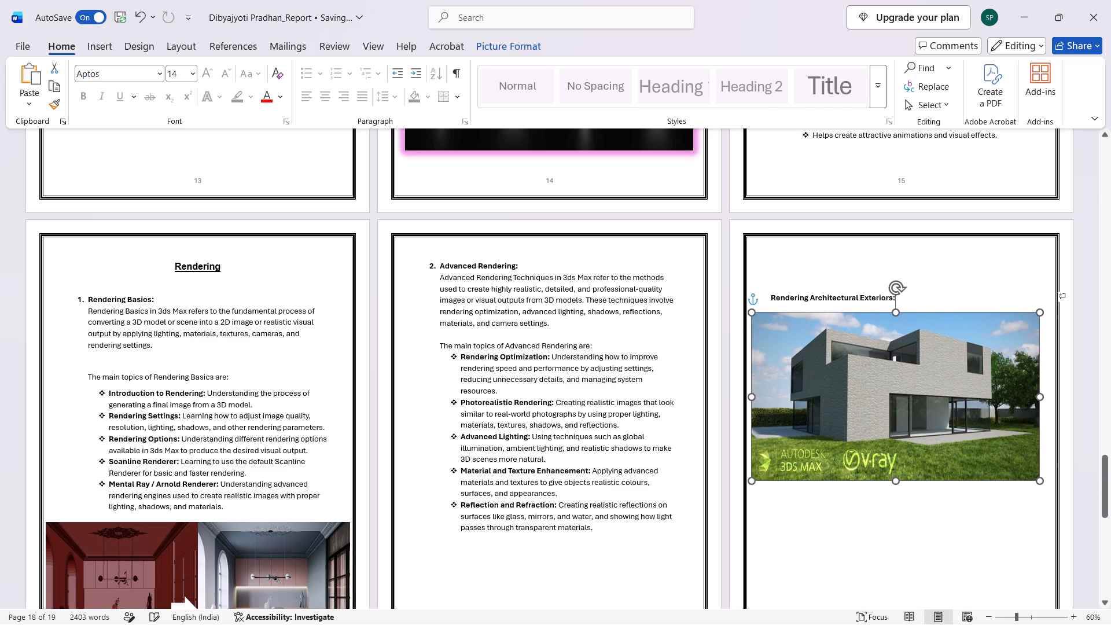
drag(972, 443, 974, 447)
click(617, 440)
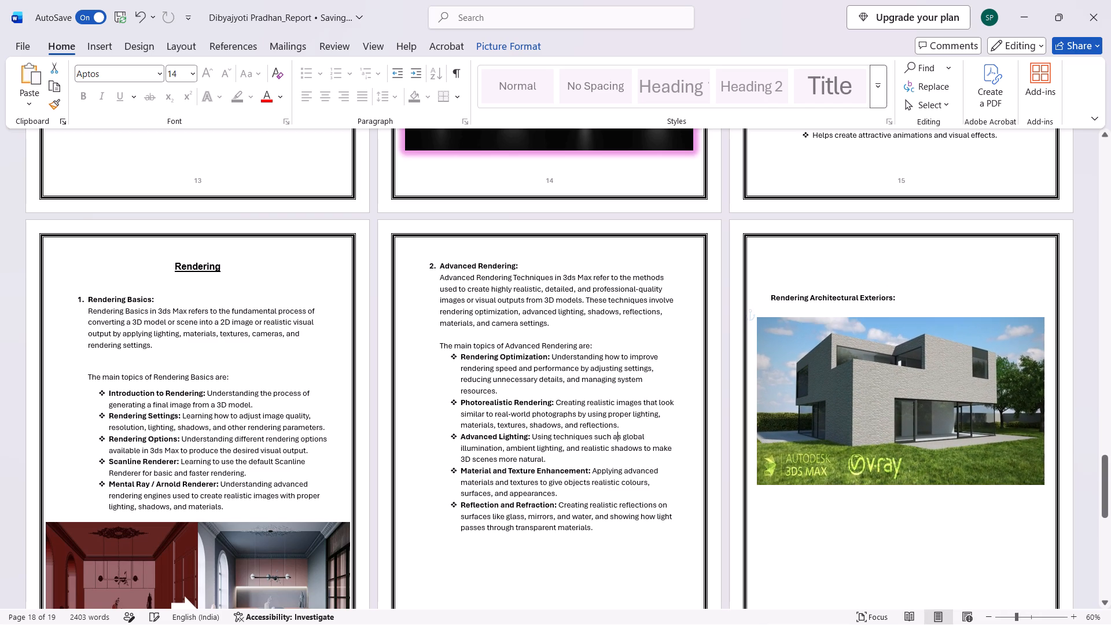
click(869, 468)
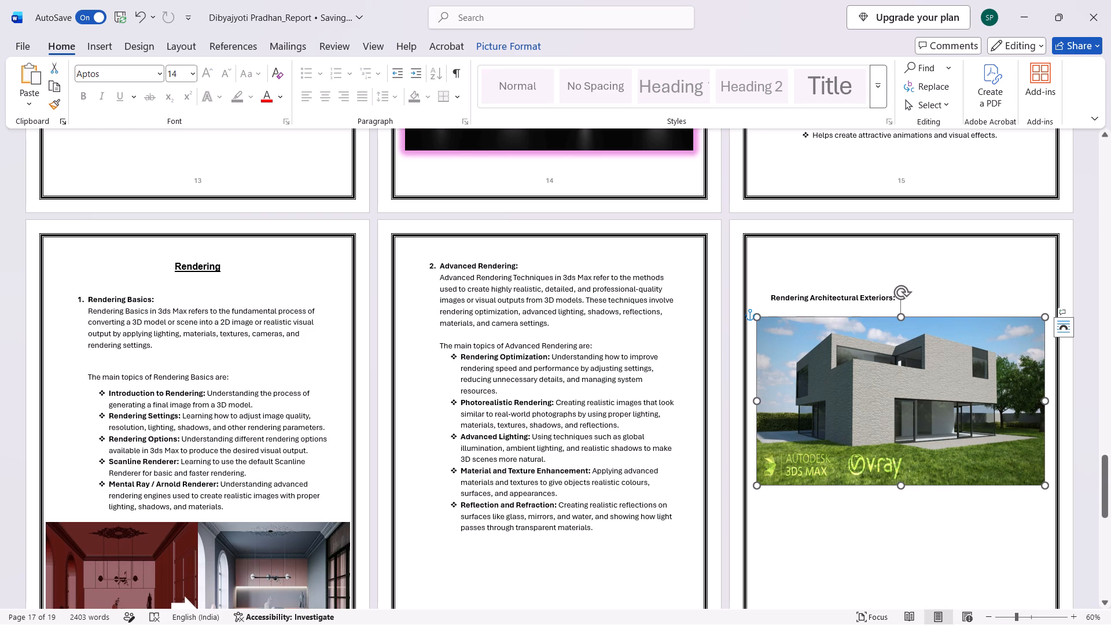
Review the layout of the Rendering pages 16 to 18 and the Project Work page 19.
scroll(437, 405, down, 4)
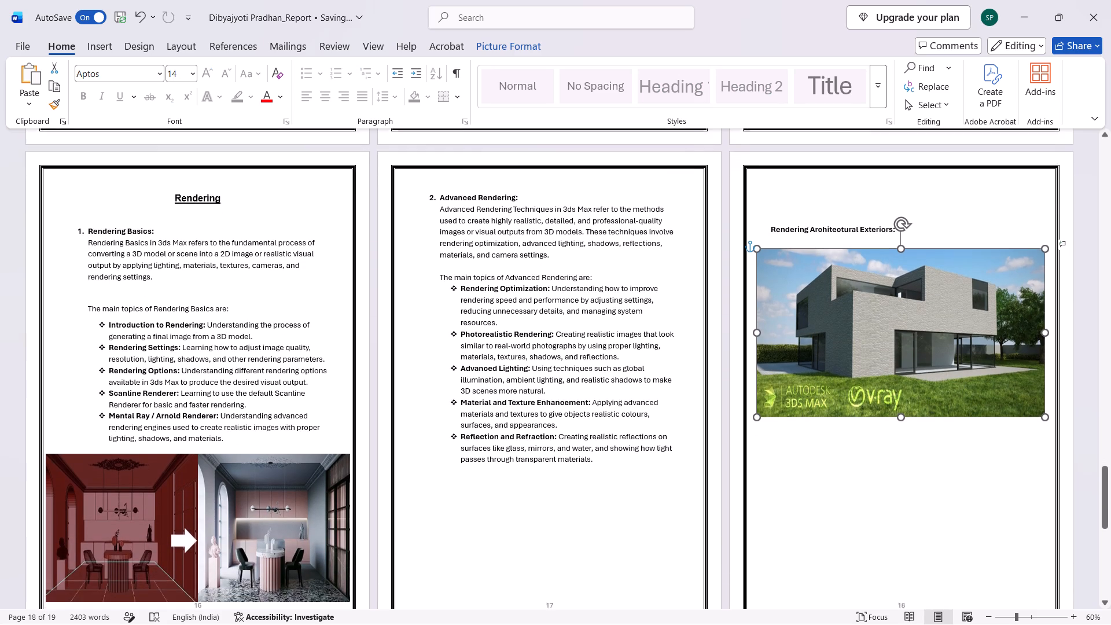
scroll(438, 403, down, 1)
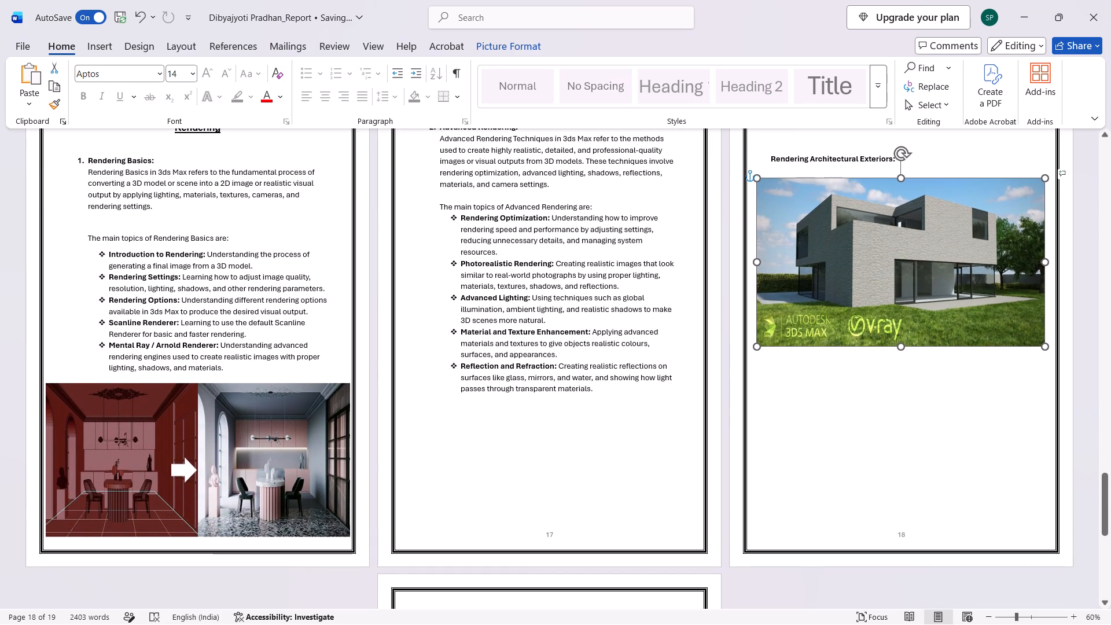
scroll(393, 396, up, 3)
scroll(395, 395, down, 2)
scroll(394, 393, up, 1)
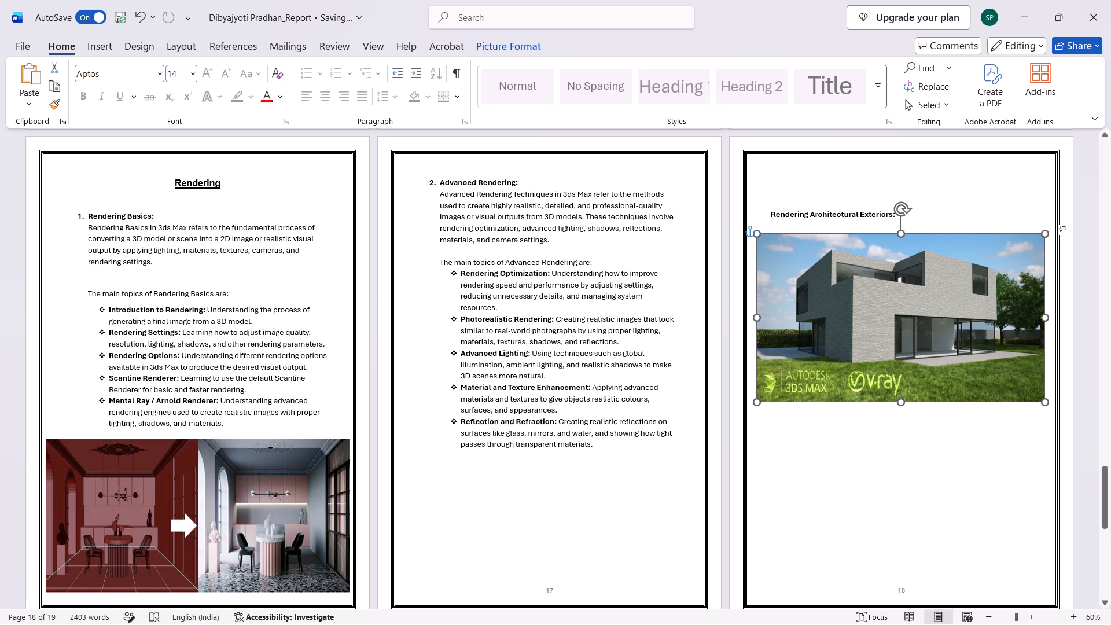
scroll(242, 467, down, 3)
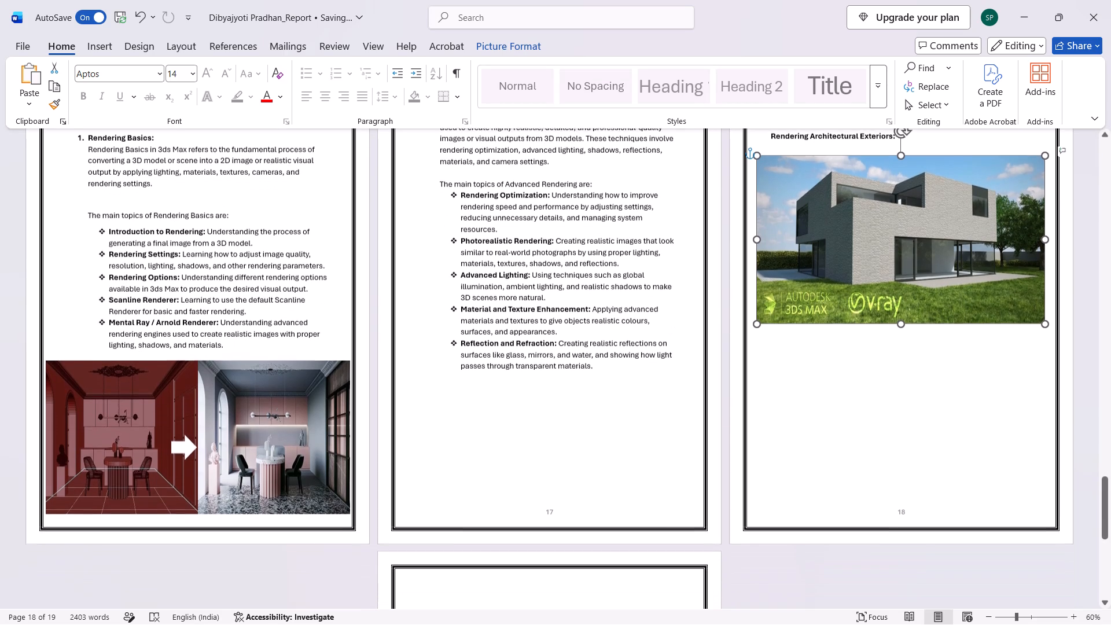
scroll(242, 467, up, 1)
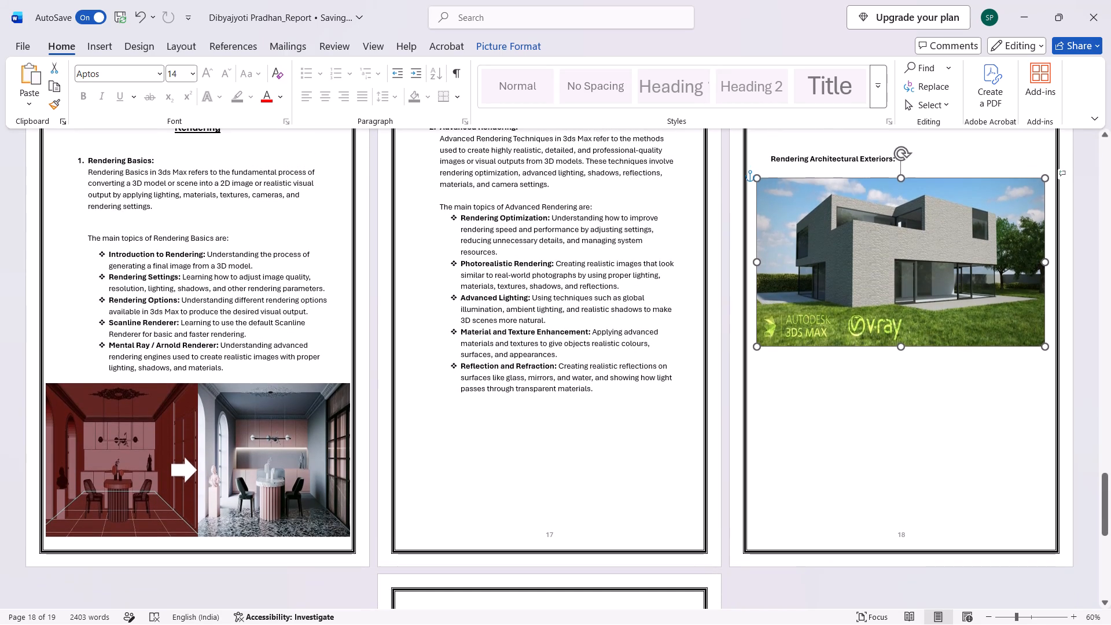
scroll(325, 420, down, 5)
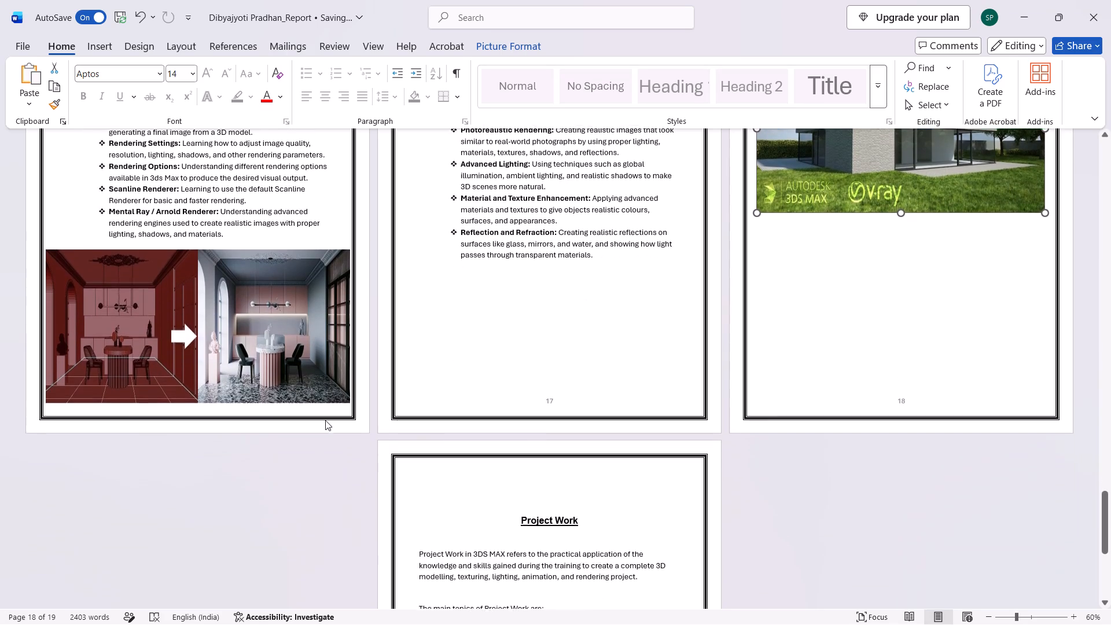
scroll(325, 420, up, 4)
scroll(325, 420, down, 15)
scroll(341, 421, up, 3)
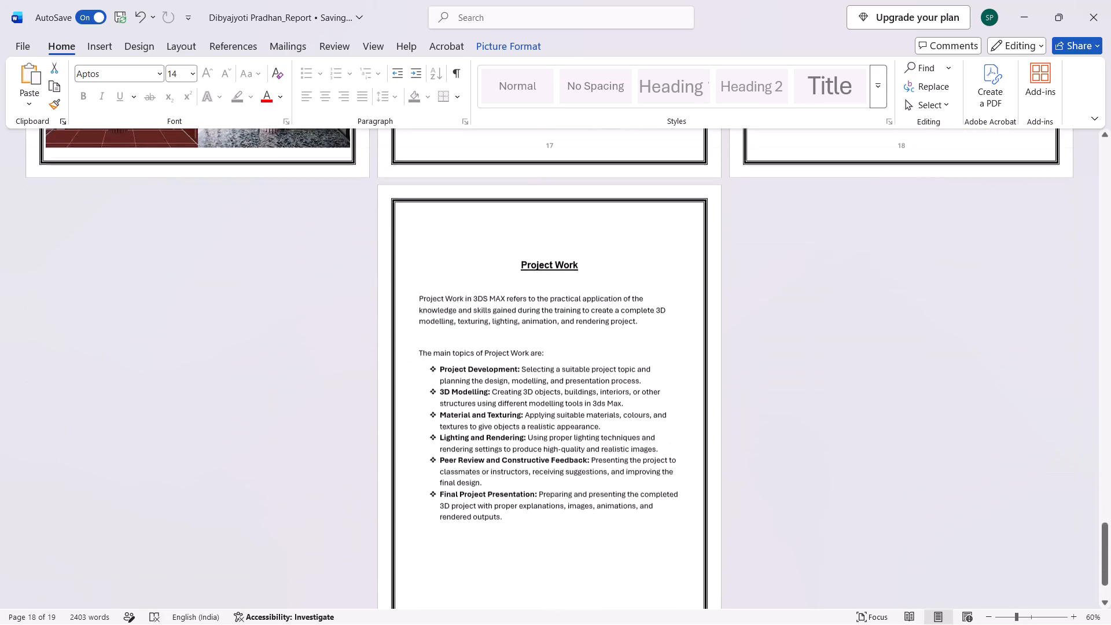
scroll(341, 421, up, 1)
scroll(352, 424, down, 5)
scroll(354, 425, up, 2)
scroll(354, 425, down, 4)
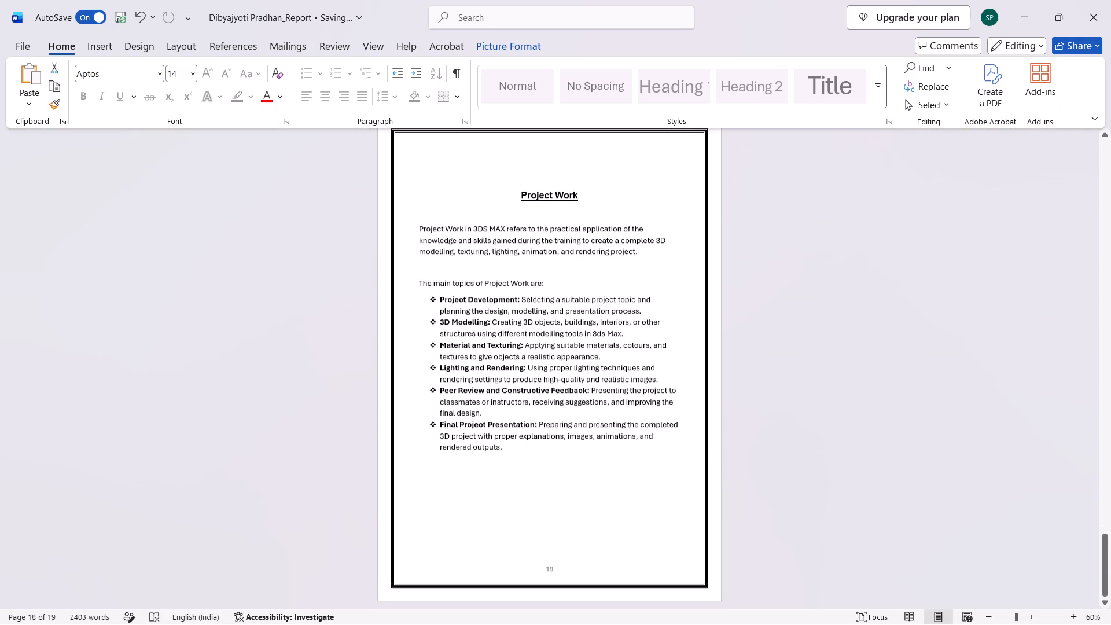
scroll(353, 423, up, 13)
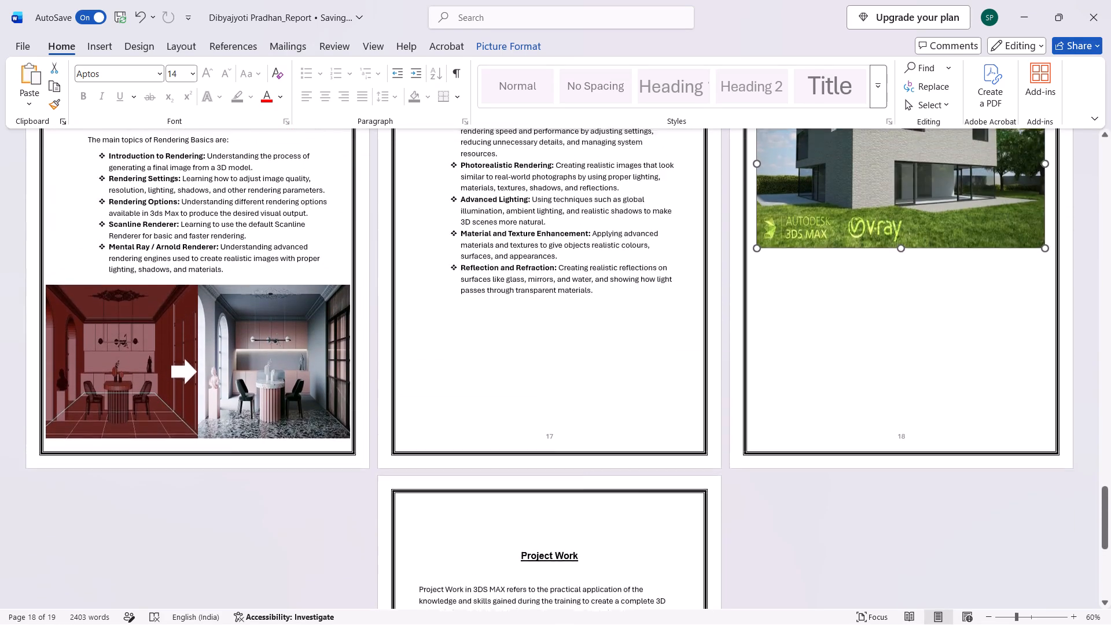
scroll(354, 423, up, 6)
scroll(354, 422, down, 2)
scroll(354, 422, up, 1)
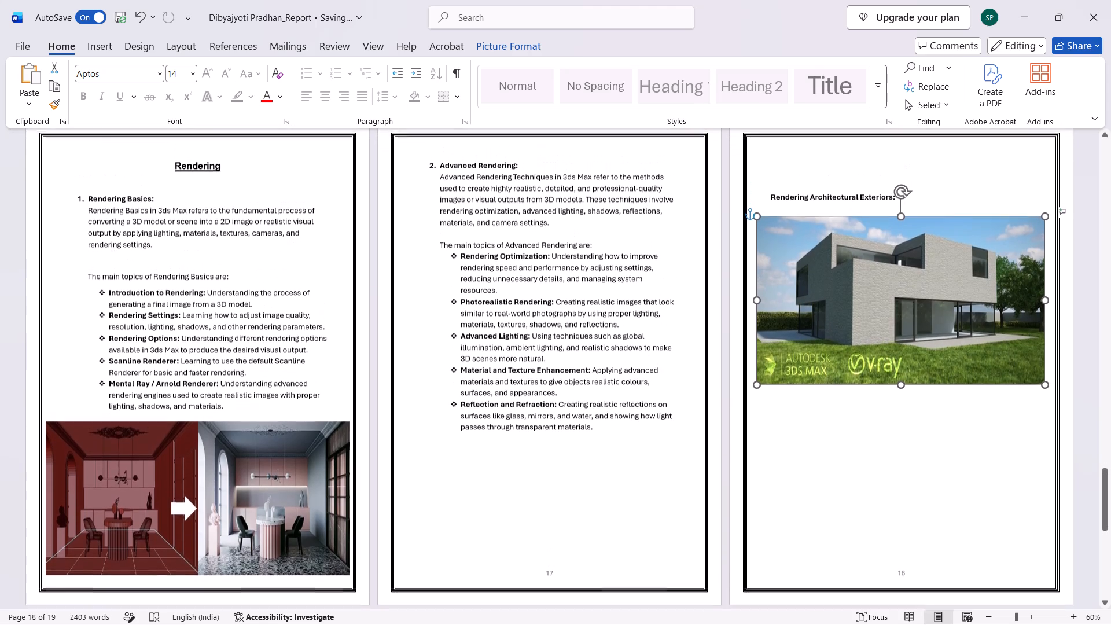
scroll(354, 422, up, 1)
scroll(354, 422, down, 10)
scroll(354, 422, up, 3)
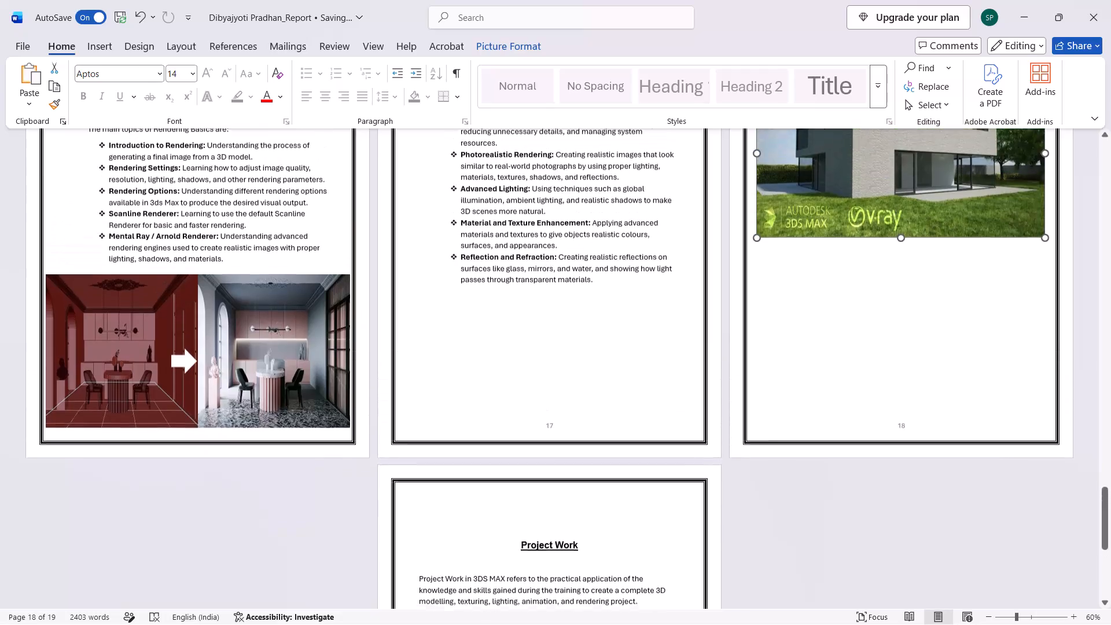
scroll(354, 422, up, 7)
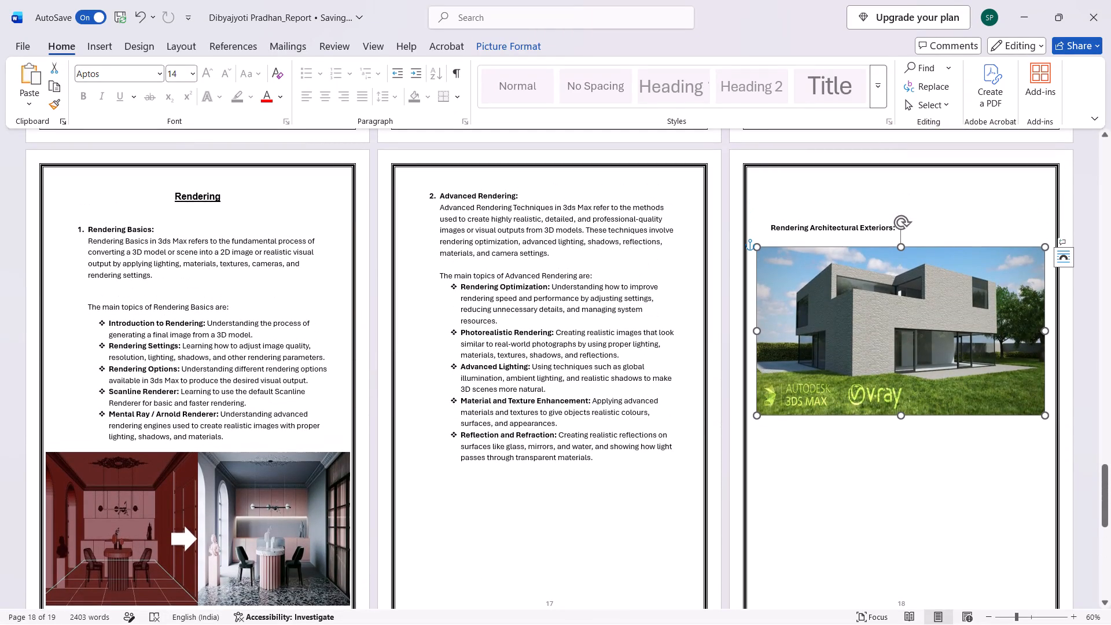
scroll(437, 392, down, 6)
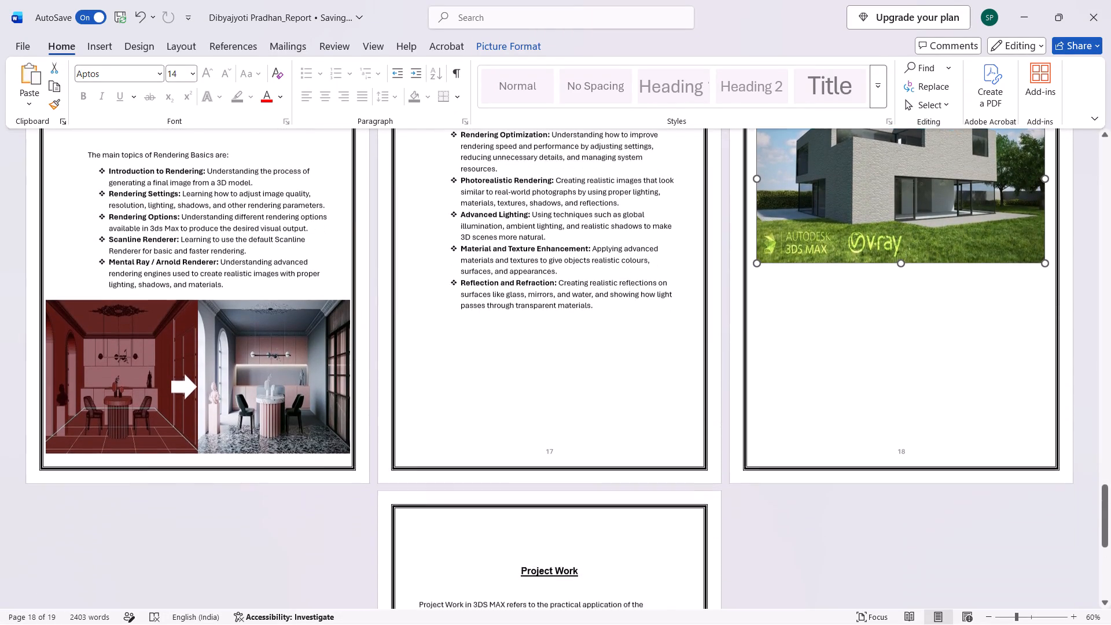
scroll(437, 392, down, 1)
scroll(437, 392, up, 1)
scroll(437, 392, down, 17)
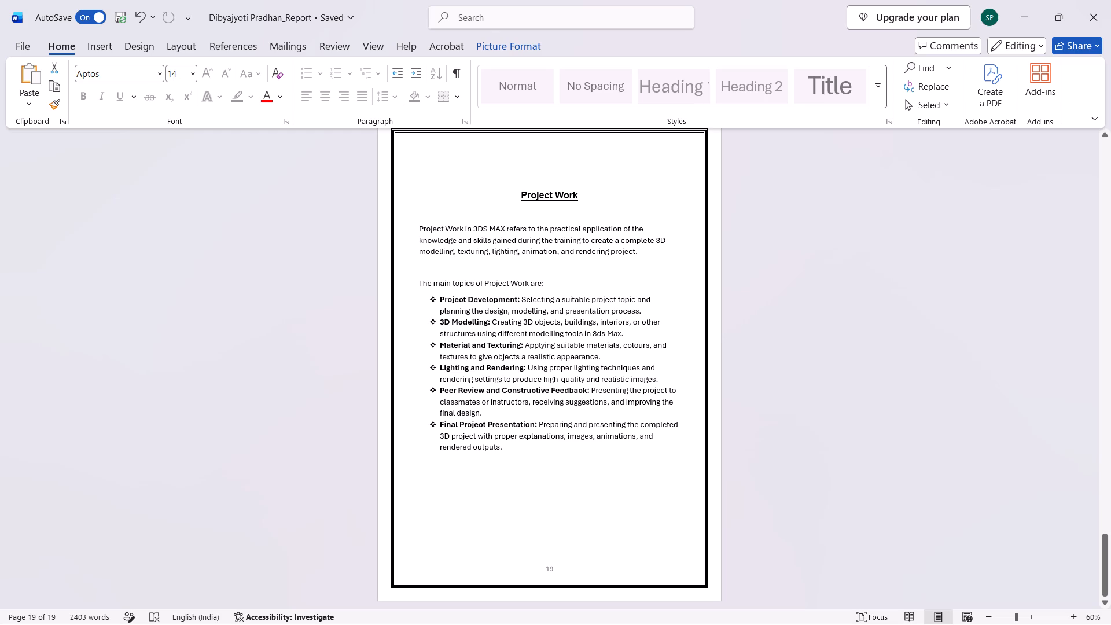
scroll(383, 379, up, 2)
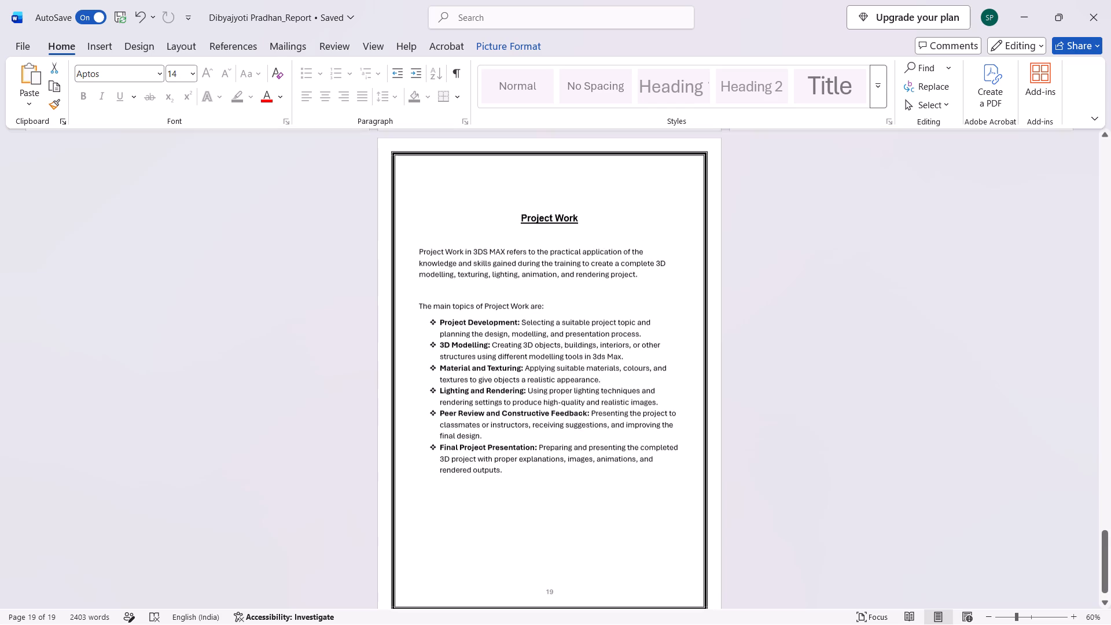
scroll(383, 379, up, 4)
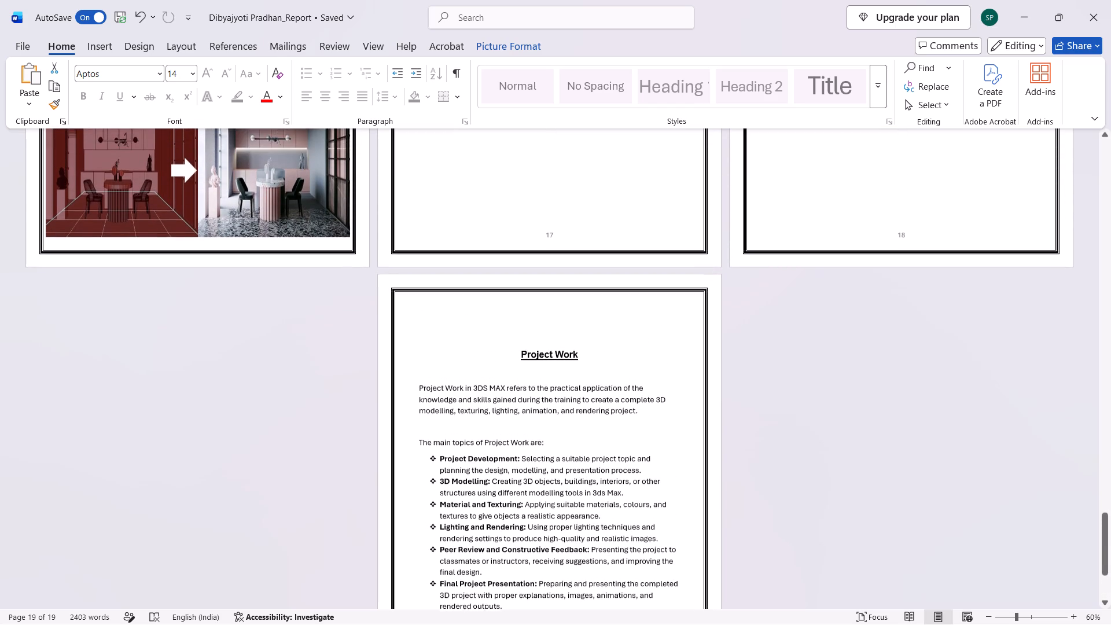
Review Rendering pages 16 to 18, checking the blank space below the Advanced Rendering list on page 17.
scroll(395, 380, up, 4)
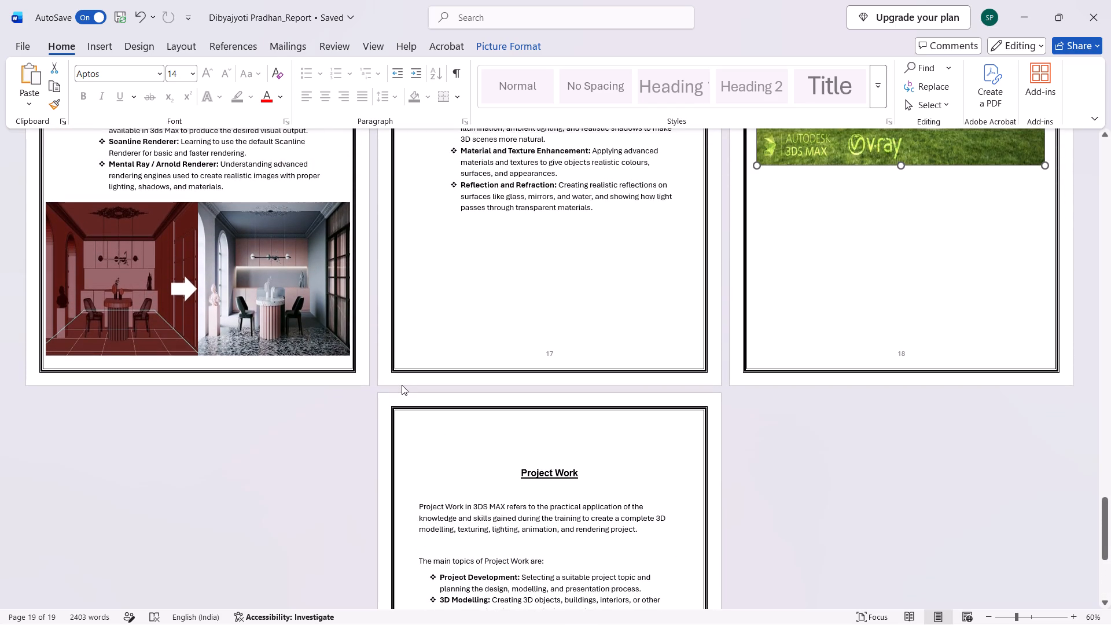
scroll(402, 385, up, 5)
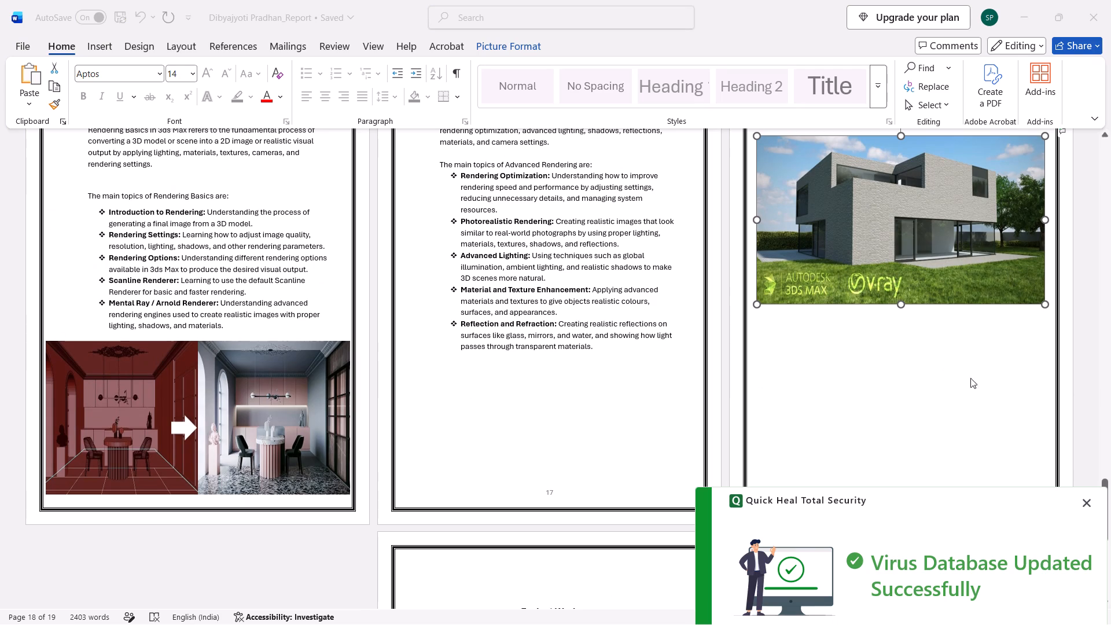
click(1091, 506)
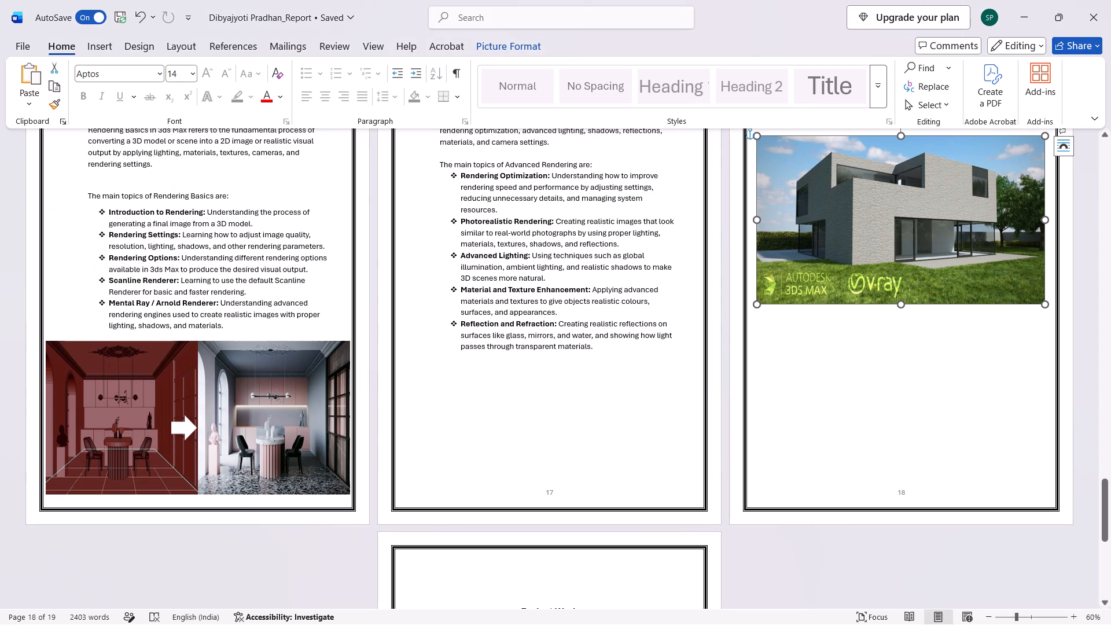
click(939, 406)
scroll(550, 444, up, 1)
click(557, 424)
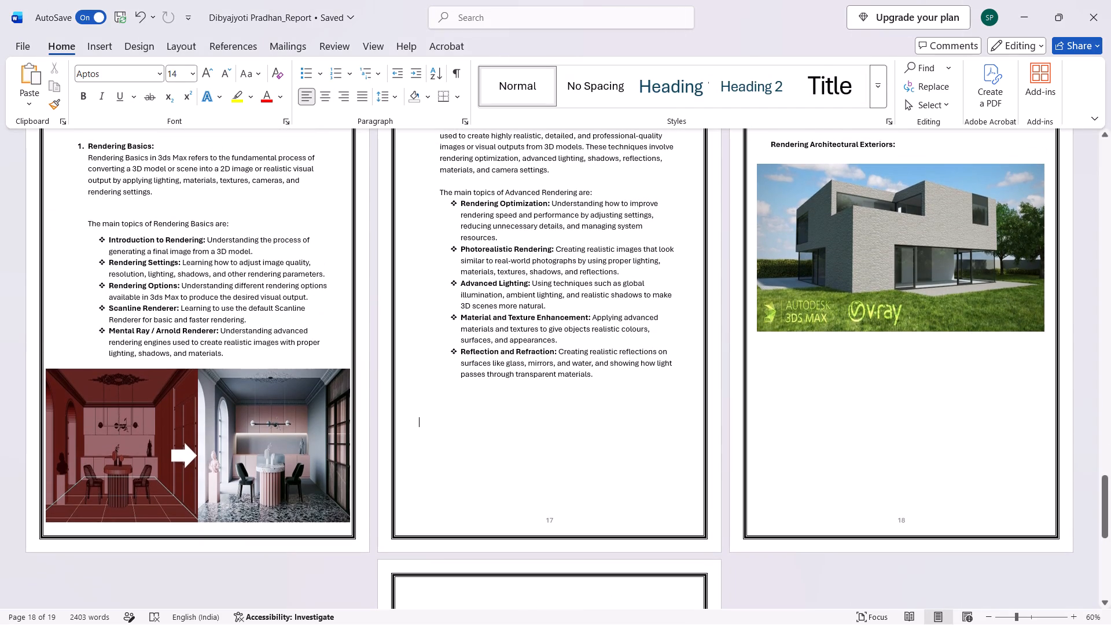
click(566, 384)
click(566, 402)
click(555, 435)
click(534, 477)
click(535, 495)
scroll(536, 477, down, 6)
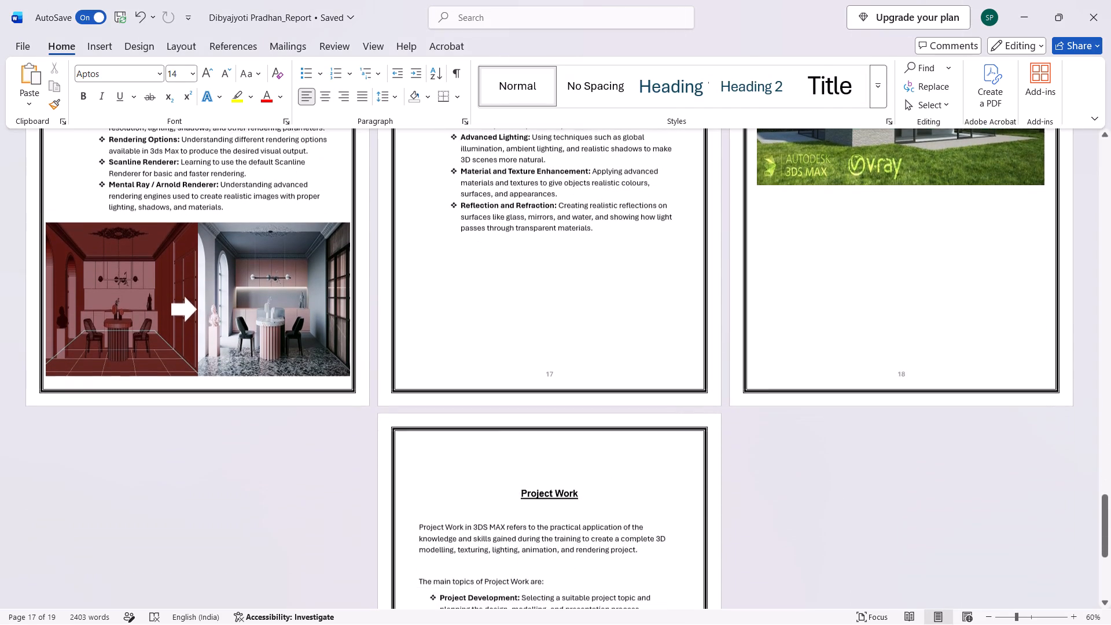
click(536, 454)
click(565, 297)
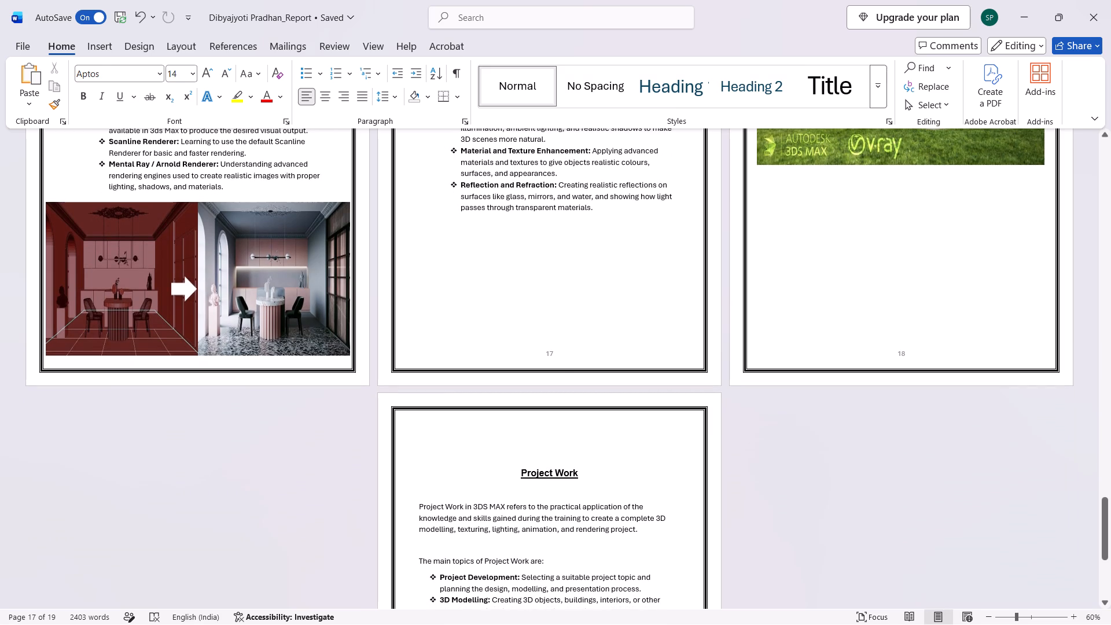
Examine the Project Work page 19 alongside the Rendering pages, checking the free space below its topic list.
scroll(837, 473, down, 6)
scroll(745, 485, down, 5)
click(609, 486)
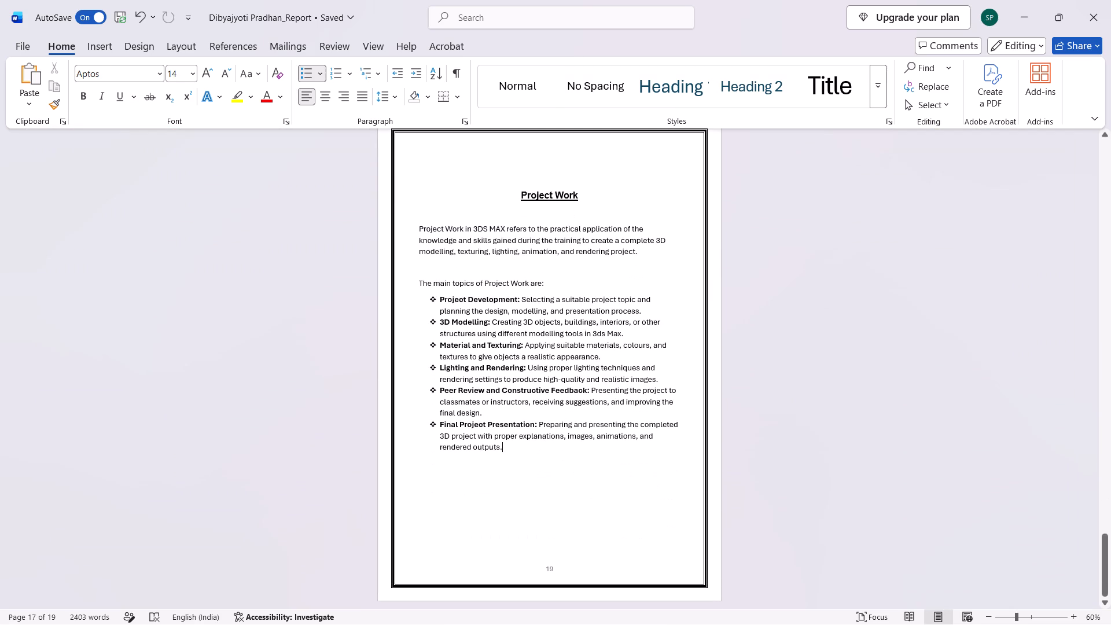
click(572, 549)
scroll(604, 466, up, 3)
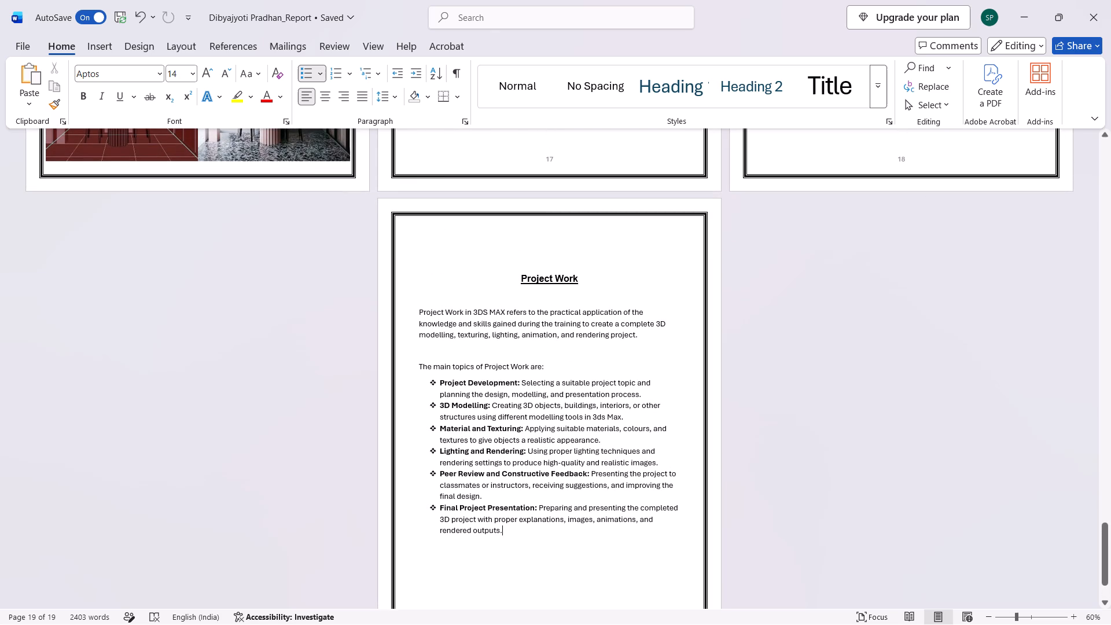
scroll(605, 465, down, 4)
click(604, 465)
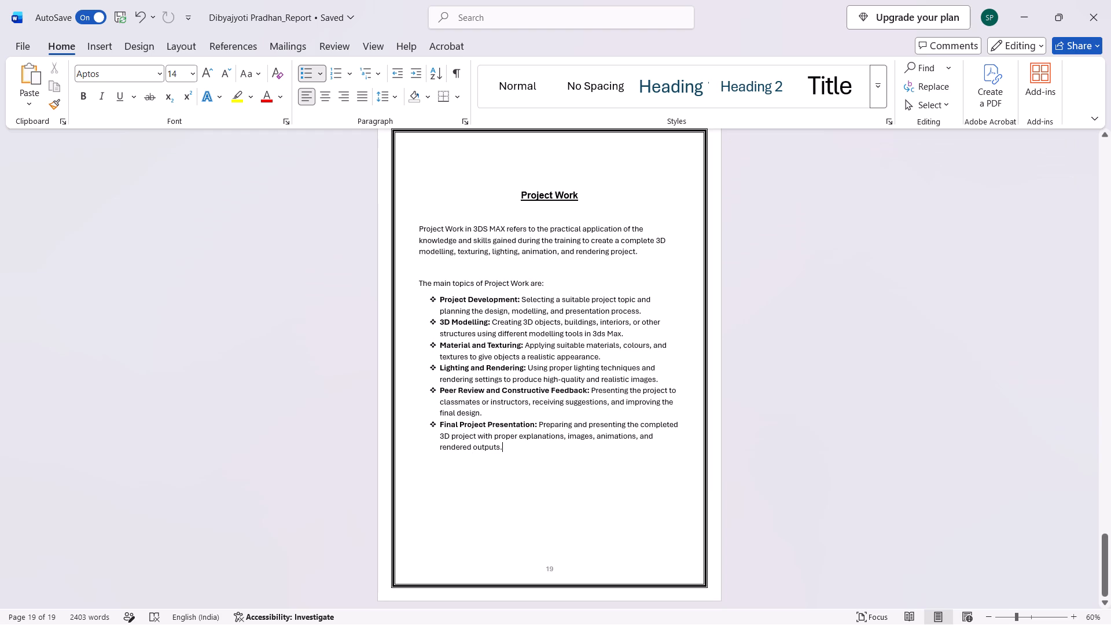
scroll(612, 411, up, 2)
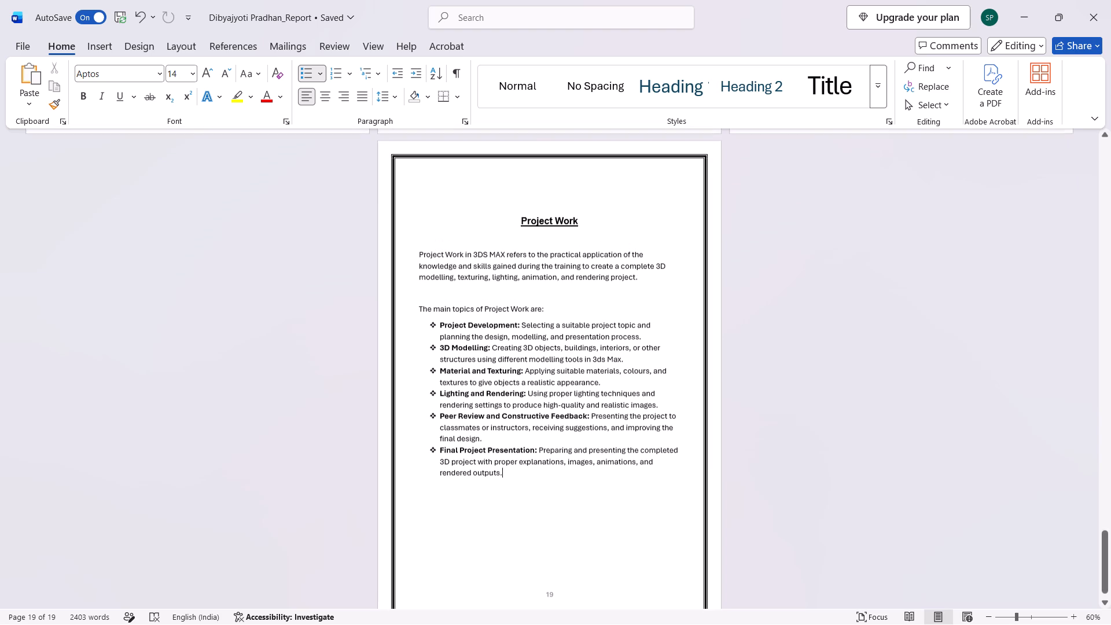
scroll(612, 411, up, 7)
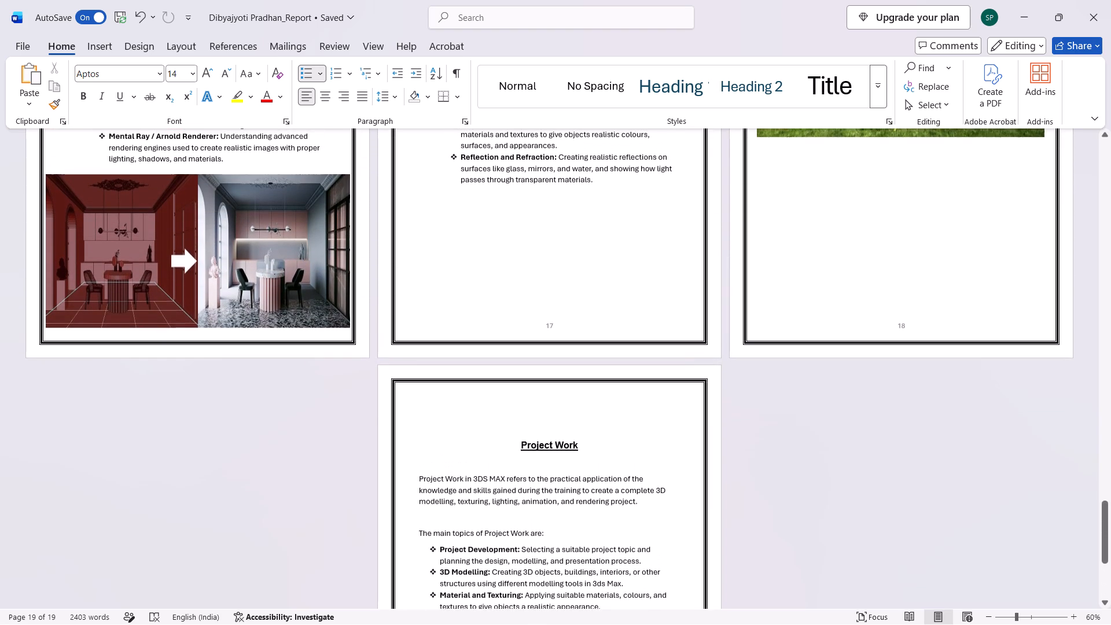
scroll(638, 387, up, 8)
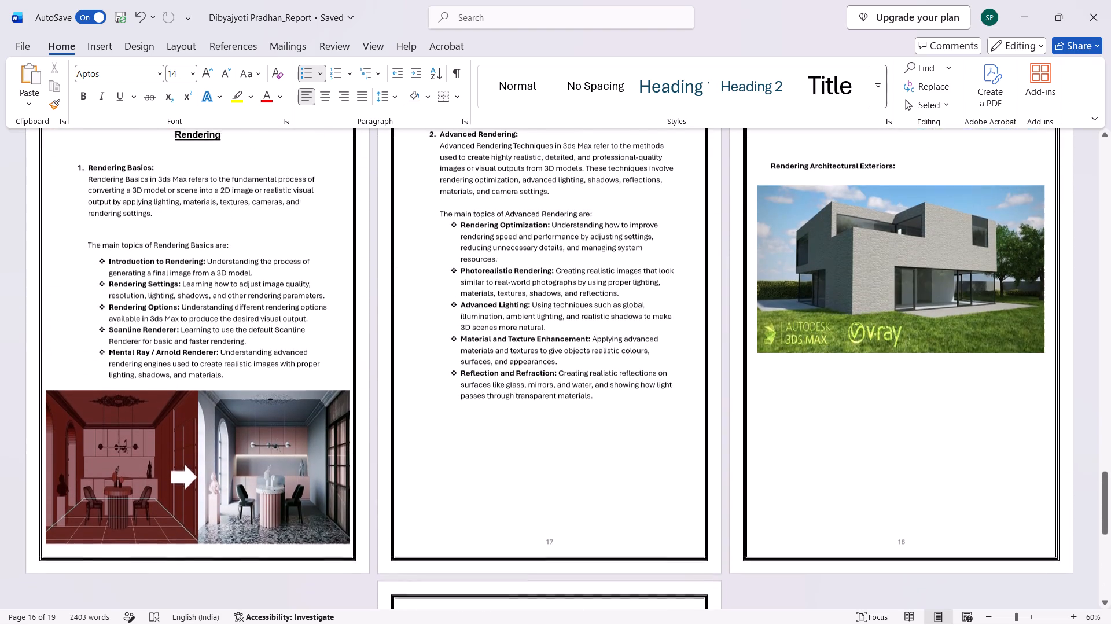
scroll(643, 382, up, 2)
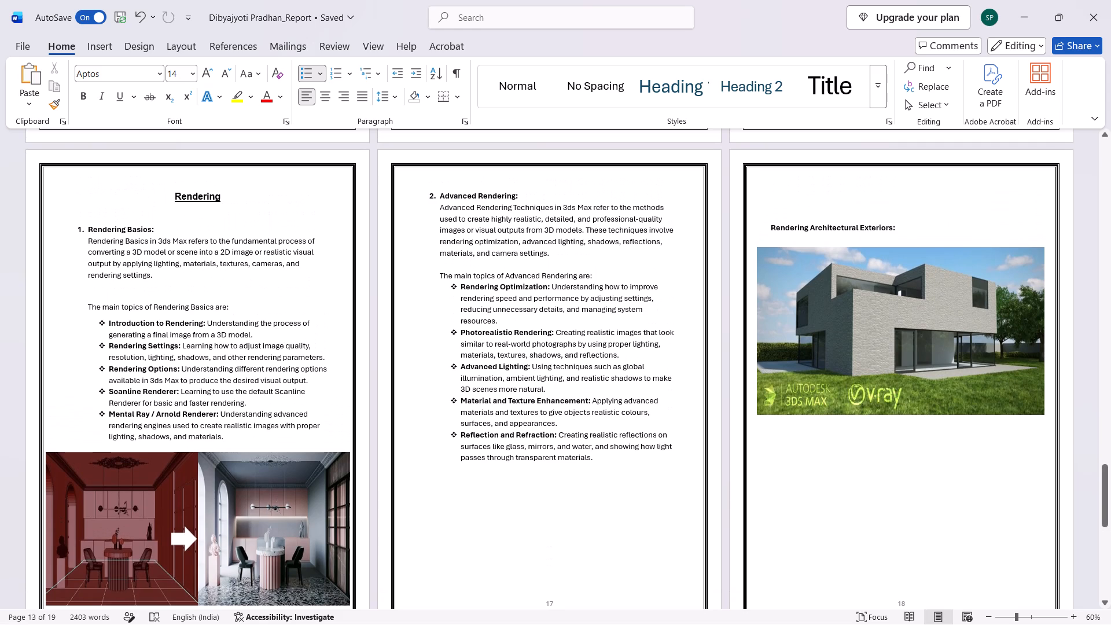
scroll(643, 382, down, 5)
scroll(643, 382, up, 1)
scroll(643, 382, down, 5)
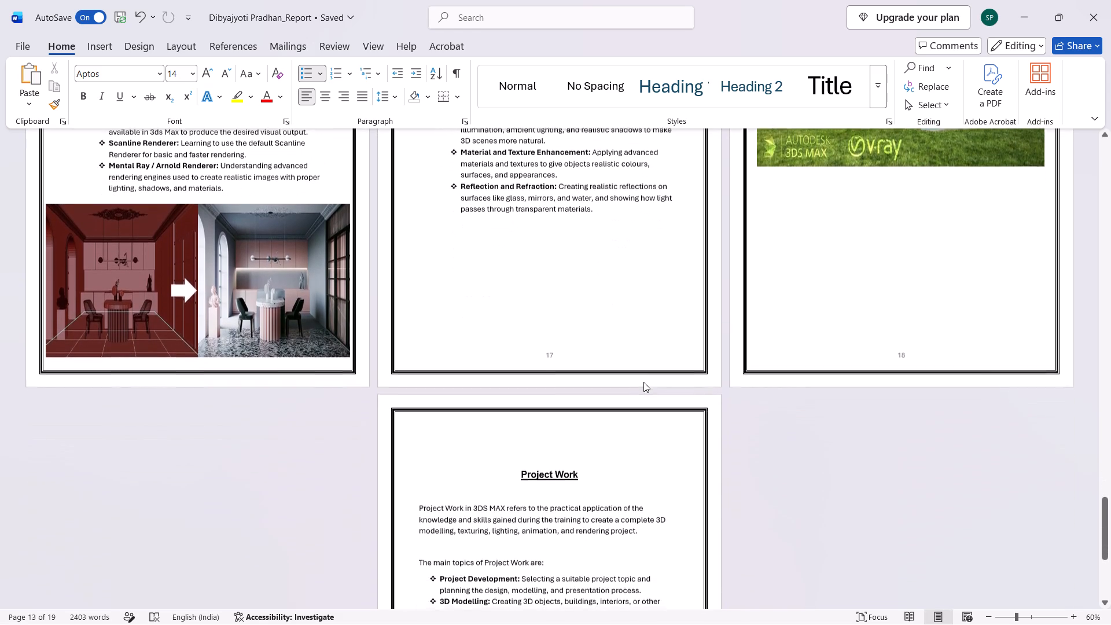
scroll(643, 382, down, 11)
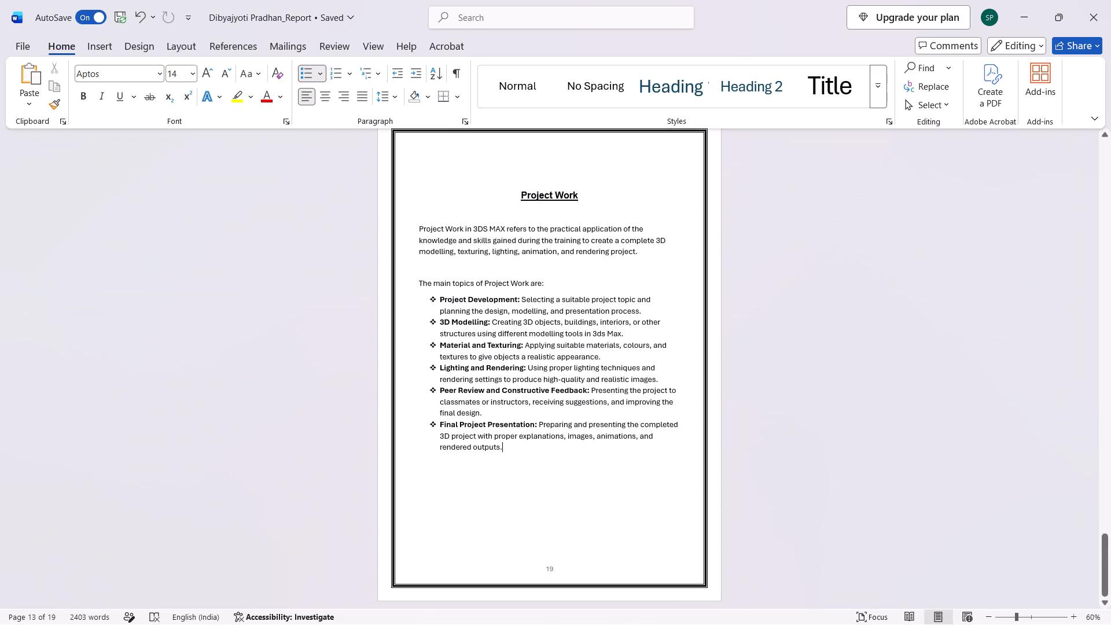
scroll(643, 382, up, 3)
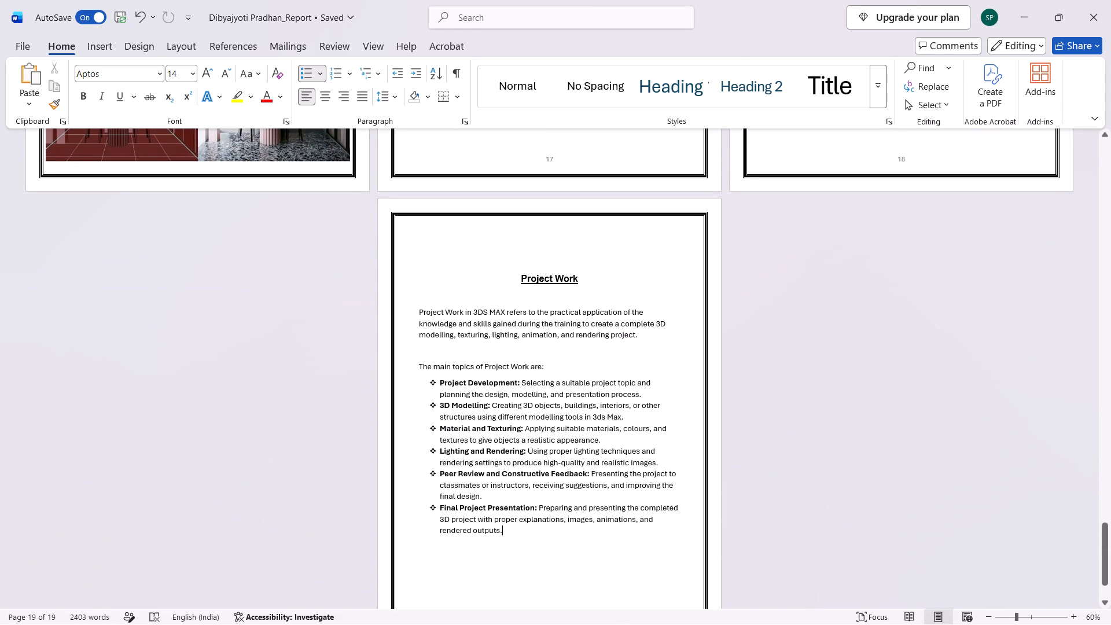
click(536, 534)
scroll(536, 533, down, 4)
scroll(536, 531, up, 3)
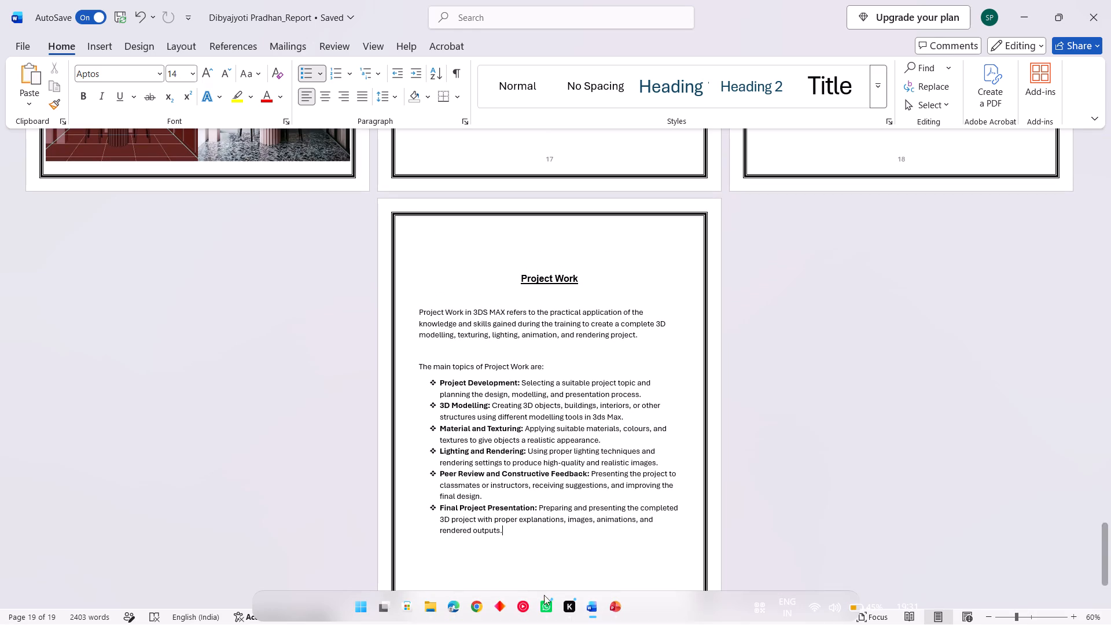
Switch to the PowerPoint presentation and copy the house picture from slide 30, "3DS Max Exterior House Design".
click(615, 610)
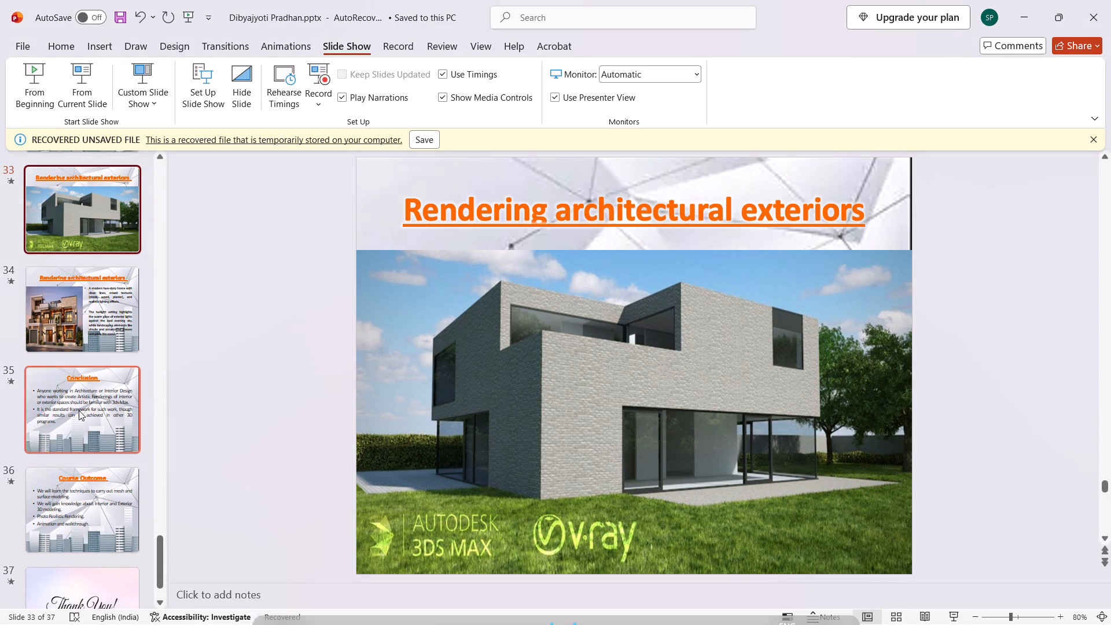
scroll(67, 405, down, 2)
scroll(54, 401, up, 8)
click(81, 388)
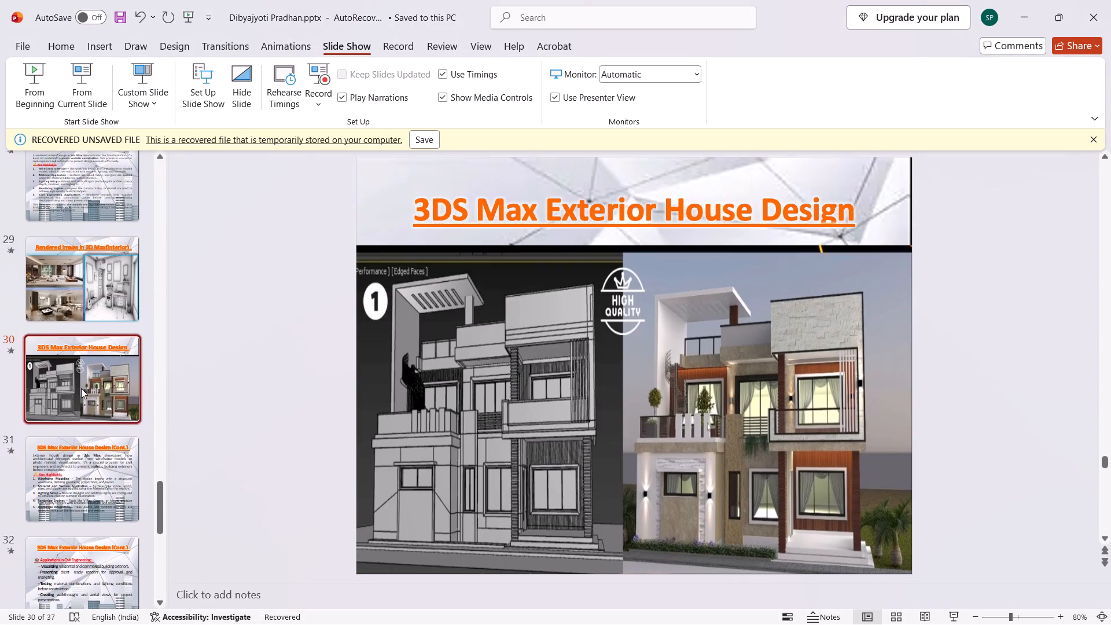
click(554, 406)
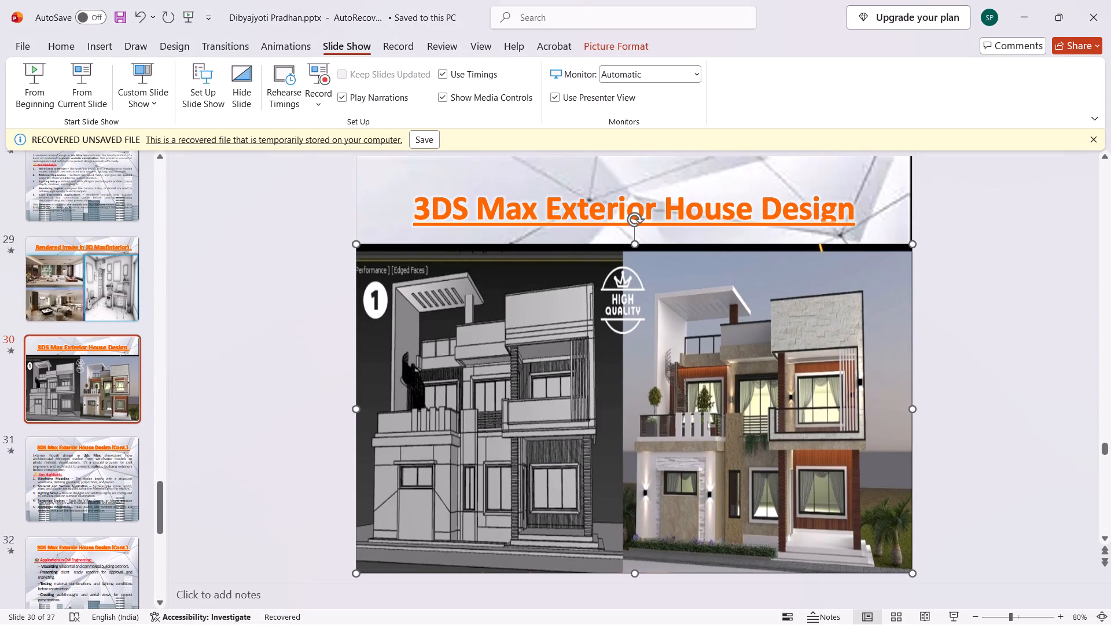
key(ctrl+c)
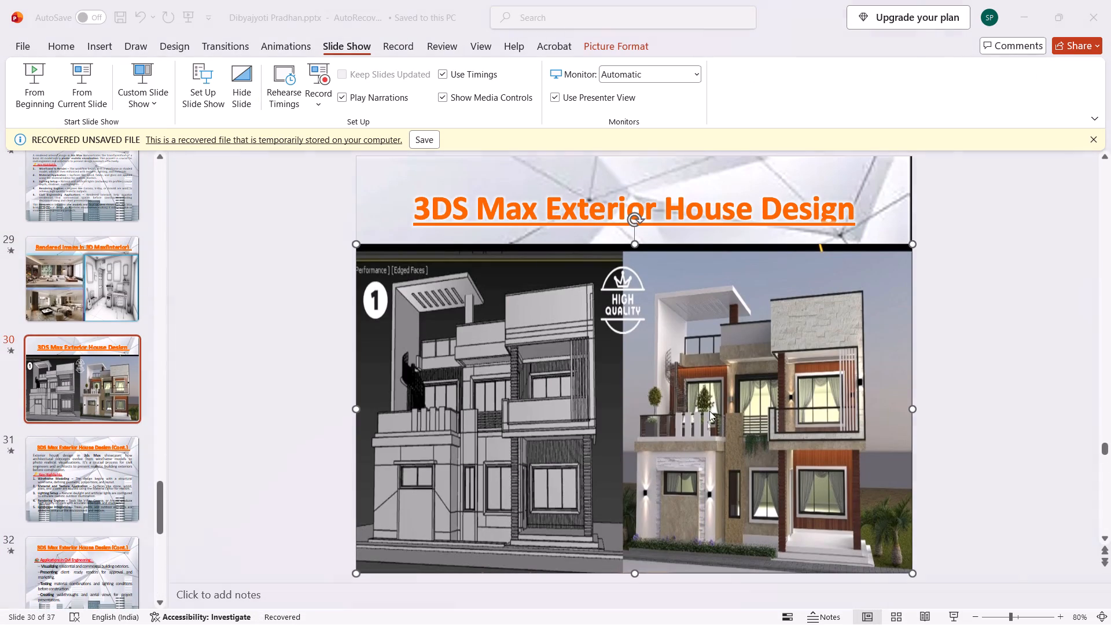
Back in the Word report, end the Project Work bullet list with a new unbulleted line and paste the copied house picture there.
scroll(577, 503, down, 4)
click(576, 503)
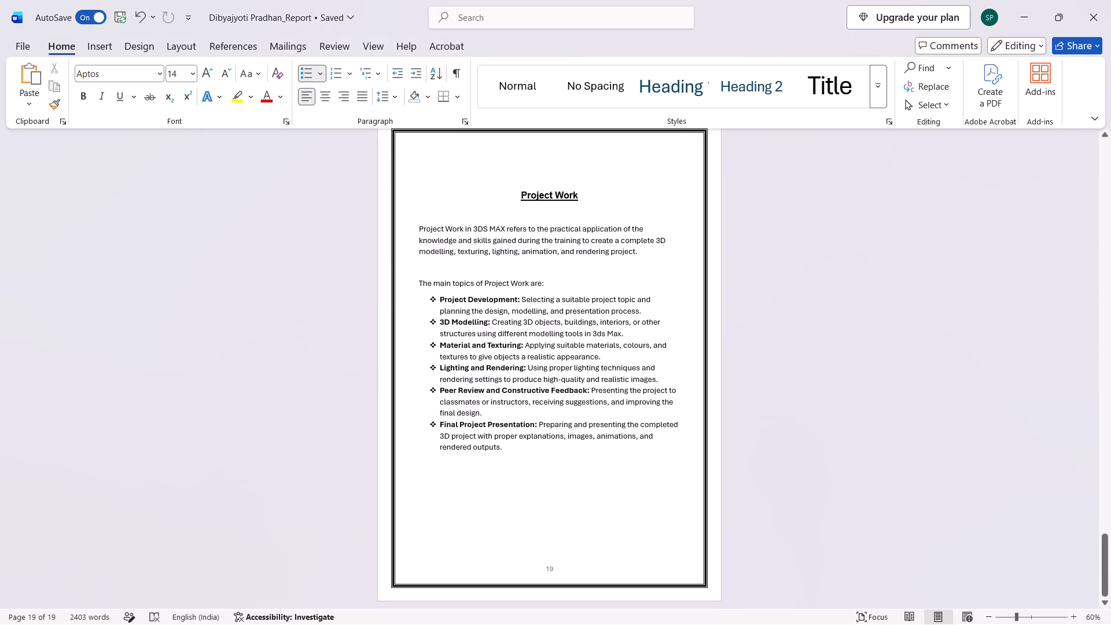
scroll(576, 503, down, 2)
key(Return)
key(Return)
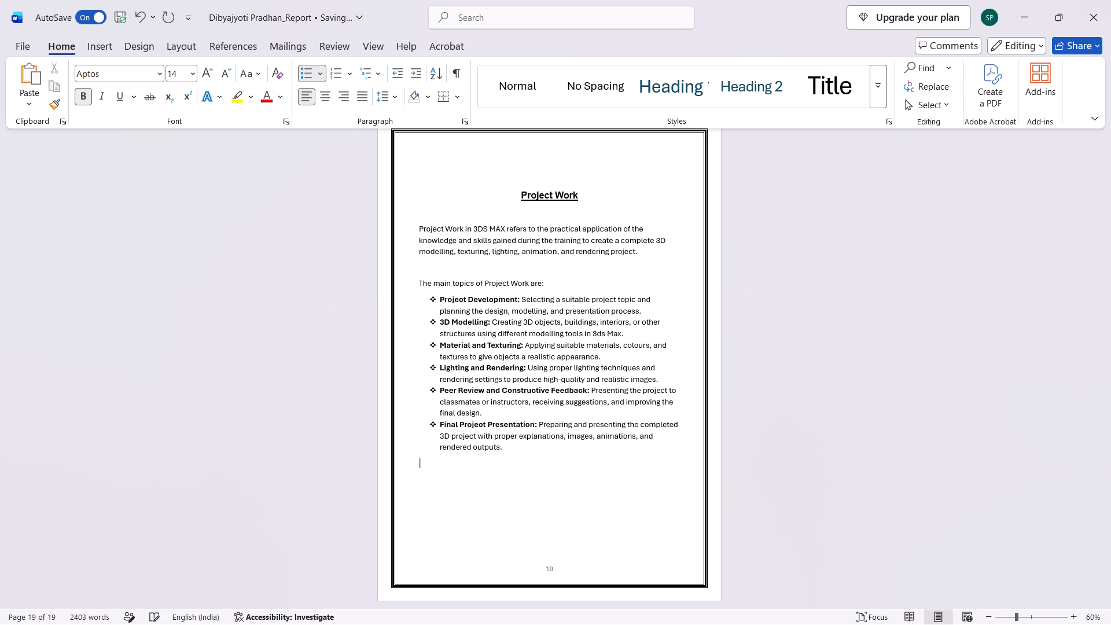
key(ctrl+v)
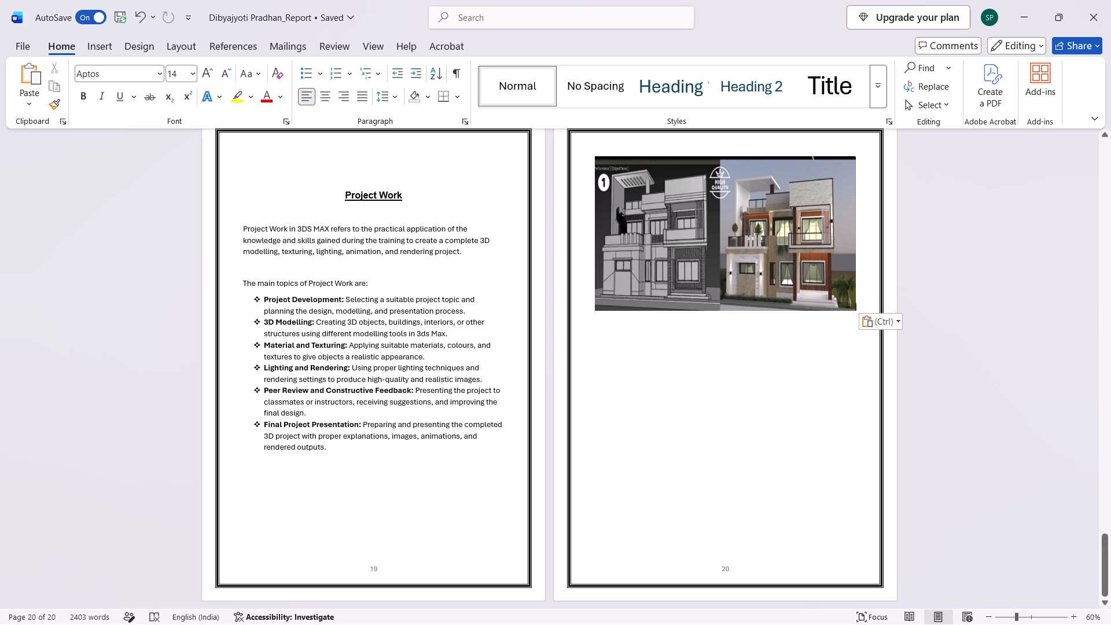
Set the pasted exterior house picture's text wrapping to In Front of Text.
scroll(480, 373, up, 1)
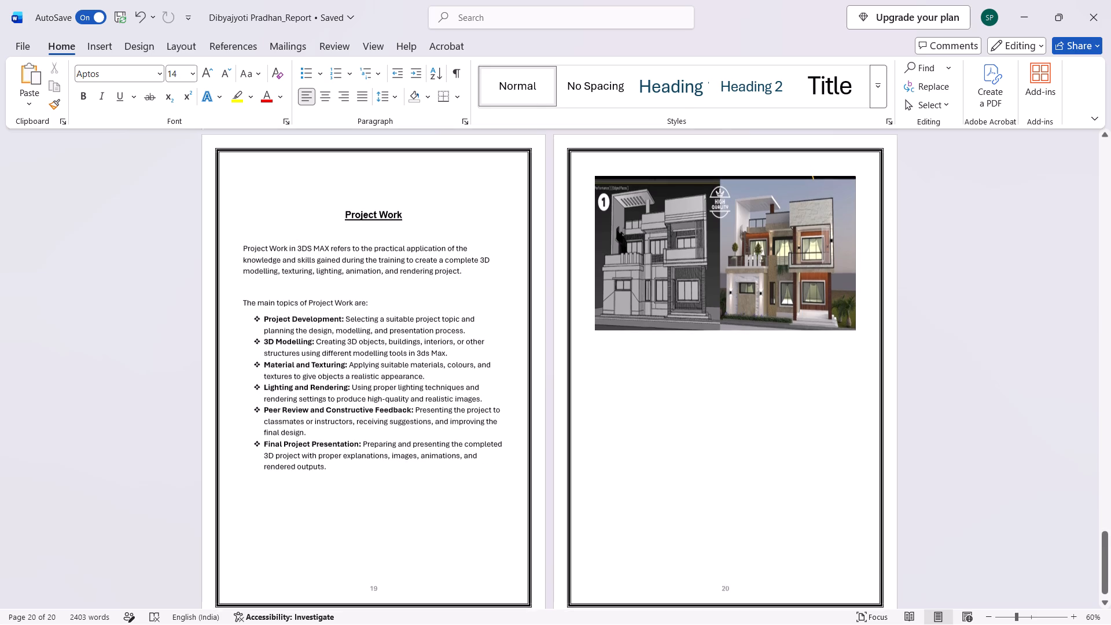
scroll(516, 349, up, 1)
click(665, 306)
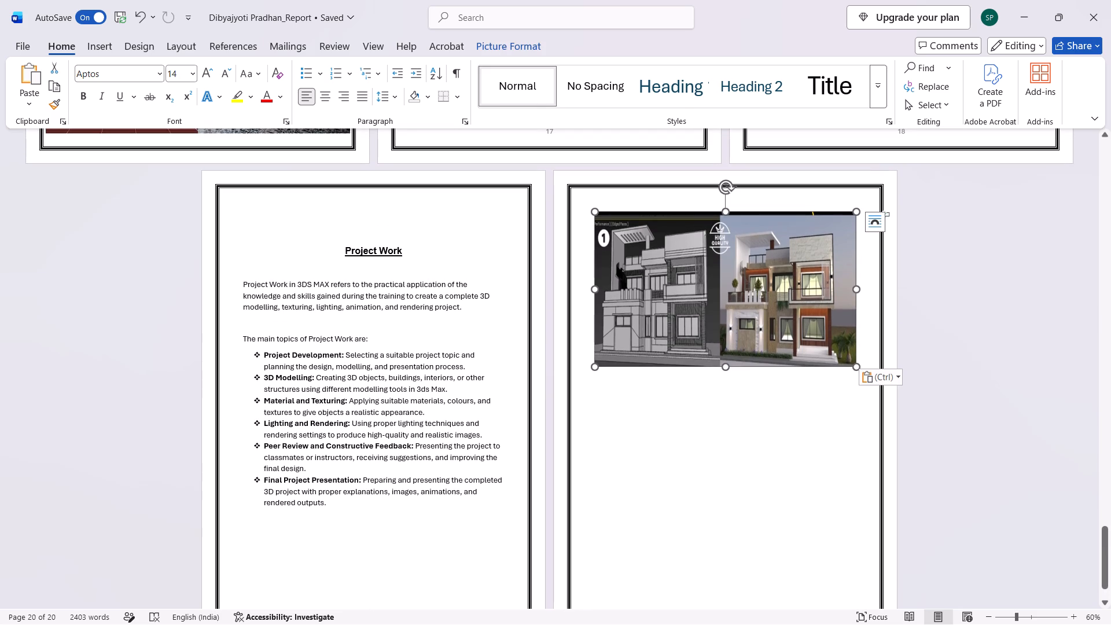
scroll(630, 320, down, 5)
scroll(613, 324, up, 5)
click(538, 43)
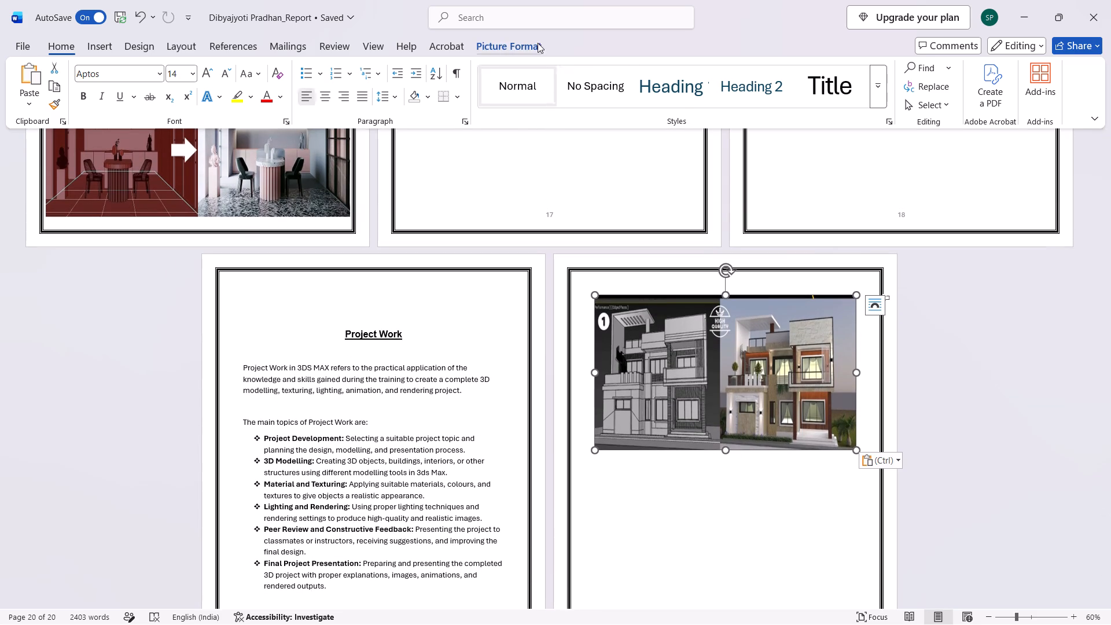
click(789, 105)
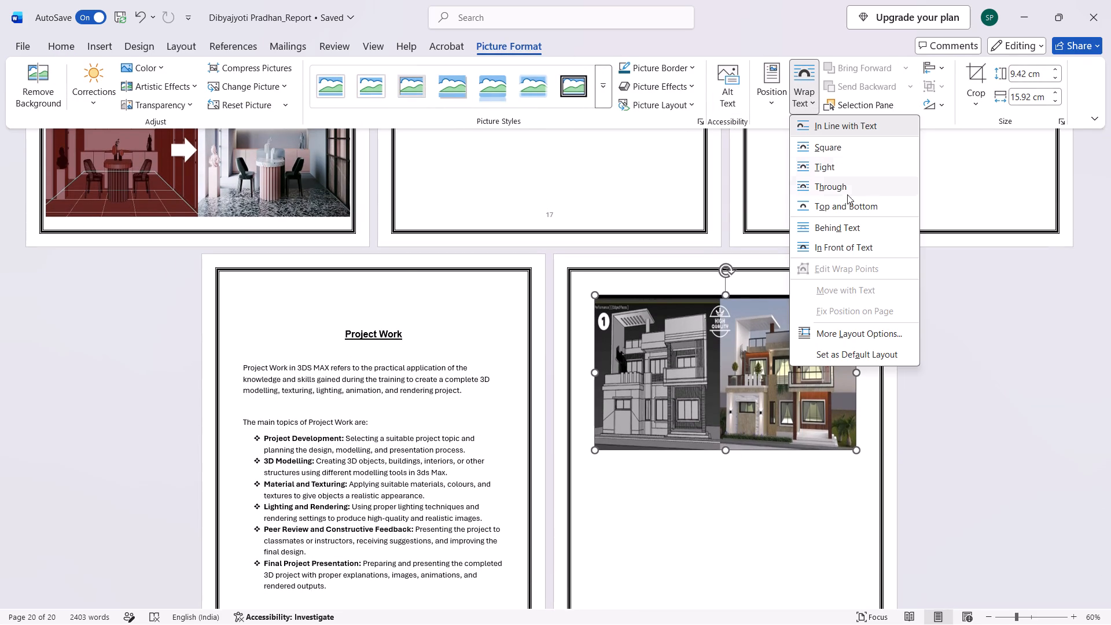
click(844, 252)
Move the exterior house picture to the lower part of the Project Work page, beneath the topic list.
scroll(685, 352, down, 9)
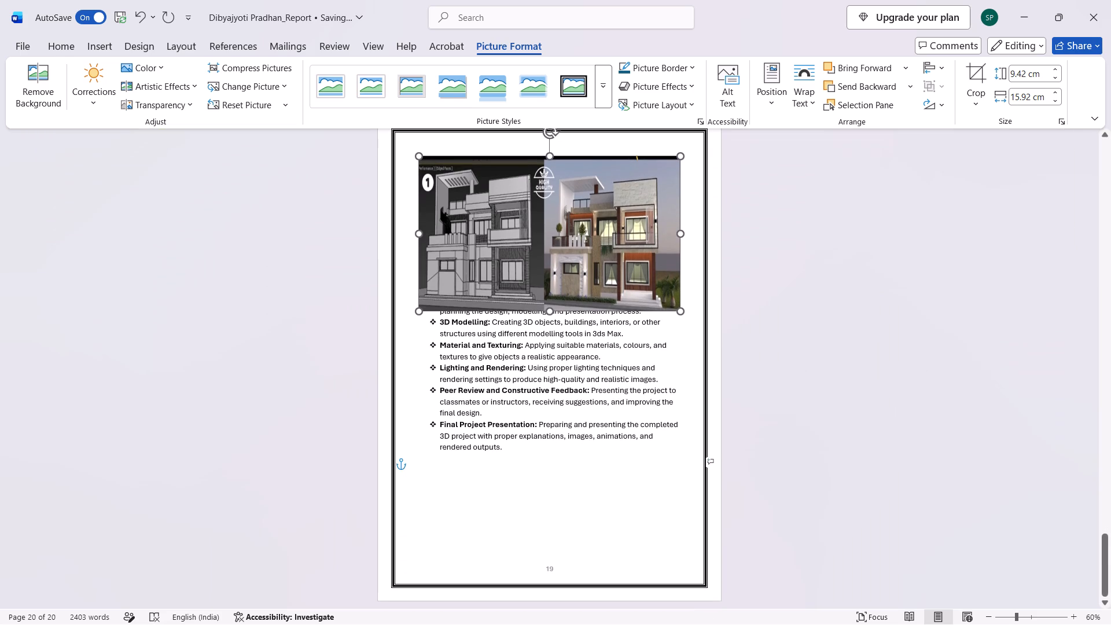
scroll(686, 352, up, 3)
scroll(681, 352, down, 7)
drag(569, 235, 571, 512)
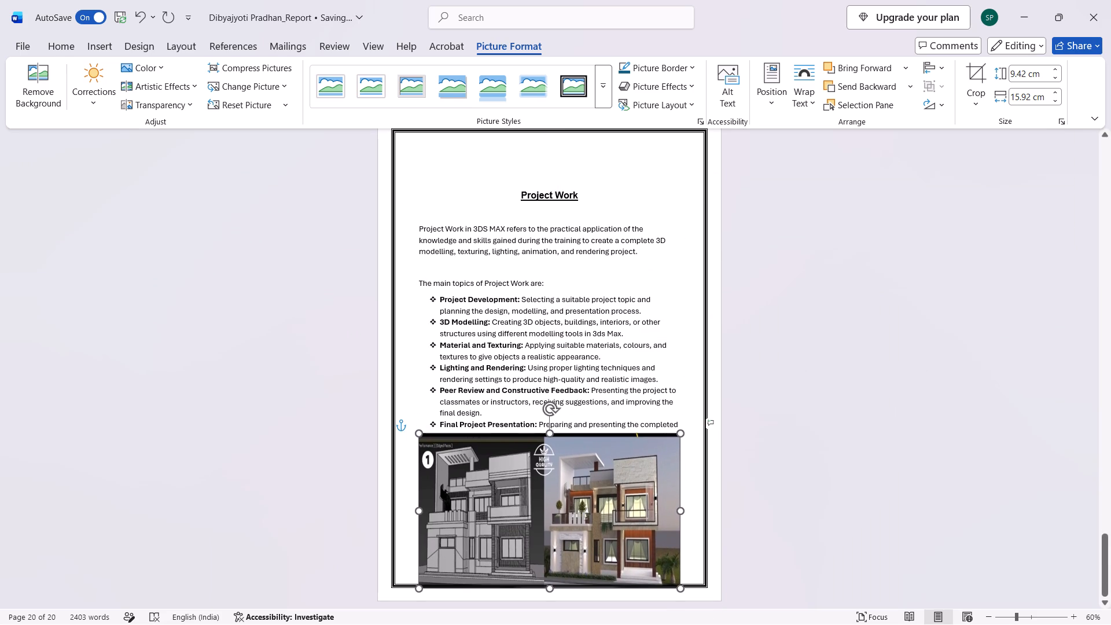
drag(571, 512, 572, 506)
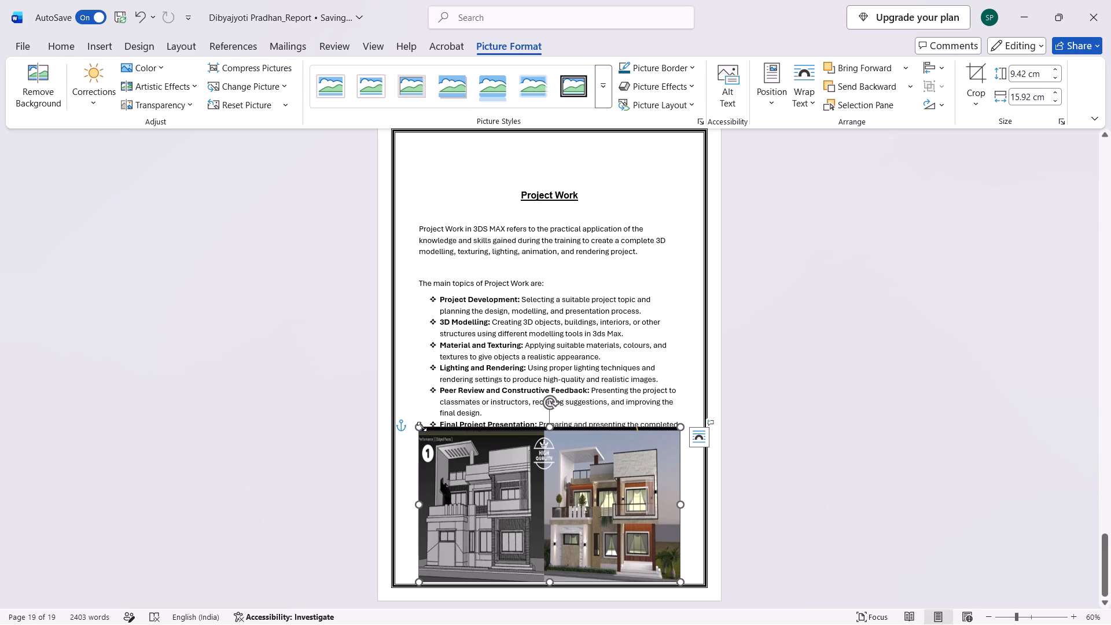
Shrink the house picture proportionally to about 7.79 cm by 13.17 cm, clearing the last bullet's text.
drag(422, 427, 458, 483)
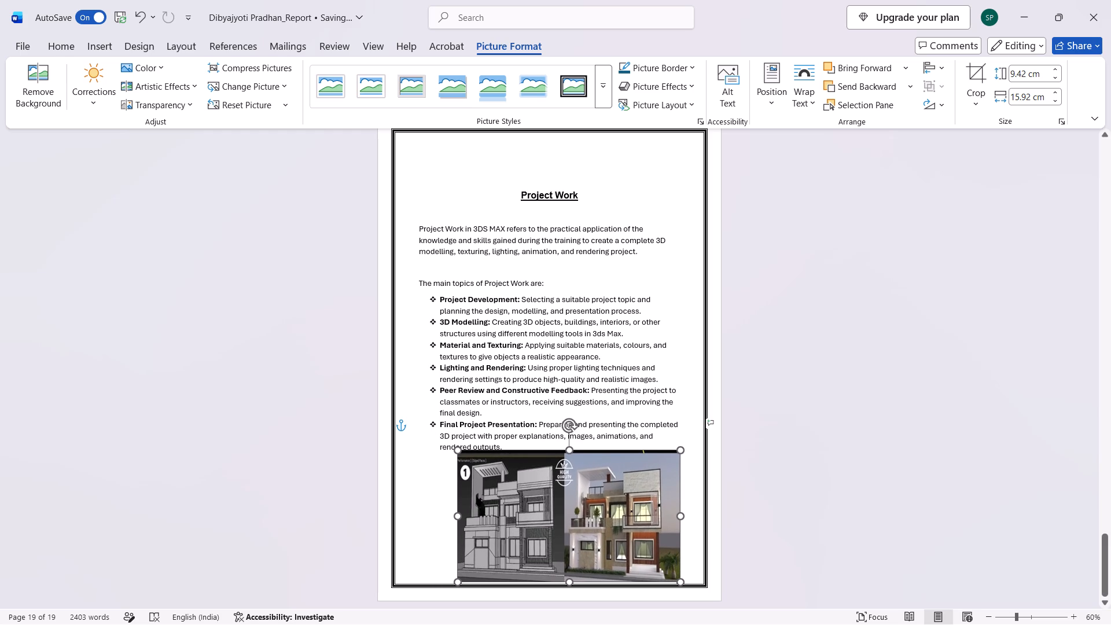
drag(458, 483, 462, 483)
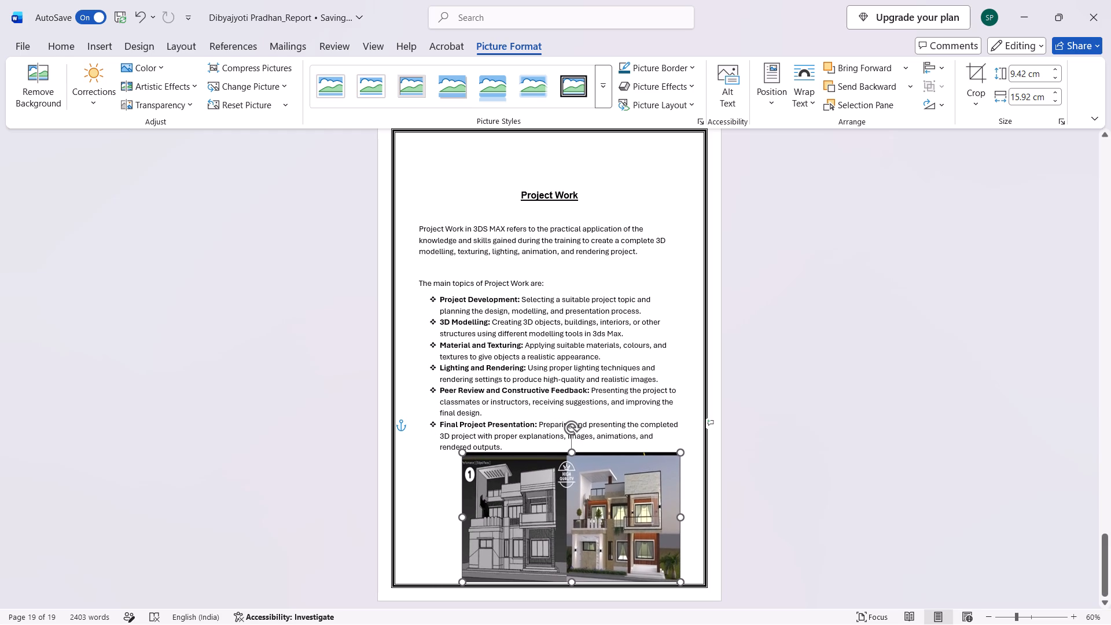
drag(462, 483, 464, 483)
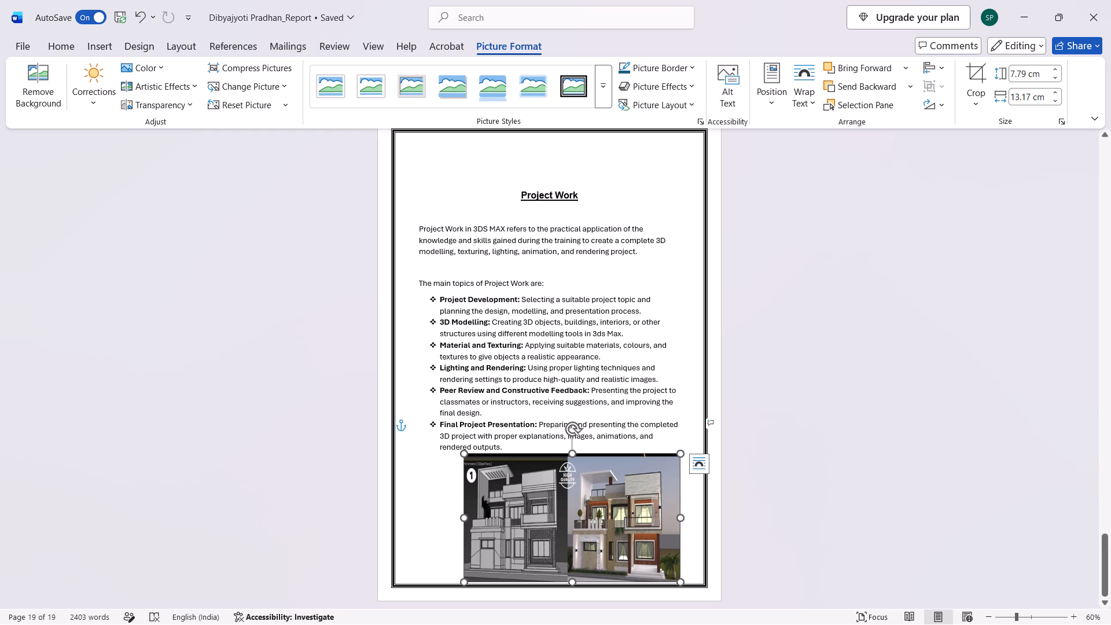
Remove the blank line above "The main topics of Project Work are:" on the Project Work page.
scroll(587, 480, down, 2)
scroll(586, 479, up, 2)
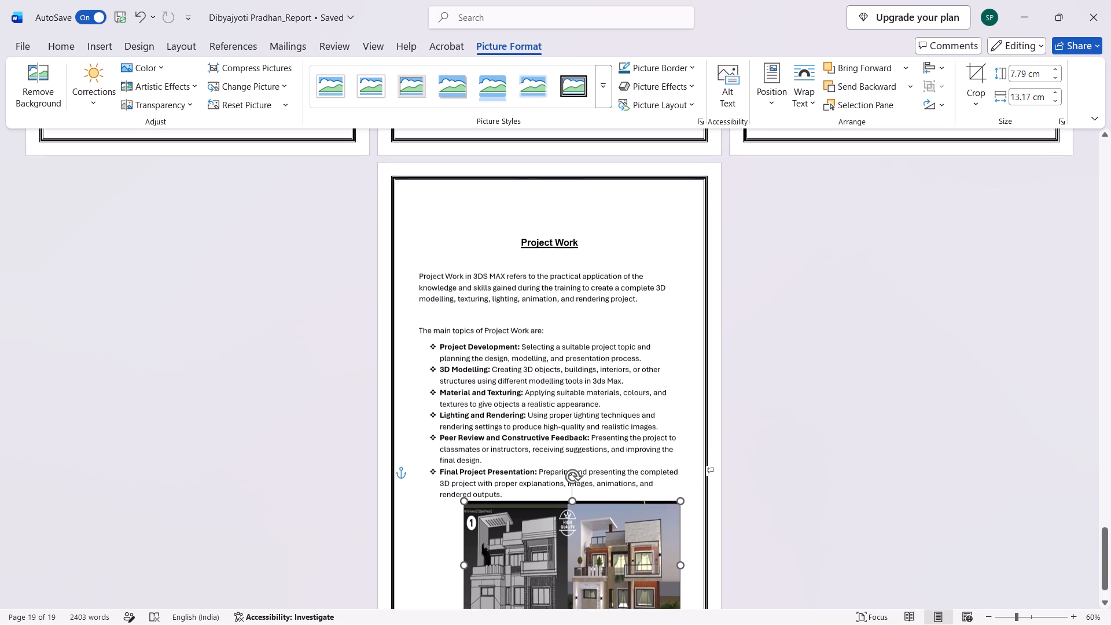
scroll(586, 479, down, 4)
scroll(495, 407, down, 5)
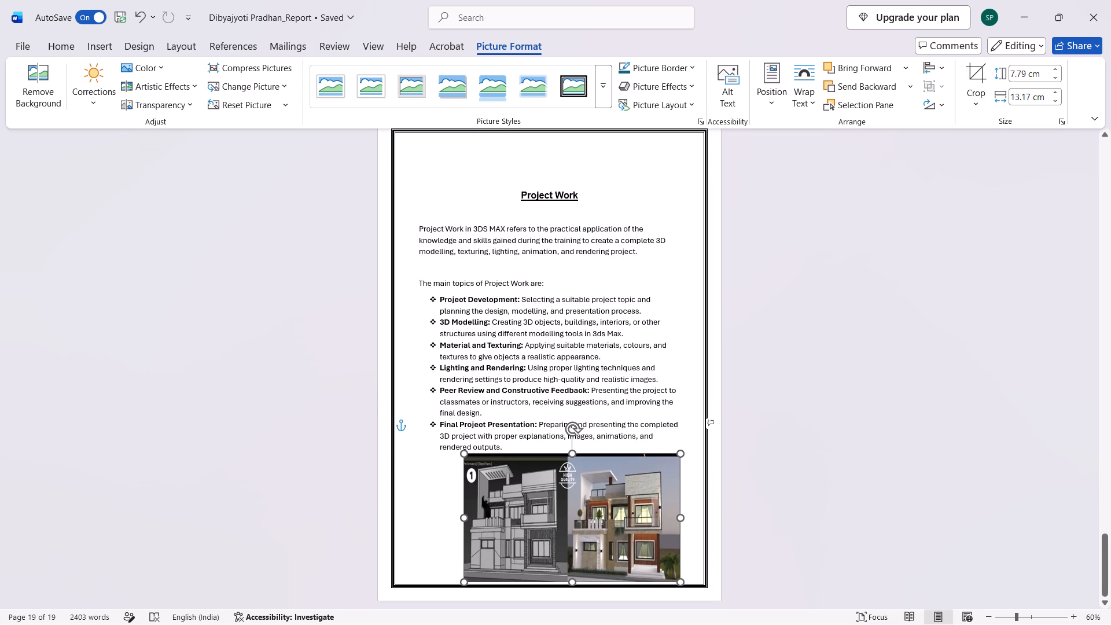
click(414, 278)
key(BackSpace)
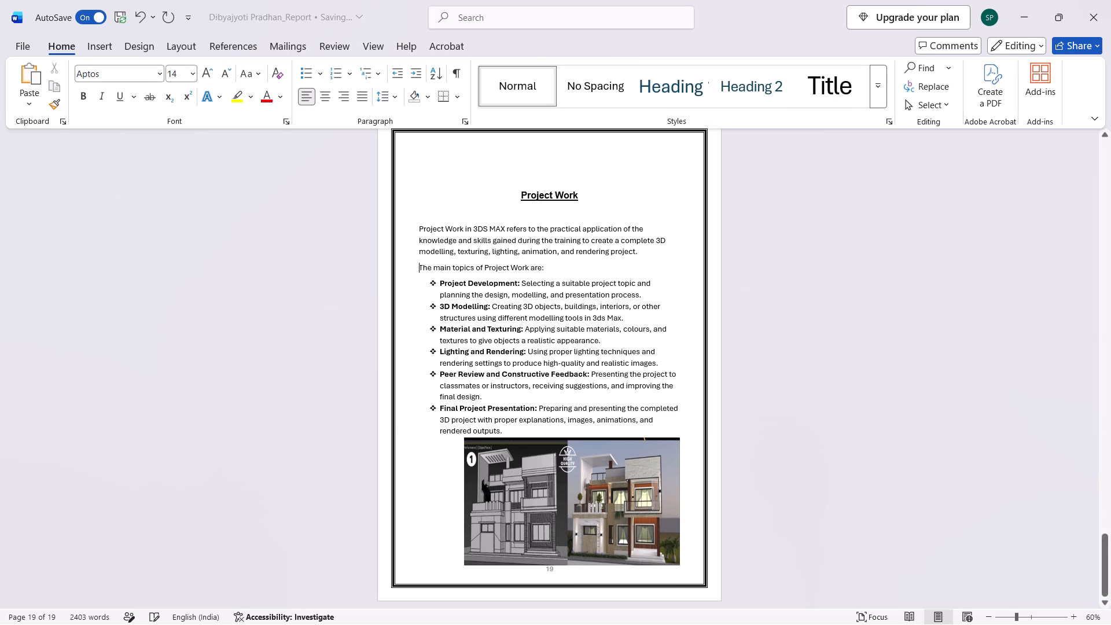
Slightly reduce the house picture and centre it horizontally between the Project Work topic list and the page number.
click(545, 497)
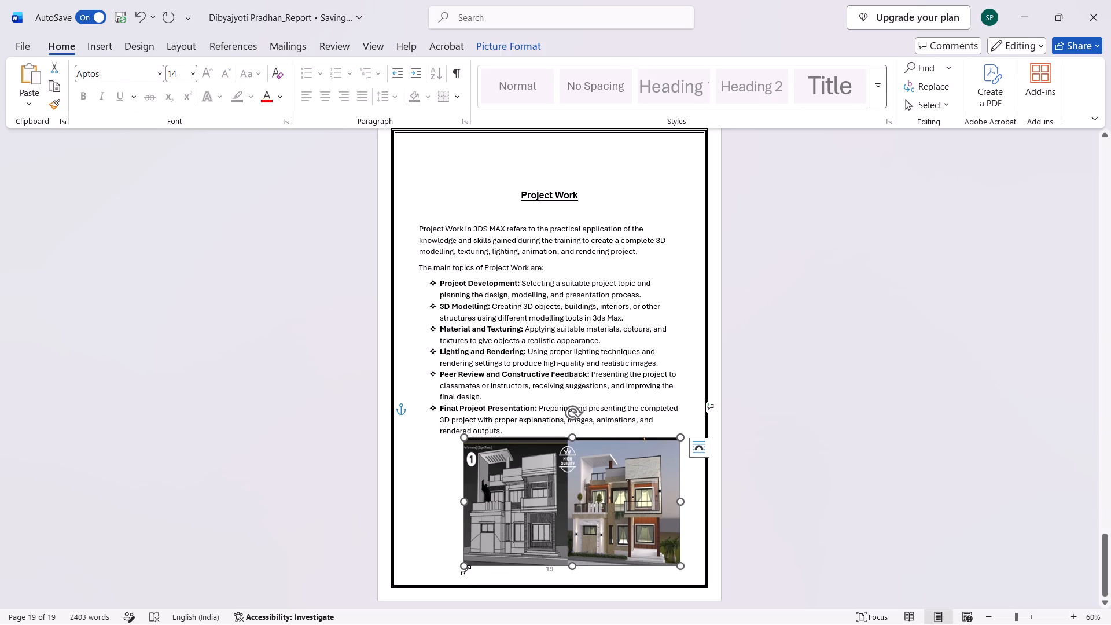
drag(464, 570, 466, 567)
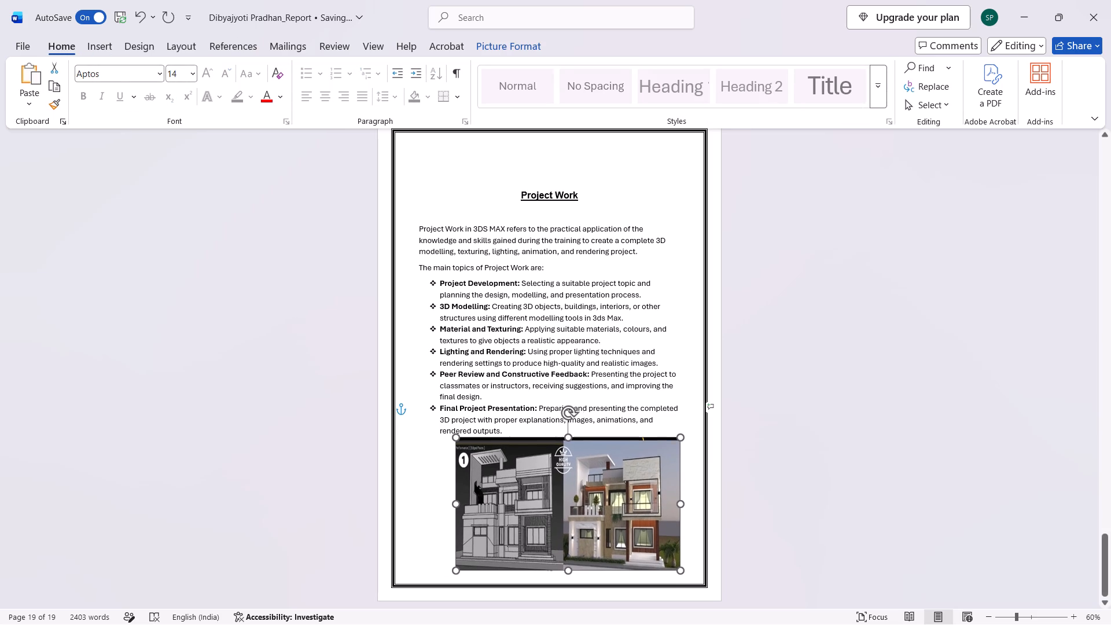
drag(466, 567, 471, 563)
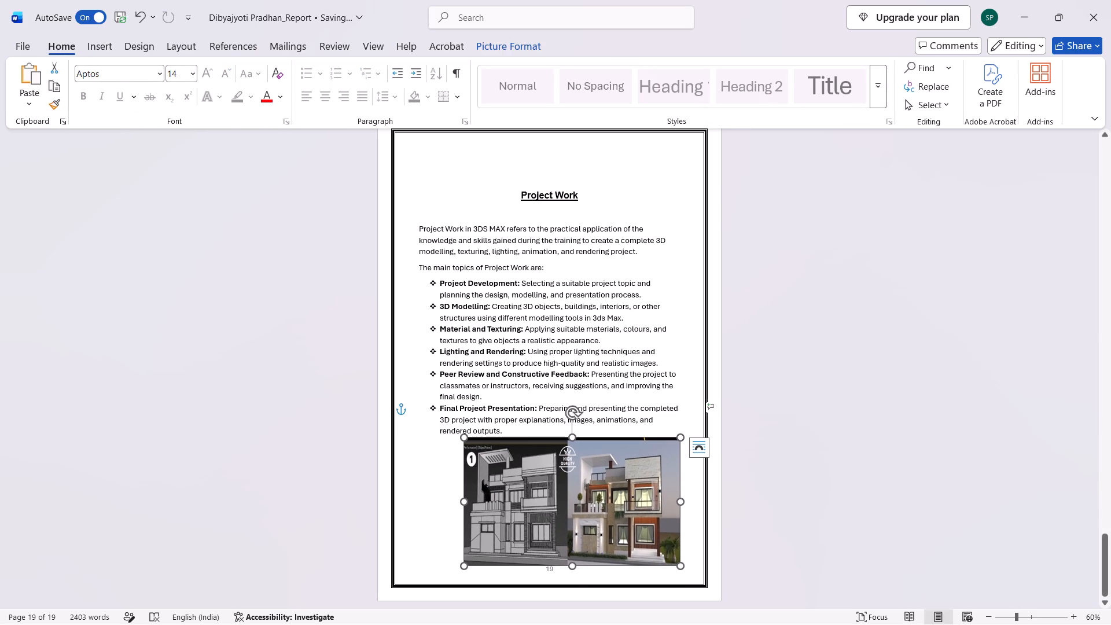
drag(591, 508, 568, 507)
click(816, 467)
click(587, 503)
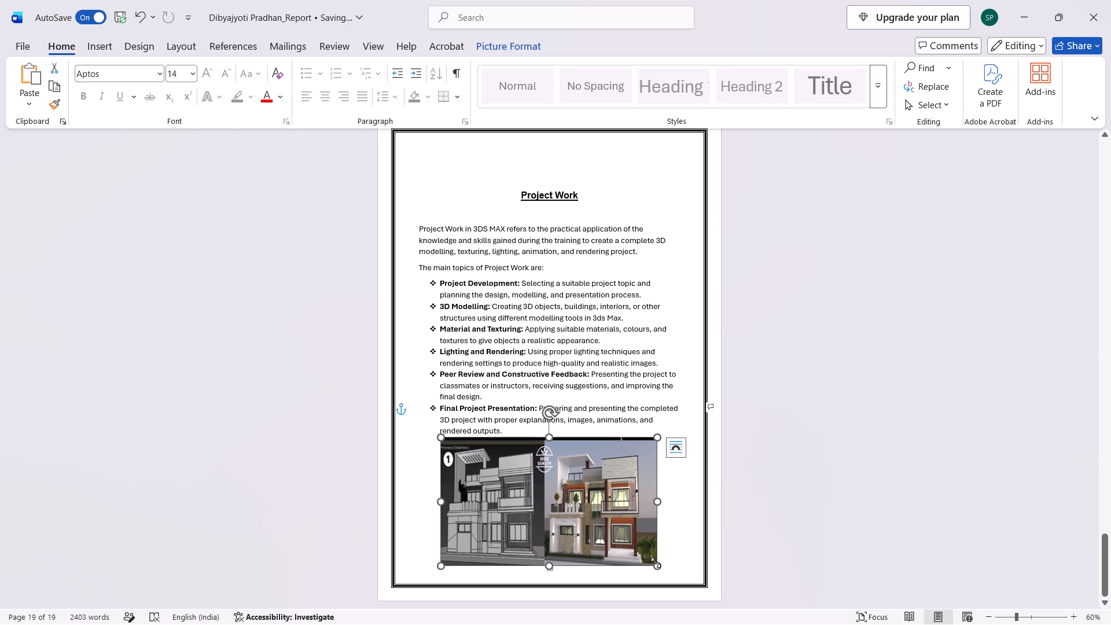
drag(657, 565, 654, 561)
drag(654, 561, 651, 558)
drag(615, 526, 621, 527)
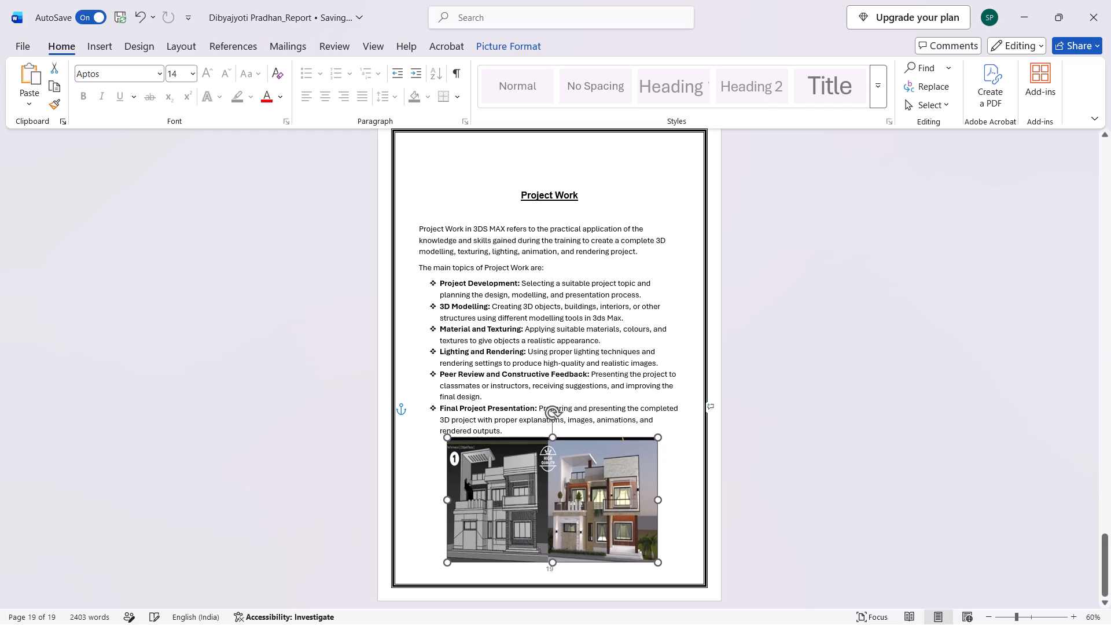
drag(621, 527, 621, 527)
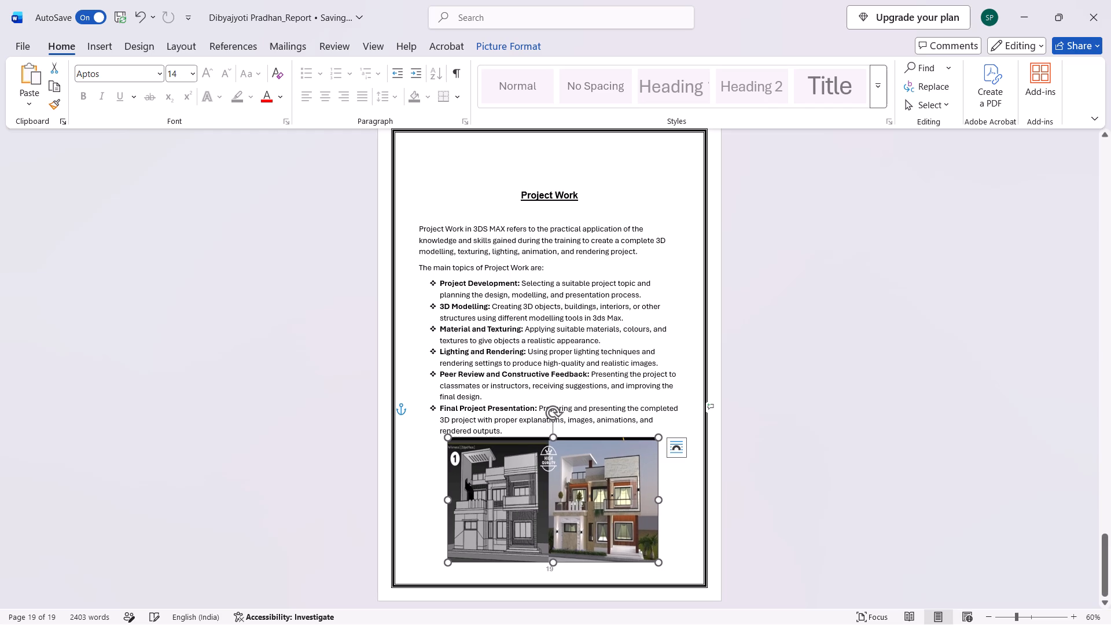
click(880, 411)
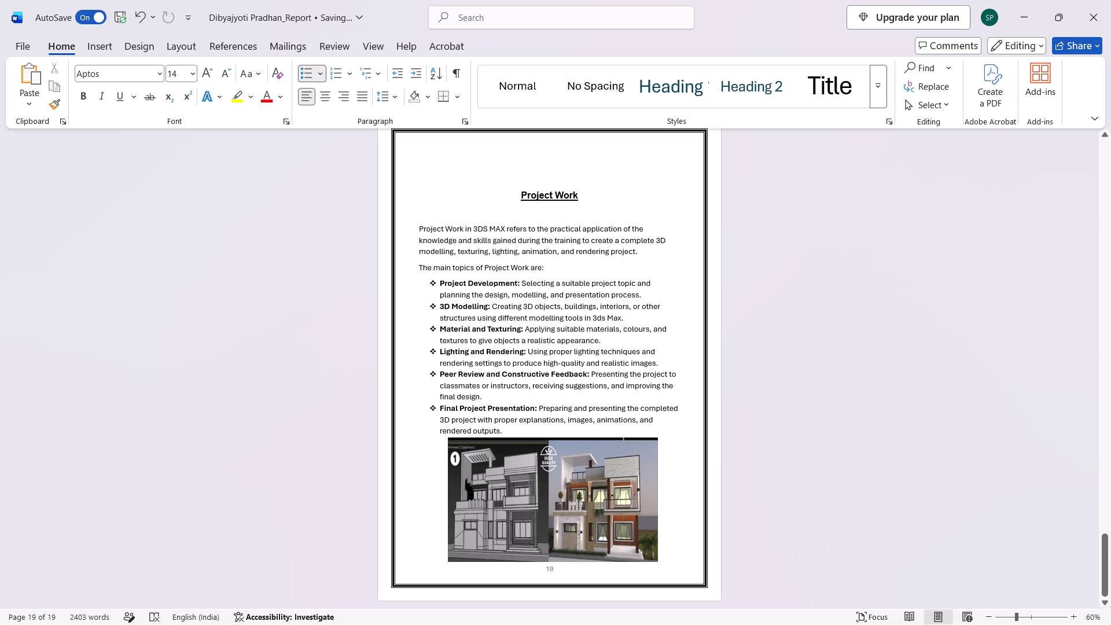
Review the report's layout backwards from the Project Work page through Rendering and Lighting Techniques to Materials and Texturing.
scroll(767, 405, up, 3)
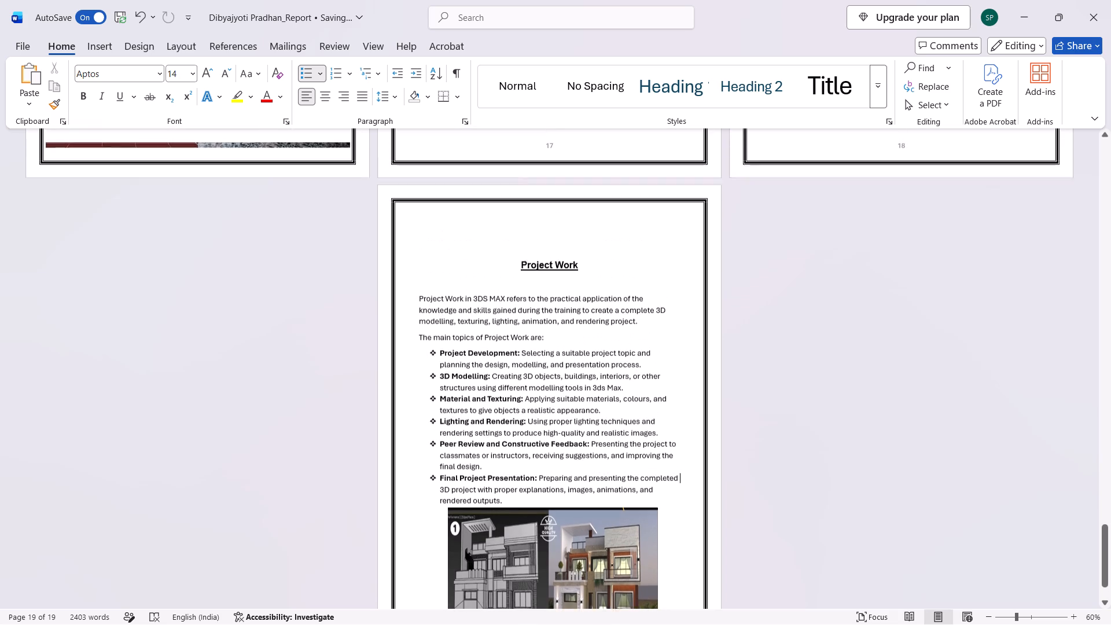
scroll(765, 403, up, 5)
scroll(765, 403, down, 3)
scroll(762, 400, up, 6)
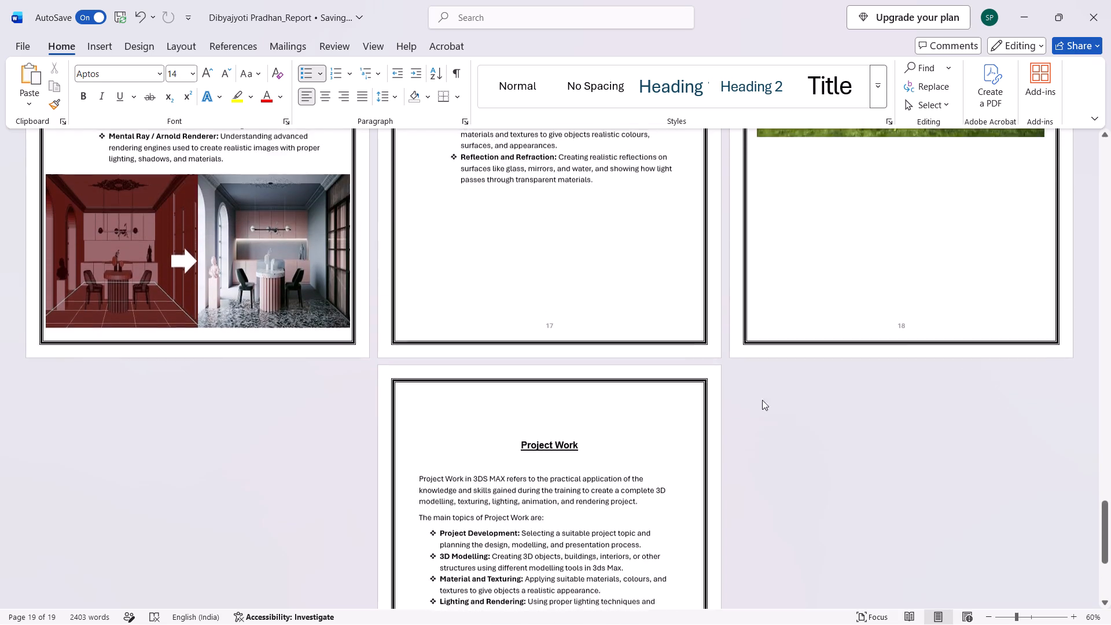
scroll(762, 400, up, 12)
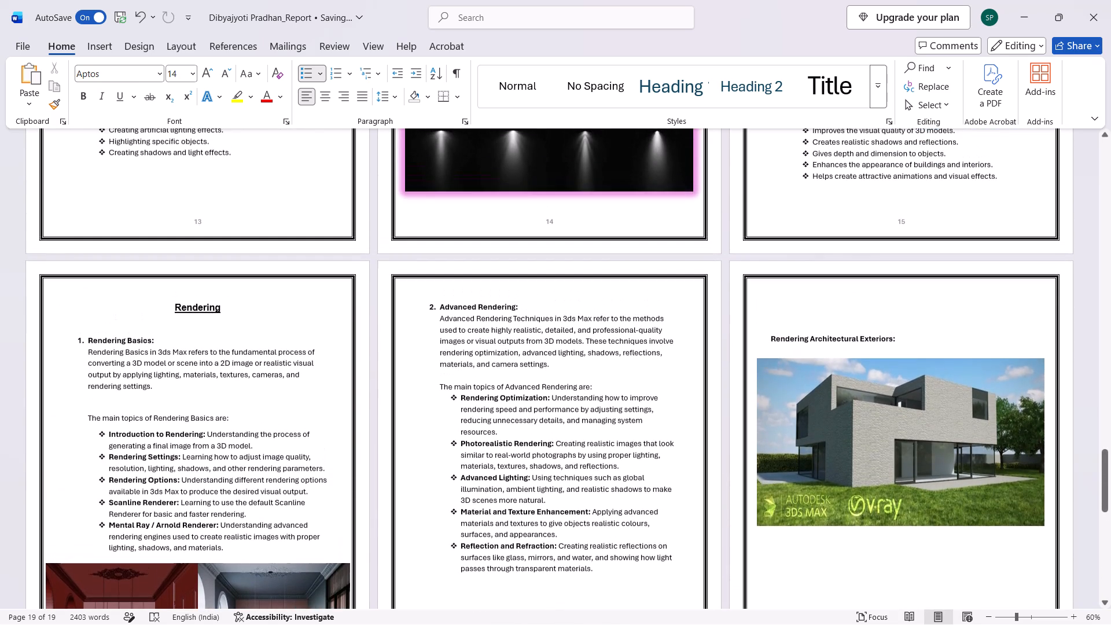
scroll(761, 394, up, 14)
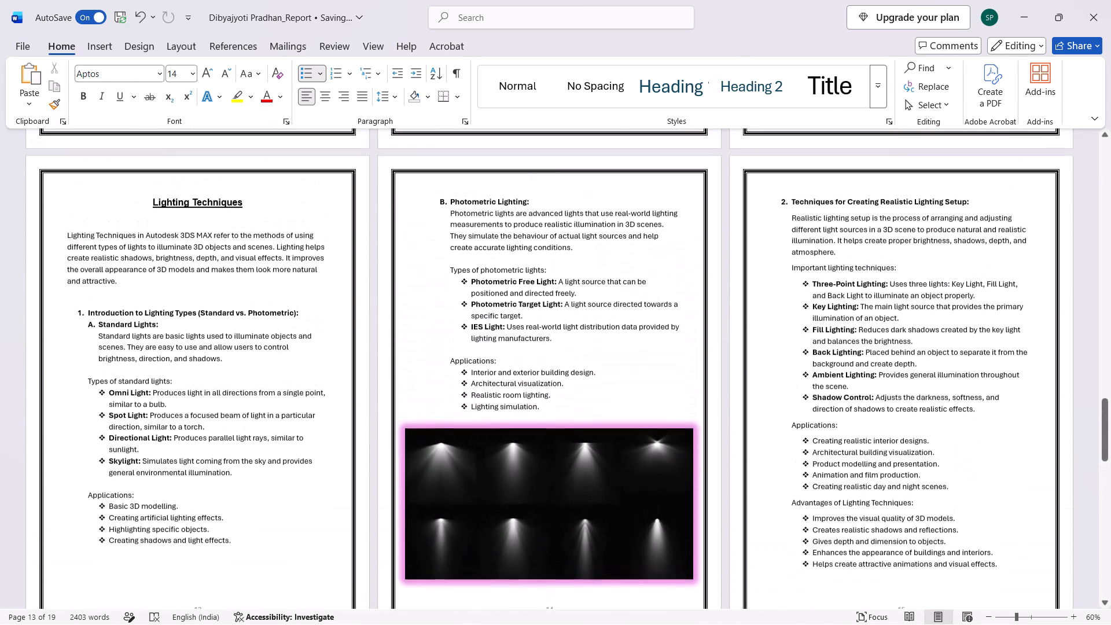
scroll(759, 390, up, 9)
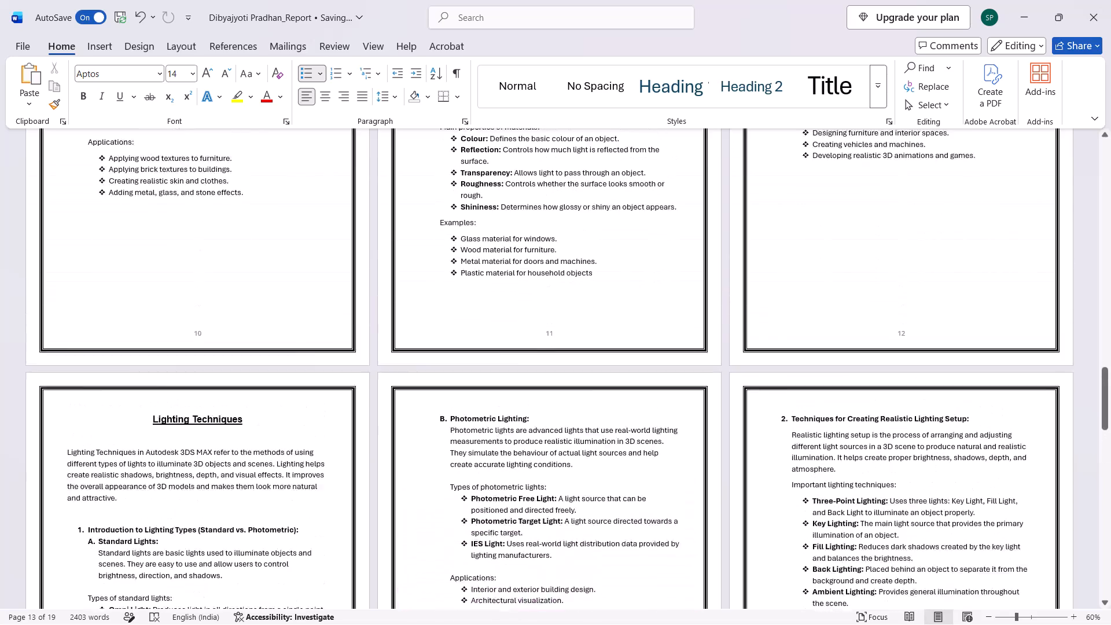
scroll(759, 389, up, 7)
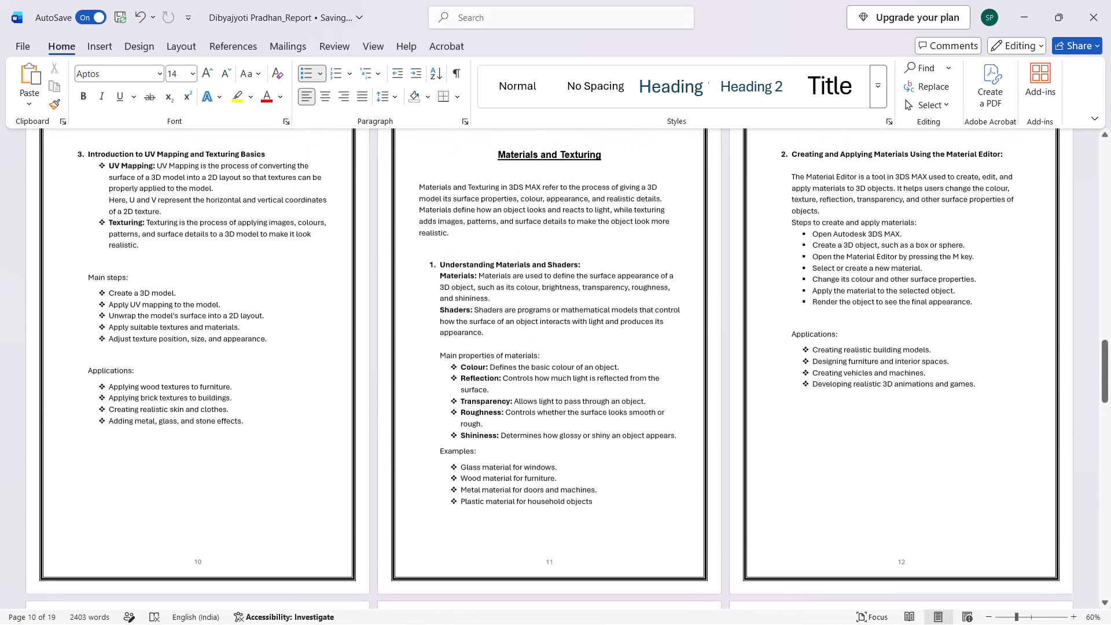
scroll(758, 387, up, 3)
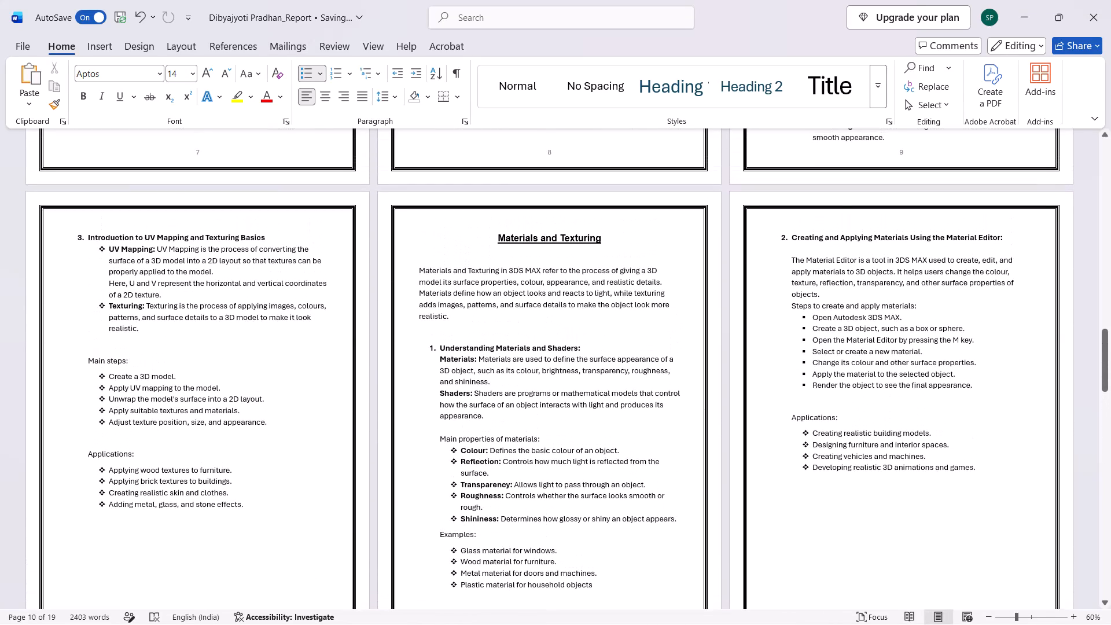
Examine the Materials and Texturing page 11 and its neighbouring pages, checking their text and the free space below it.
click(494, 366)
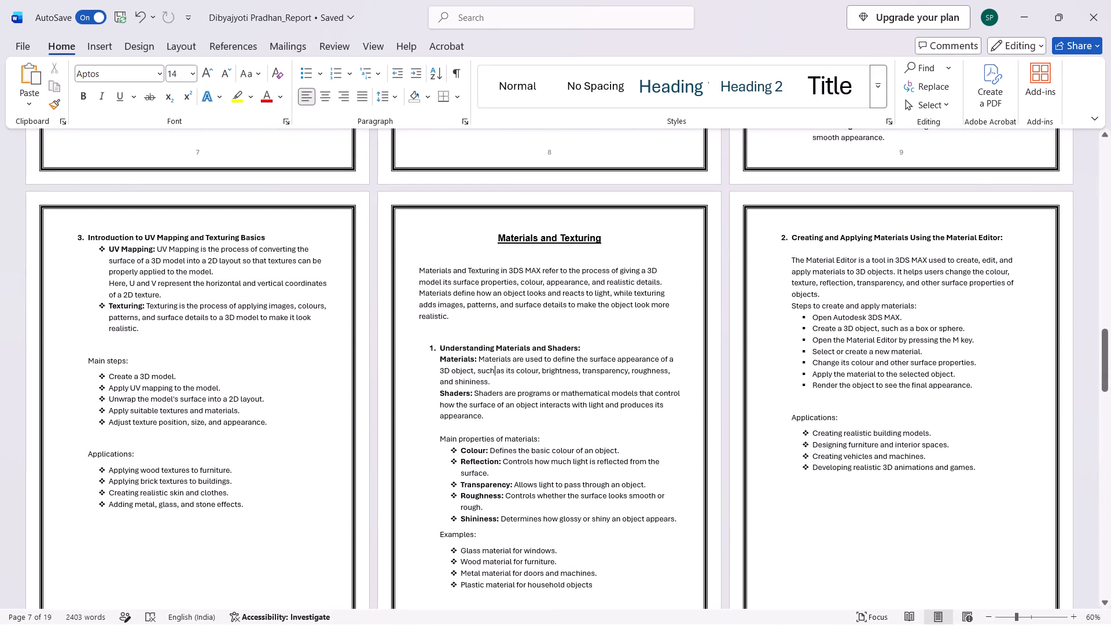
click(479, 422)
scroll(479, 431, down, 2)
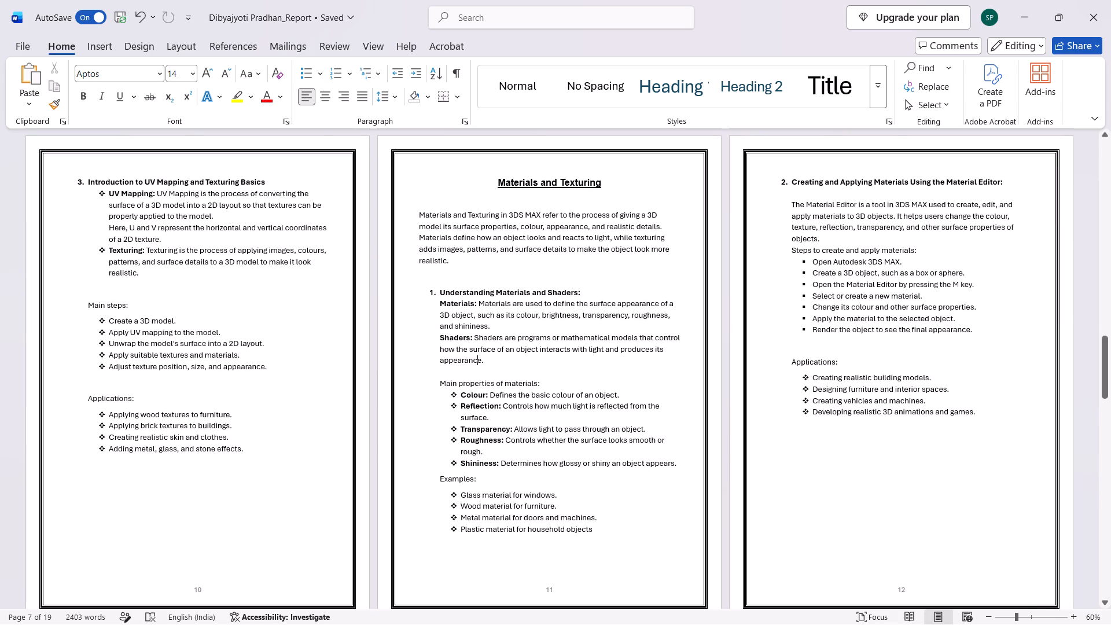
click(485, 307)
click(502, 347)
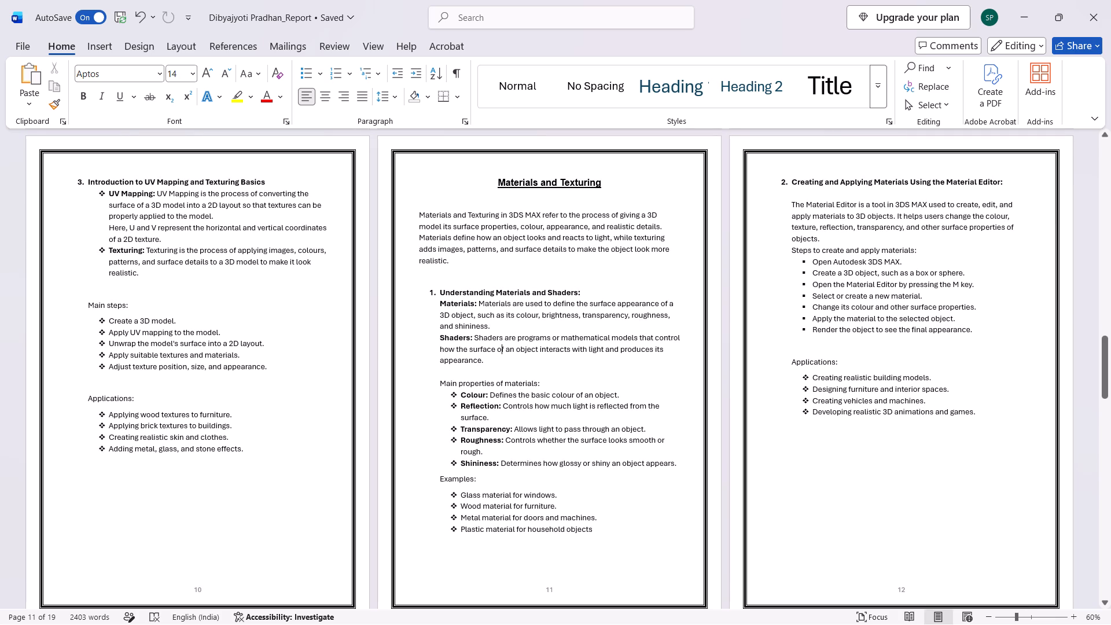
click(508, 369)
click(507, 402)
scroll(504, 415, up, 2)
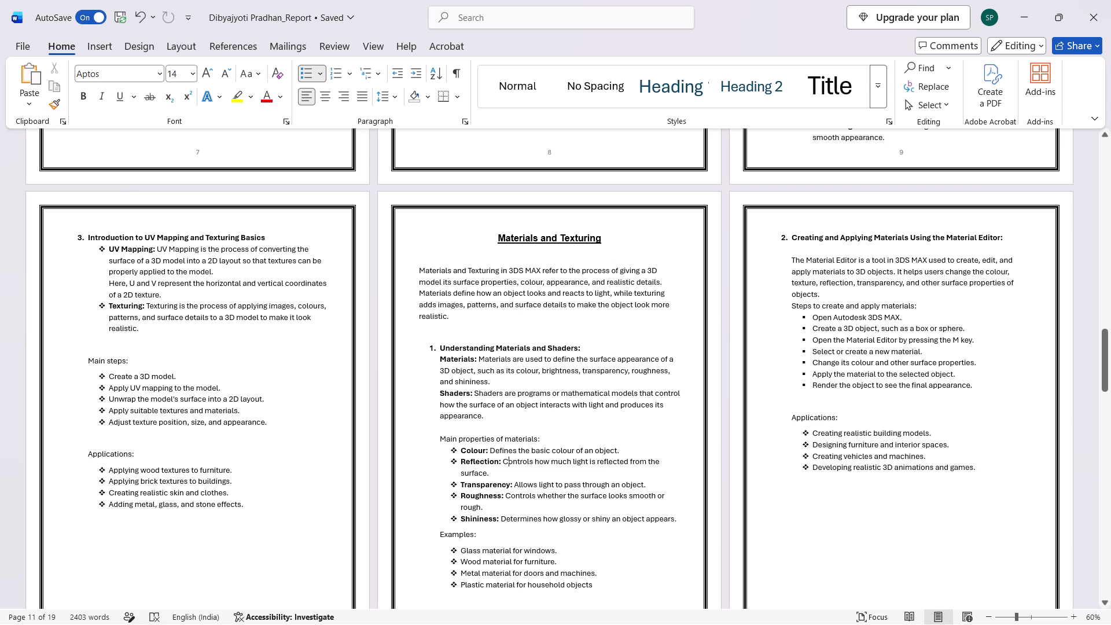
scroll(469, 420, down, 2)
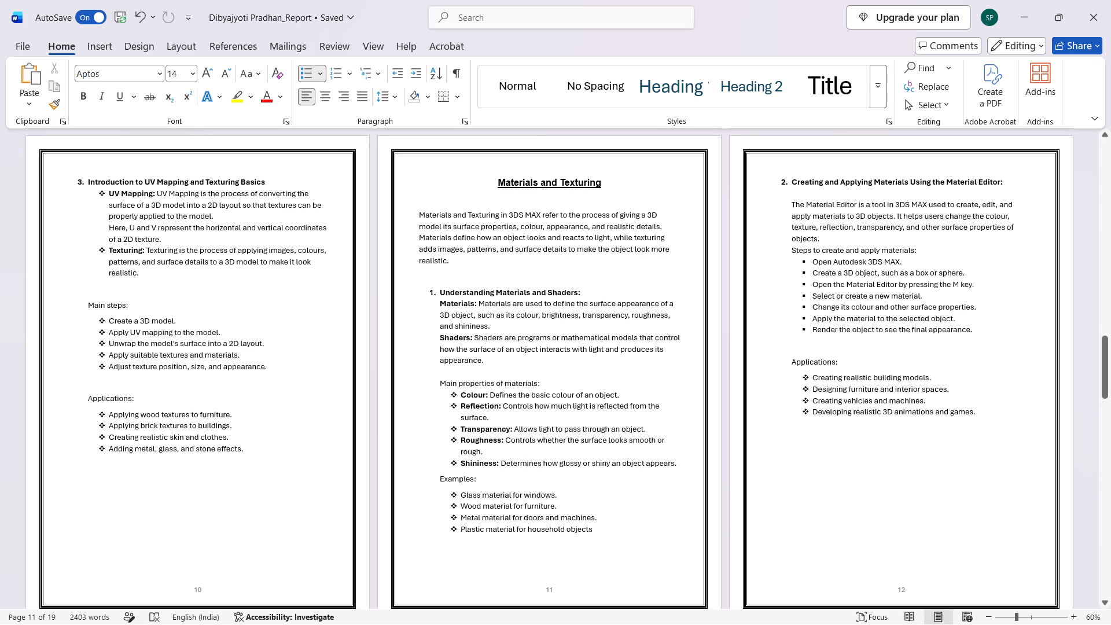
scroll(535, 474, up, 4)
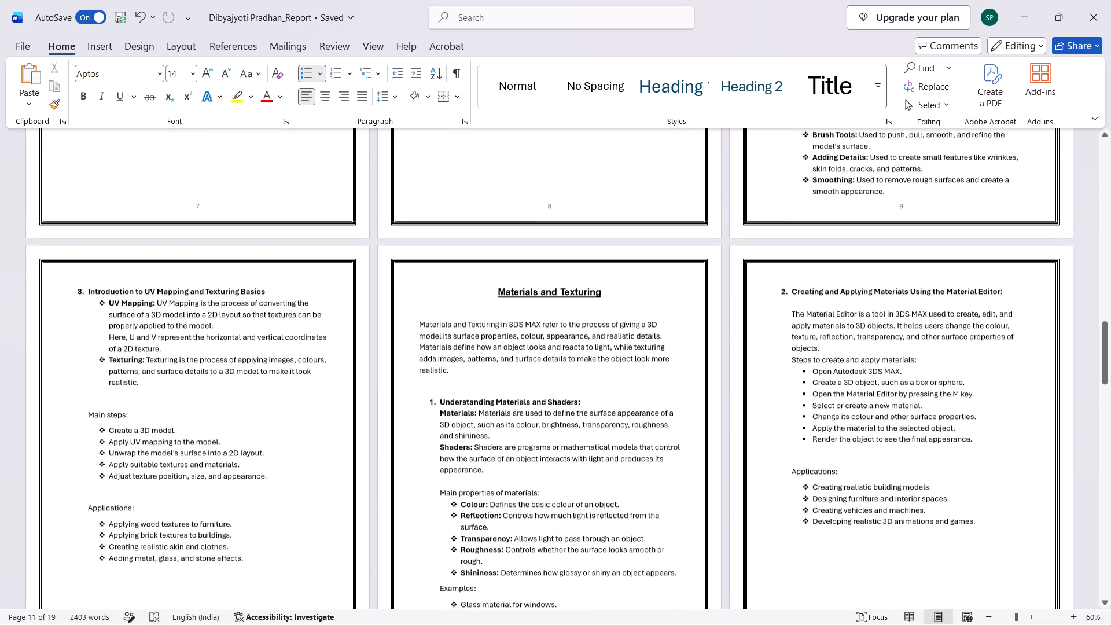
scroll(535, 472, down, 3)
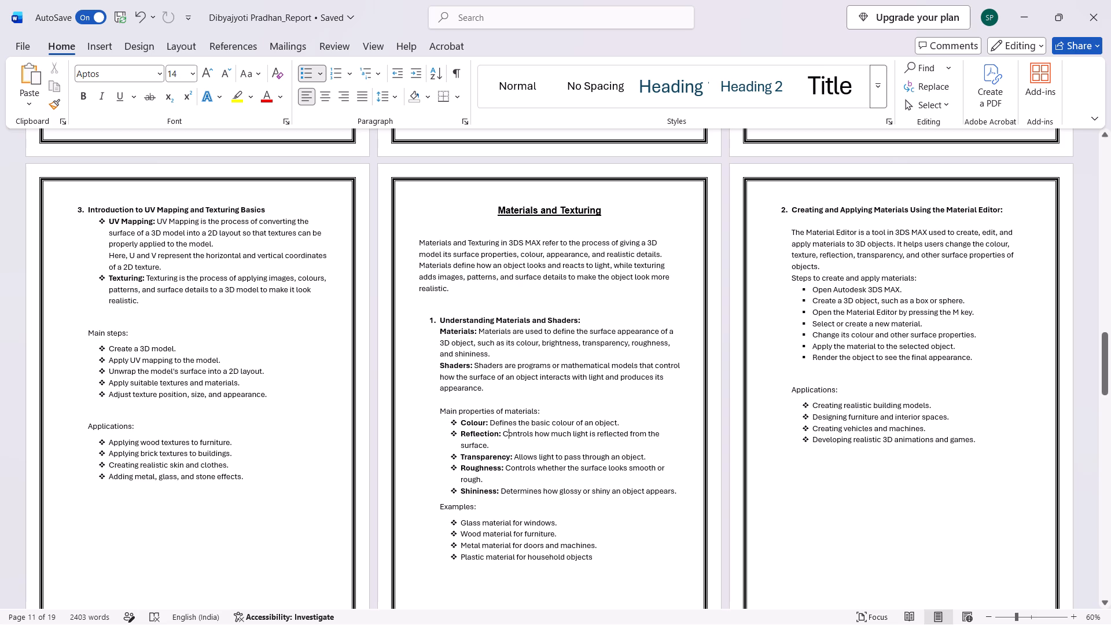
scroll(805, 380, down, 6)
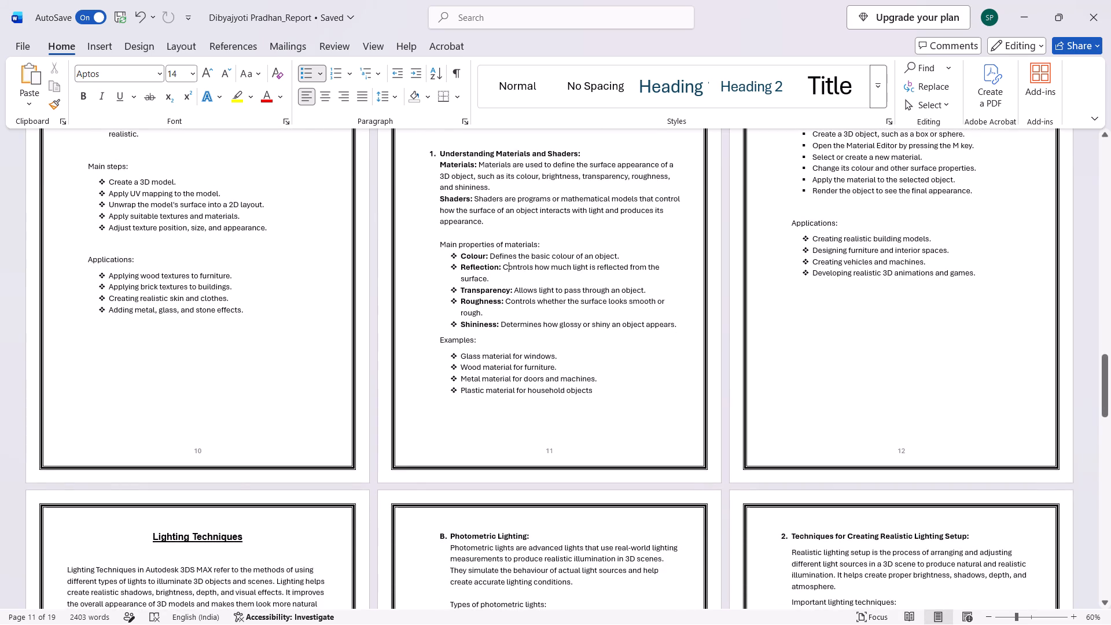
scroll(807, 384, up, 4)
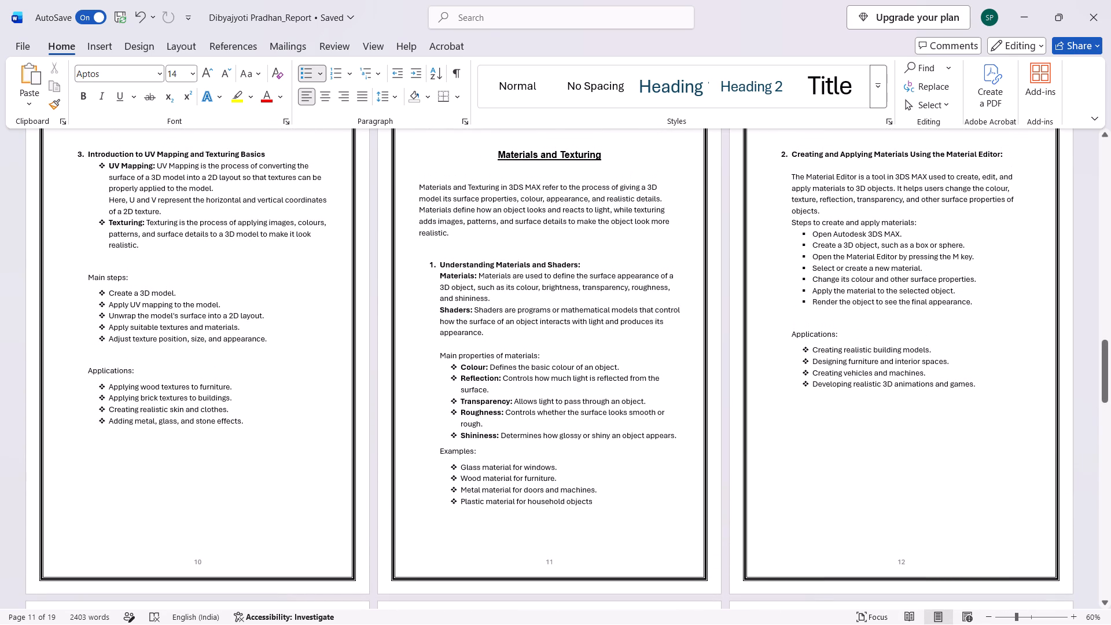
Review the layout of the Lighting Techniques pages 13 to 15, including their text and the lights picture.
scroll(807, 375, down, 10)
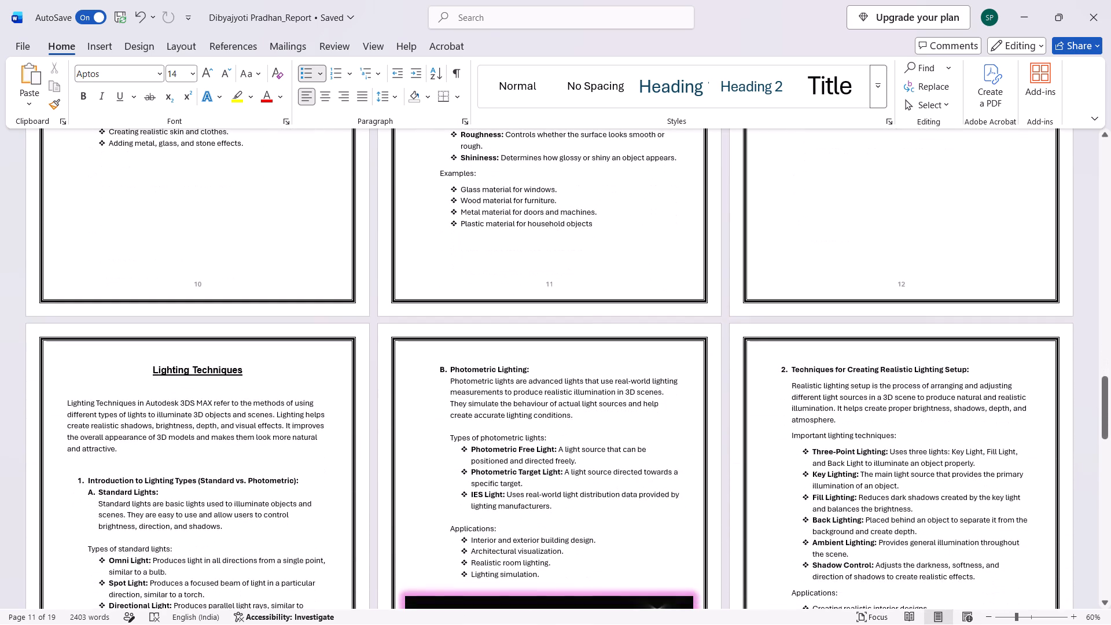
scroll(638, 398, down, 13)
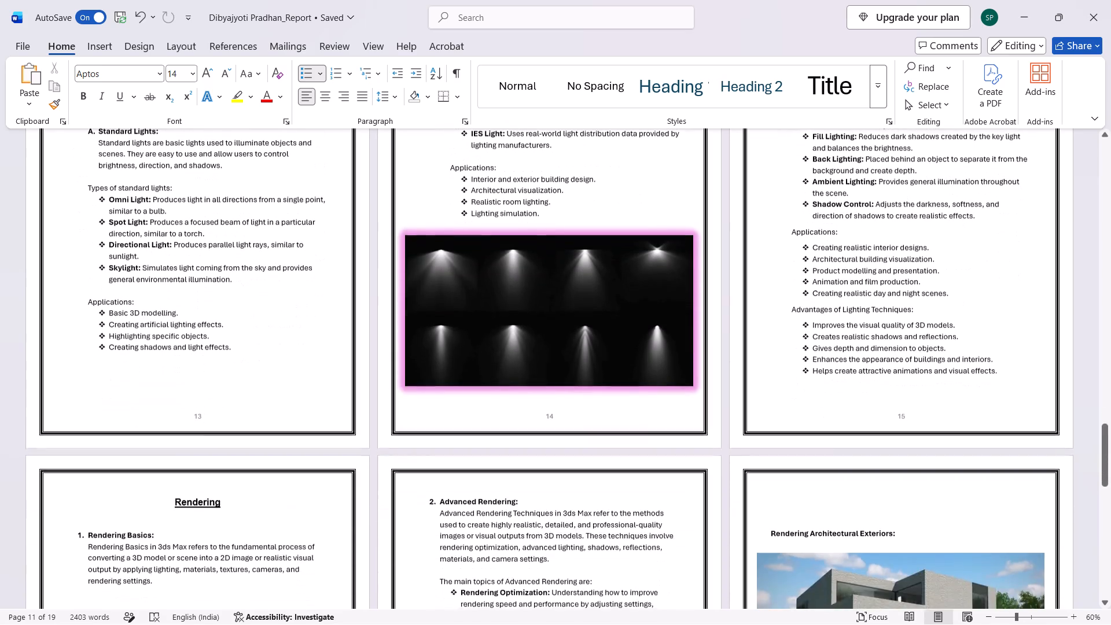
scroll(639, 400, up, 4)
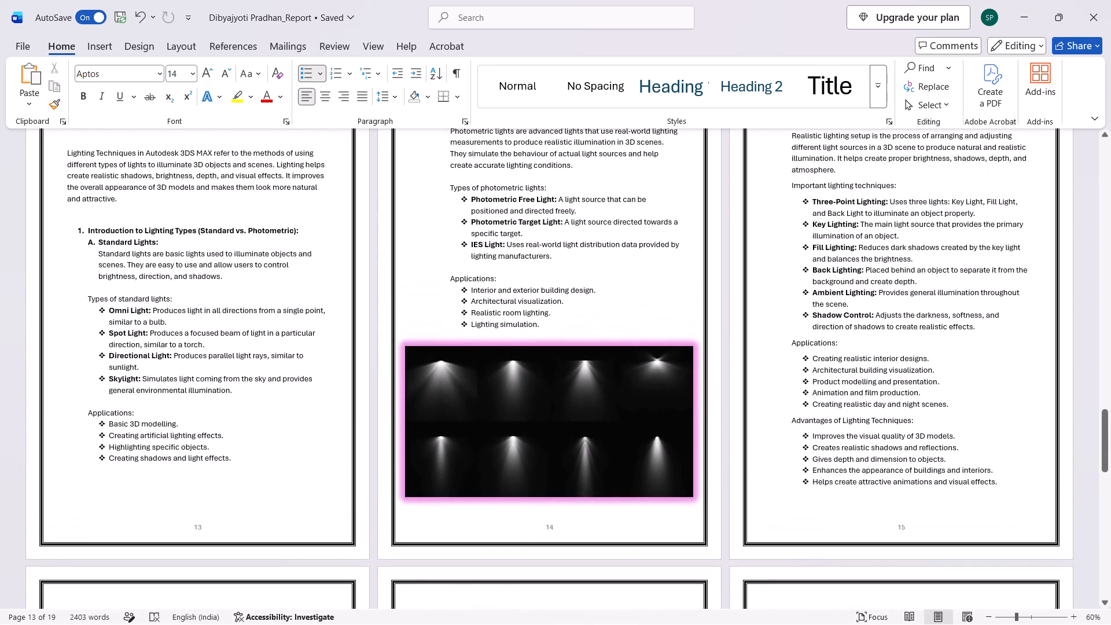
scroll(645, 398, down, 1)
scroll(645, 398, up, 2)
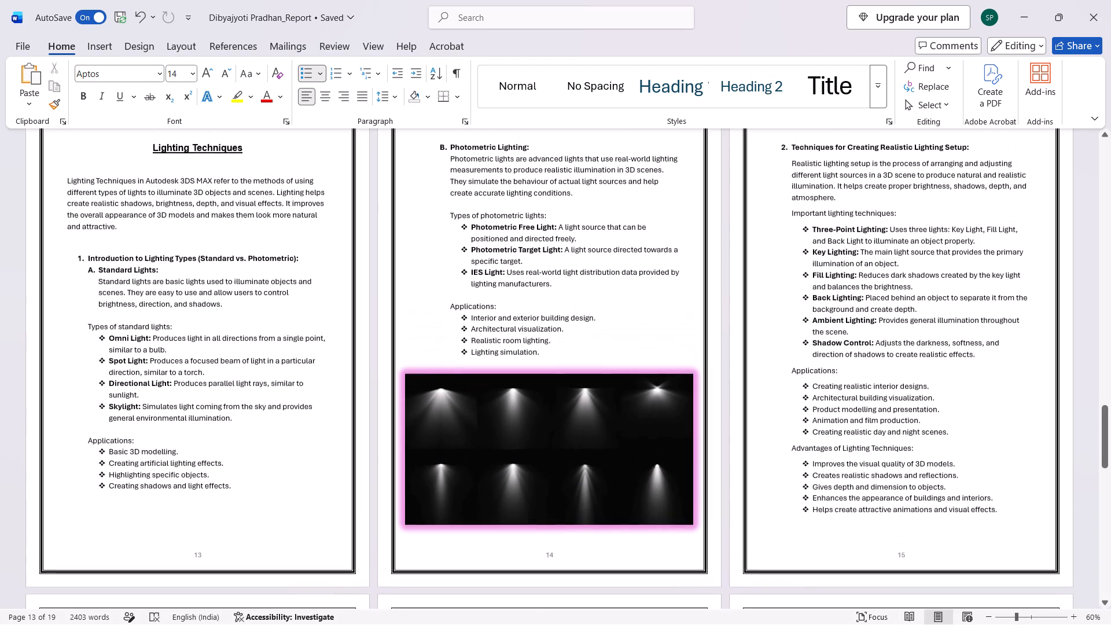
Examine Materials and Texturing pages 11 and 12, including the Material Editor introduction and the free space on both pages.
scroll(645, 399, up, 13)
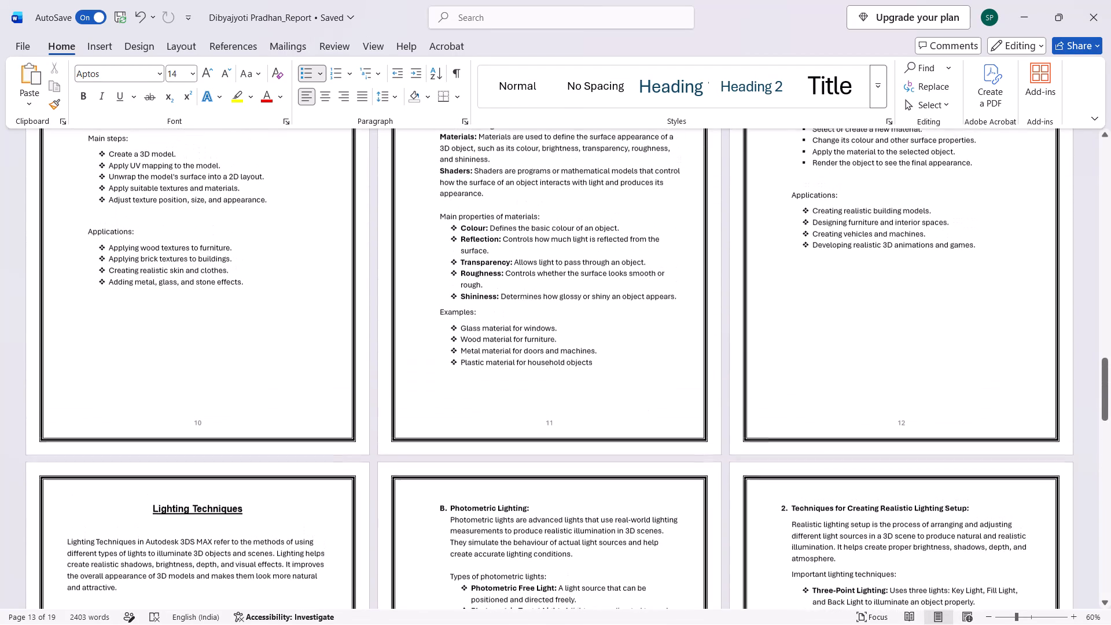
scroll(648, 392, up, 1)
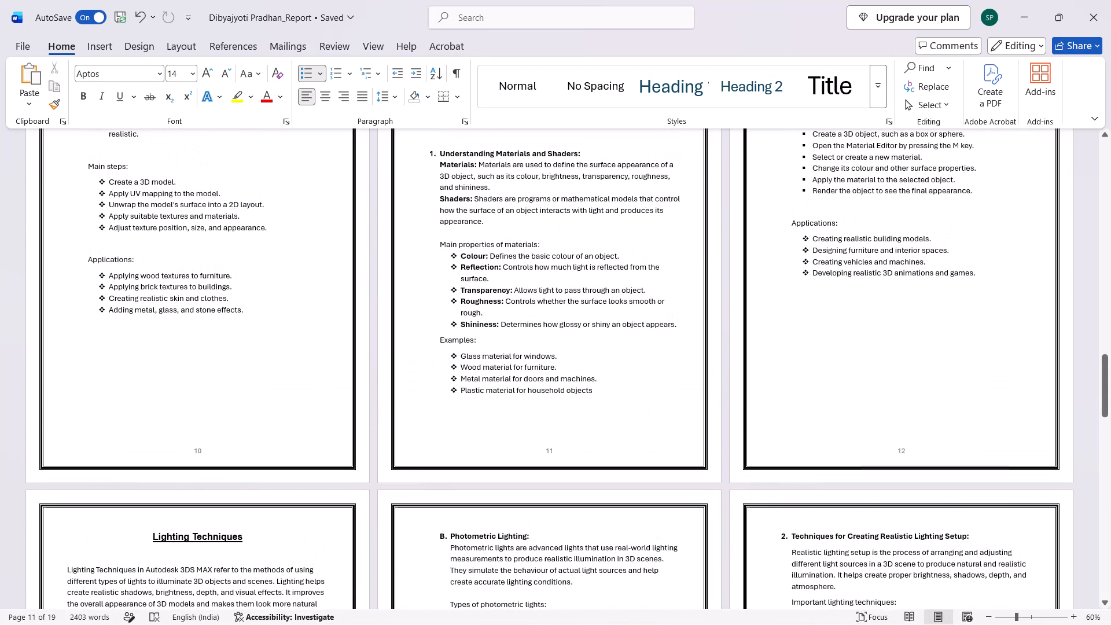
scroll(648, 392, up, 2)
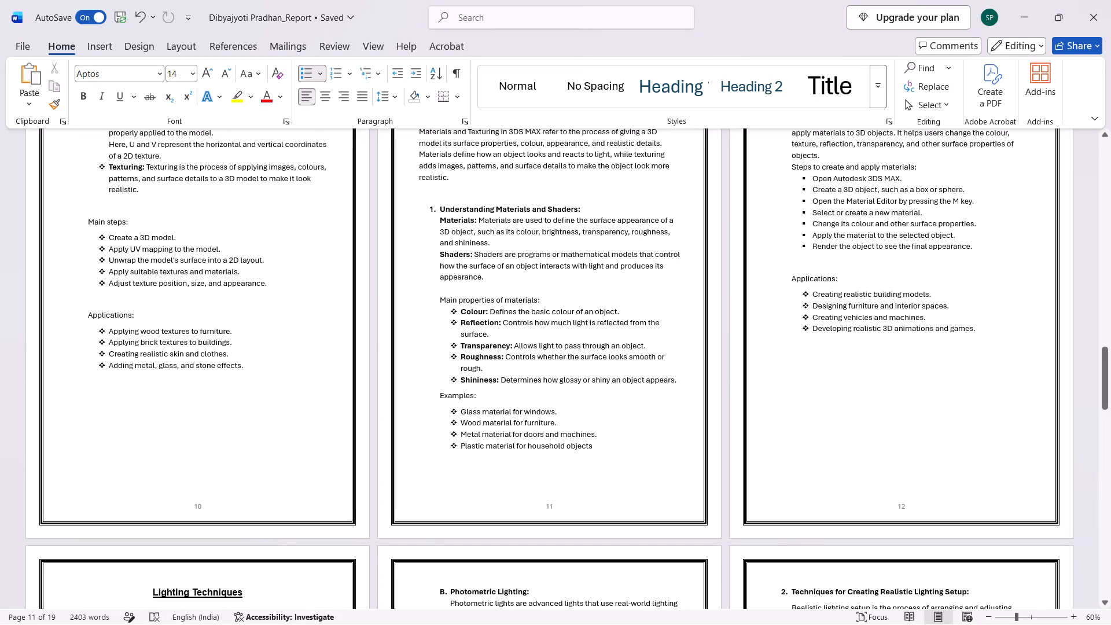
click(513, 383)
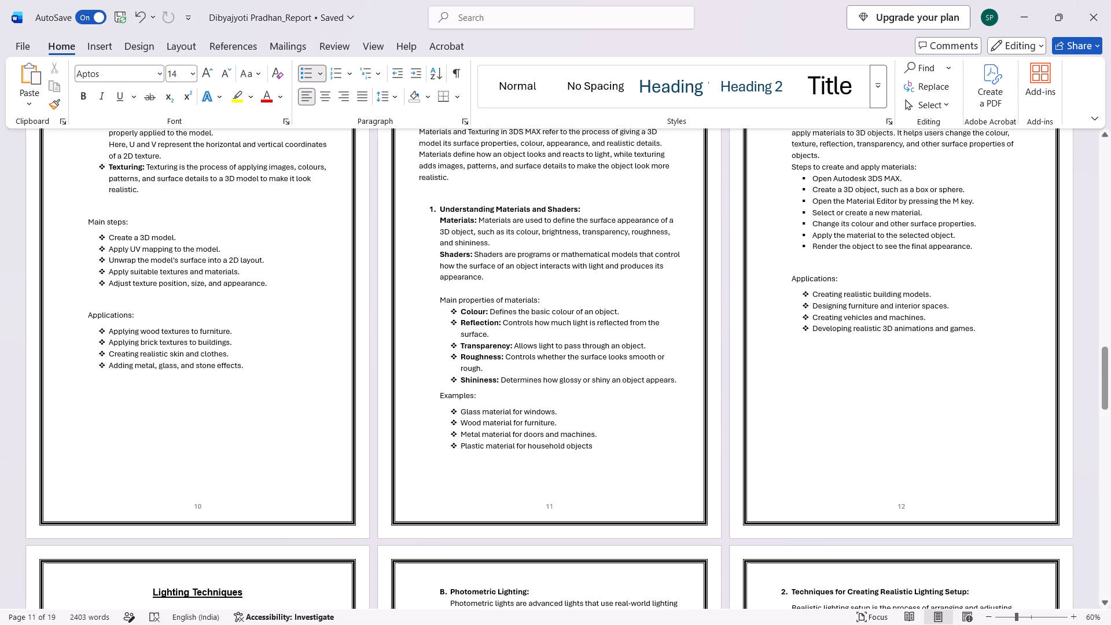
scroll(811, 328, up, 6)
scroll(811, 323, down, 1)
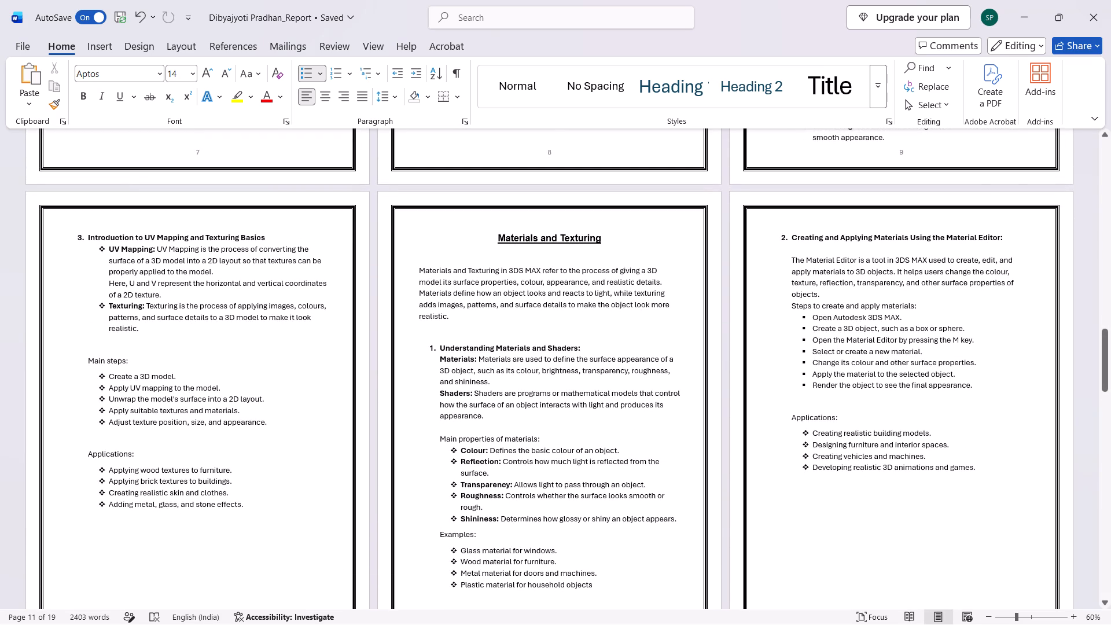
click(855, 273)
click(856, 298)
Review pages 10 to 12 on UV mapping and Materials and Texturing, including the free space above the Lighting Techniques pages.
scroll(799, 411, down, 8)
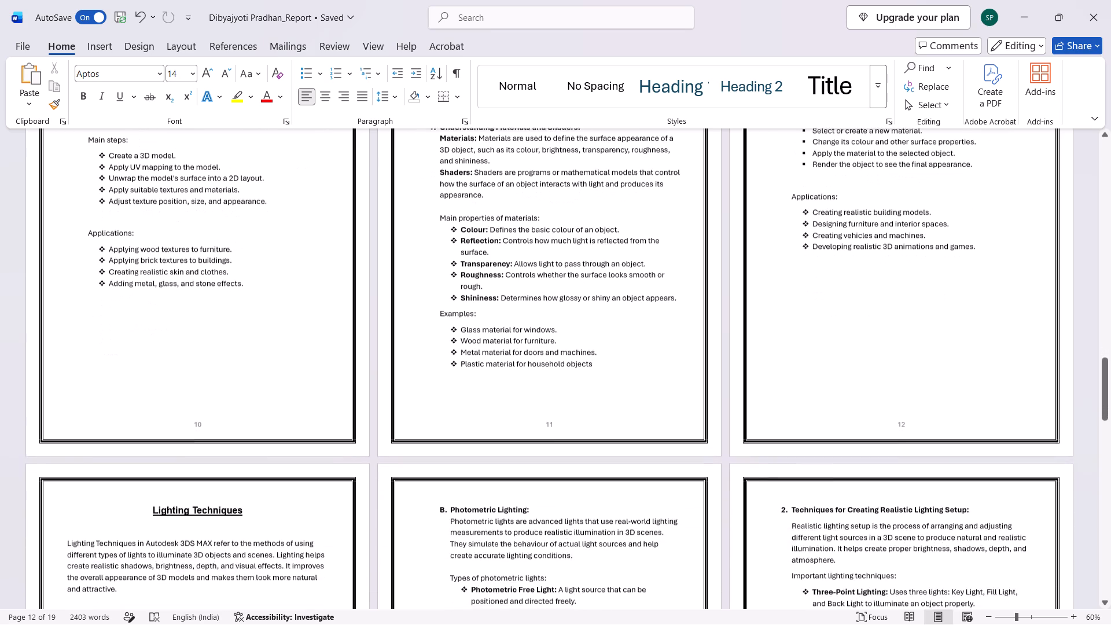
scroll(800, 413, down, 3)
scroll(800, 413, up, 4)
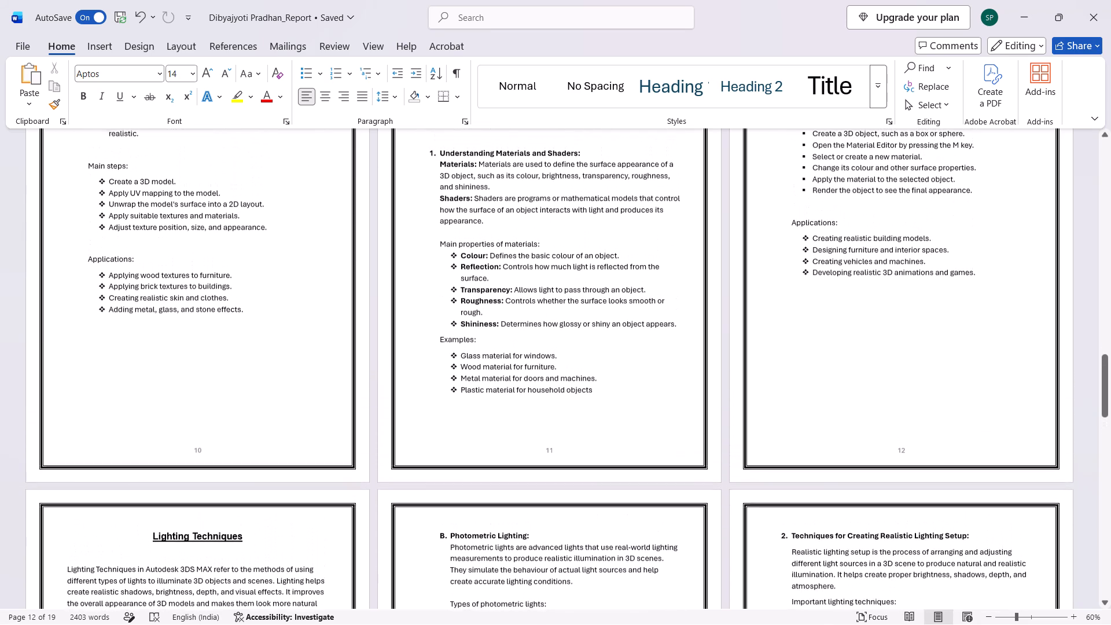
scroll(781, 425, down, 4)
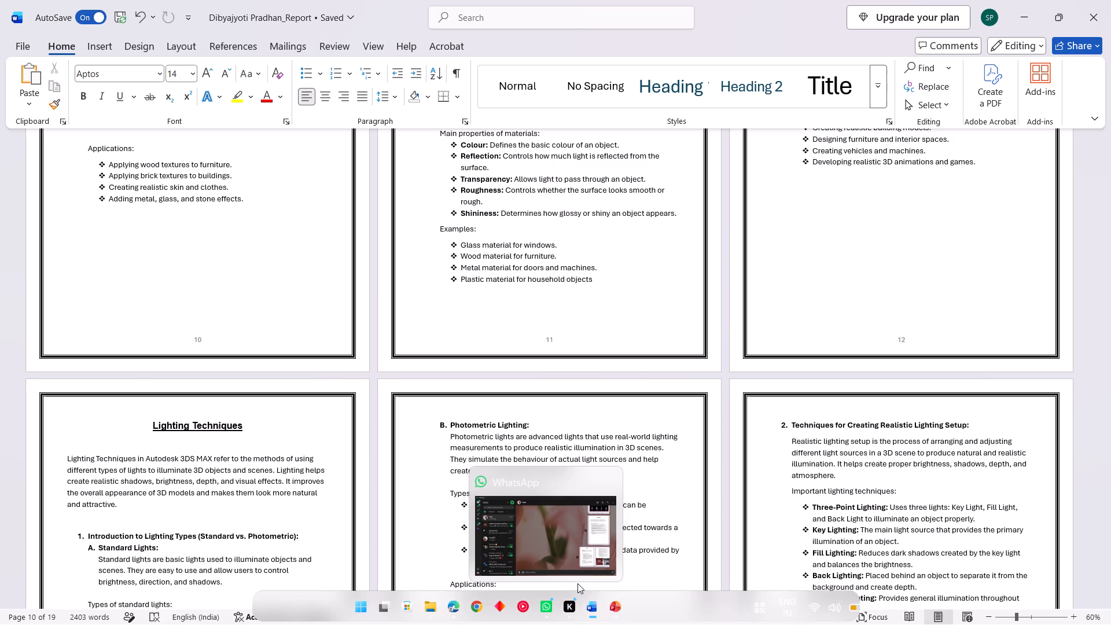
Switch to the PowerPoint presentation, open the first Material Editor slide (slide 17), and select all of its body text.
click(606, 606)
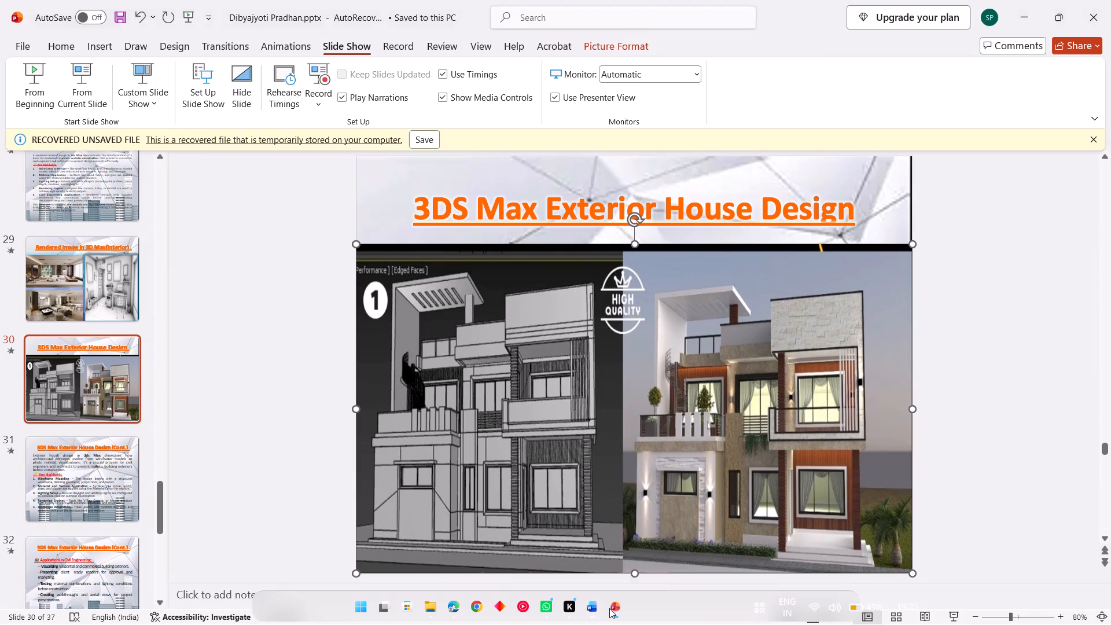
scroll(41, 309, up, 15)
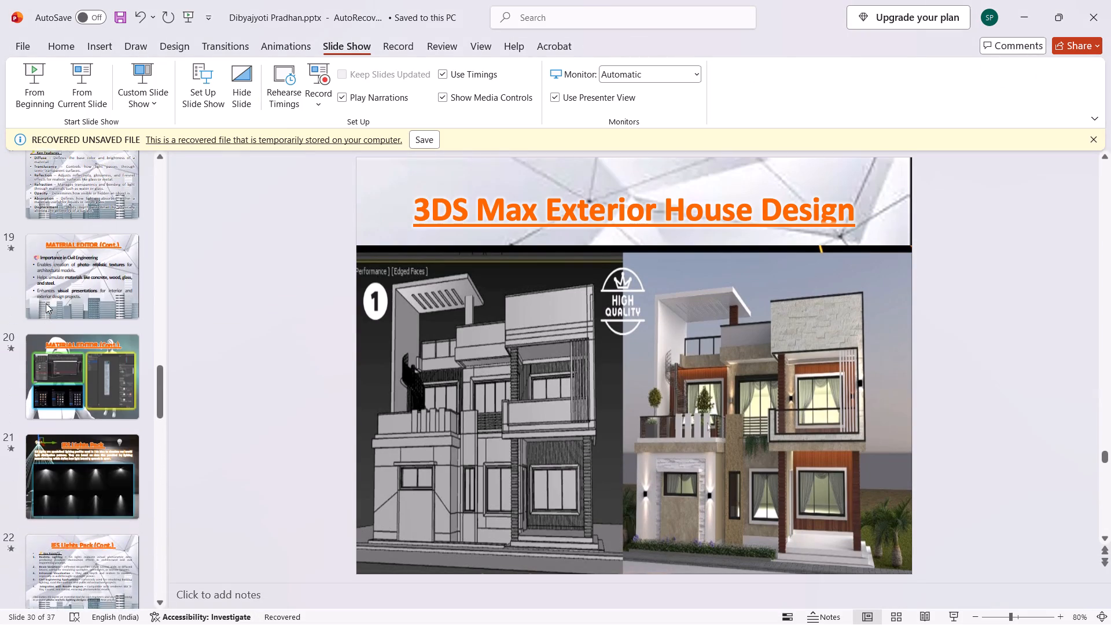
scroll(46, 303, up, 4)
click(68, 359)
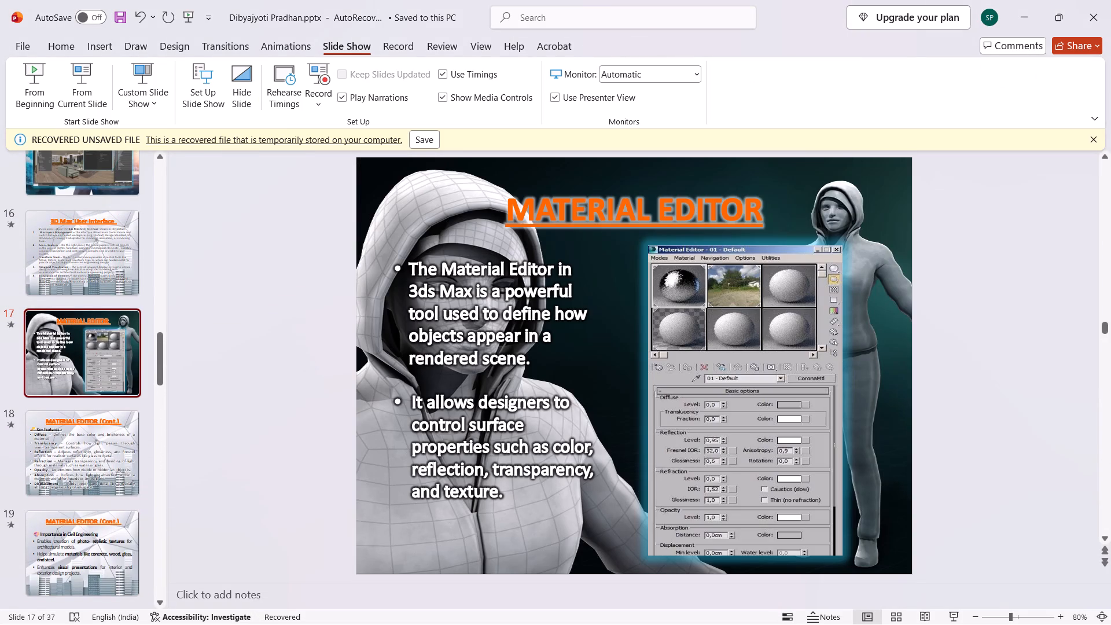
click(455, 325)
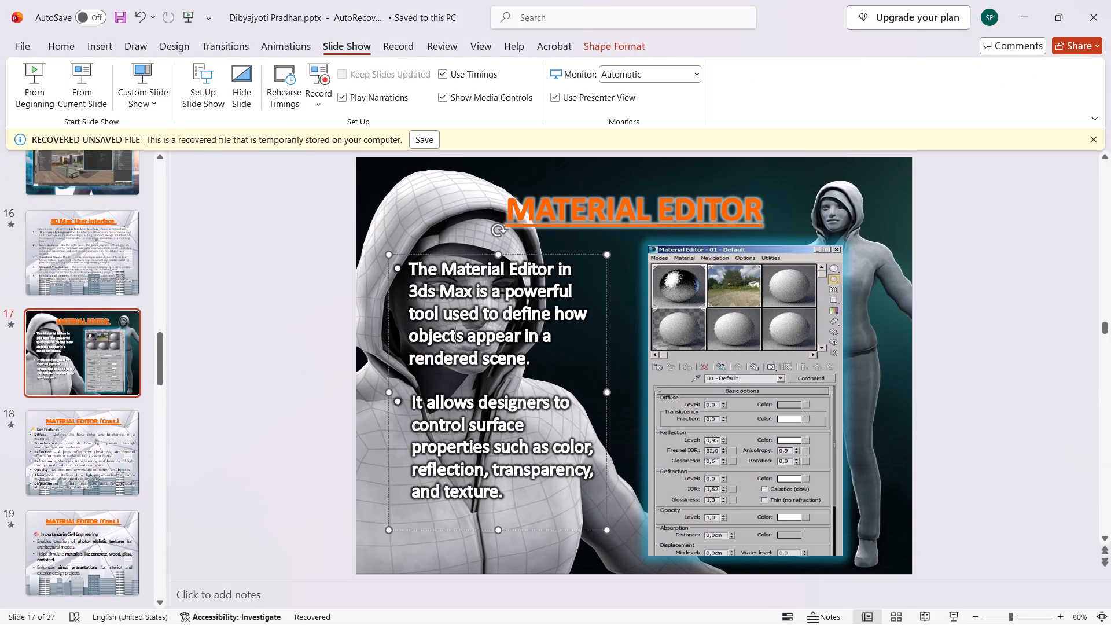
click(562, 351)
In the PowerPoint presentation, copy both bullet paragraphs describing the Material Editor from the MATERIAL EDITOR slide 17.
click(701, 428)
click(543, 461)
drag(537, 481, 418, 249)
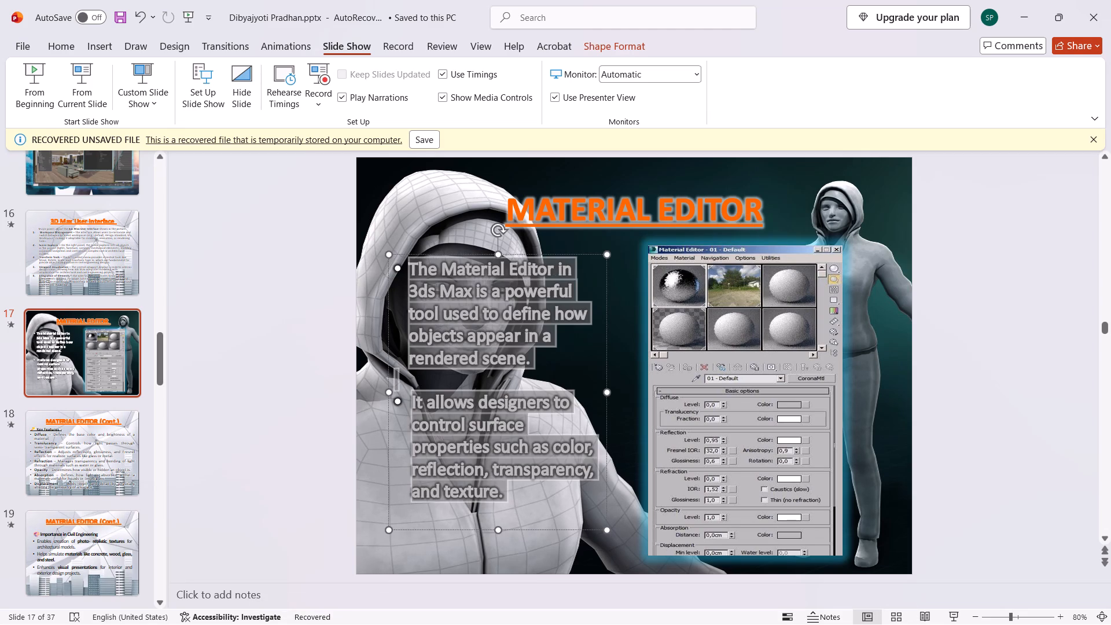
drag(418, 249, 413, 245)
key(ctrl+c)
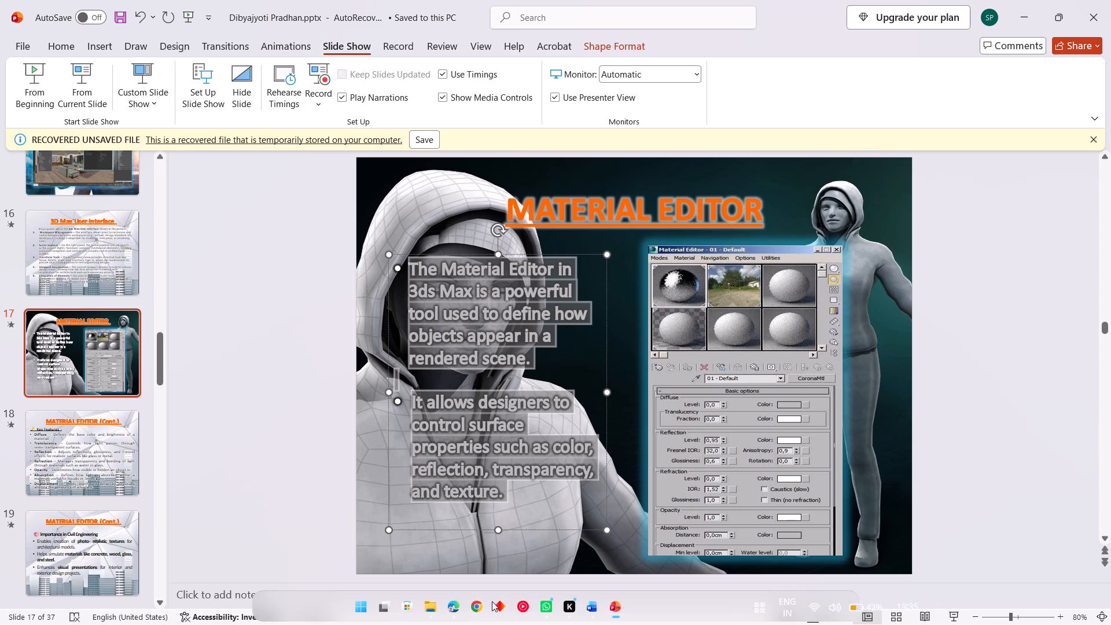
Switch to Edge, where a PDF document is open.
click(456, 603)
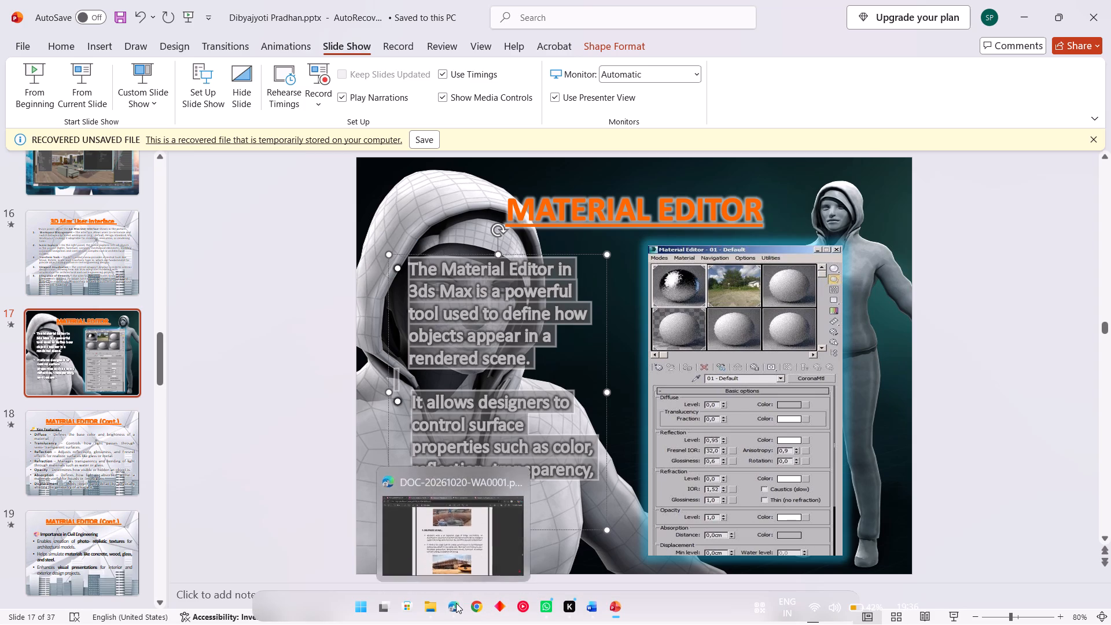
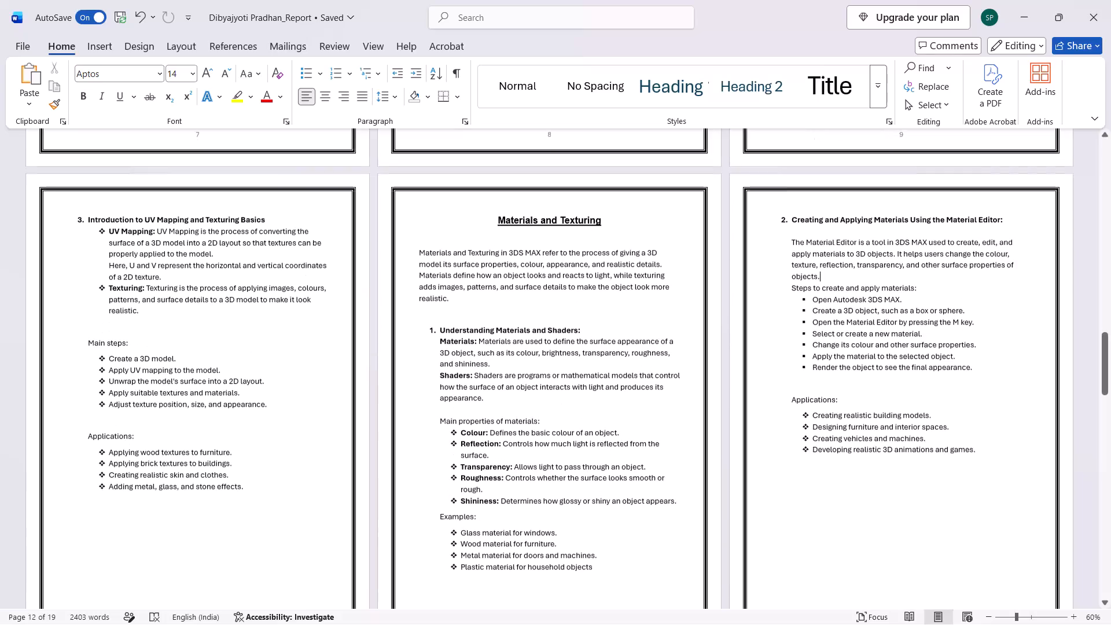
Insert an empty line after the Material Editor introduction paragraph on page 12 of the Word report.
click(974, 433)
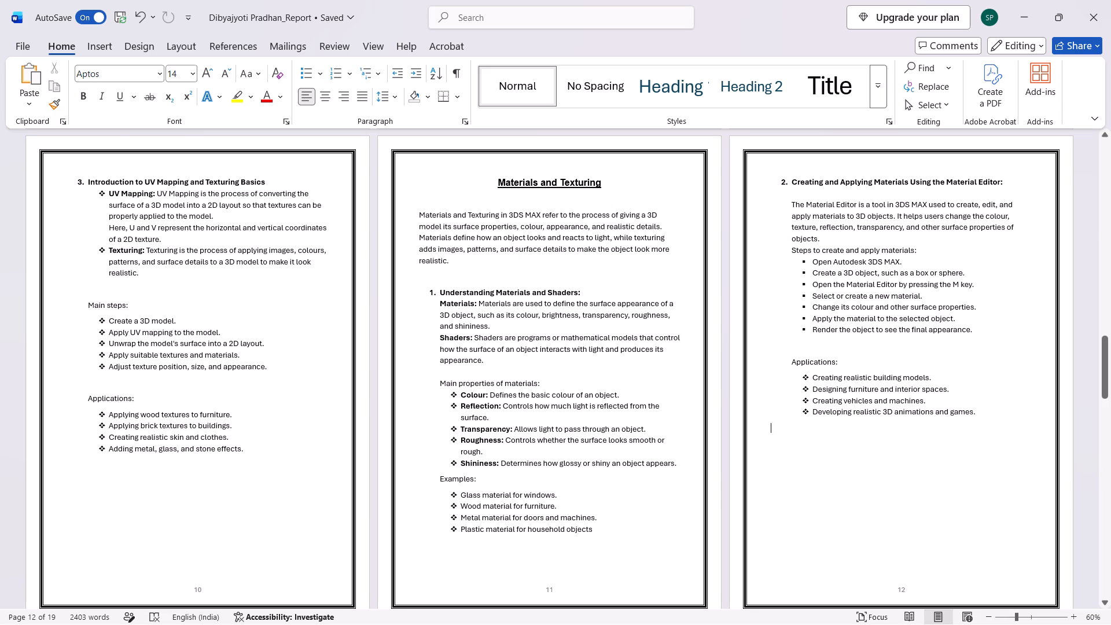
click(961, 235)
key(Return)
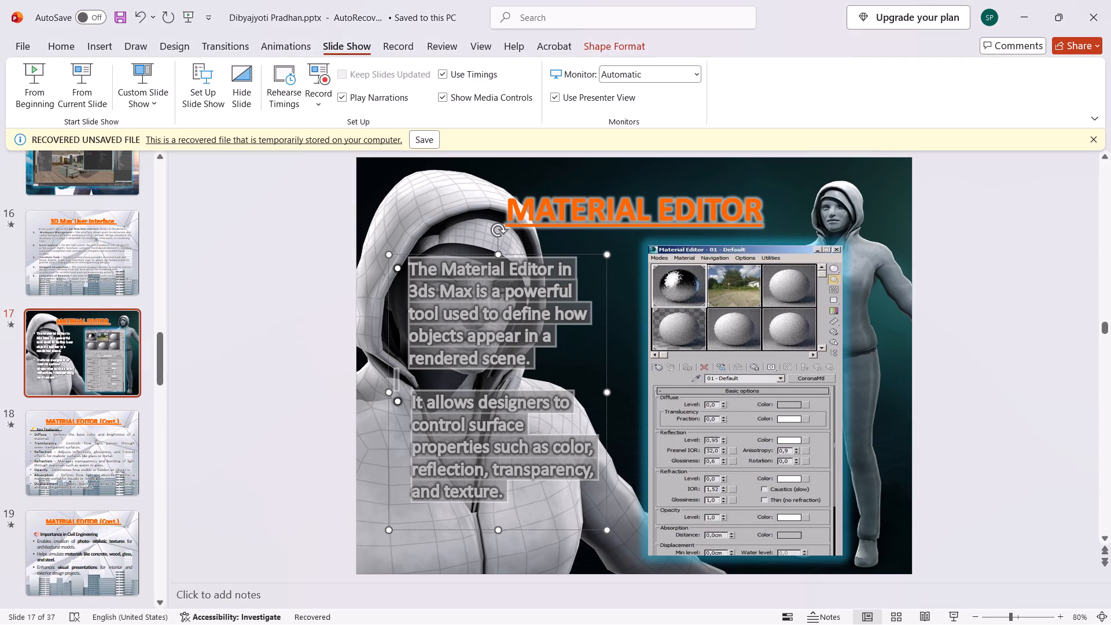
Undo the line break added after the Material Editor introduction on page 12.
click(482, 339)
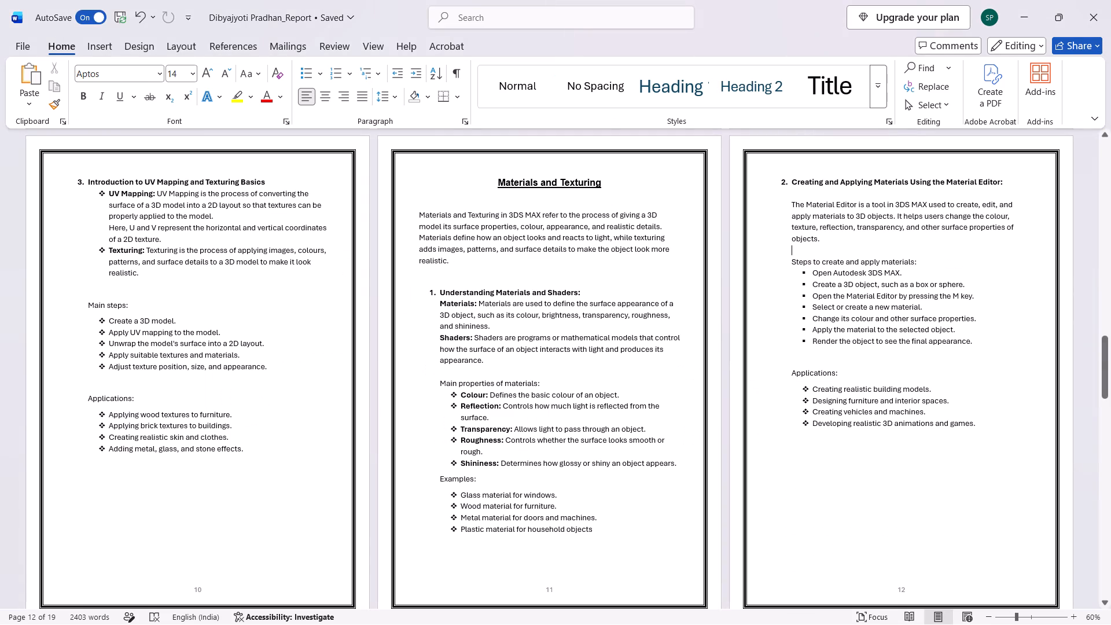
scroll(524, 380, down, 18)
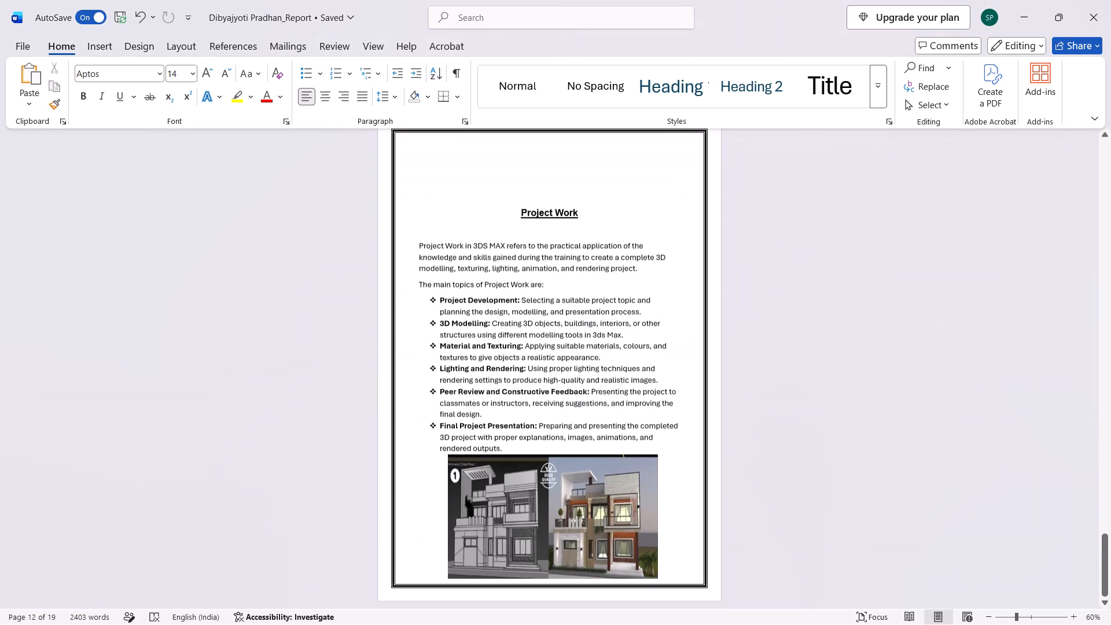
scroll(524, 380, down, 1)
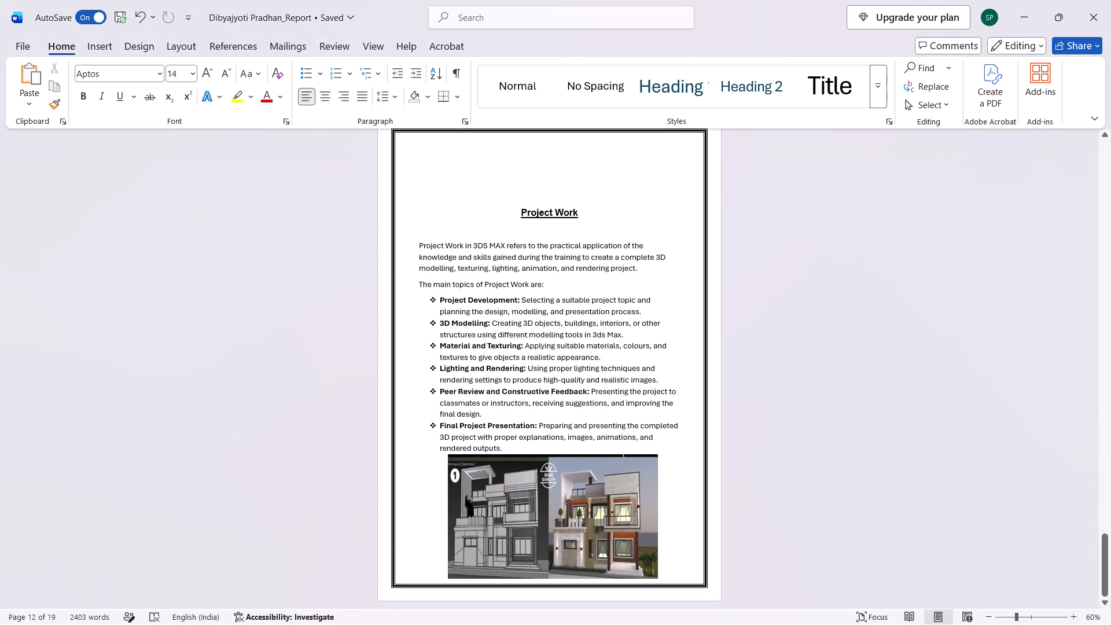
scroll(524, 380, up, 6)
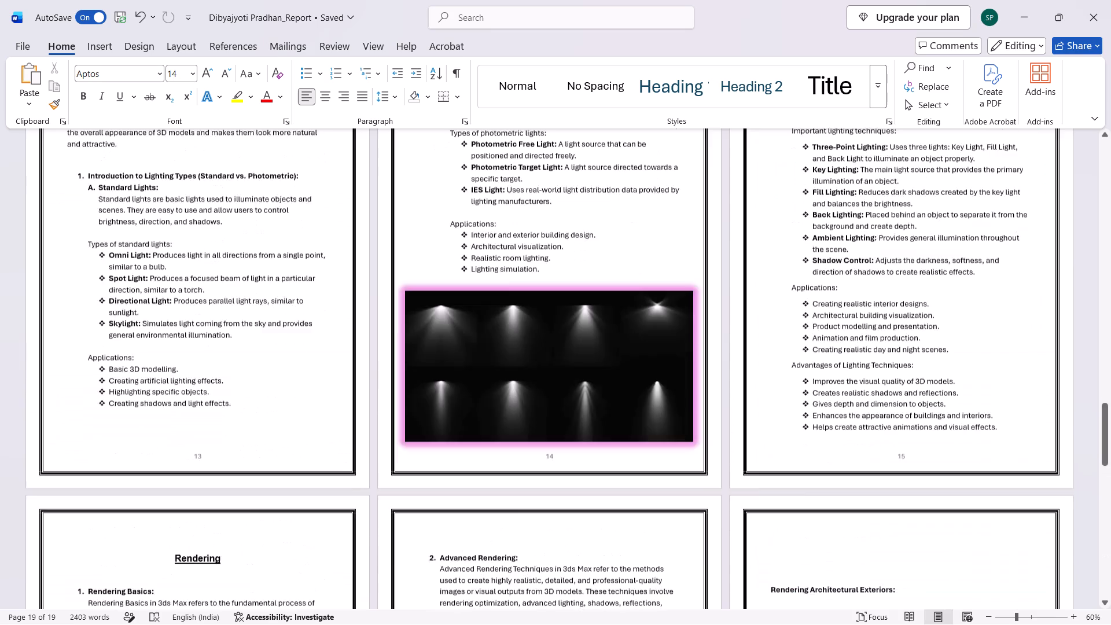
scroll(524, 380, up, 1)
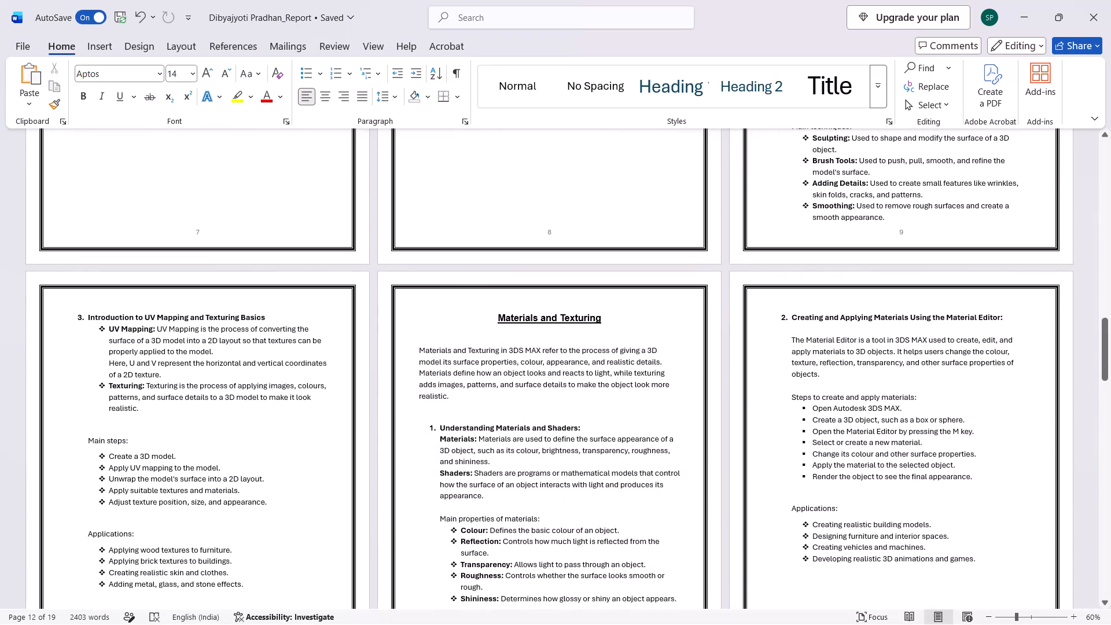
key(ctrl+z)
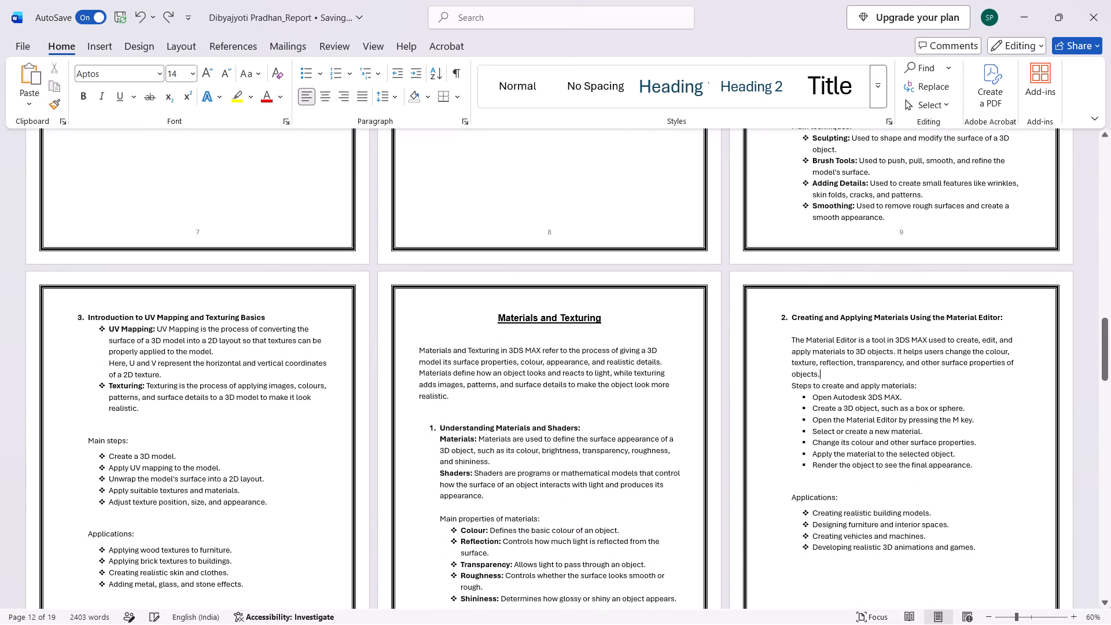
Review the layout of the Lighting Techniques, Rendering and Project Work pages, from page 13 to page 19.
scroll(524, 380, down, 13)
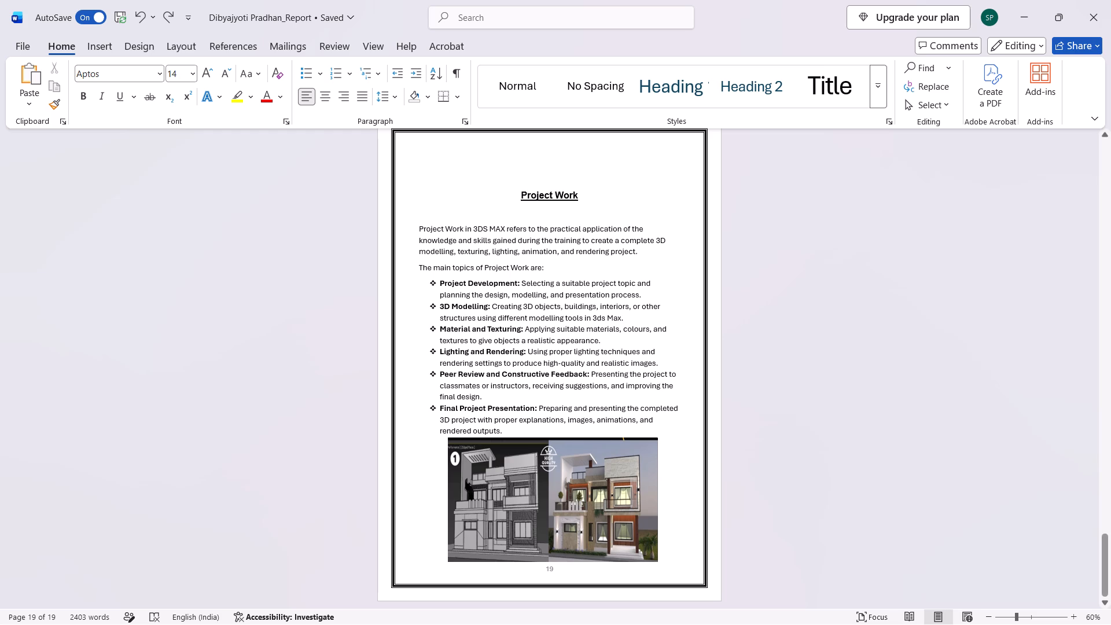
scroll(492, 214, up, 2)
scroll(492, 214, up, 20)
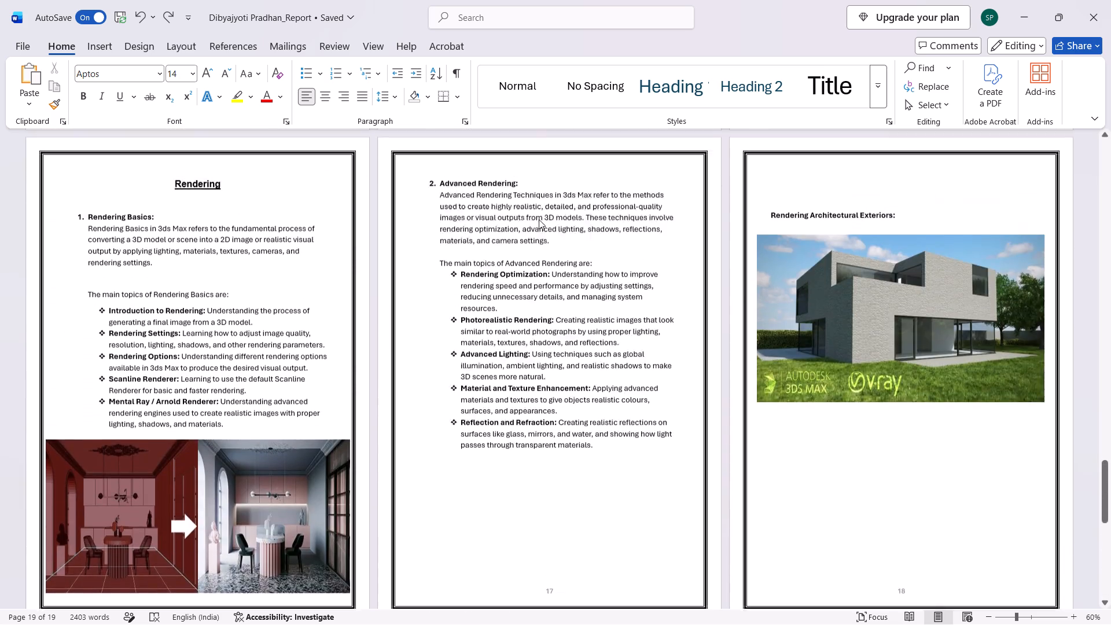
scroll(539, 219, up, 16)
scroll(550, 223, down, 3)
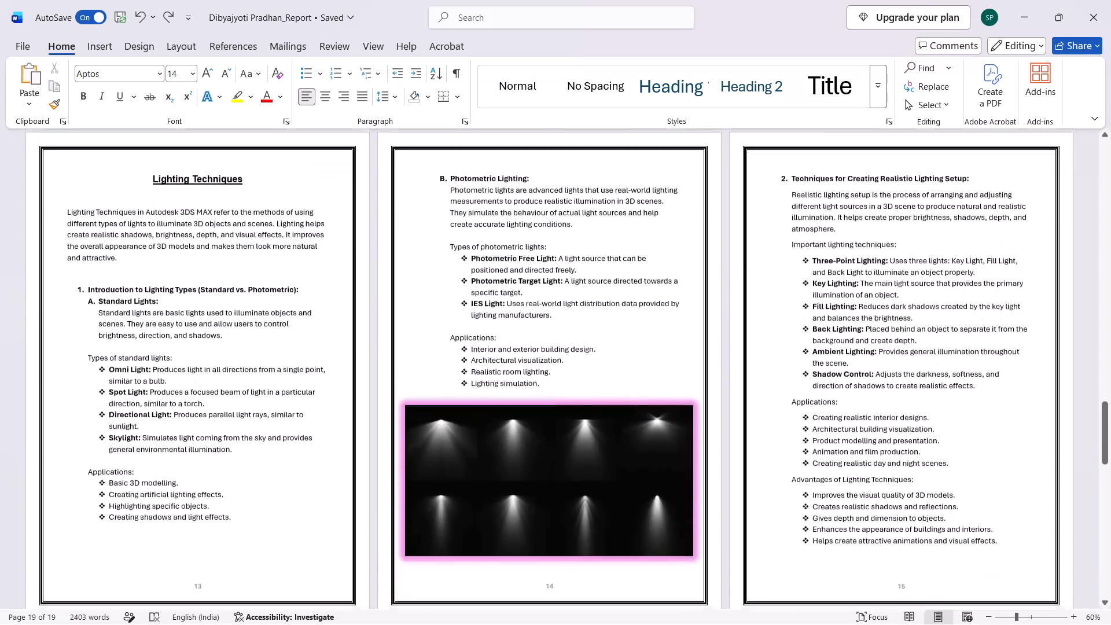
scroll(550, 223, down, 4)
scroll(550, 223, up, 2)
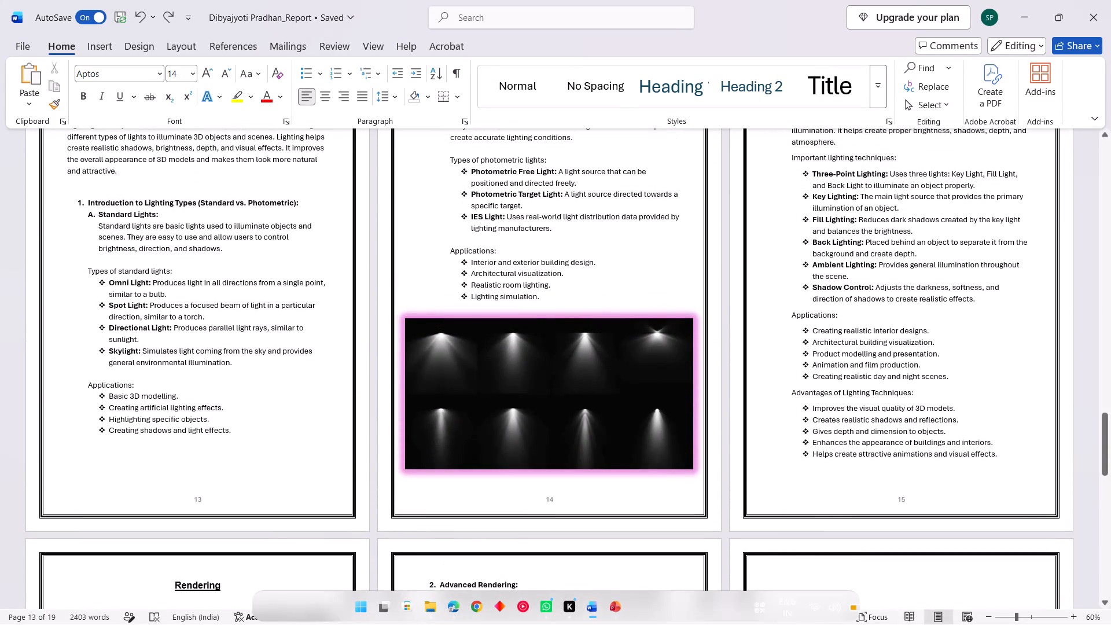
Switch to the PowerPoint presentation and examine the Material Editor pictures on slides 17 and 20.
click(619, 605)
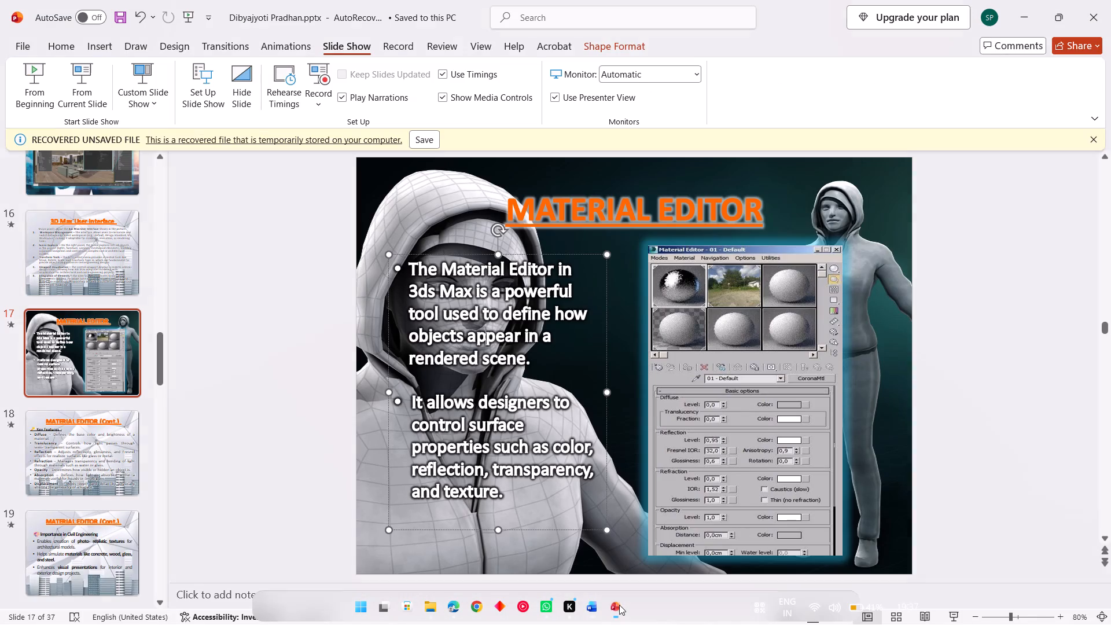
click(738, 341)
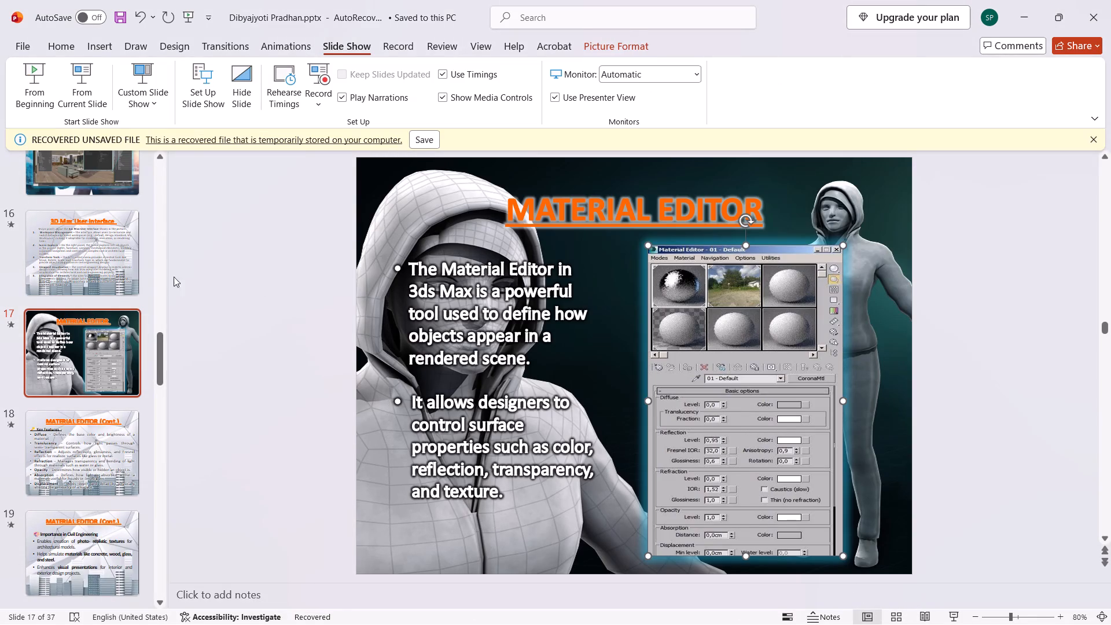
scroll(32, 352, down, 4)
click(53, 368)
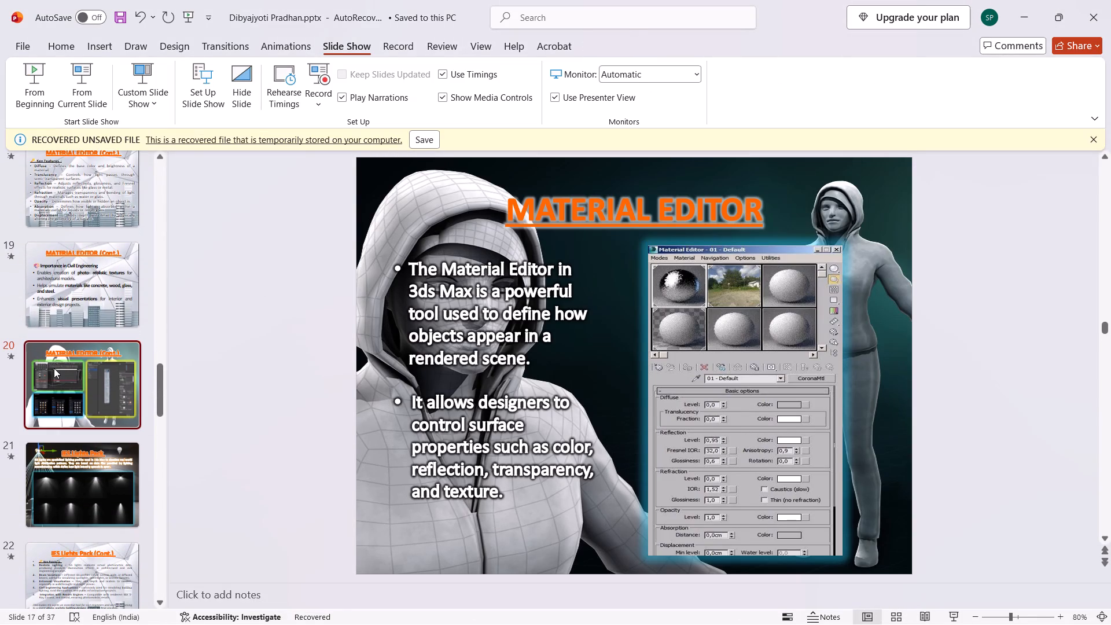
click(434, 334)
click(458, 442)
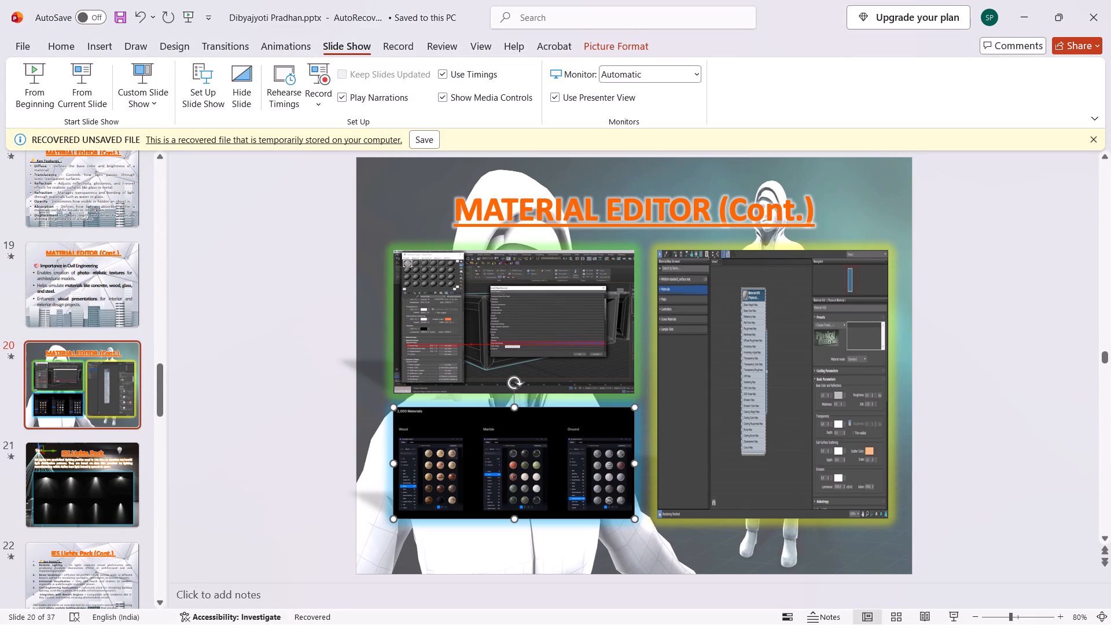
click(785, 409)
click(491, 268)
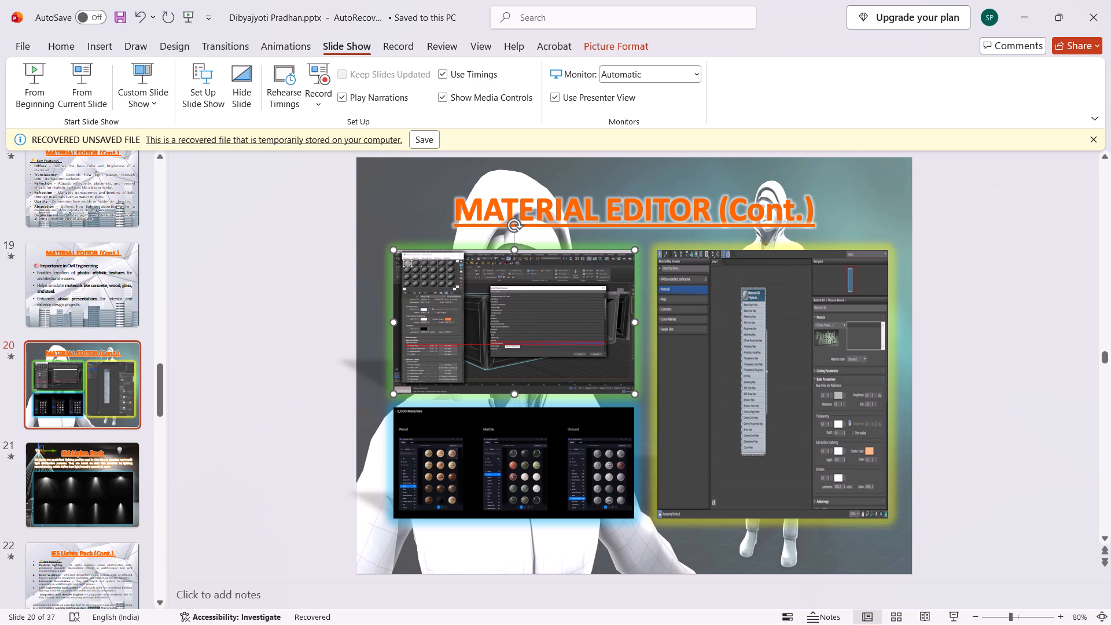
click(458, 497)
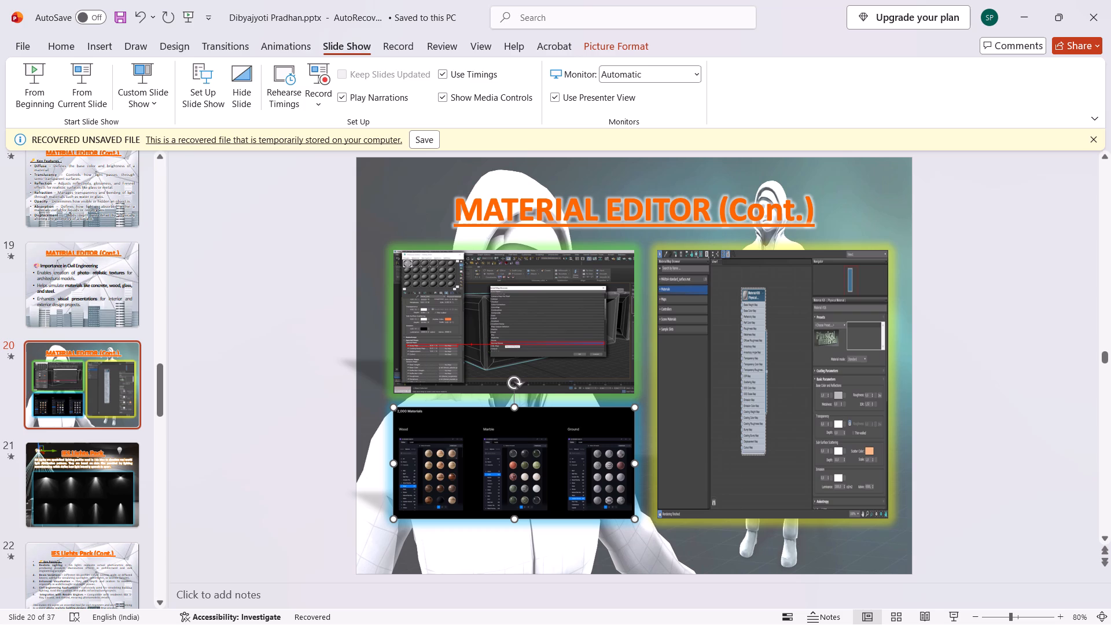
scroll(83, 376, up, 4)
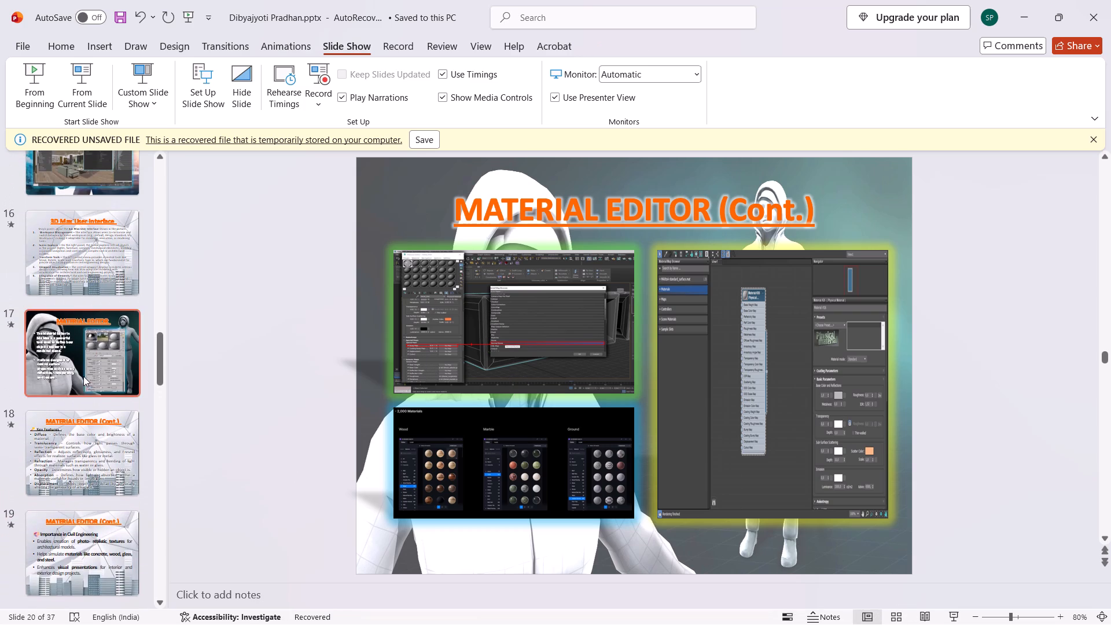
Copy both bullet paragraphs describing the Material Editor from the MATERIAL EDITOR slide 17.
click(93, 383)
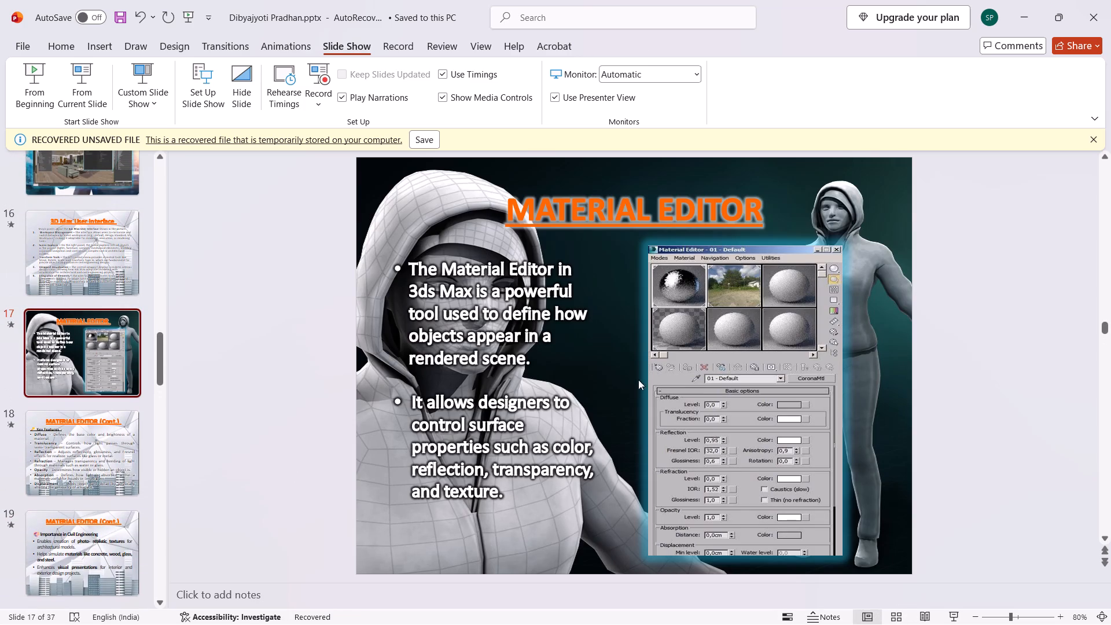
click(710, 363)
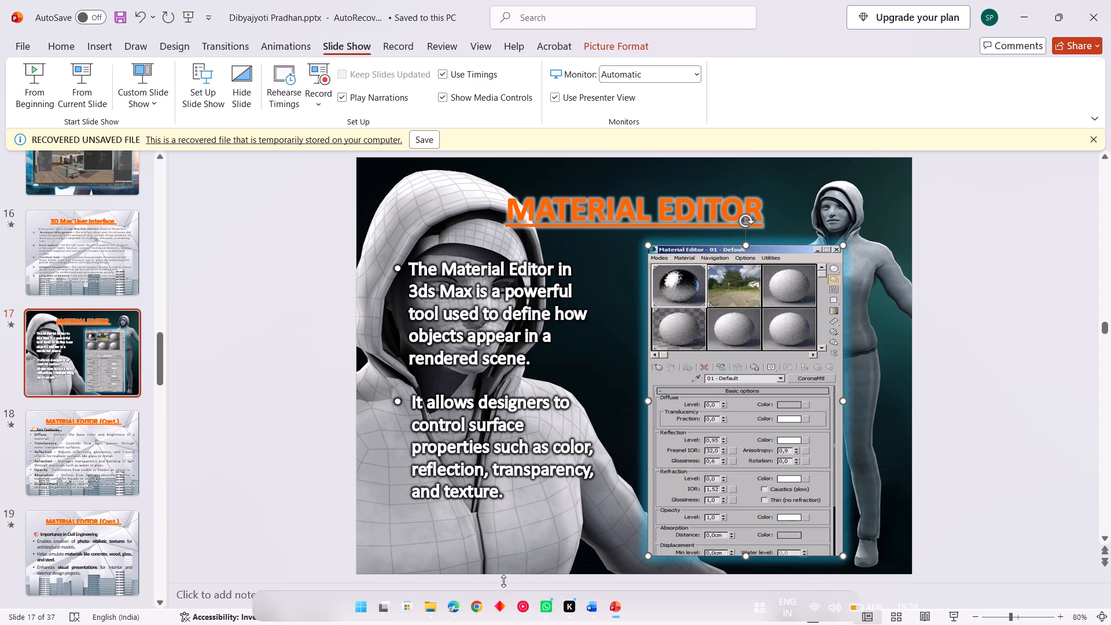
click(468, 293)
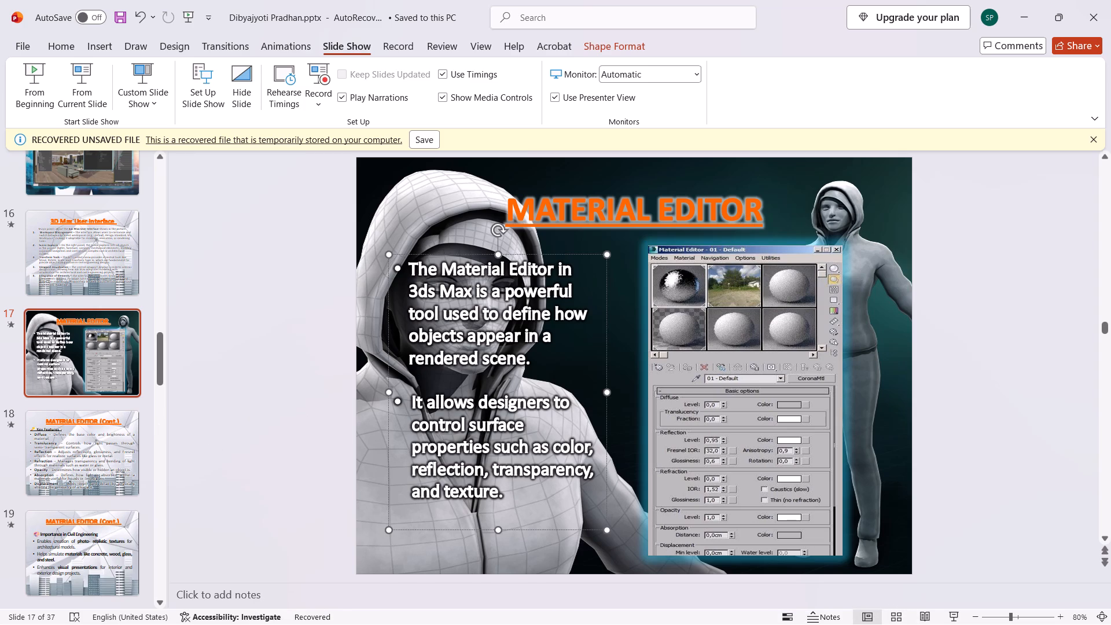
drag(412, 267, 558, 361)
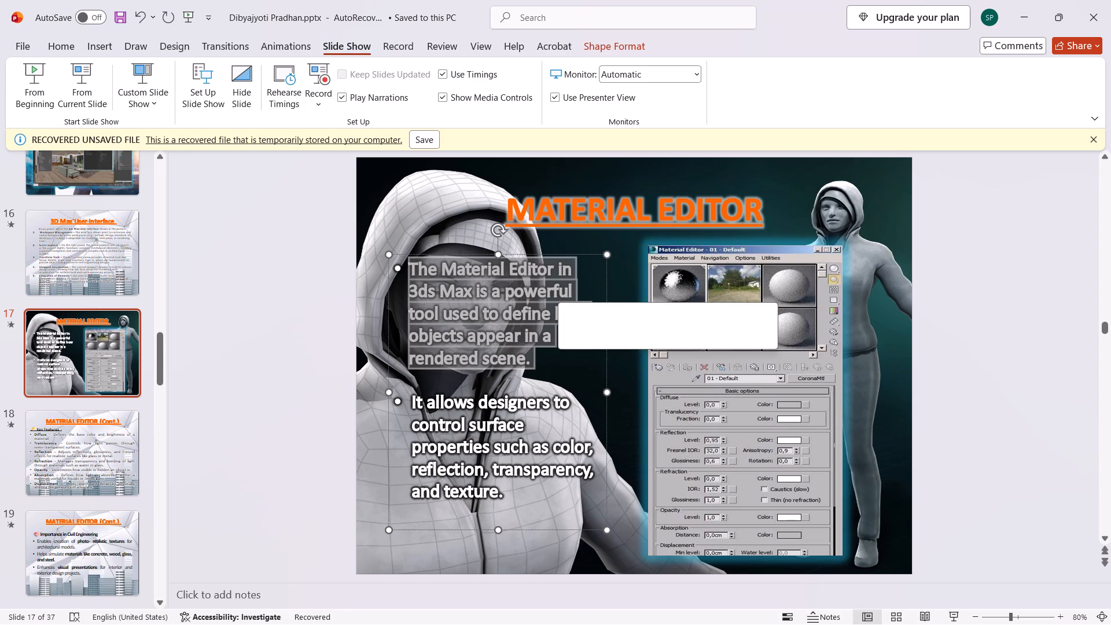
key(ctrl+c)
click(488, 384)
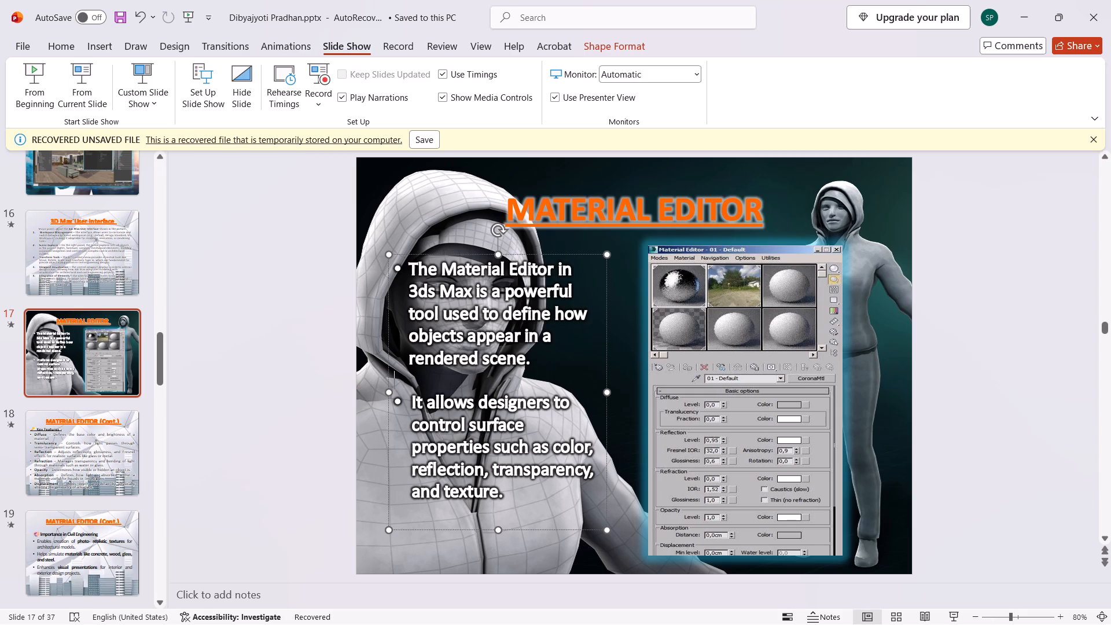
click(523, 477)
drag(513, 511, 384, 244)
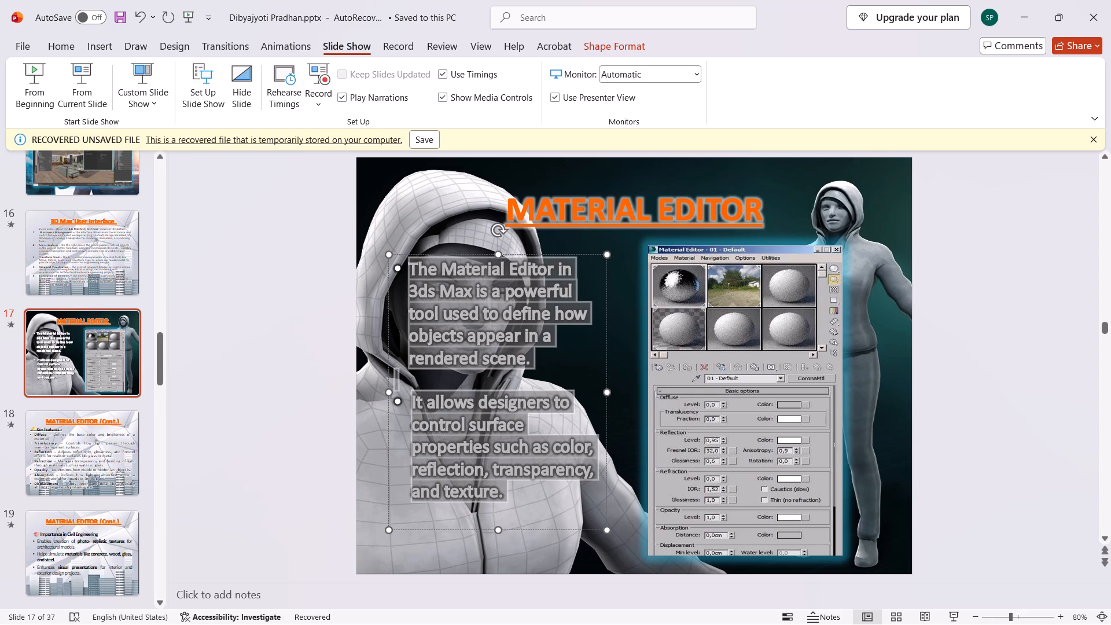
key(ctrl+c)
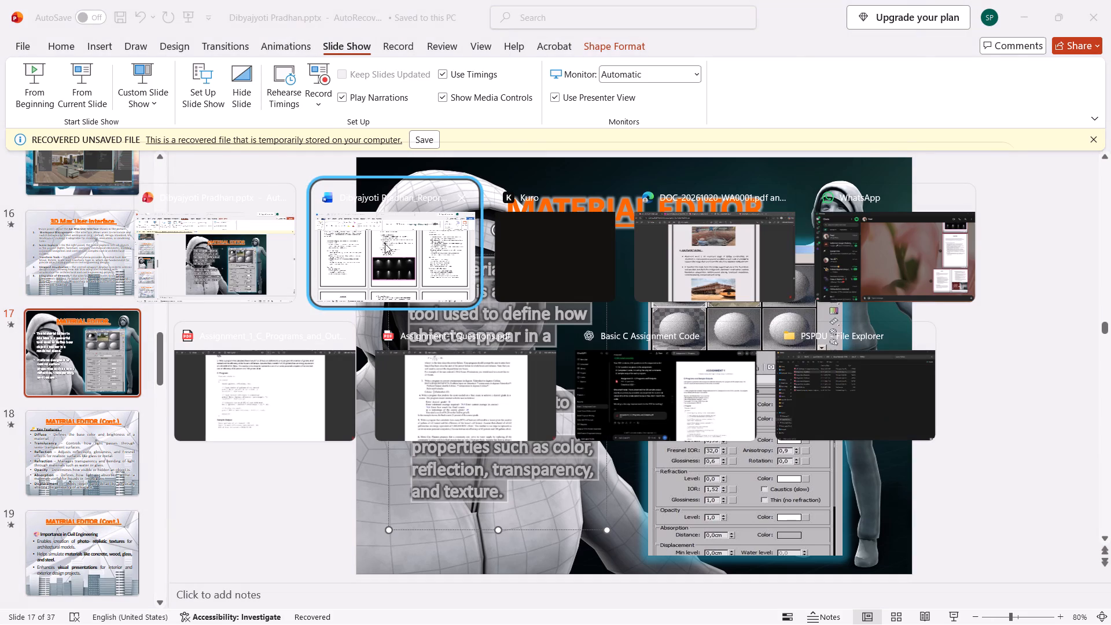
In the Word report, paste both copied bullets on page 12 below the Material Editor introduction, separated from it by an empty line.
scroll(823, 316, up, 9)
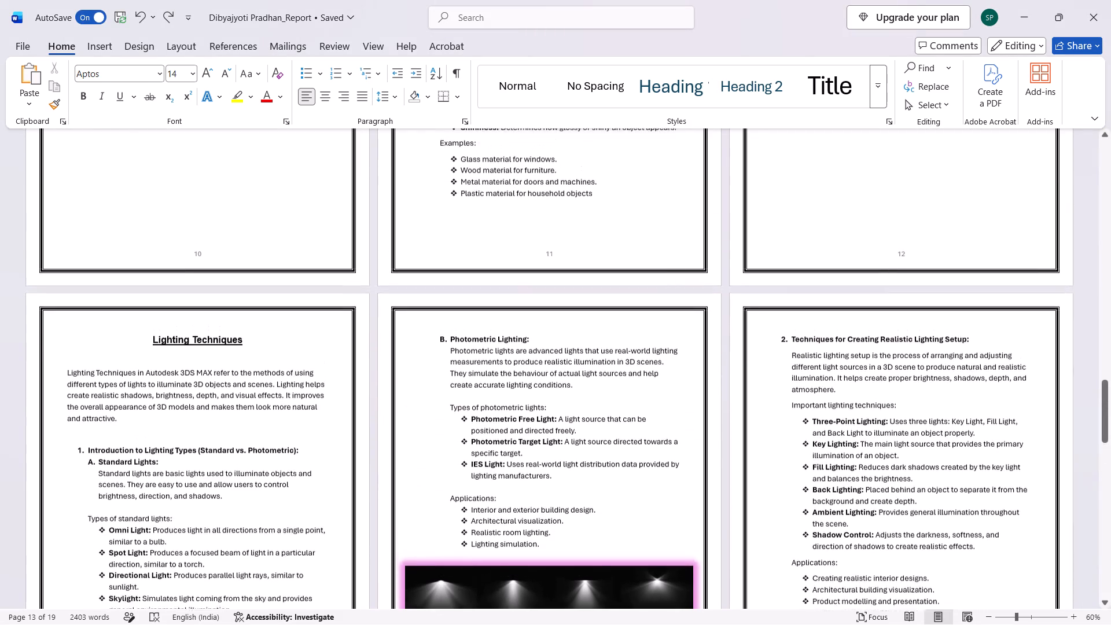
scroll(822, 312, up, 2)
scroll(818, 312, down, 6)
scroll(816, 311, up, 1)
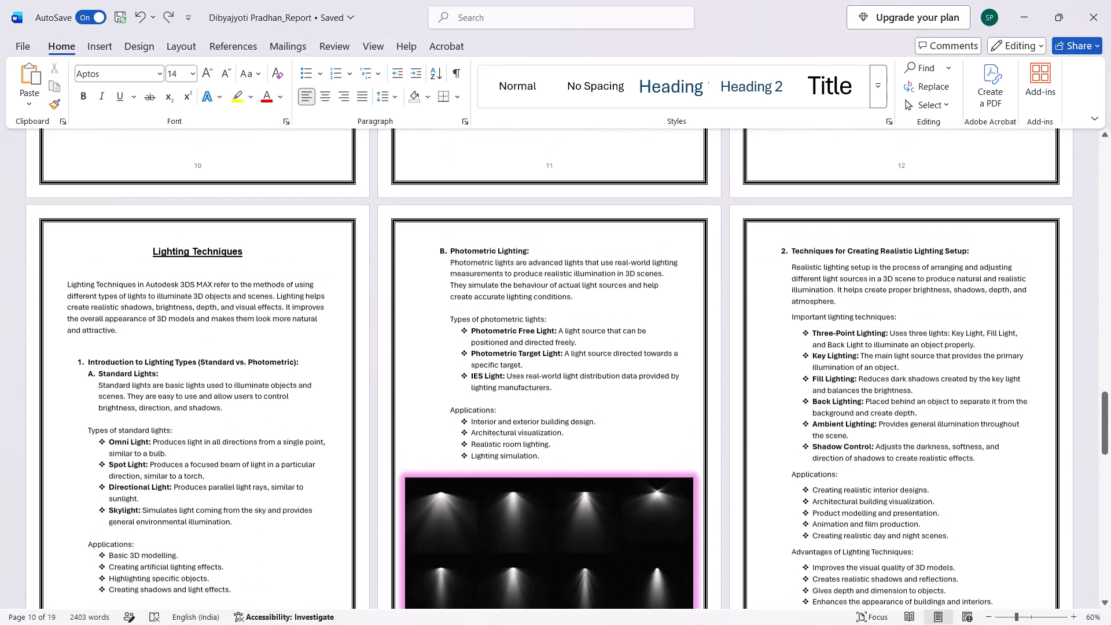
scroll(816, 307, up, 15)
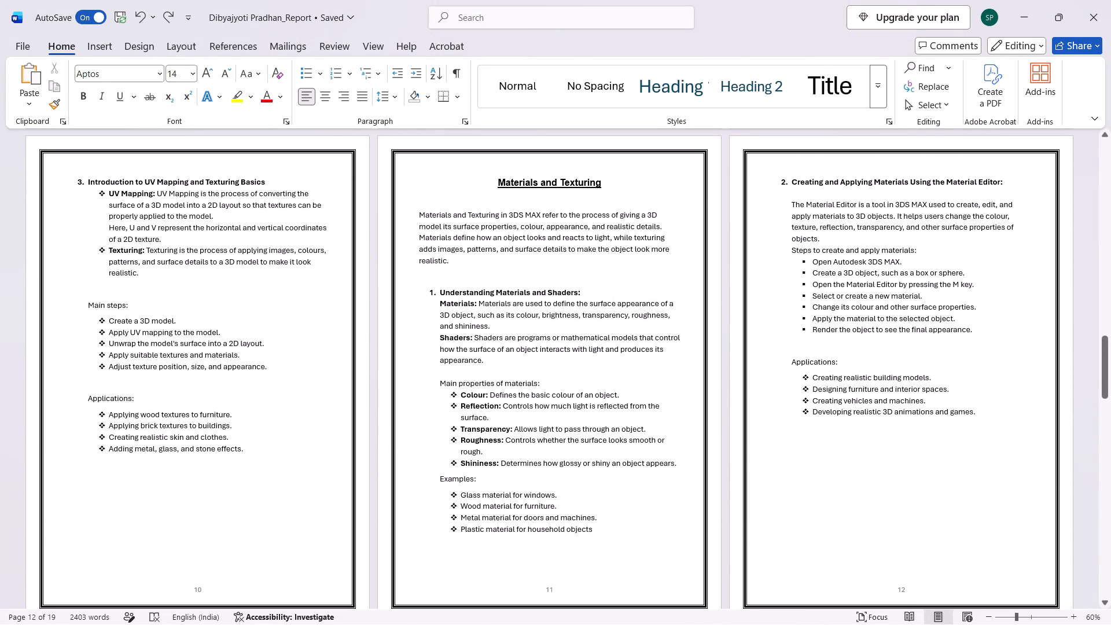
key(Return)
key(ctrl+Return)
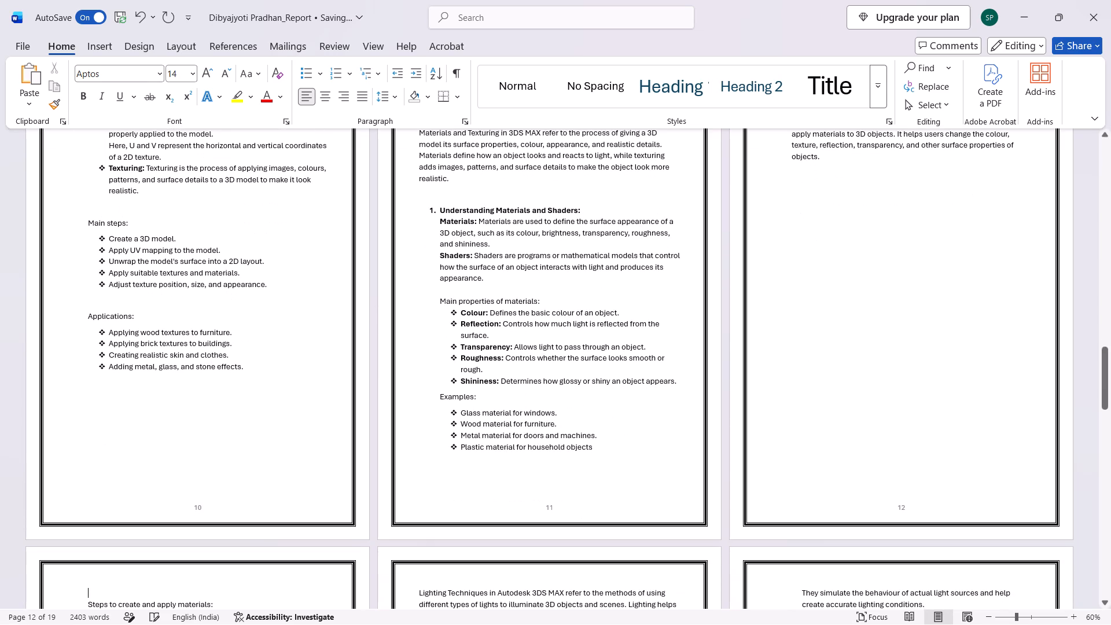
key(ctrl+z)
key(Return)
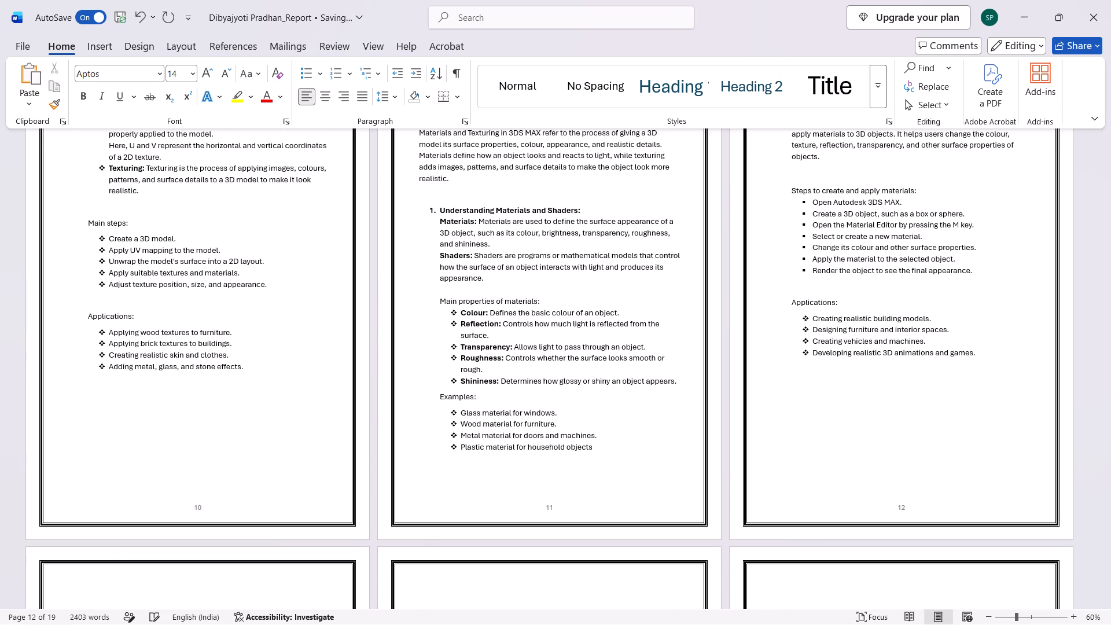
key(ctrl+v)
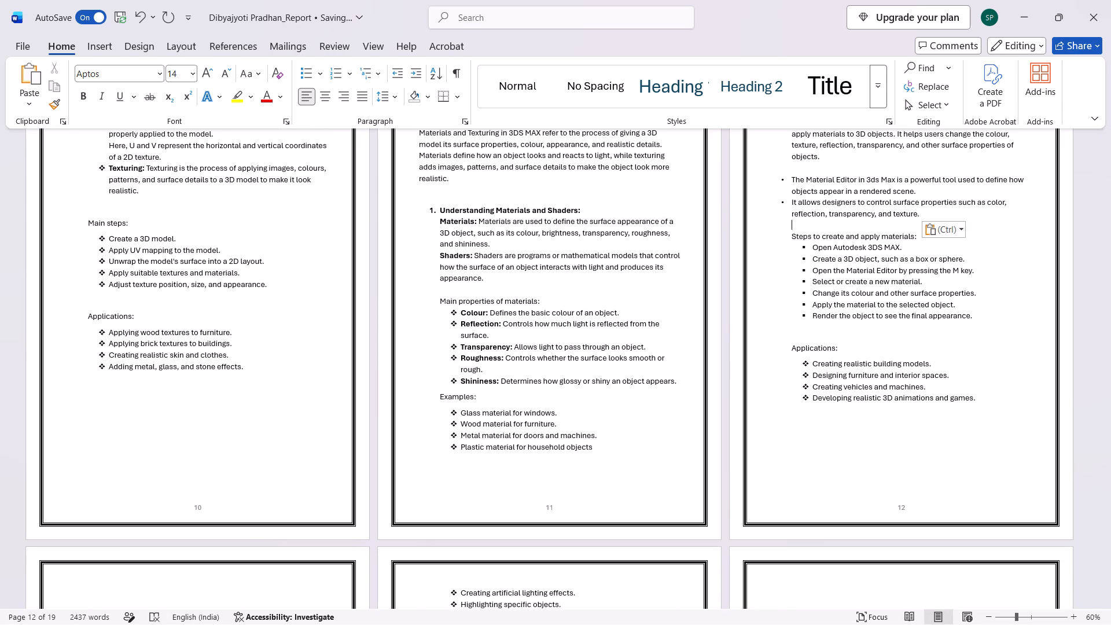
Change the bullets of the two pasted Material Editor paragraphs on page 12 to the square style.
scroll(821, 170, up, 3)
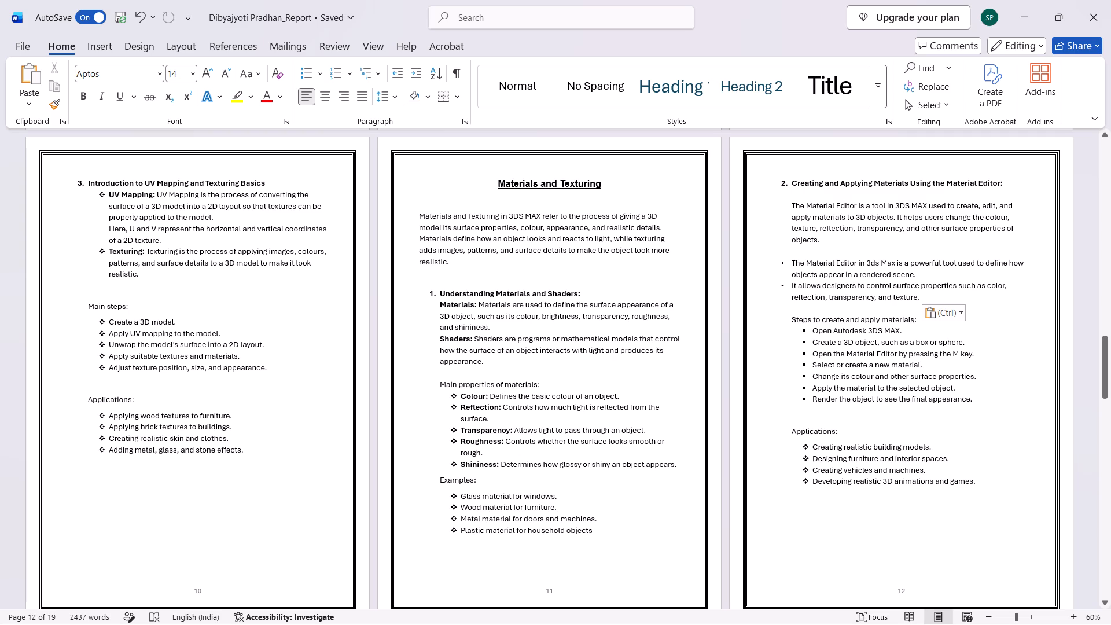
click(901, 285)
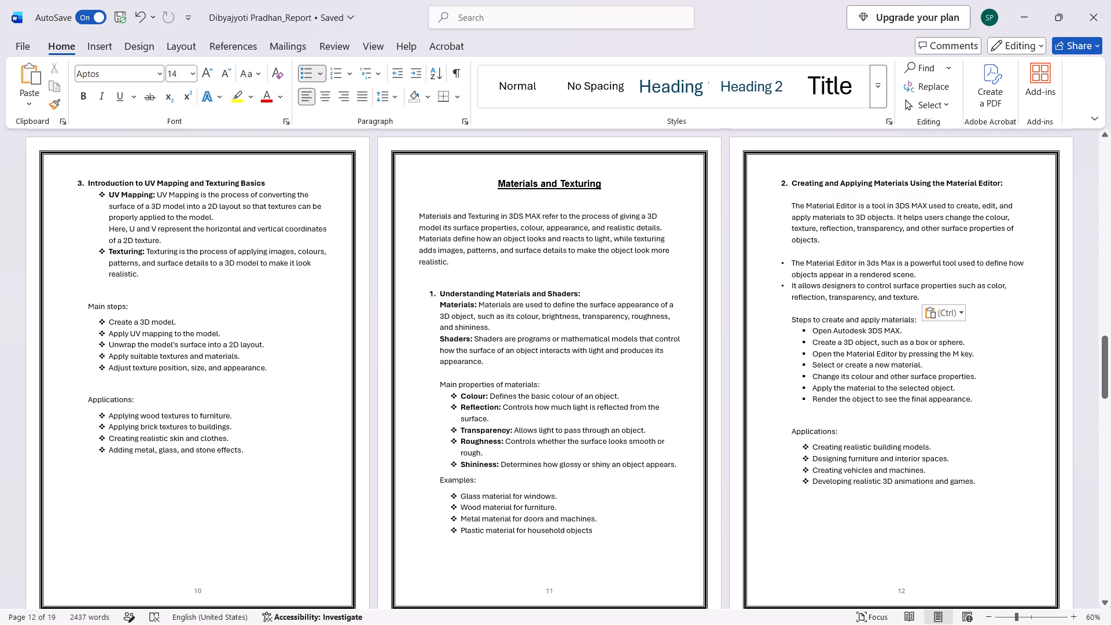
drag(922, 299, 789, 259)
click(814, 281)
drag(929, 297, 785, 258)
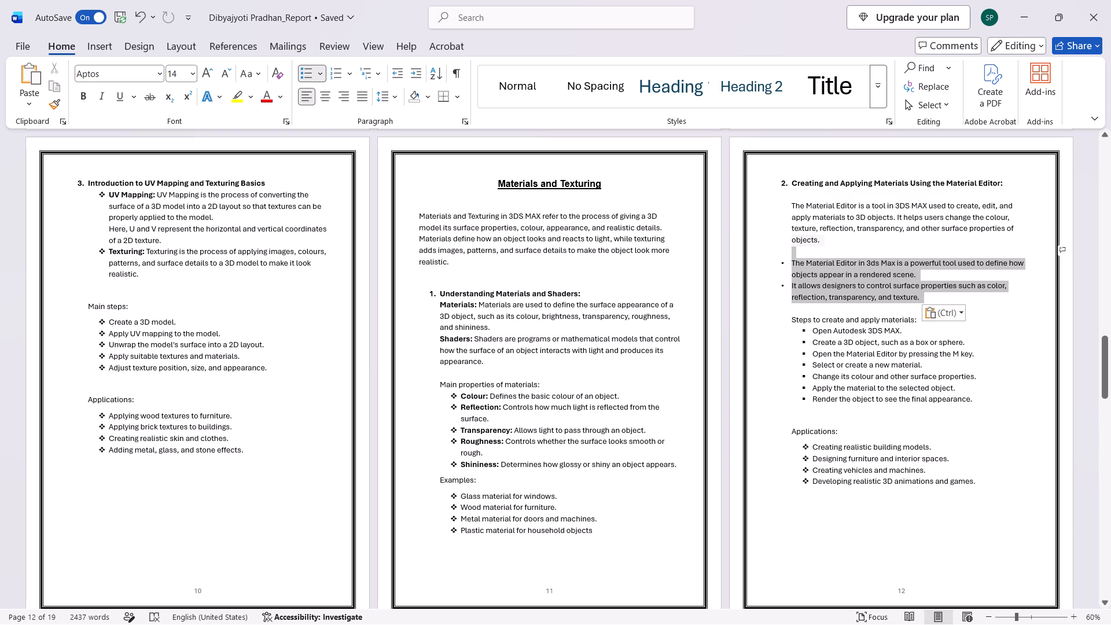
drag(785, 258, 785, 264)
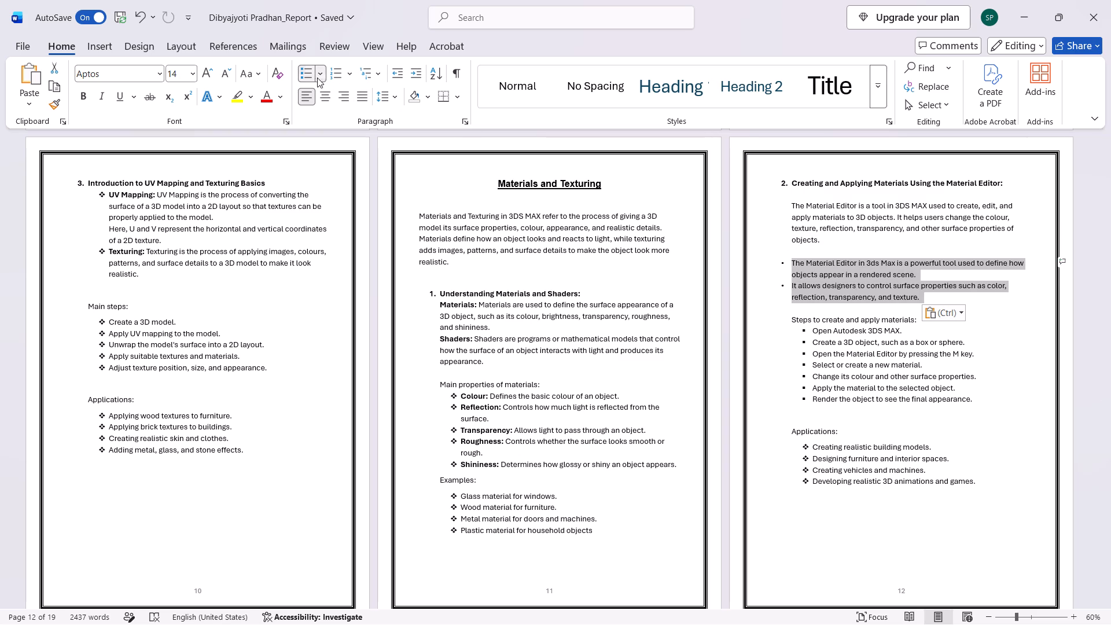
click(318, 76)
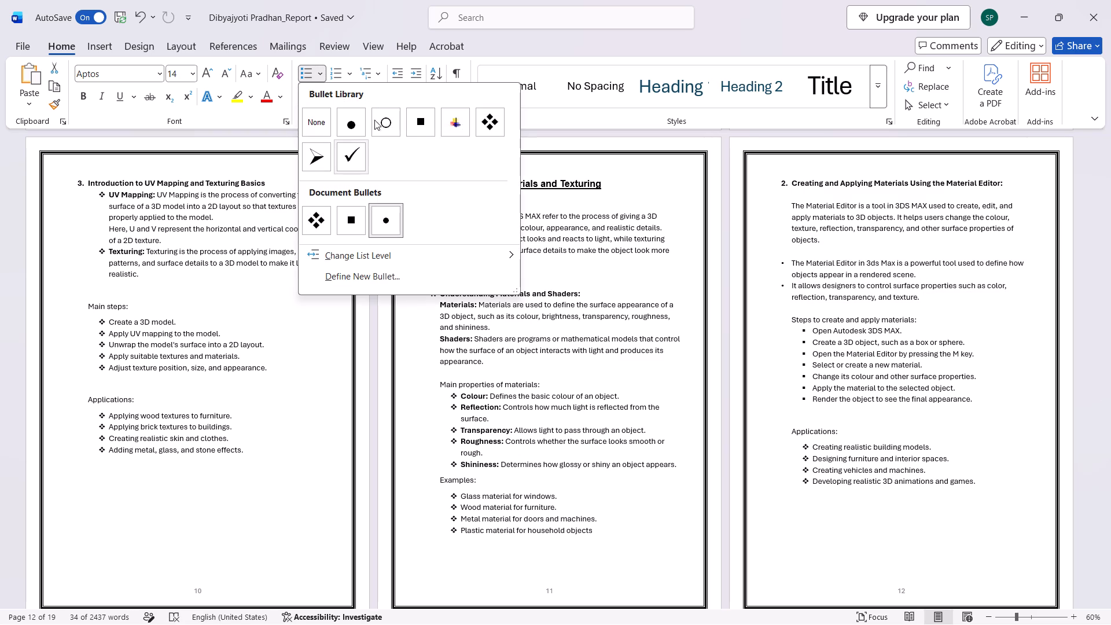
click(431, 130)
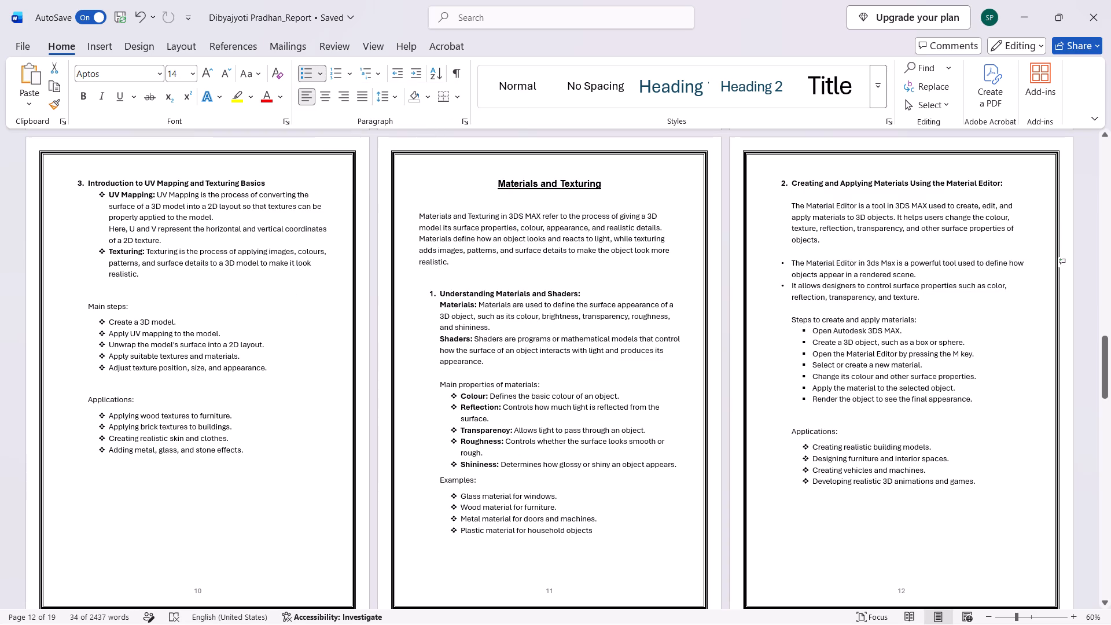
click(897, 363)
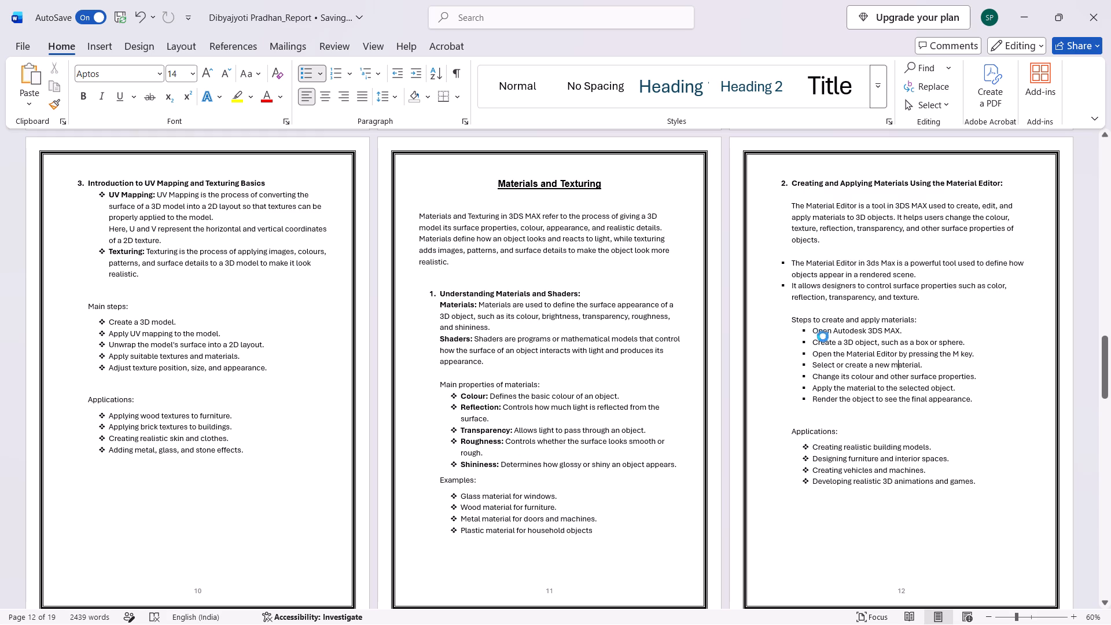
click(934, 291)
click(934, 301)
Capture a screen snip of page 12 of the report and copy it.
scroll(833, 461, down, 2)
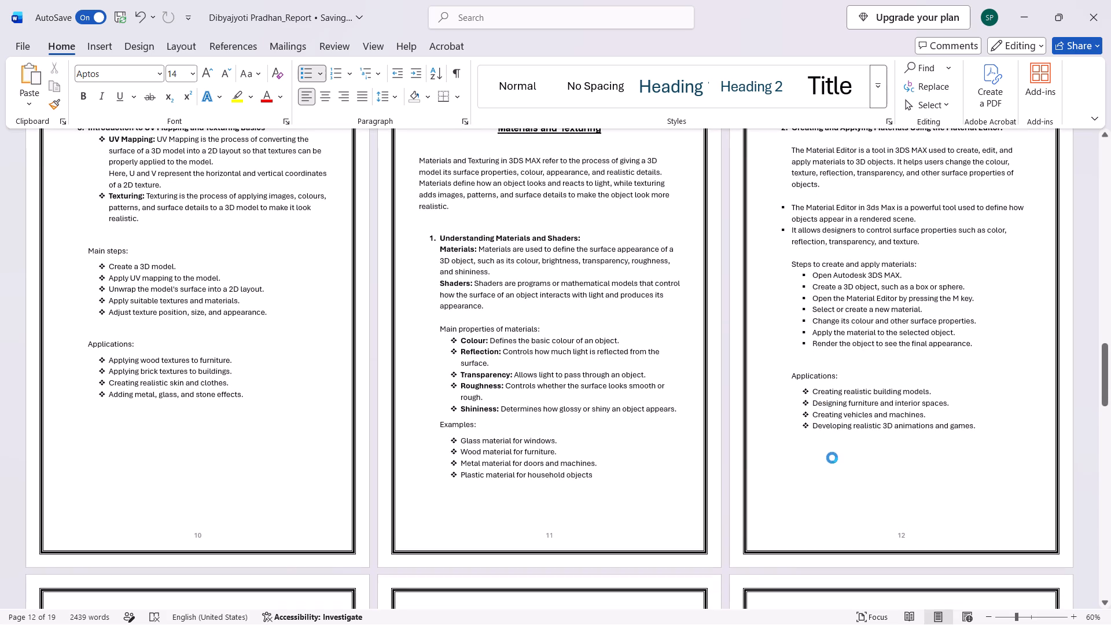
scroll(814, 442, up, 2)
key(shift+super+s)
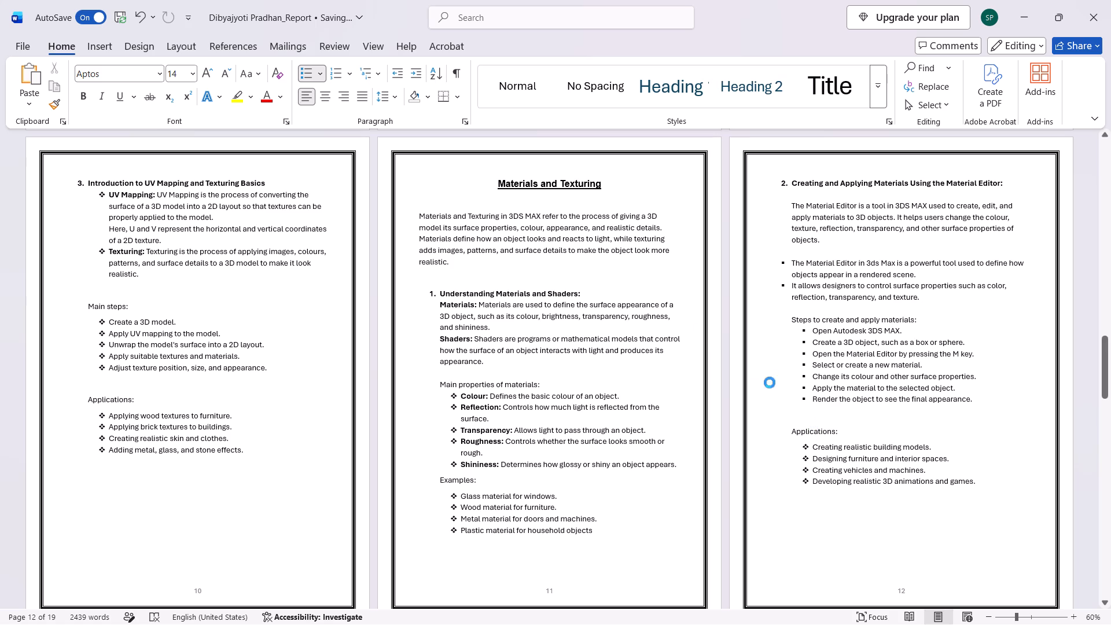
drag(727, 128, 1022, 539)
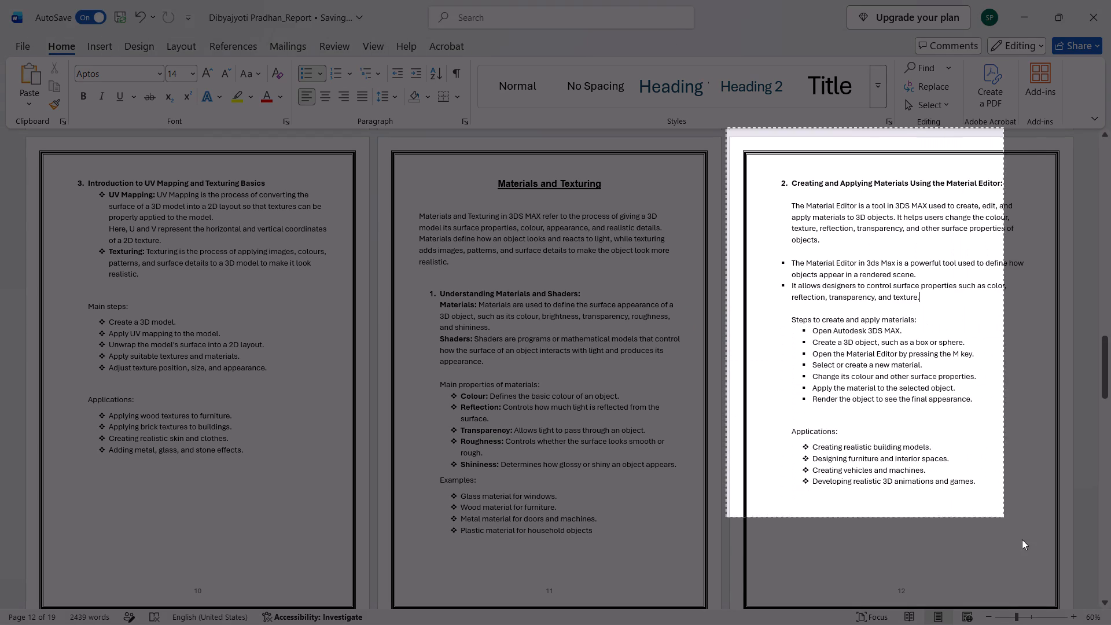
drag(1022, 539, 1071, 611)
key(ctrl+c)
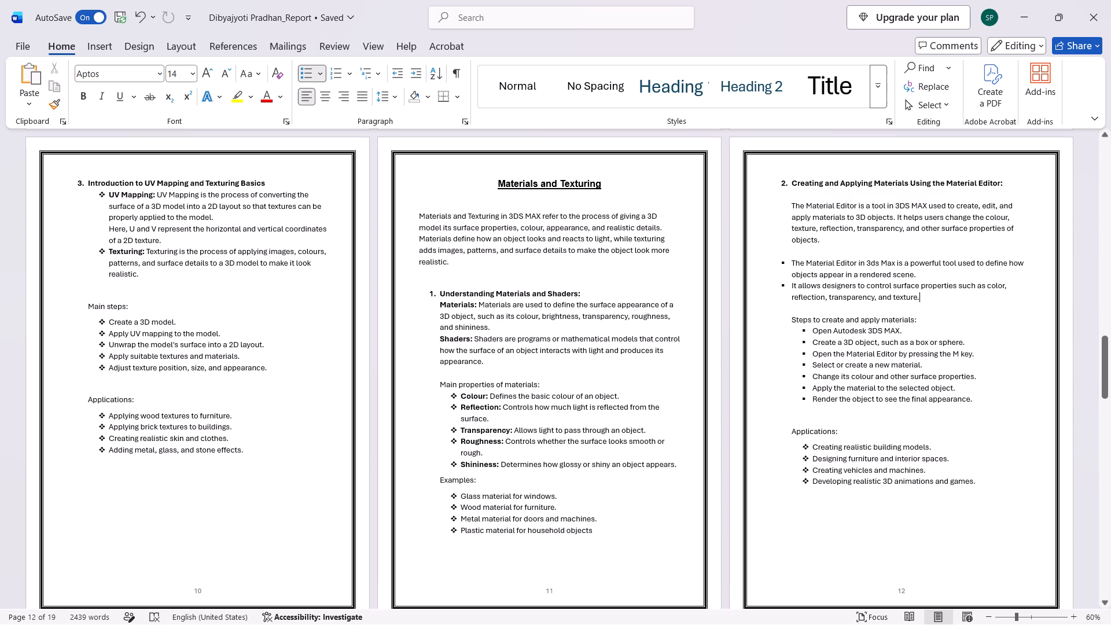
Insert empty, unbulleted lines on page 12 between the second Material Editor bullet and the steps for creating materials.
key(Return)
key(Return)
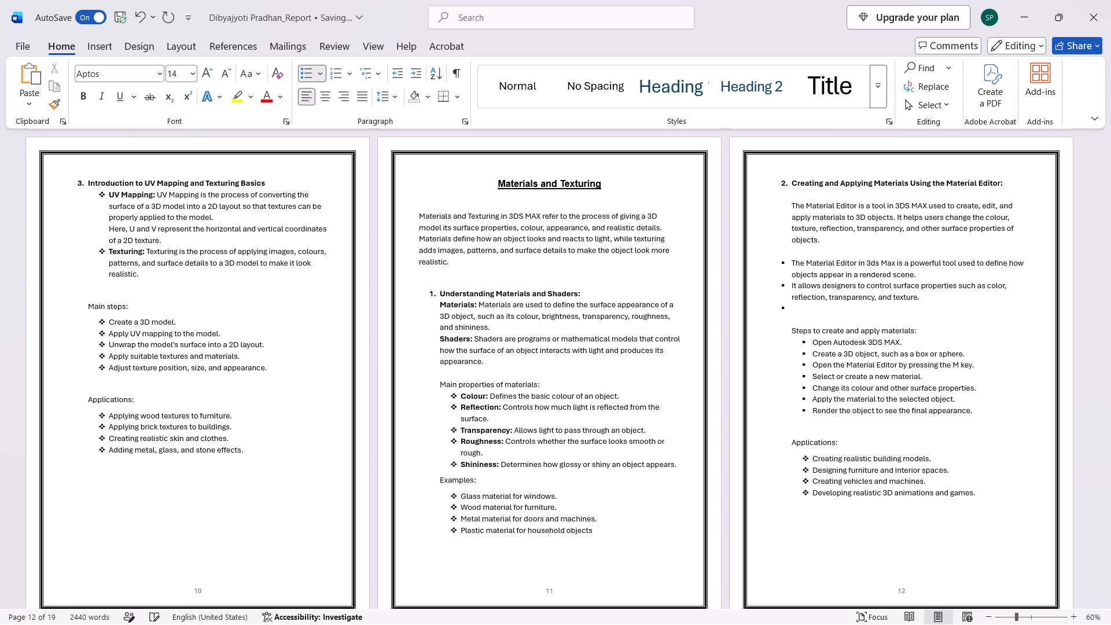
key(Return)
key(Return)
key(Return)
key(Return)
key(Return)
key(Return)
key(Return)
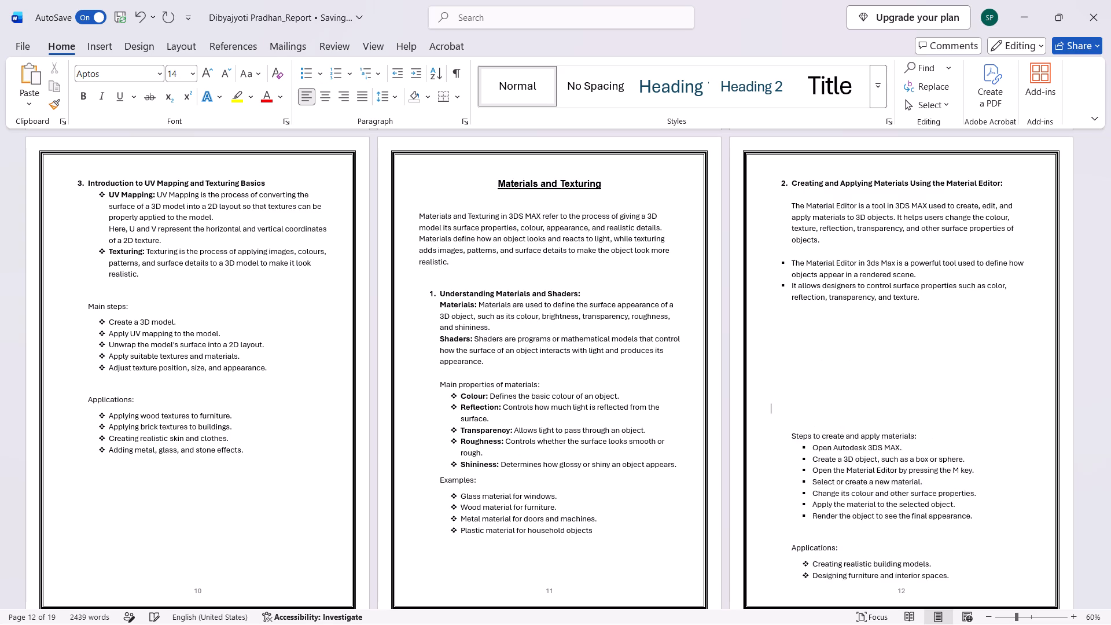
key(Return)
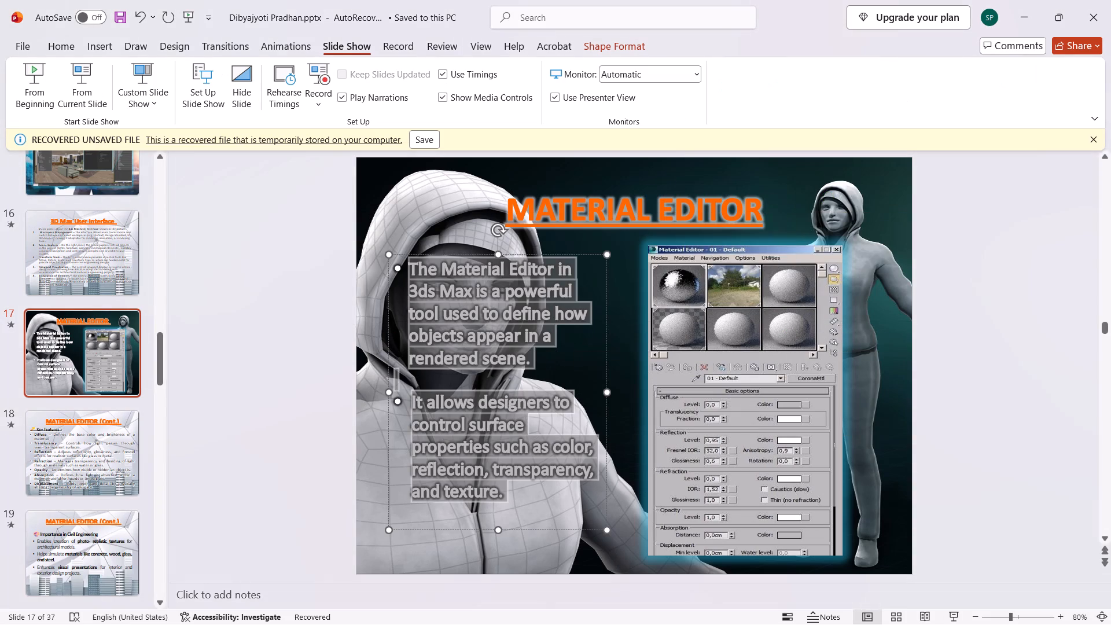
Copy the Material Editor window picture from PowerPoint slide 17 and paste it below the two bullets on page 12 of the Word report.
click(728, 405)
key(ctrl+c)
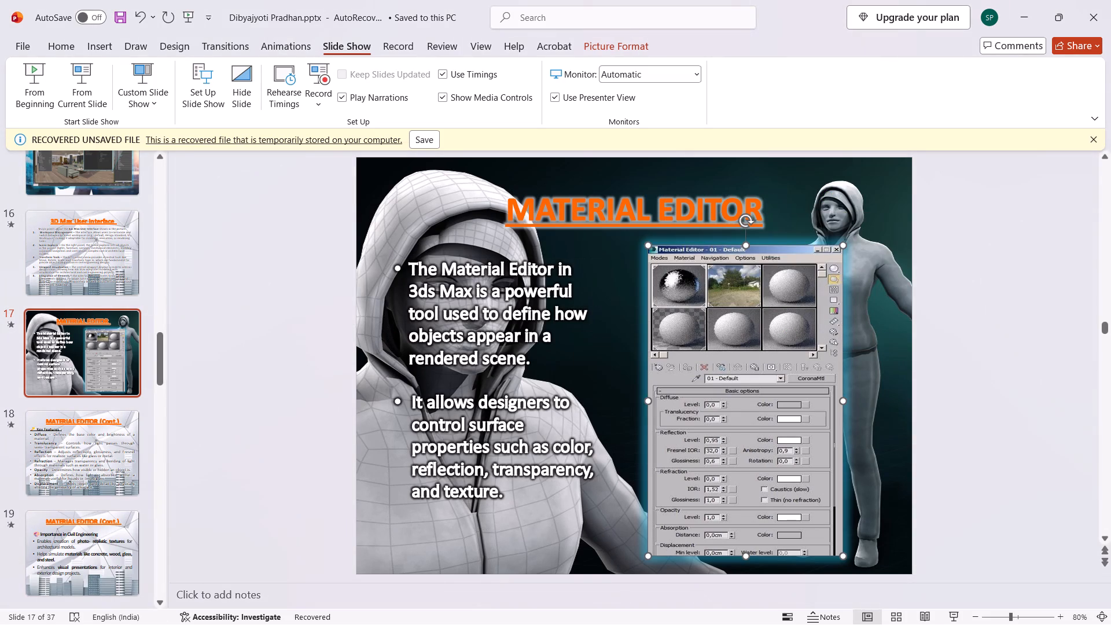
click(822, 342)
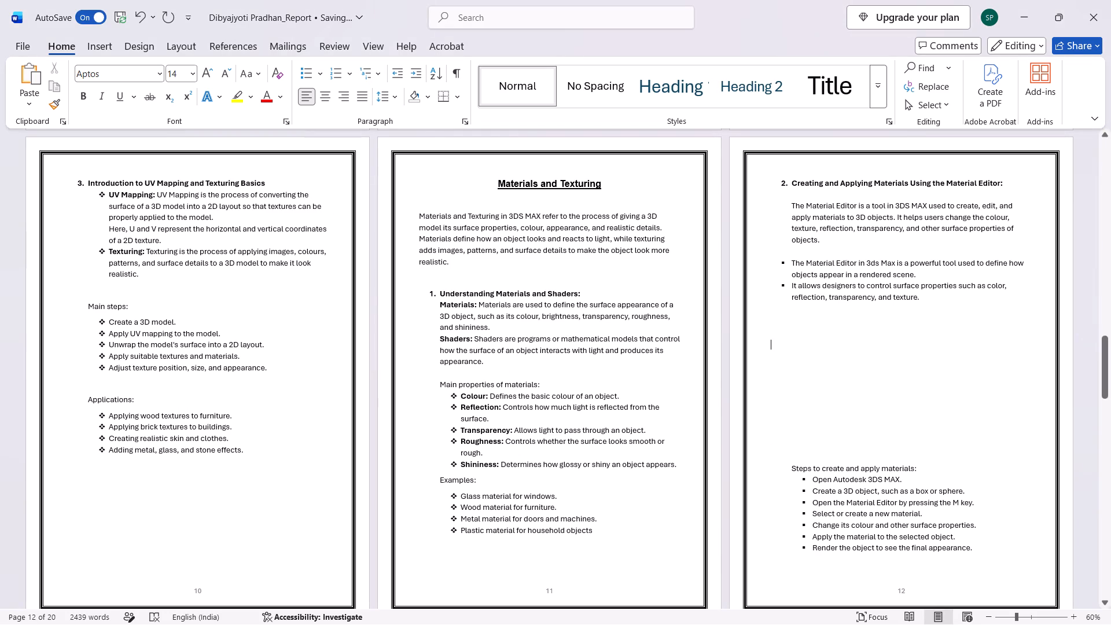
click(823, 332)
key(ctrl+v)
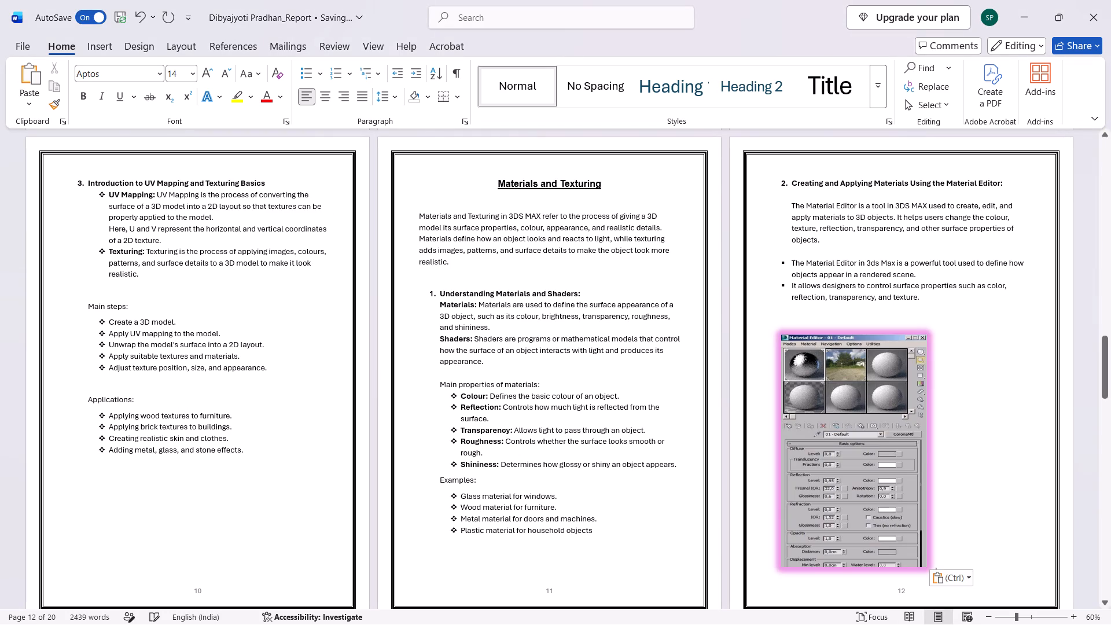
Set the text wrapping of the pasted Material Editor picture to In Front of Text.
click(821, 369)
click(540, 40)
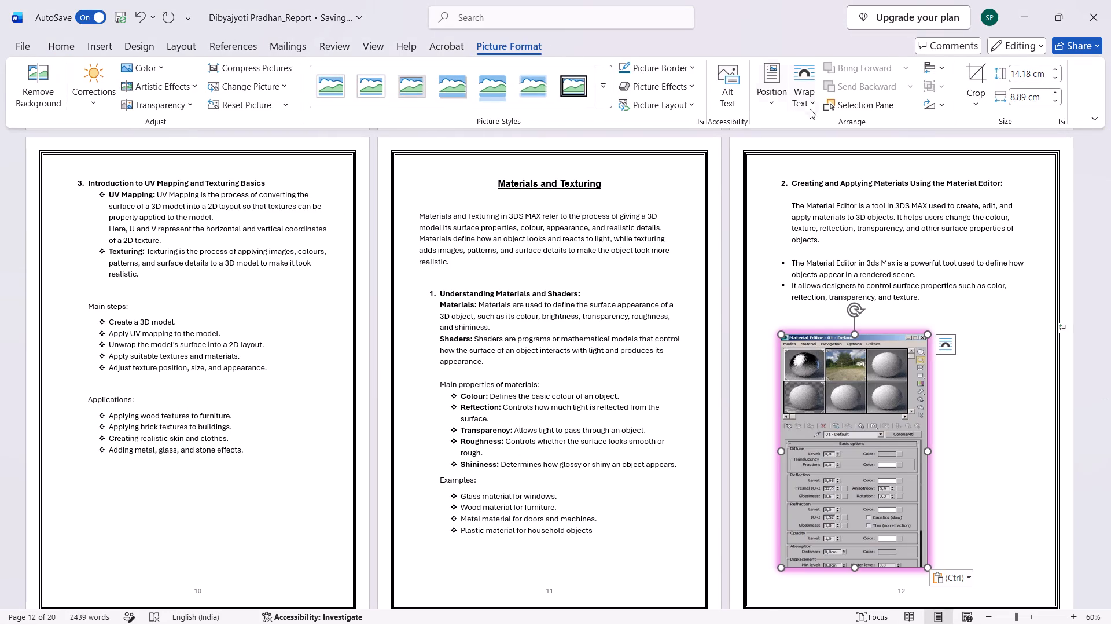
click(795, 95)
click(866, 248)
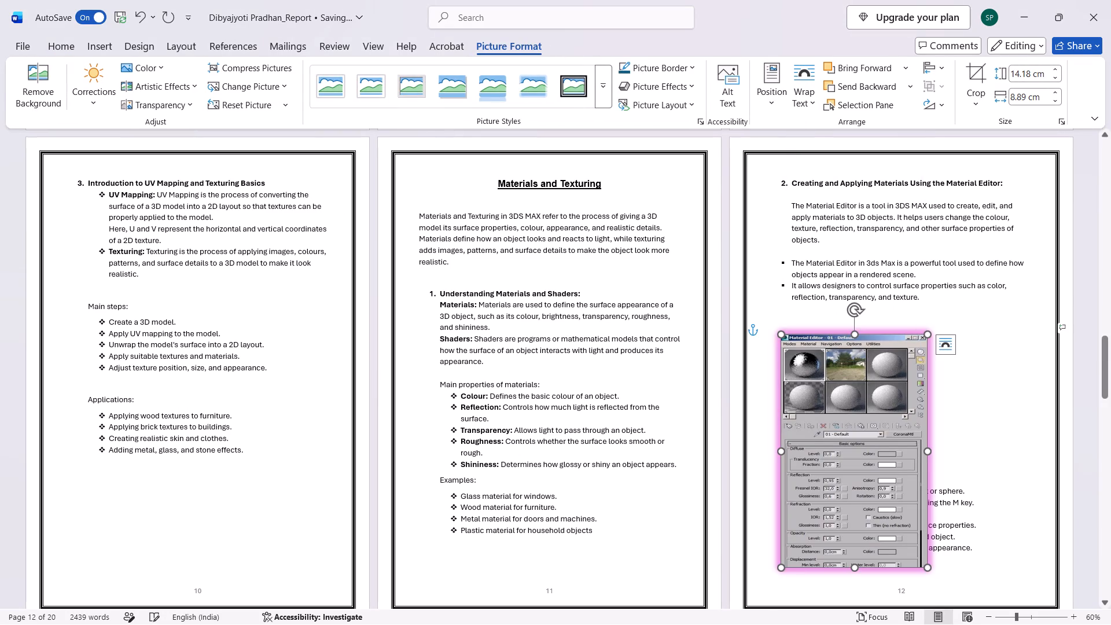
Move the Material Editor picture toward the page centre just below the bullets and enlarge it to about 15.8 by 9.9 cm.
scroll(875, 281, down, 2)
scroll(855, 328, up, 2)
drag(864, 438, 913, 421)
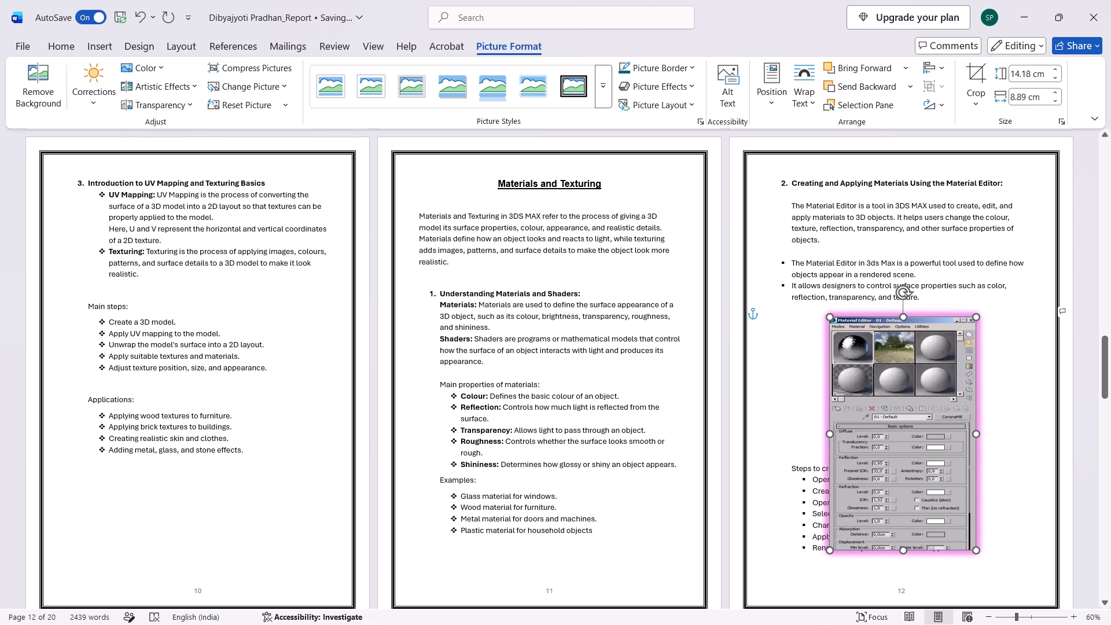
drag(913, 421, 910, 421)
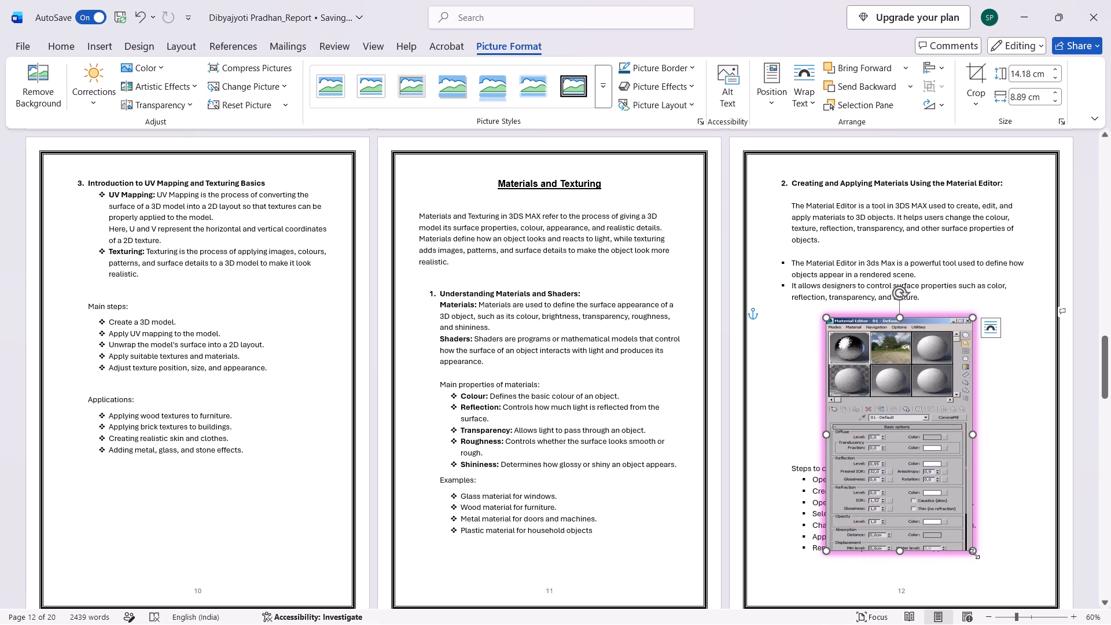
drag(973, 554, 989, 559)
drag(907, 488, 906, 481)
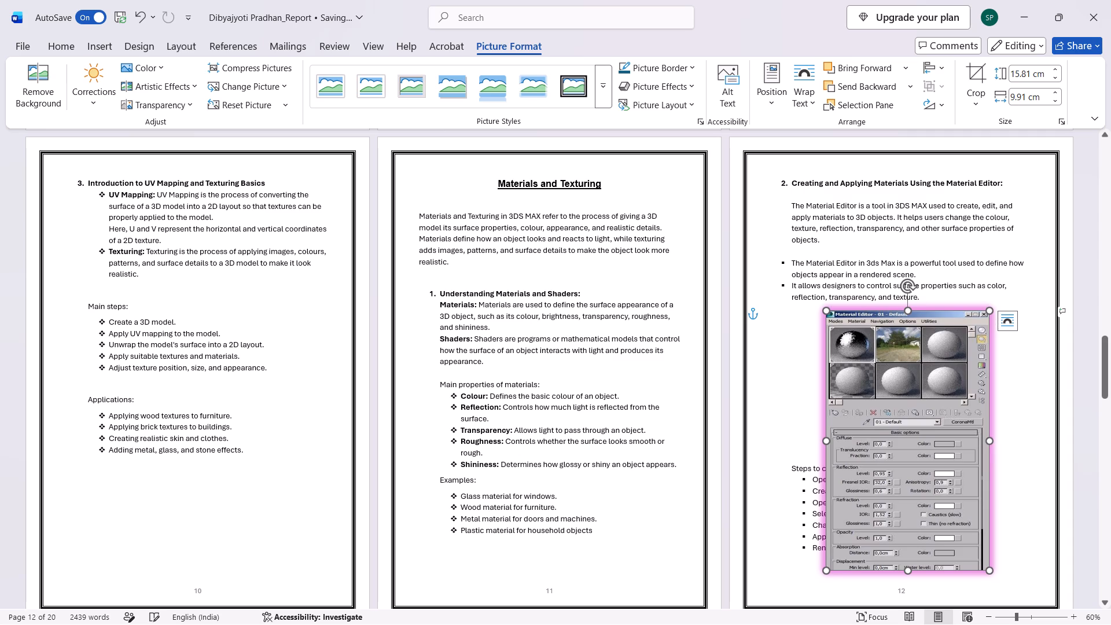
Insert ten empty lines before "Steps to create and apply materials:" to move that section clear of the picture onto page 13.
click(794, 454)
click(791, 465)
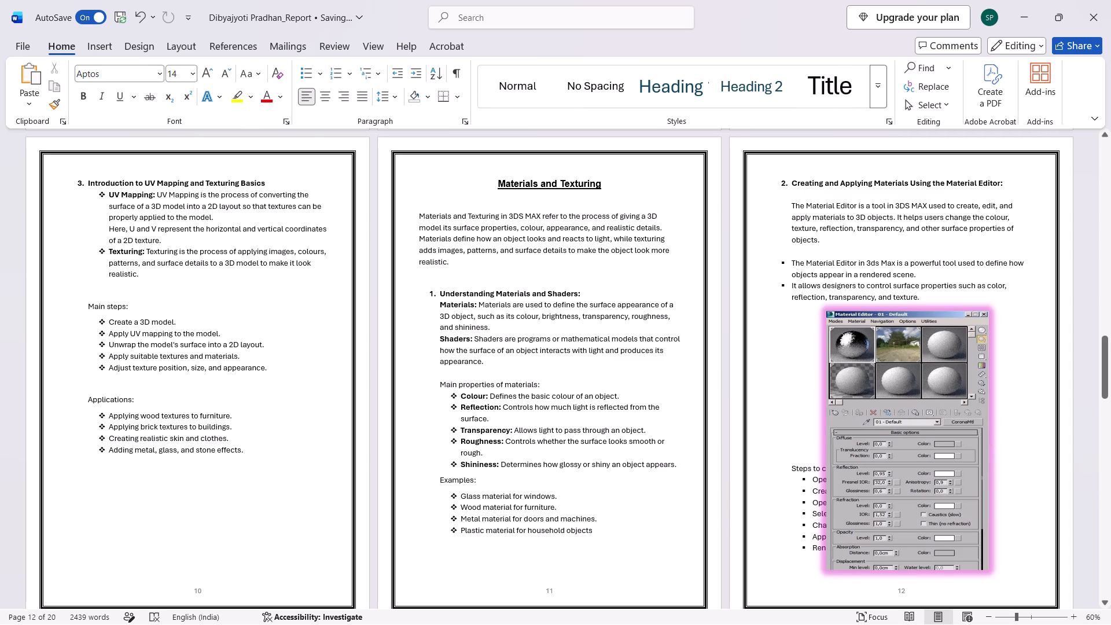
key(Return)
key(Return)
key(Return)
key(Return)
key(Return)
key(Return)
key(Return)
key(Return)
key(Return)
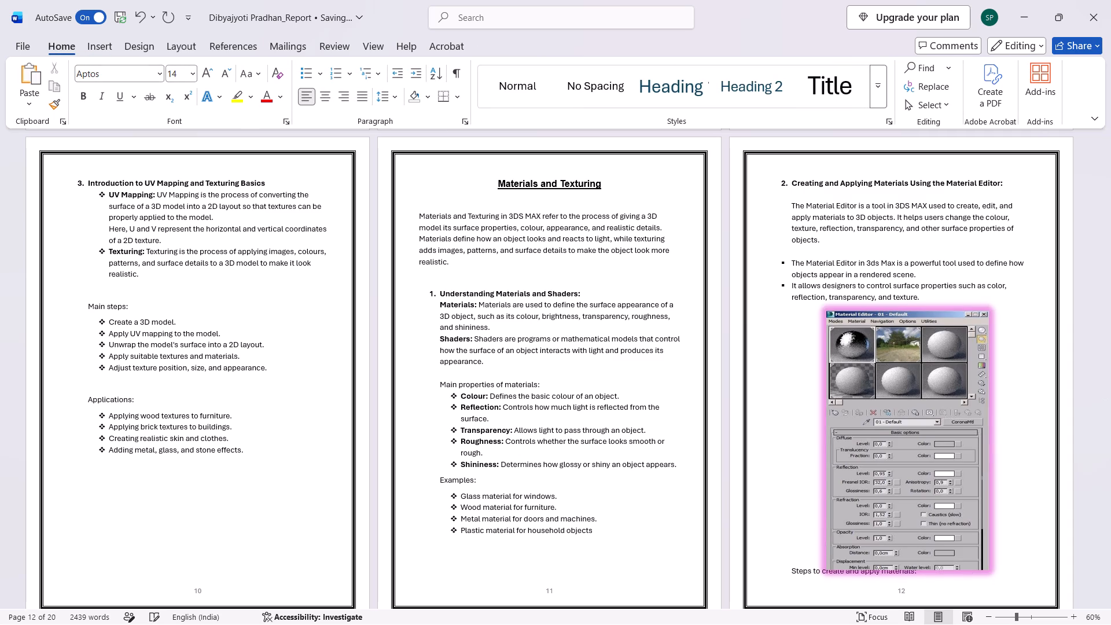
key(Return)
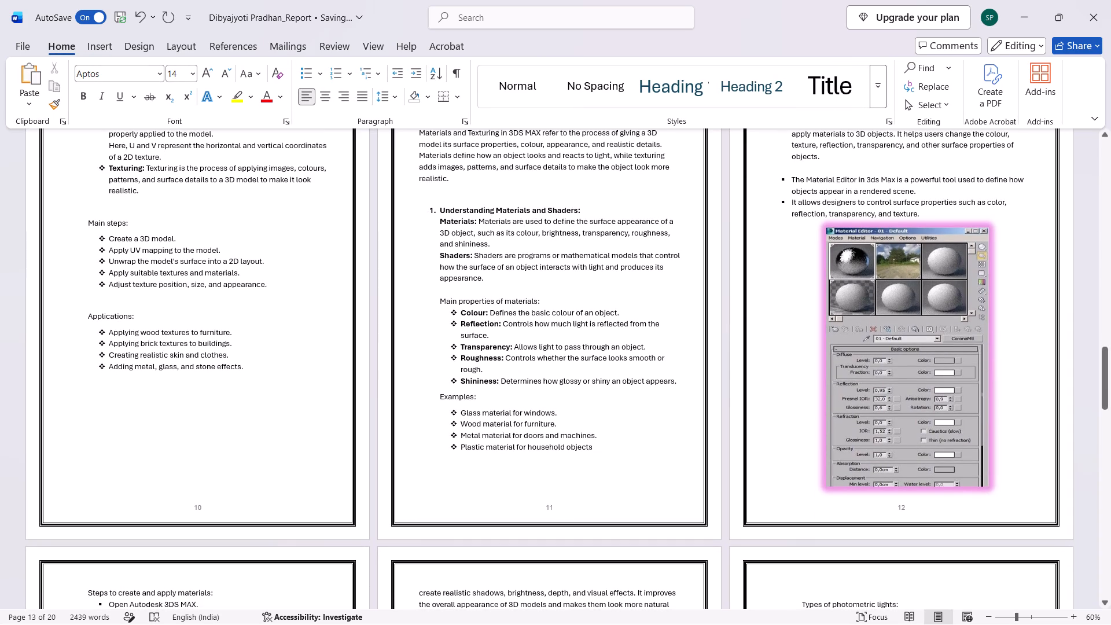
scroll(774, 347, down, 1)
scroll(929, 353, up, 1)
Nudge the Material Editor picture slightly left to centre it horizontally on page 12.
click(910, 369)
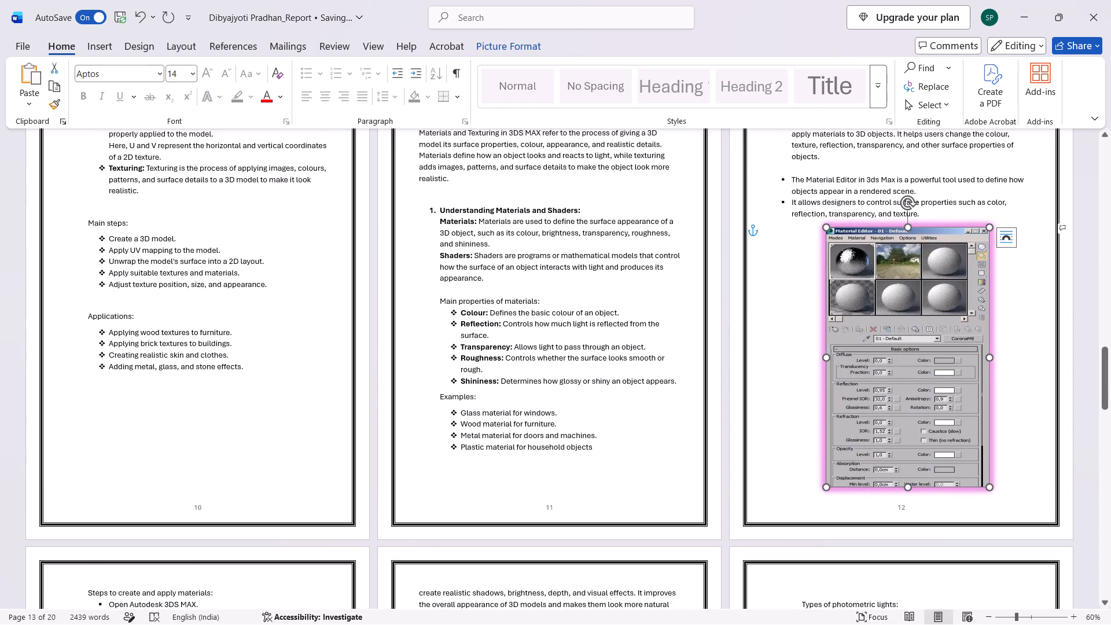
key(Left)
key(Left)
key(Left)
key(Left)
key(Left)
key(Left)
key(Left)
key(Left)
key(Left)
key(Left)
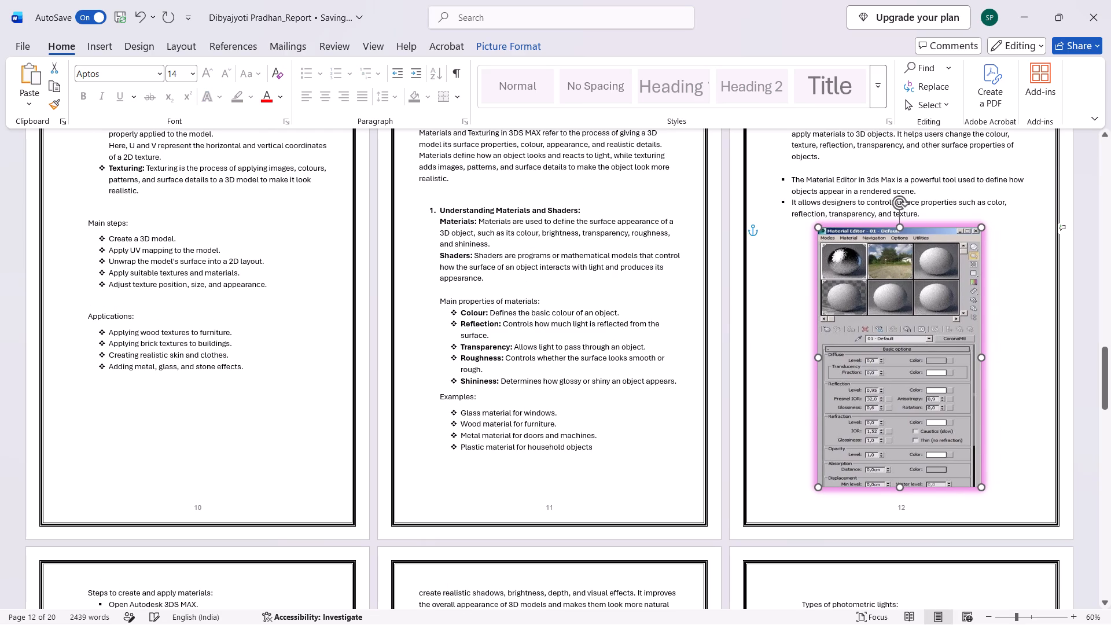
key(Right)
key(Right)
key(Right)
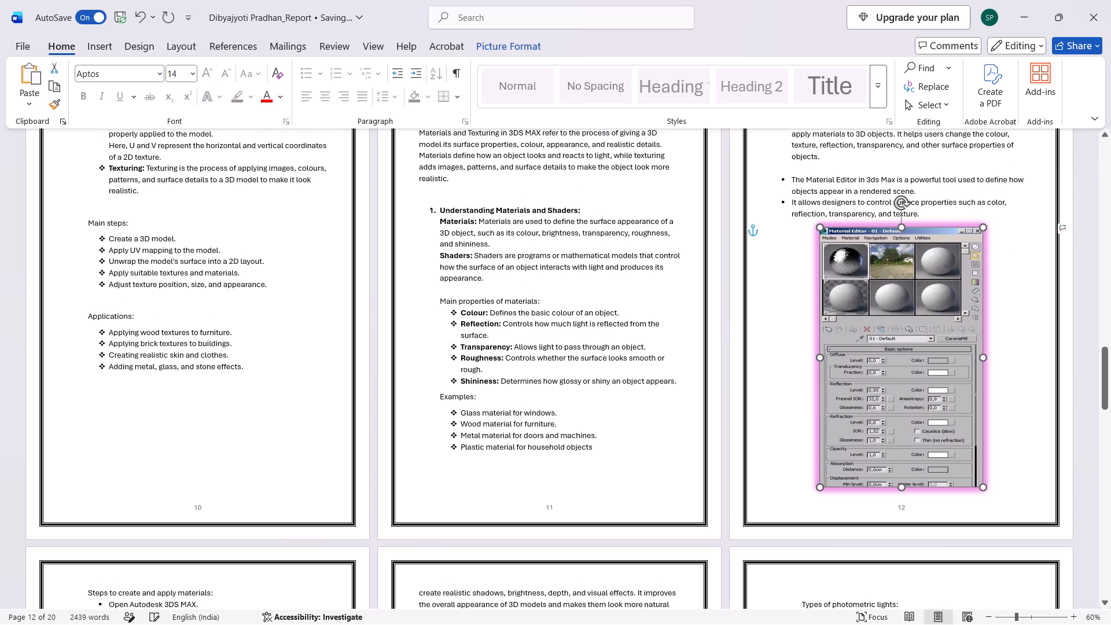
key(Left)
key(Right)
Mark the end of the Applications list on page 13, then copy the 2,000 Materials picture from slide 20 in PowerPoint.
scroll(690, 347, down, 4)
scroll(550, 370, down, 2)
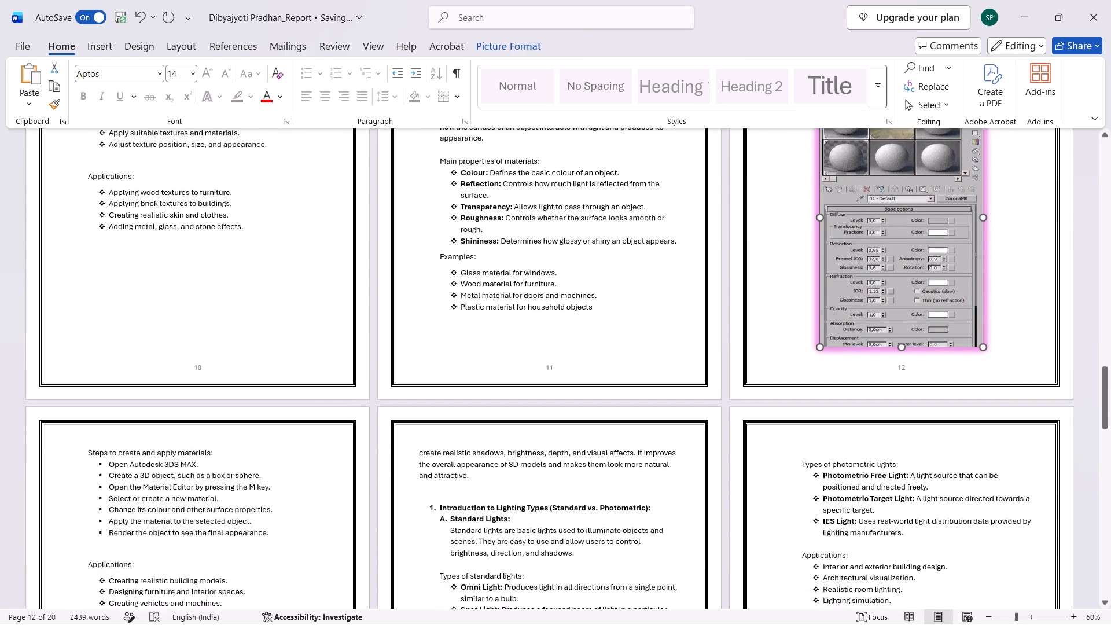
scroll(172, 454, down, 7)
click(168, 439)
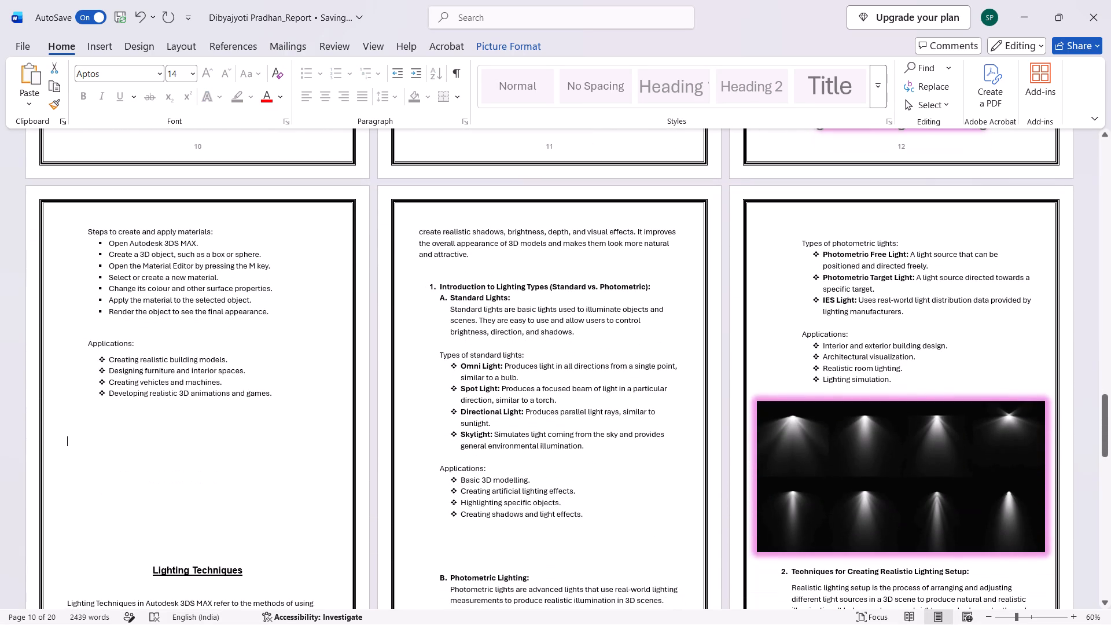
click(297, 392)
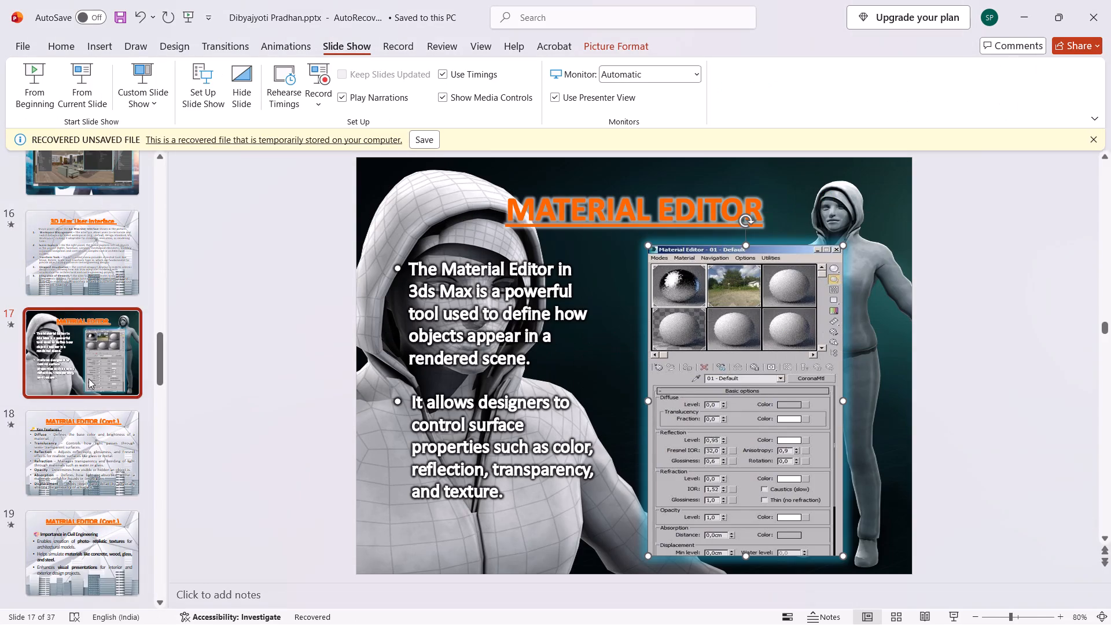
scroll(70, 406, down, 6)
click(102, 275)
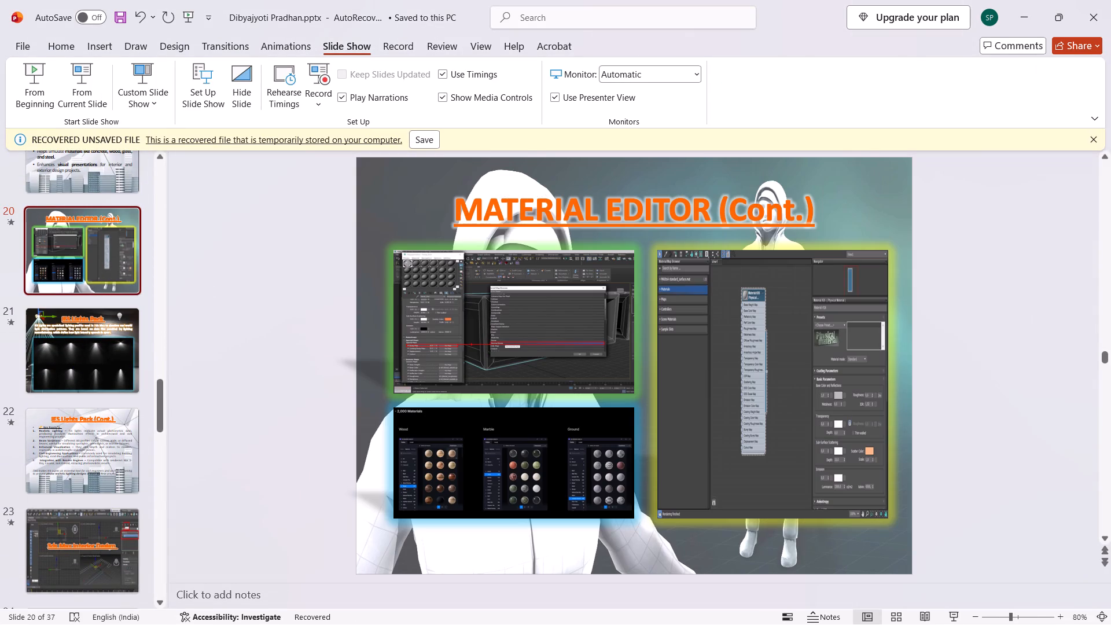
click(734, 380)
click(517, 443)
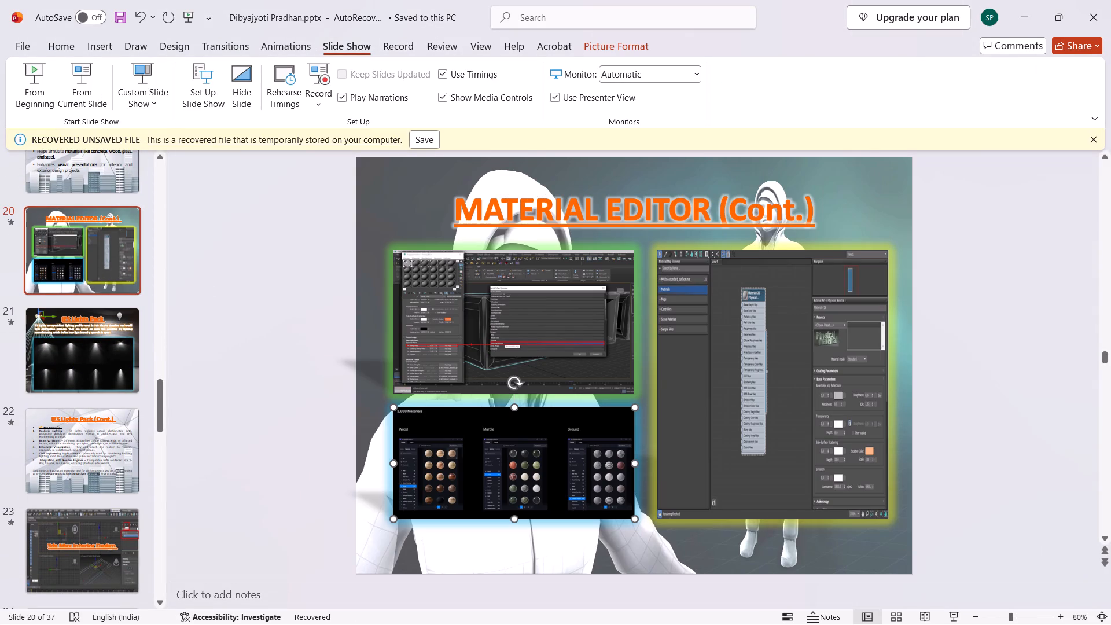
key(ctrl+c)
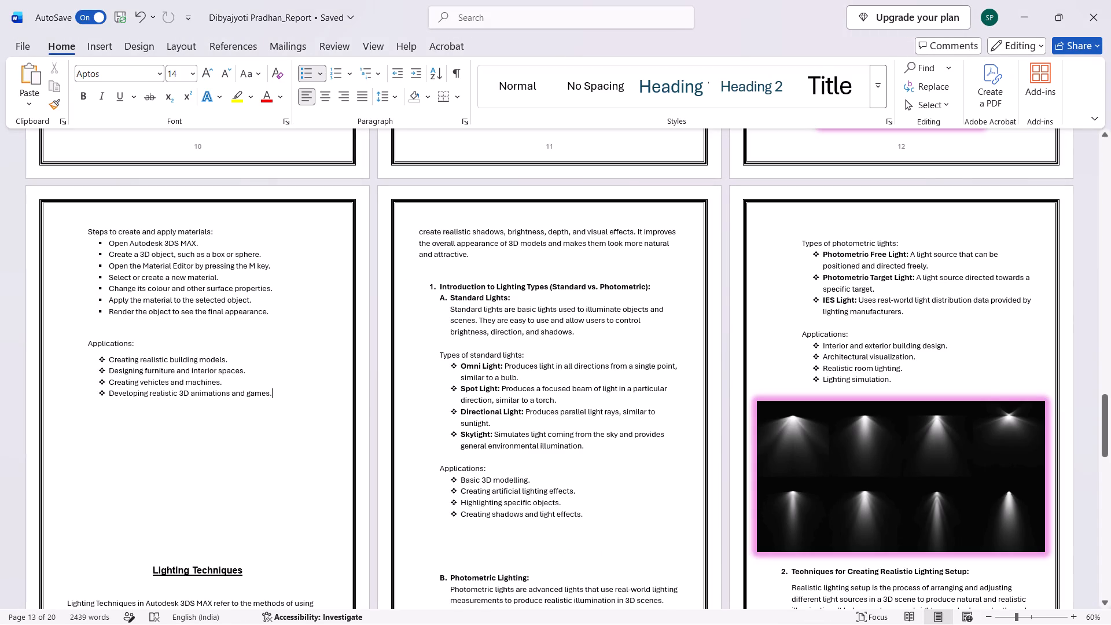
In the Word report, add four new lines after the Applications list on page 13 and paste the copied materials picture there.
key(Return)
key(Return)
key(Return)
key(Return)
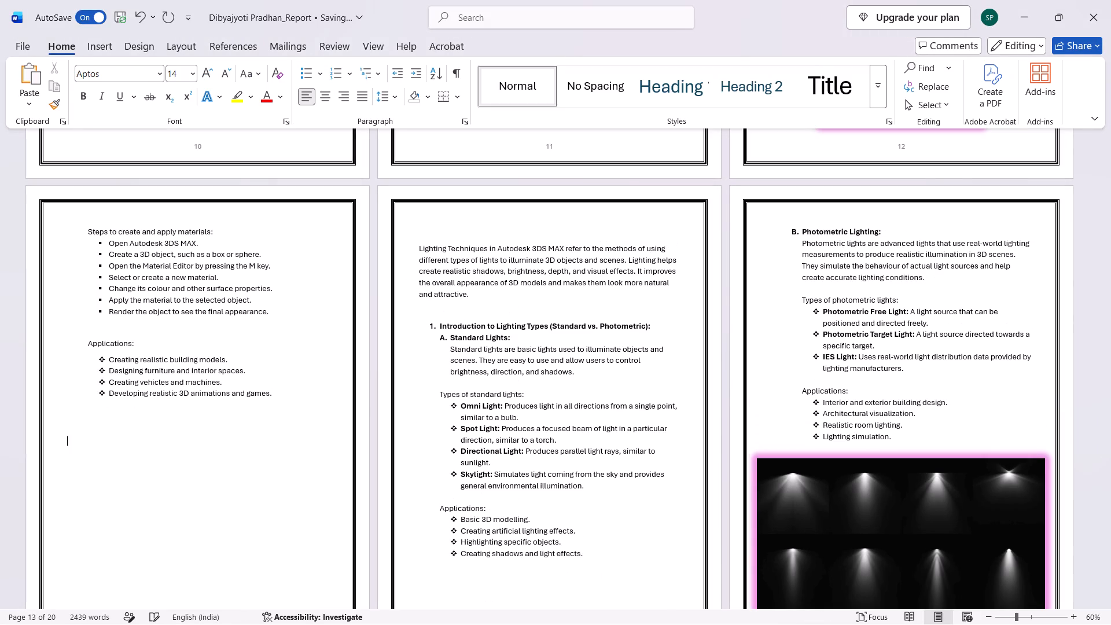
key(ctrl+v)
Set the text wrapping of the pasted materials picture to In Front of Text.
click(205, 478)
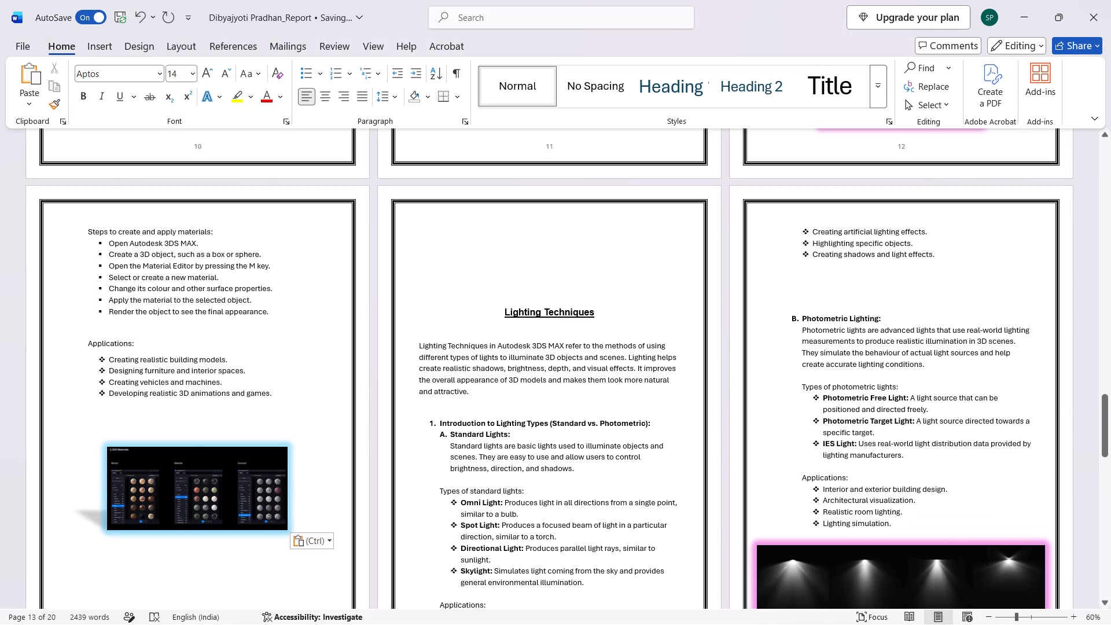
click(505, 48)
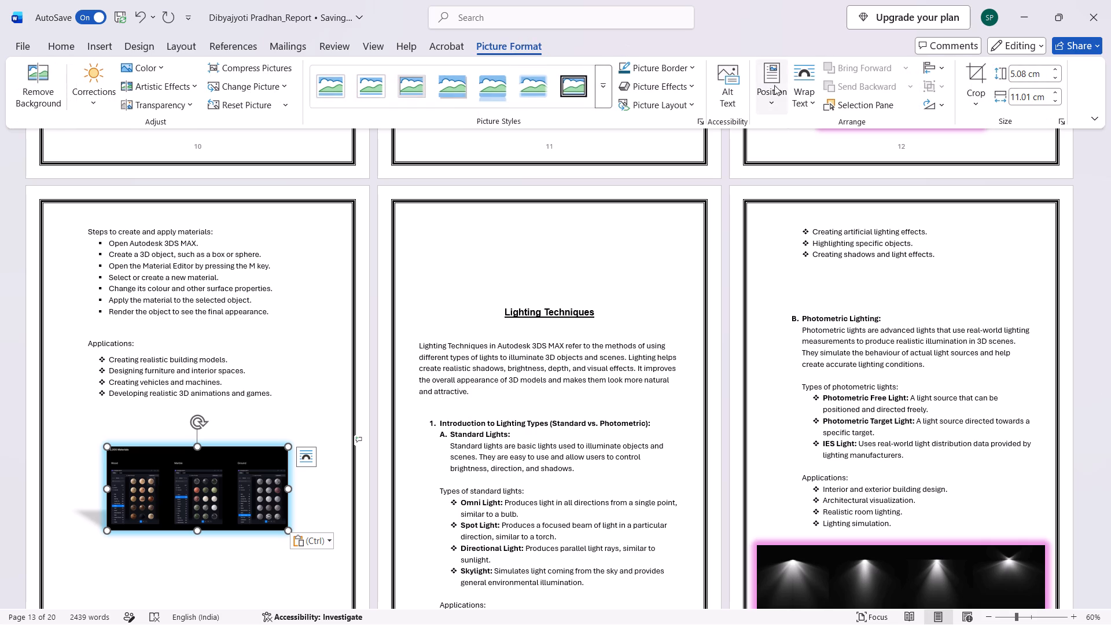
click(806, 90)
click(837, 248)
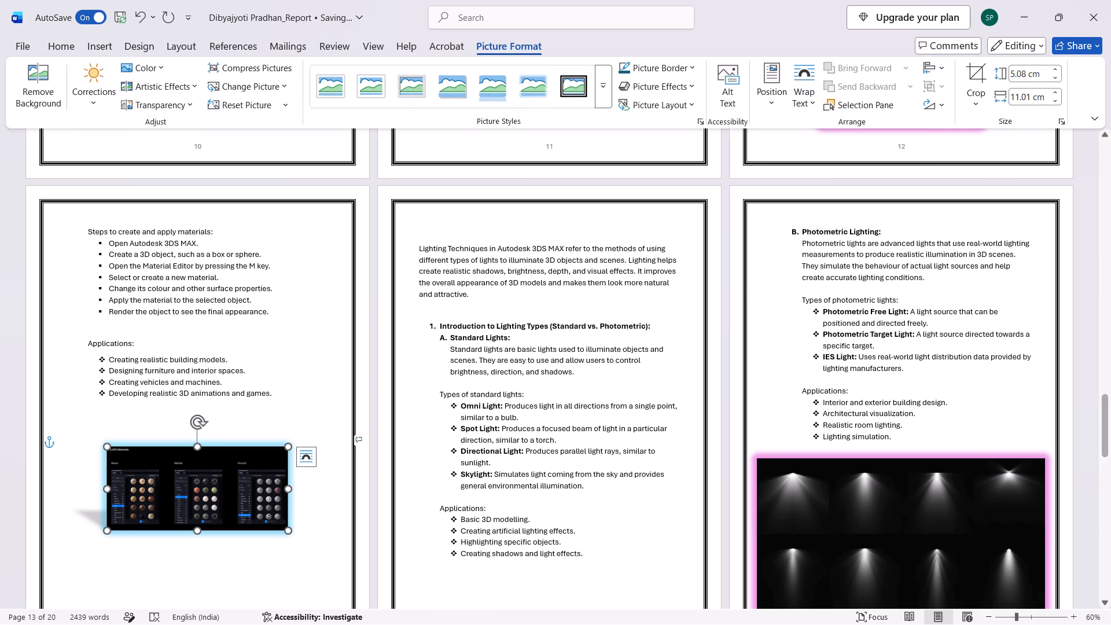
Move the materials picture just below the Applications list and enlarge it to span nearly the full width inside page 13's border.
scroll(226, 499, down, 3)
scroll(218, 472, up, 1)
drag(201, 443, 169, 433)
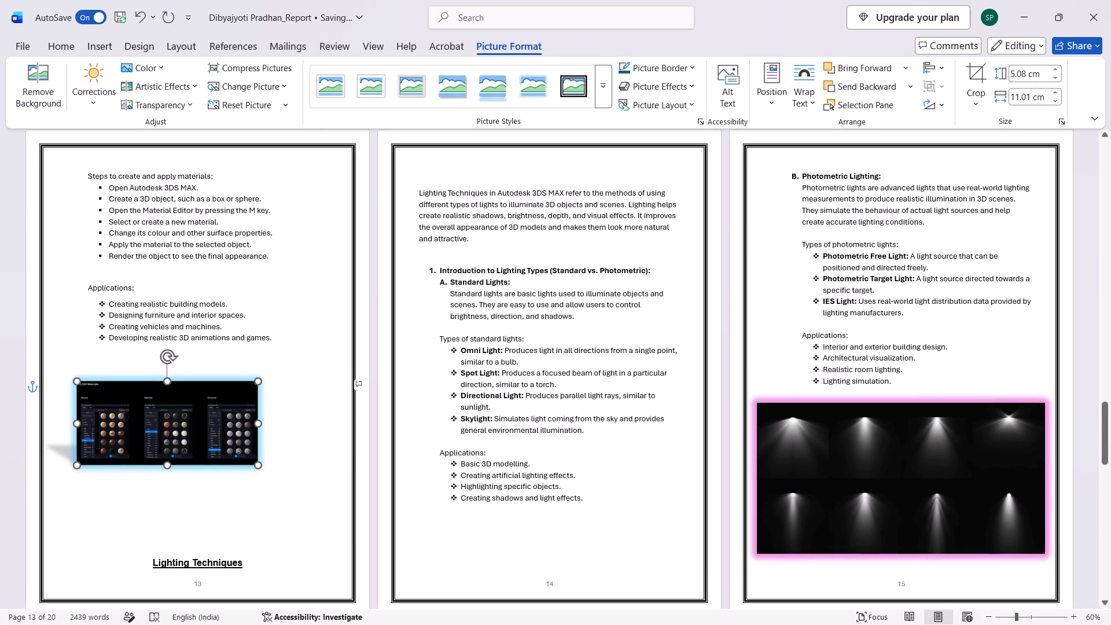
drag(169, 433, 161, 422)
drag(250, 455, 318, 495)
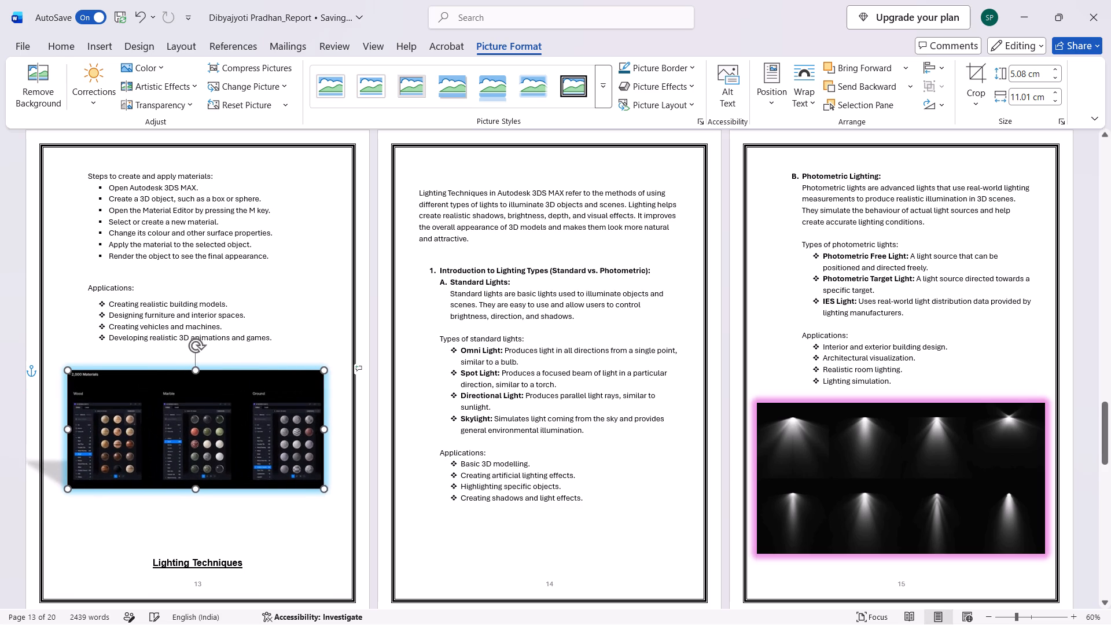
drag(318, 495, 328, 499)
drag(256, 456, 248, 457)
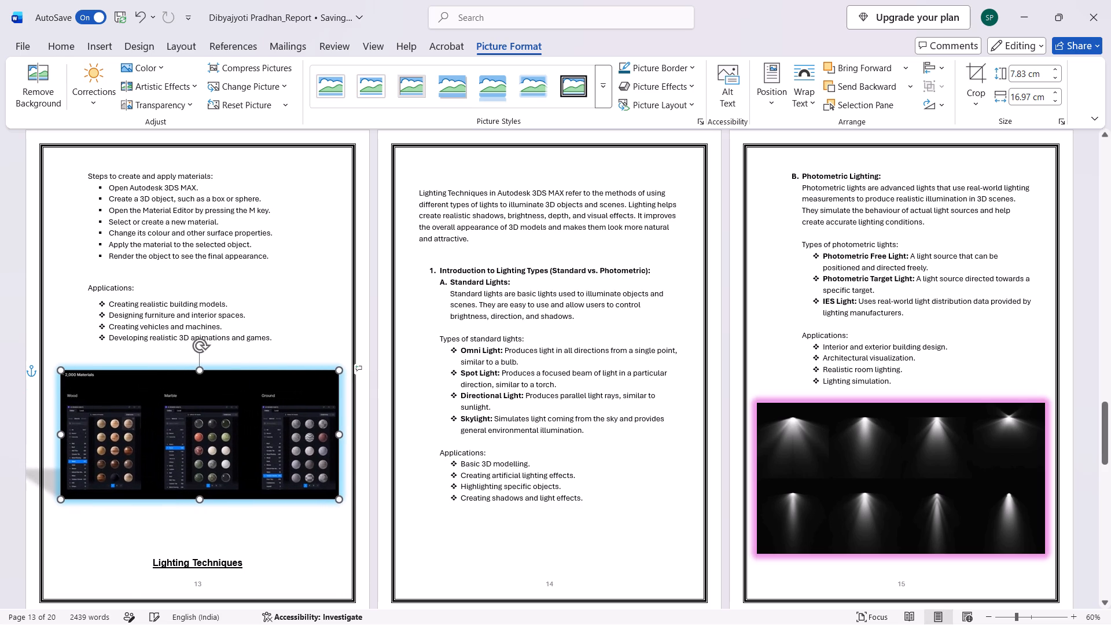
drag(248, 457, 241, 459)
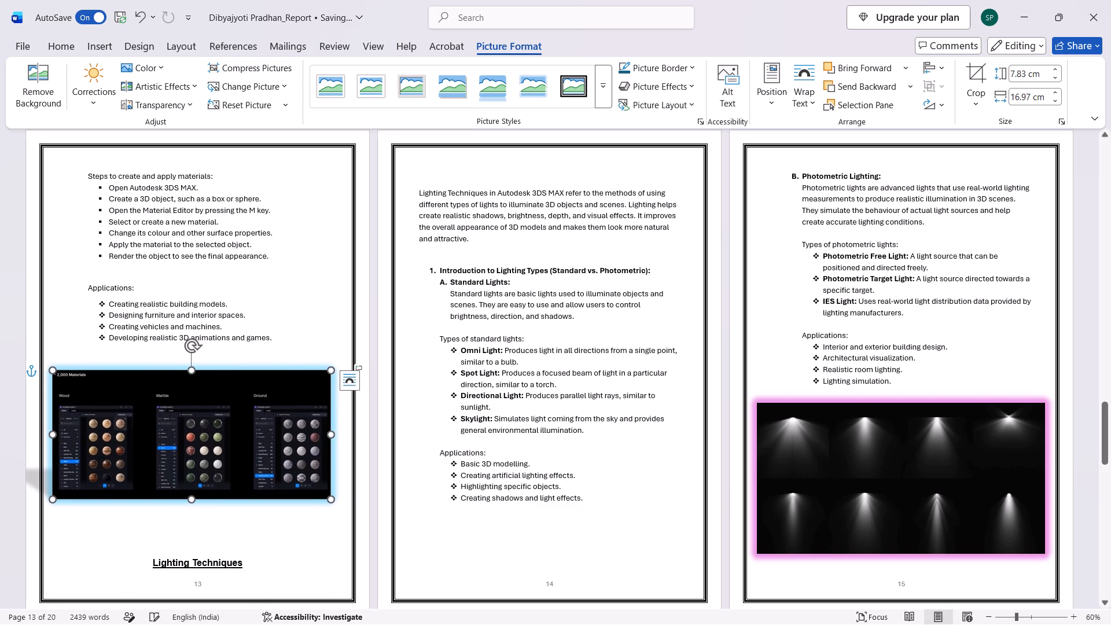
drag(334, 498, 342, 503)
drag(271, 470, 281, 472)
Insert one empty line before the "Lighting Techniques" heading to move it onto page 14.
click(276, 542)
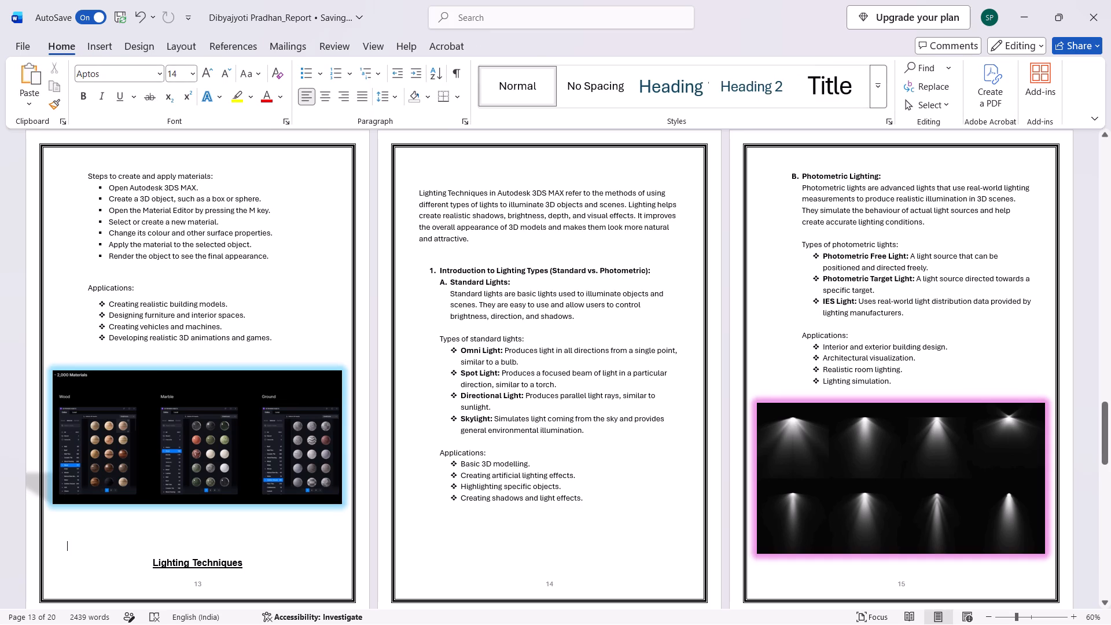
key(Return)
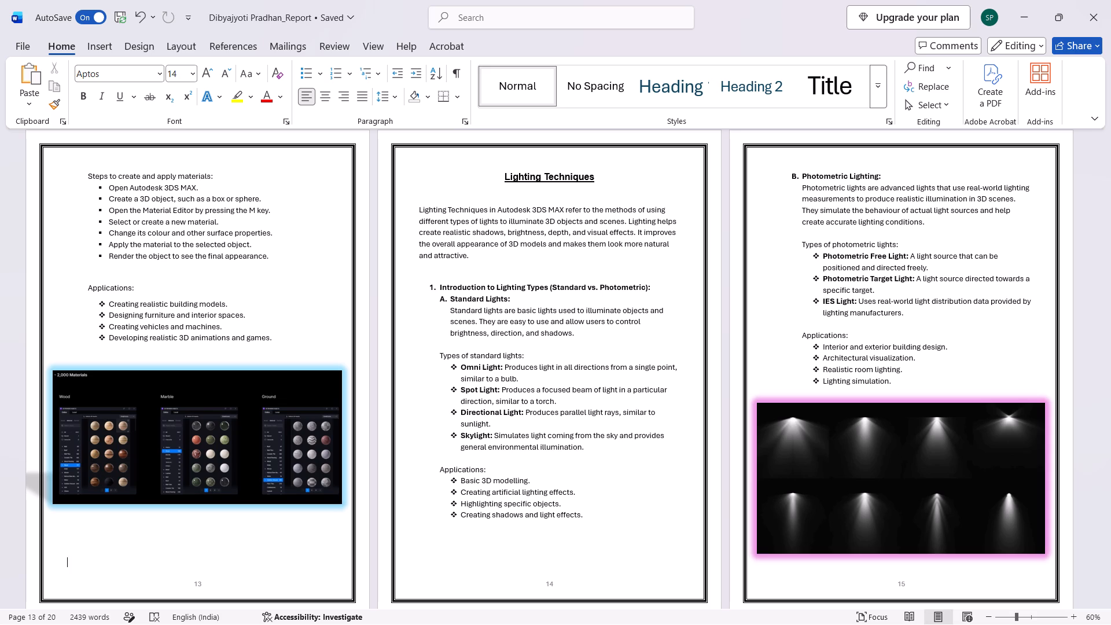
Review the layout of the text and pictures from page 13 through the end of the report.
scroll(288, 539, down, 12)
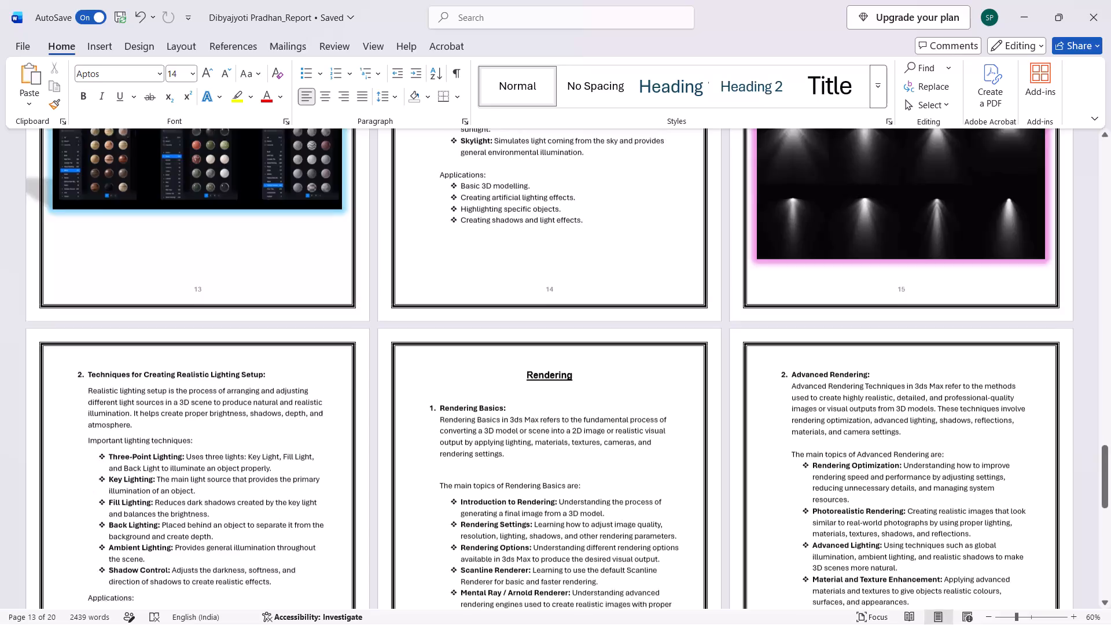
scroll(292, 527, up, 14)
scroll(381, 413, up, 1)
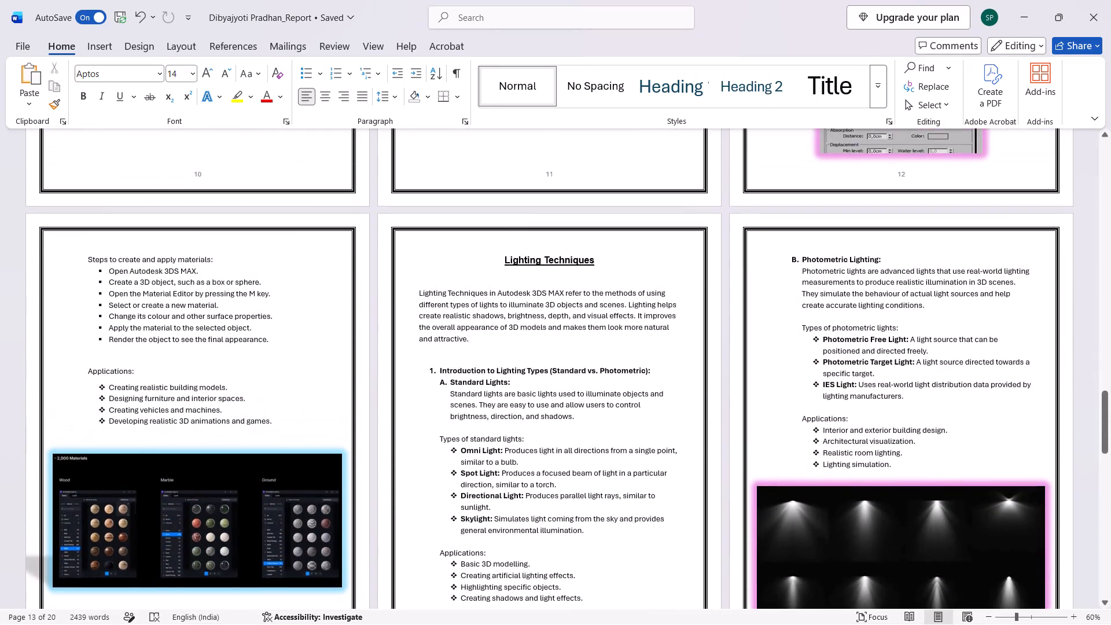
scroll(568, 268, down, 16)
scroll(558, 260, up, 14)
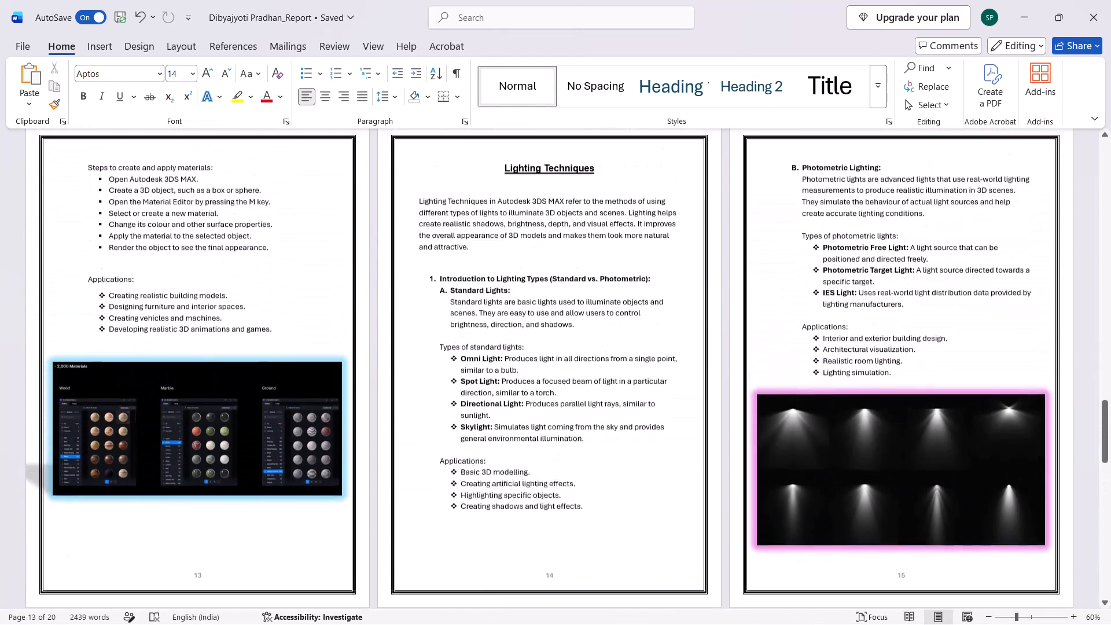
scroll(556, 334, down, 9)
scroll(556, 329, up, 6)
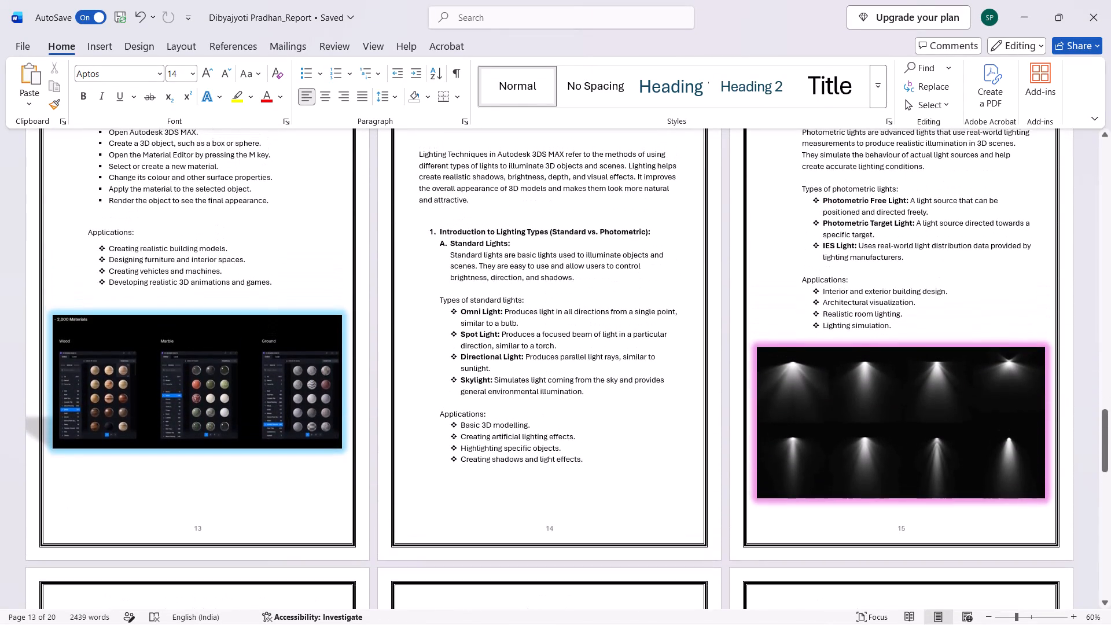
scroll(548, 338, up, 1)
scroll(769, 421, up, 2)
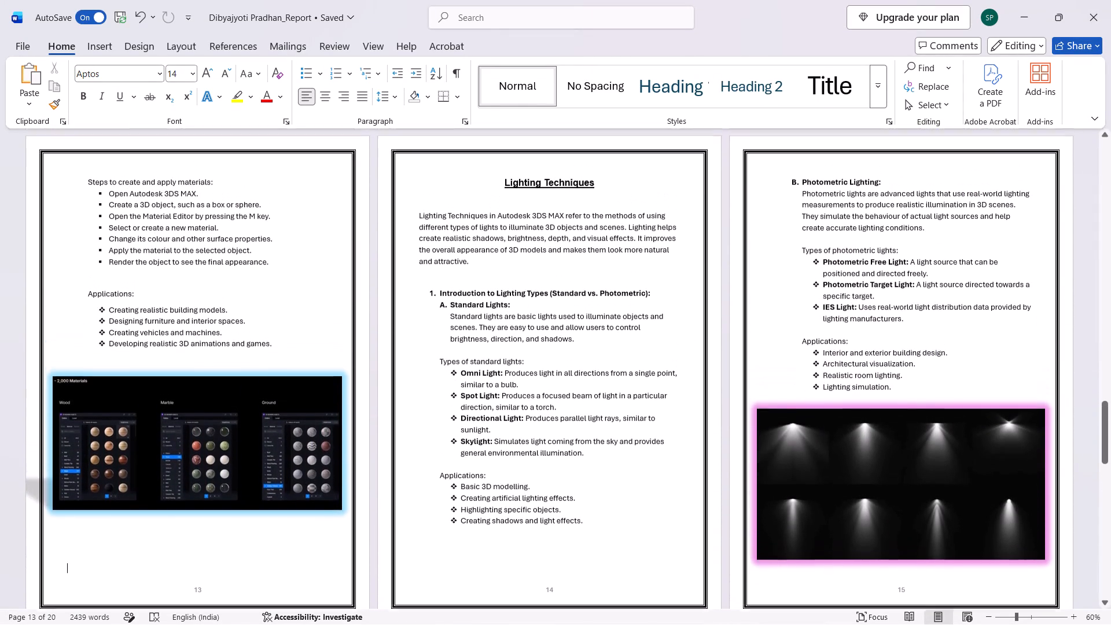
scroll(769, 421, down, 7)
scroll(703, 456, up, 3)
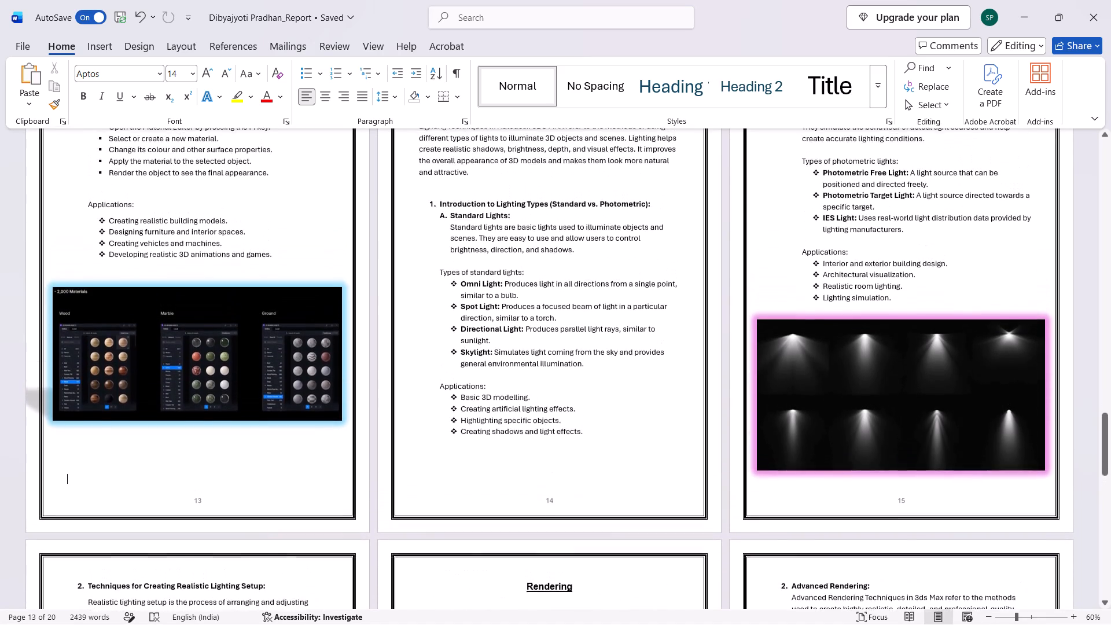
scroll(703, 455, down, 20)
scroll(703, 455, down, 17)
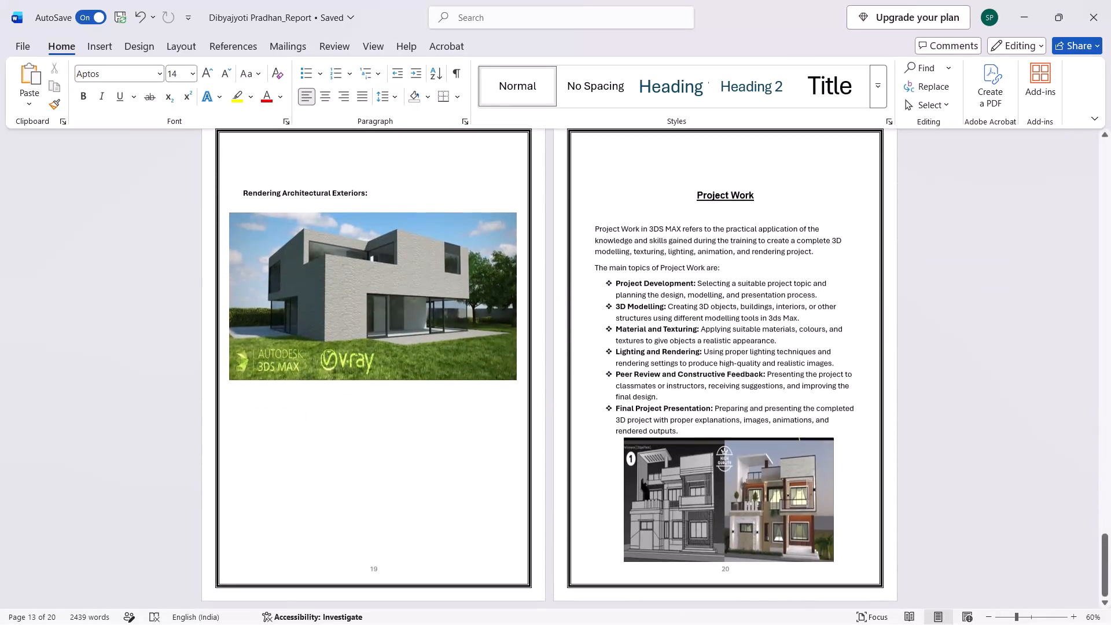
scroll(683, 459, up, 20)
scroll(683, 459, up, 10)
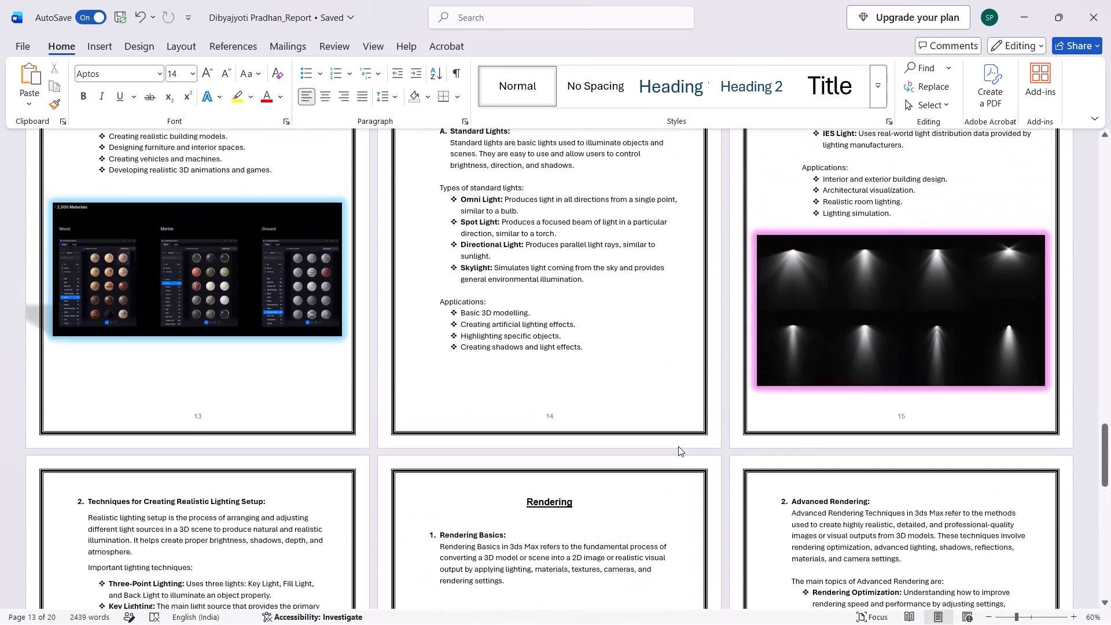
scroll(677, 446, up, 6)
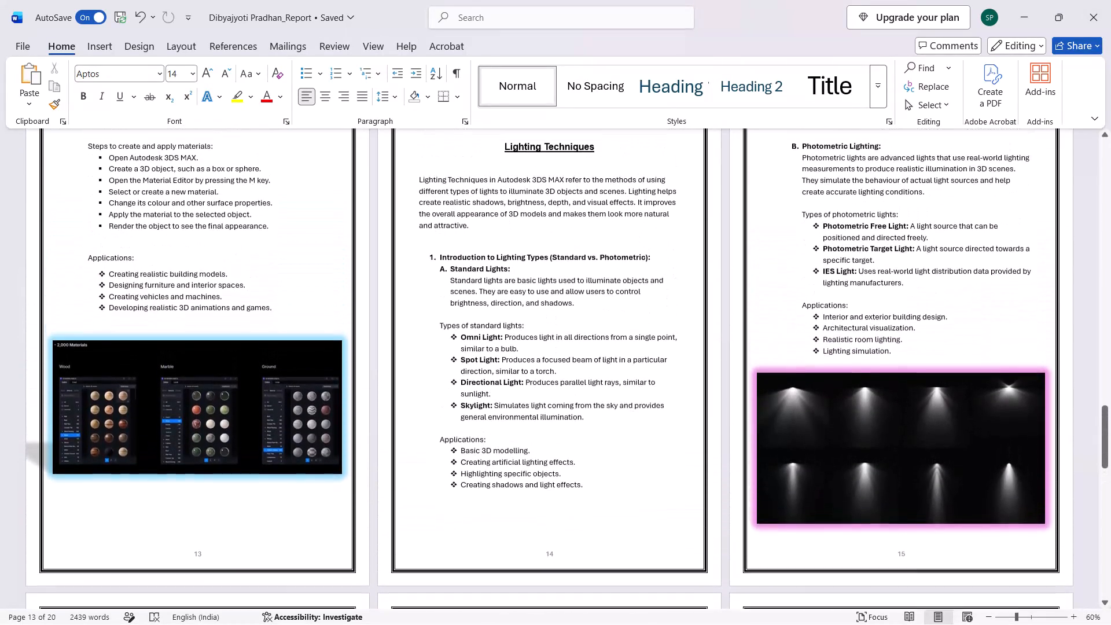
scroll(677, 446, up, 2)
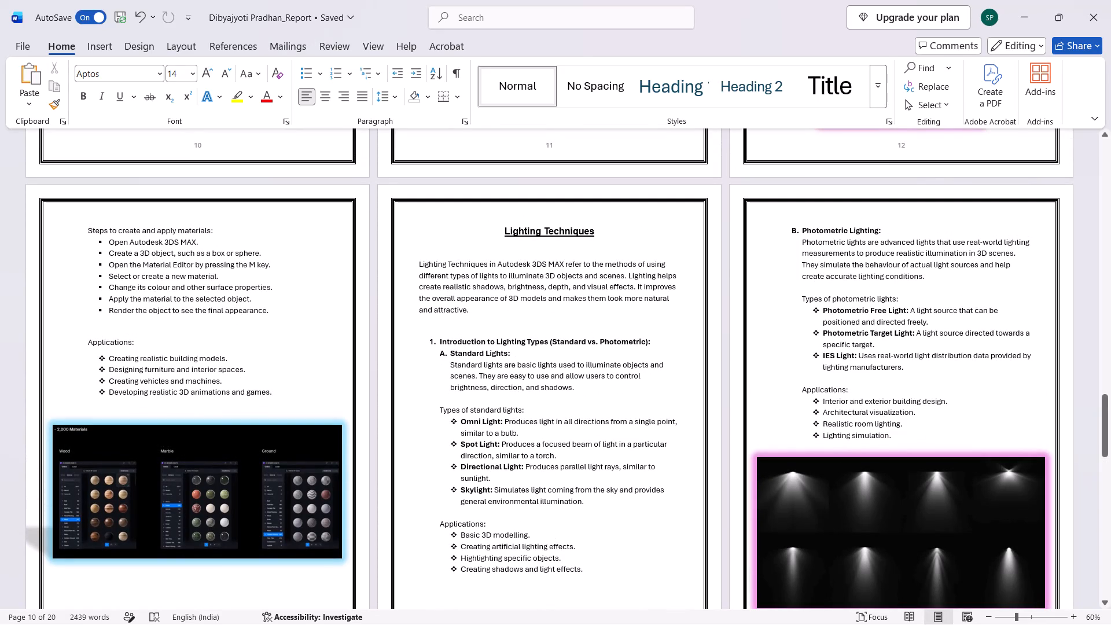
scroll(695, 421, down, 18)
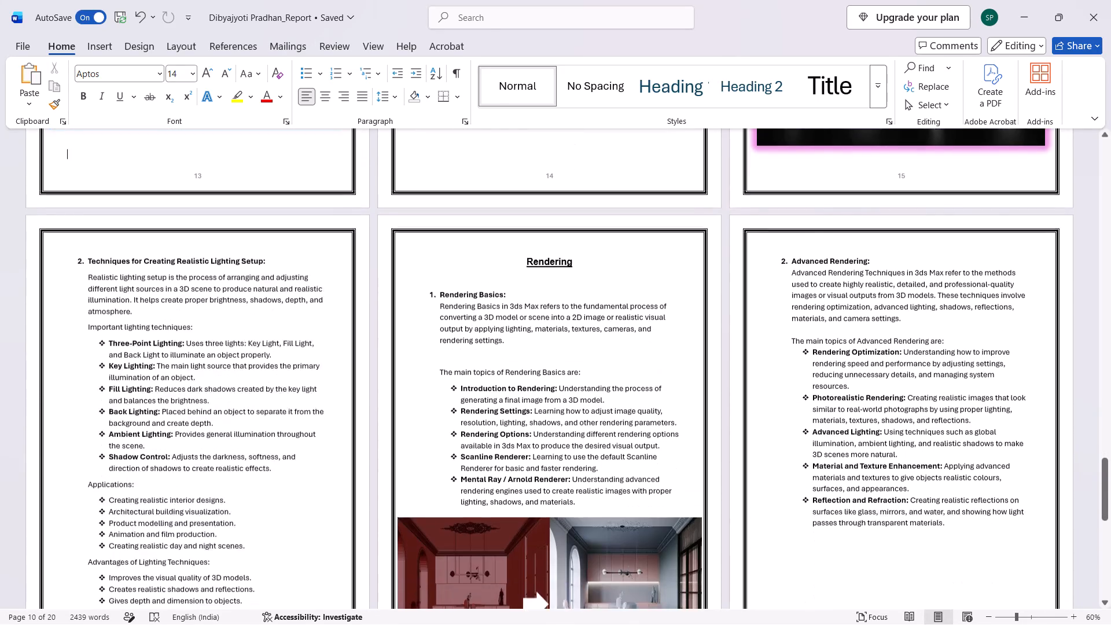
scroll(692, 422, down, 6)
scroll(694, 421, up, 3)
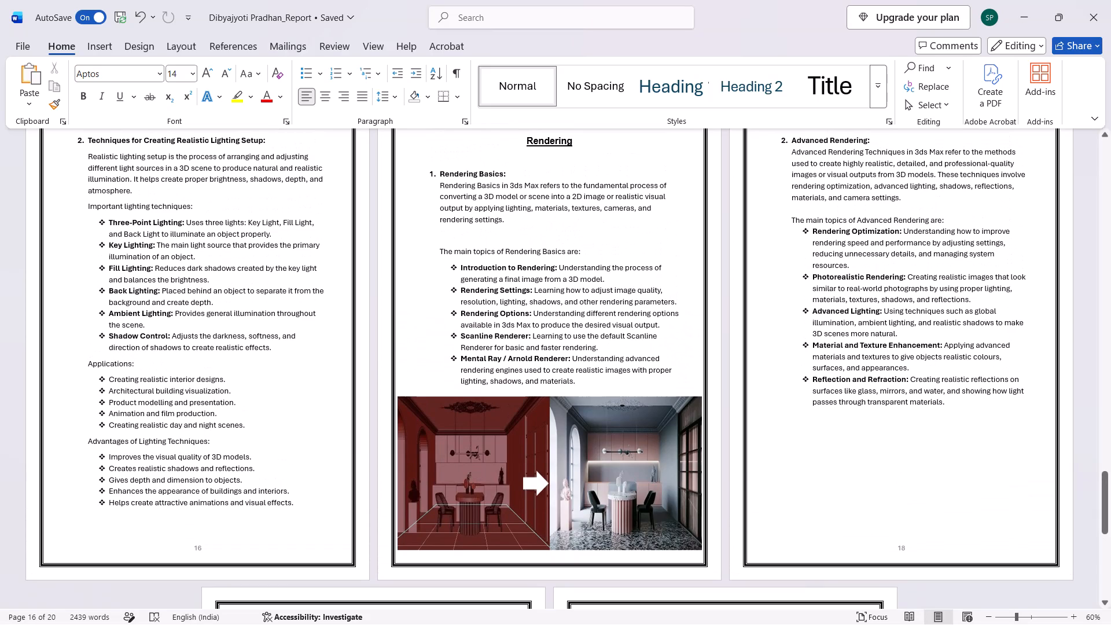
scroll(694, 421, down, 16)
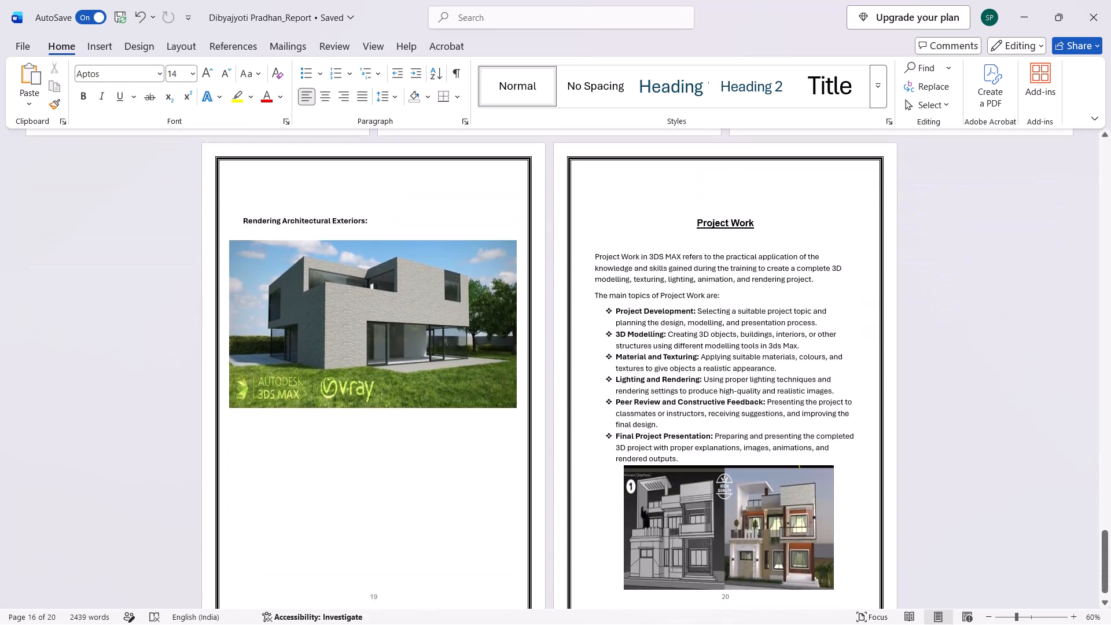
scroll(694, 421, down, 4)
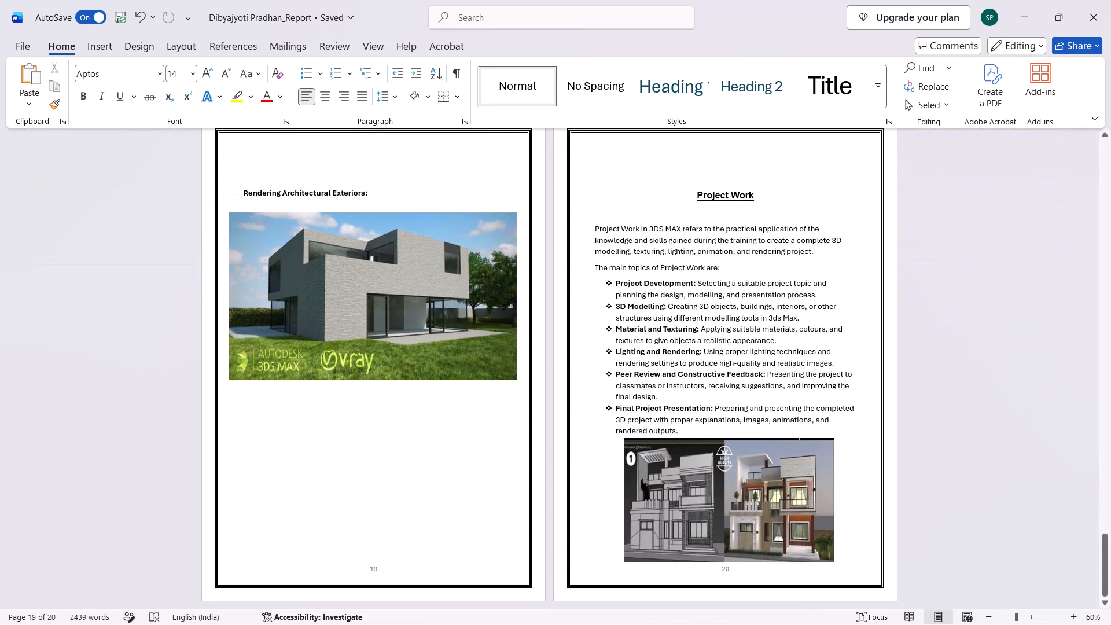
Remove the two empty lines above the "Project Work" heading on page 20 and keep the heading centred.
scroll(694, 421, up, 3)
click(658, 273)
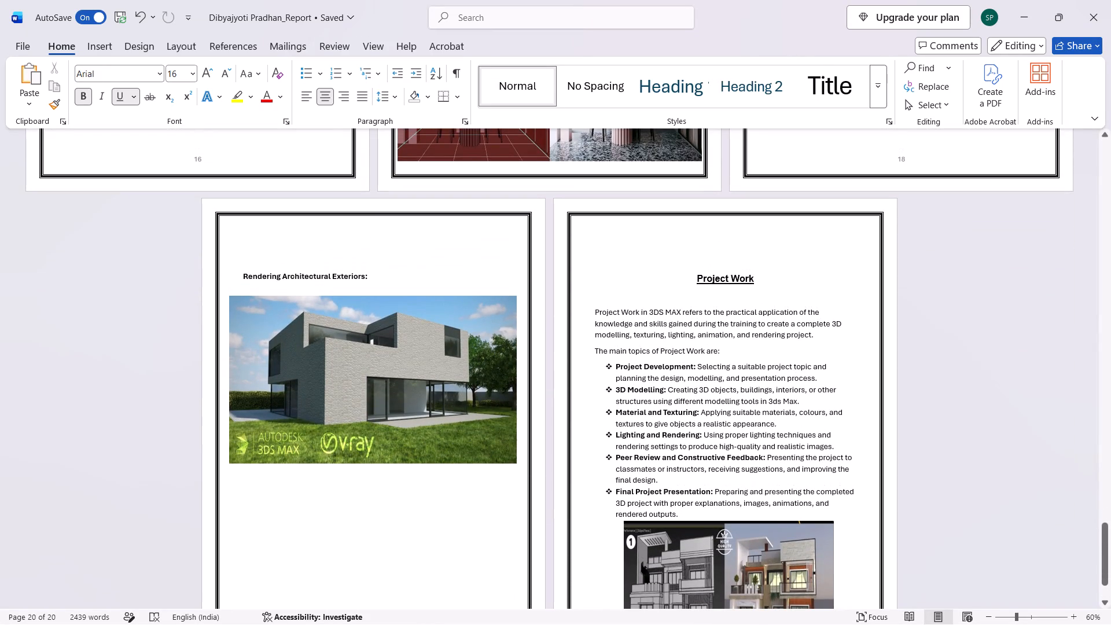
key(Down)
key(Left)
key(Left)
key(Left)
key(Left)
key(Left)
key(Left)
key(BackSpace)
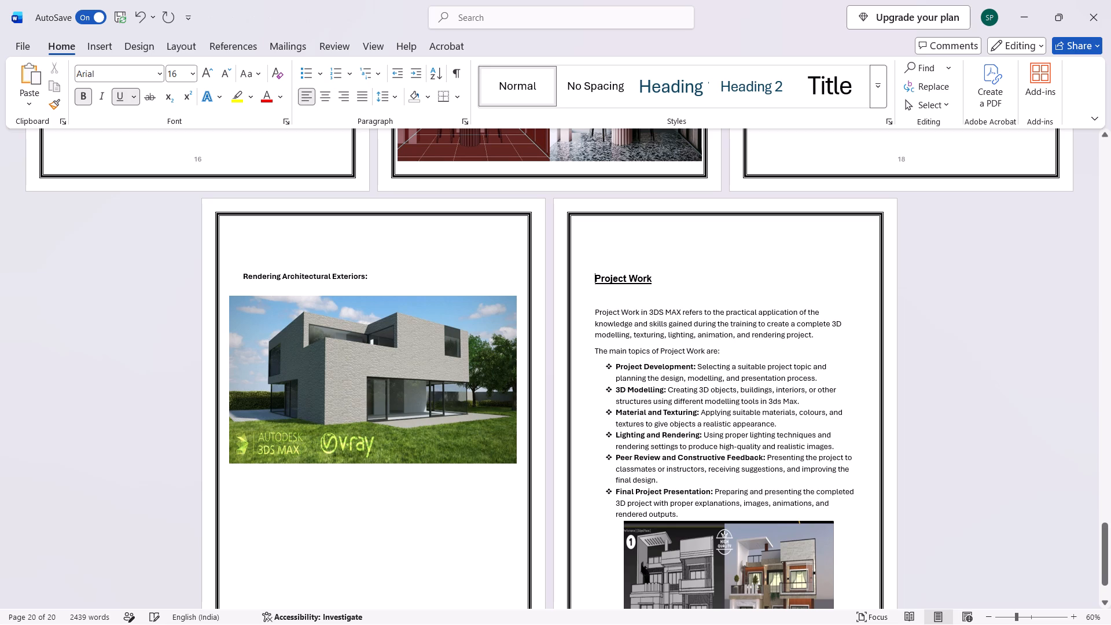
key(BackSpace)
key(BackSpace)
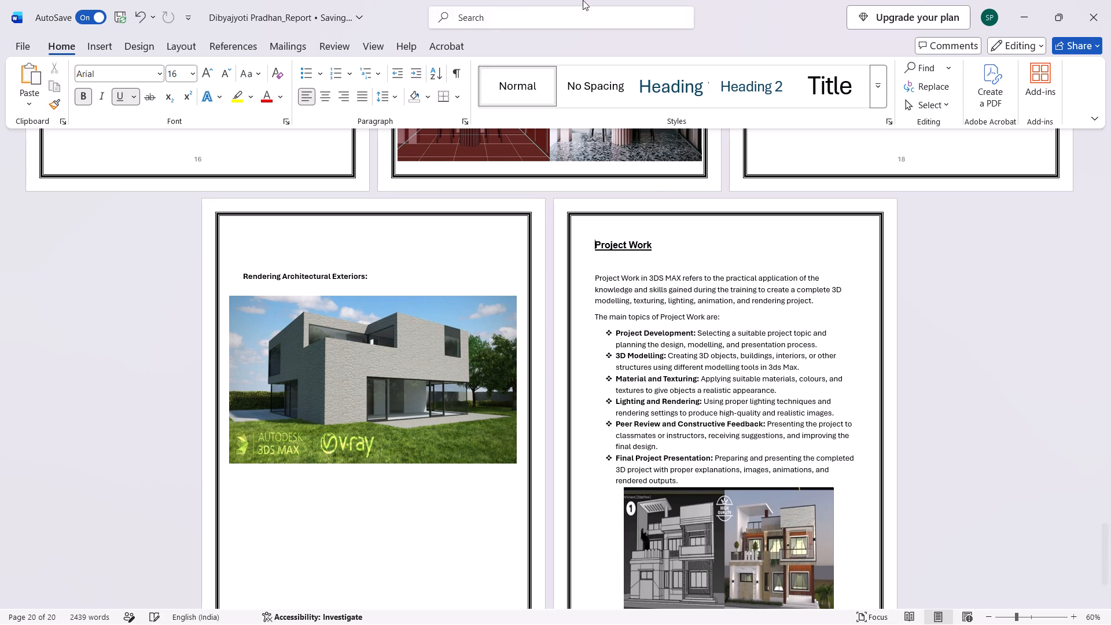
click(329, 95)
scroll(771, 395, down, 4)
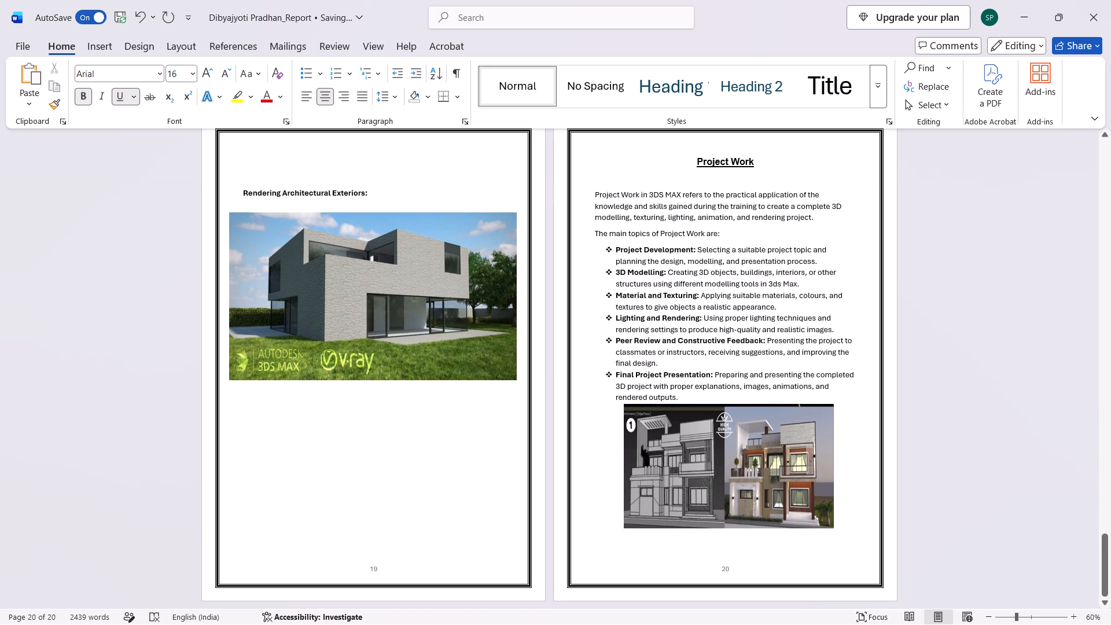
Enlarge the house picture on page 20 to about the text width and place it just below the Final Project Presentation bullet.
click(744, 464)
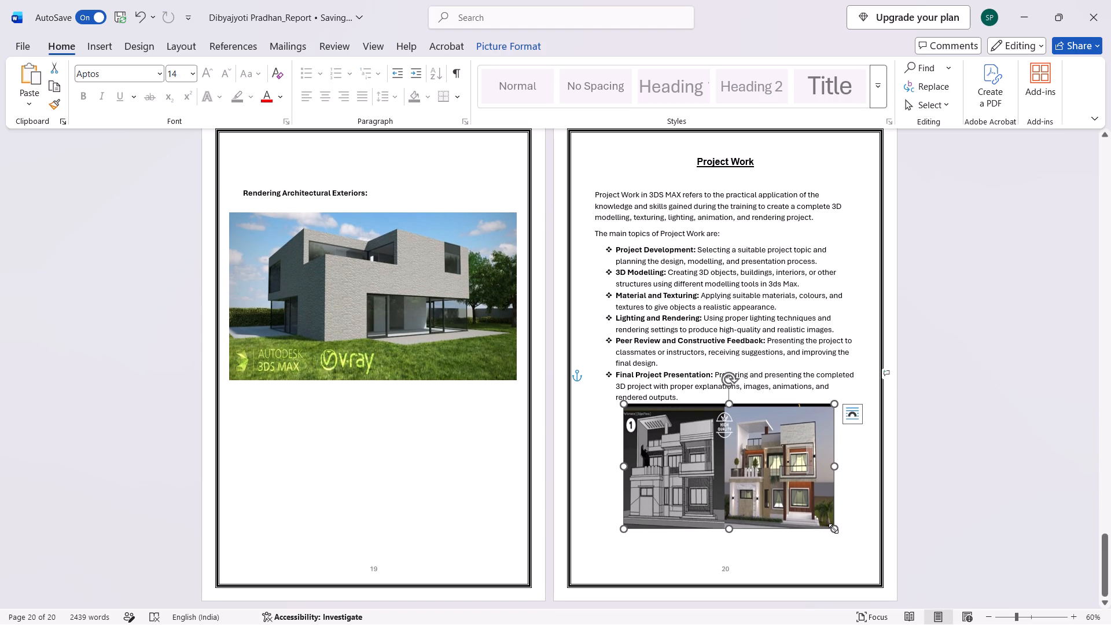
drag(833, 528, 860, 546)
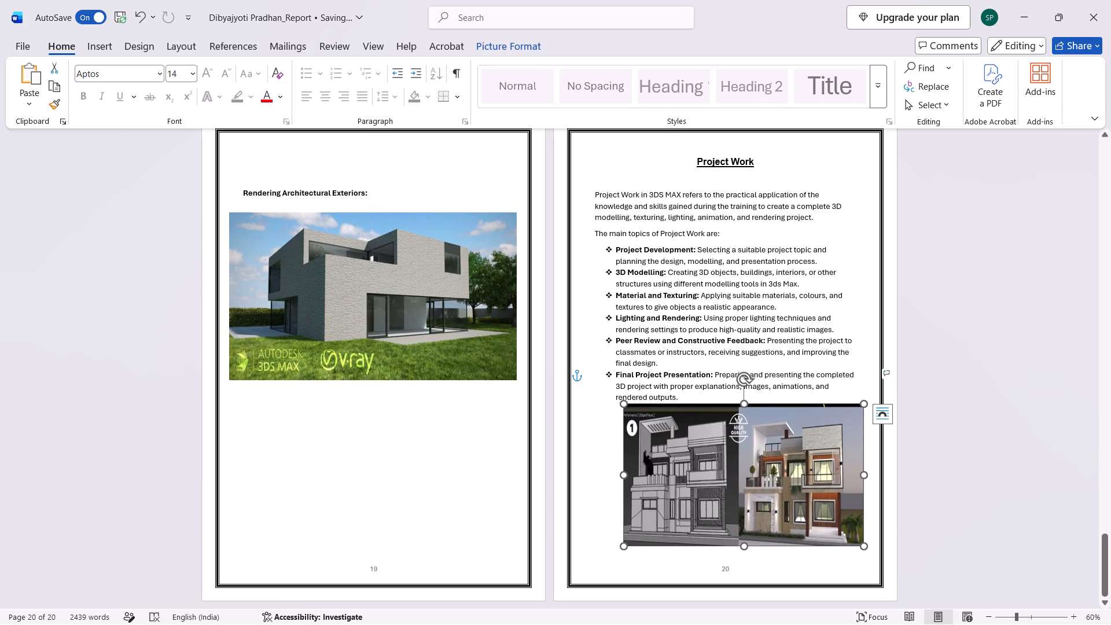
drag(624, 547, 610, 557)
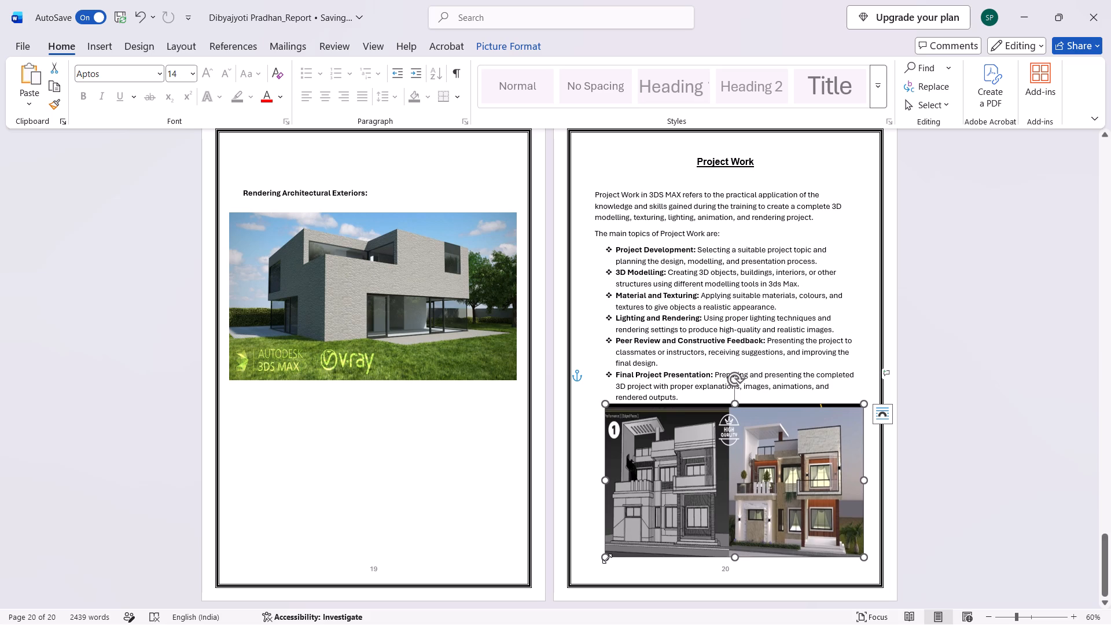
click(606, 558)
drag(741, 504, 726, 508)
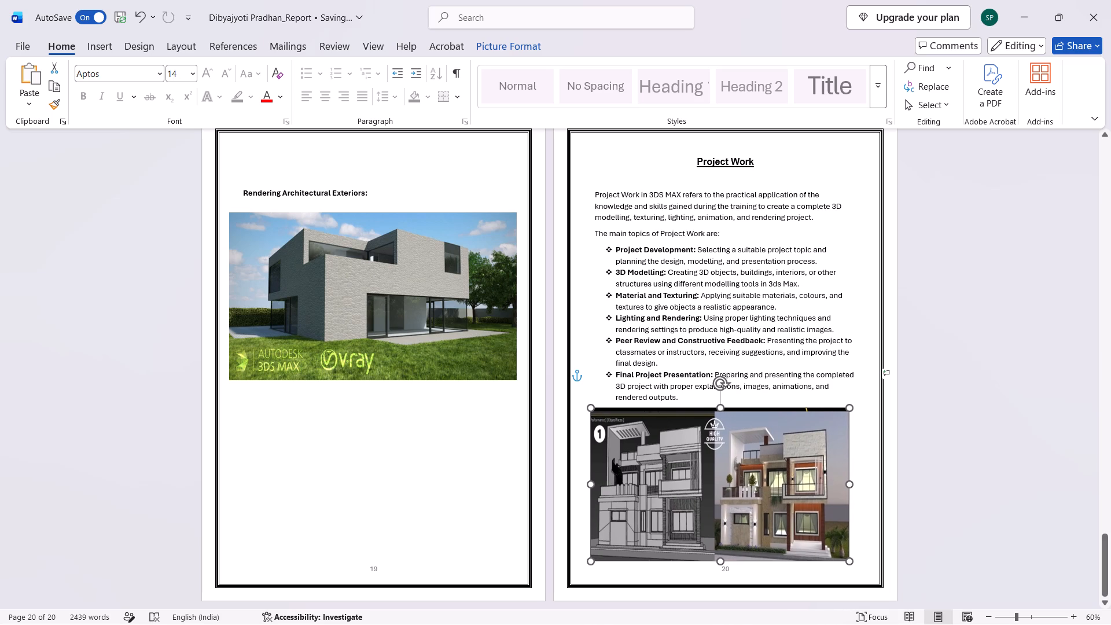
drag(726, 508, 733, 508)
click(962, 442)
scroll(961, 442, down, 3)
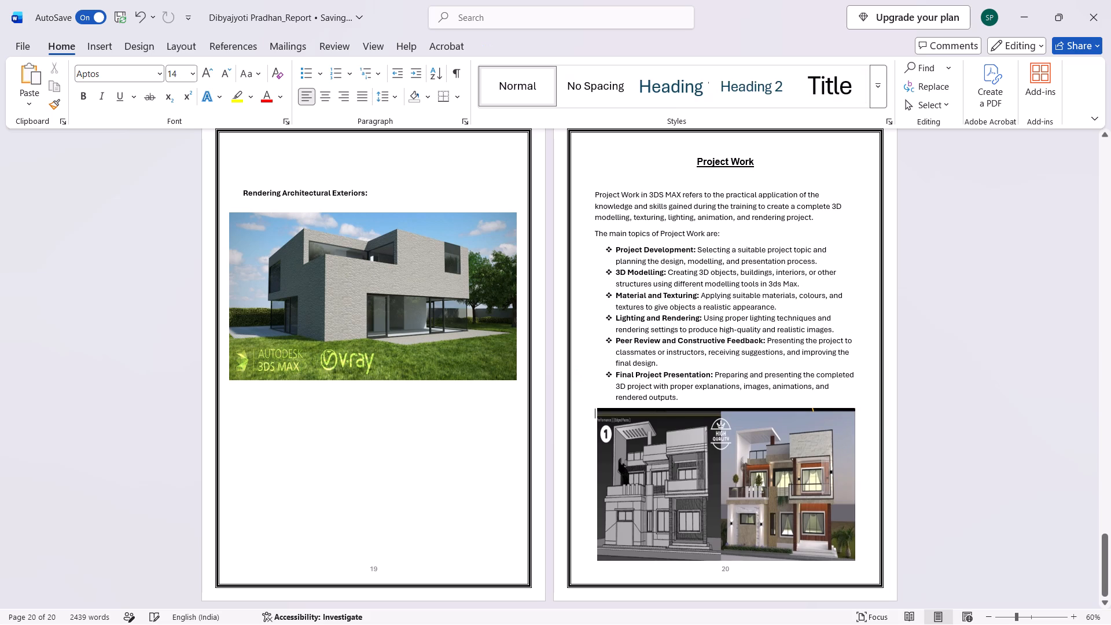
click(874, 437)
scroll(868, 432, down, 6)
Widen the page 20 house picture to span nearly the full width inside the border, centred and clear of the page number.
click(734, 471)
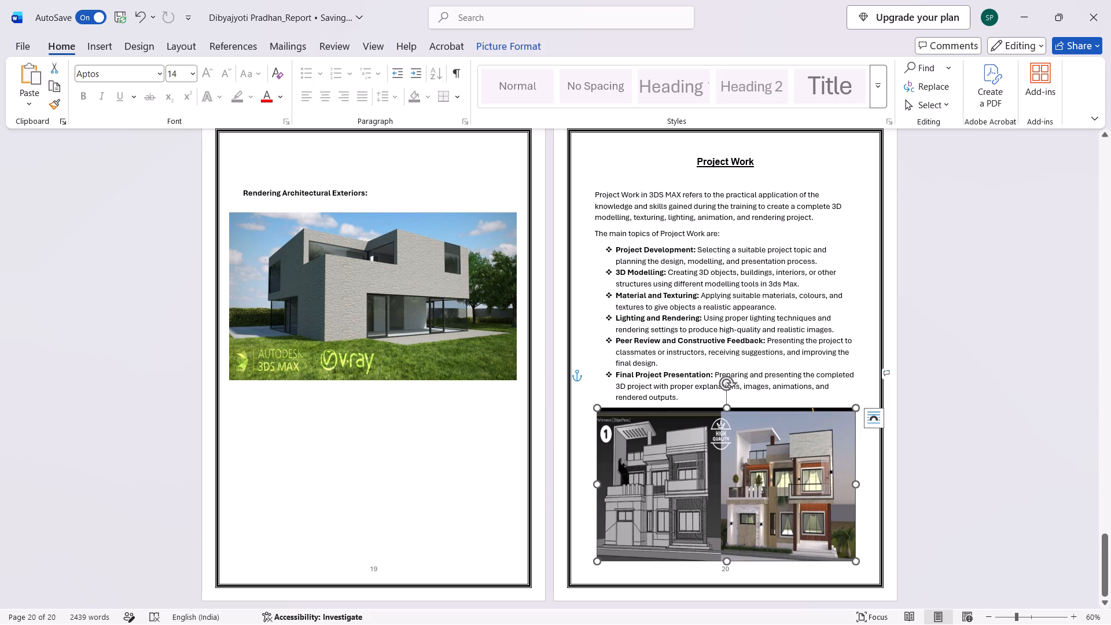
drag(854, 484, 896, 490)
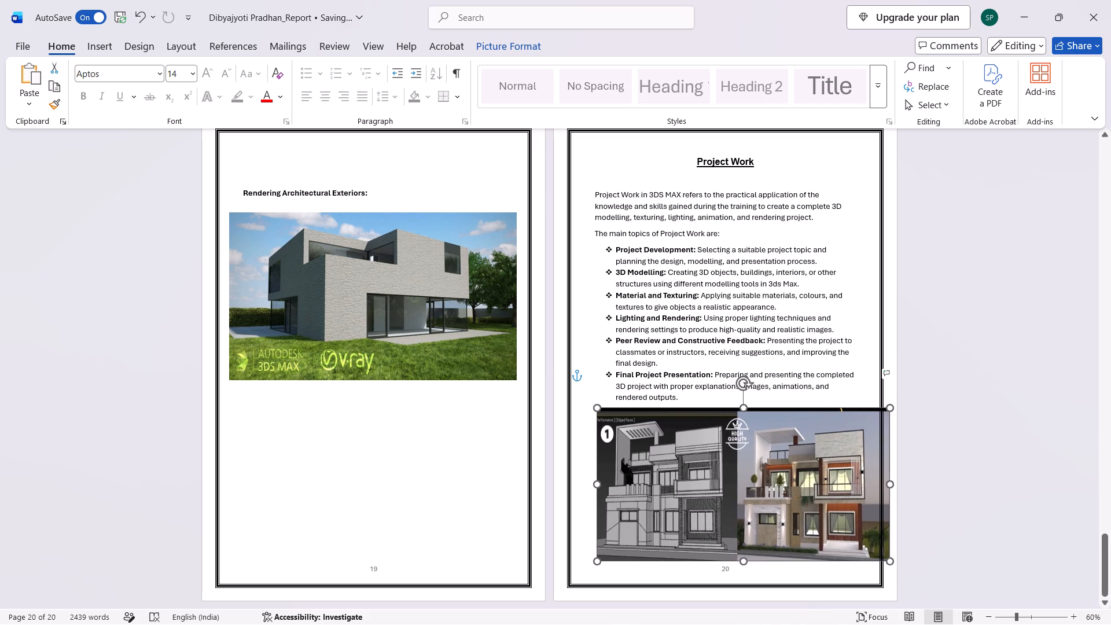
drag(896, 490, 908, 488)
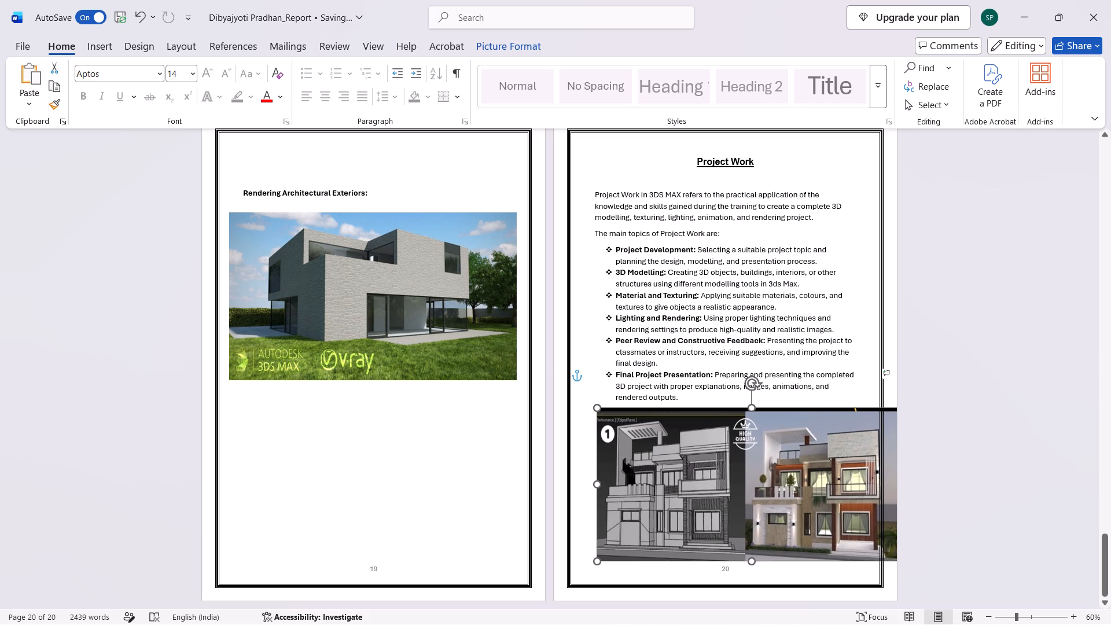
drag(908, 488, 910, 490)
drag(814, 484, 788, 487)
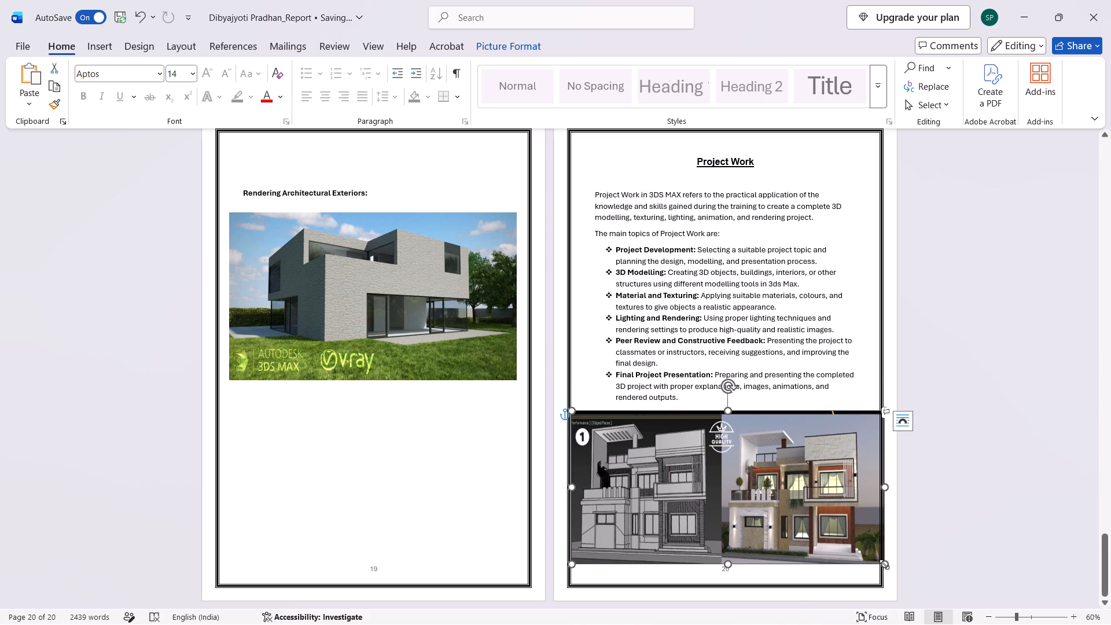
drag(884, 564, 863, 549)
drag(764, 517, 774, 516)
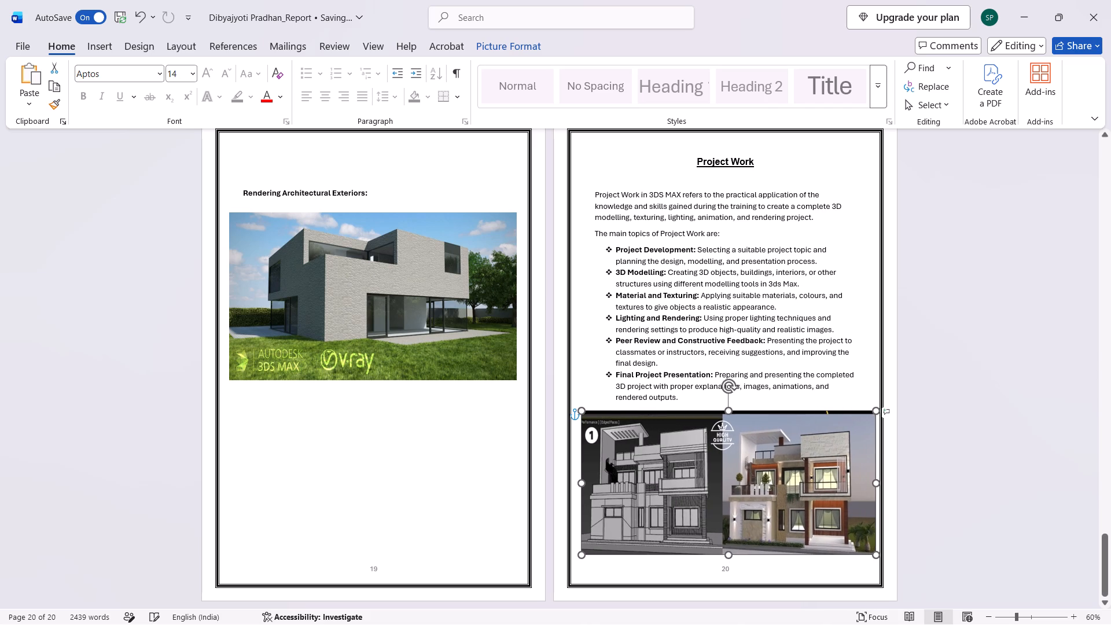
drag(774, 516, 772, 516)
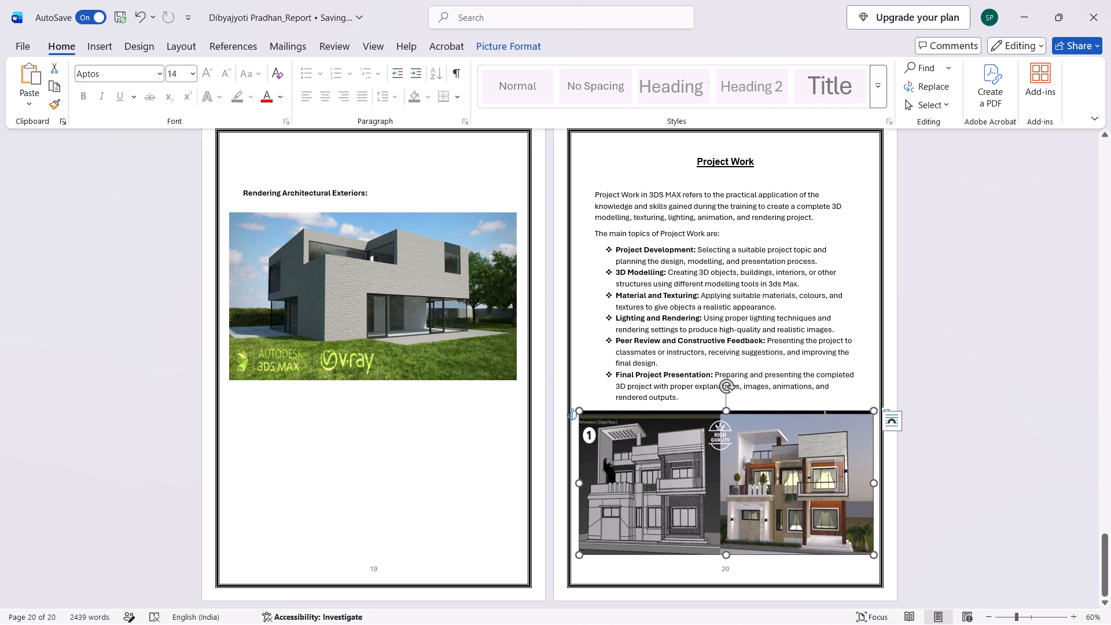
key(Left)
key(Left)
key(Left)
key(Right)
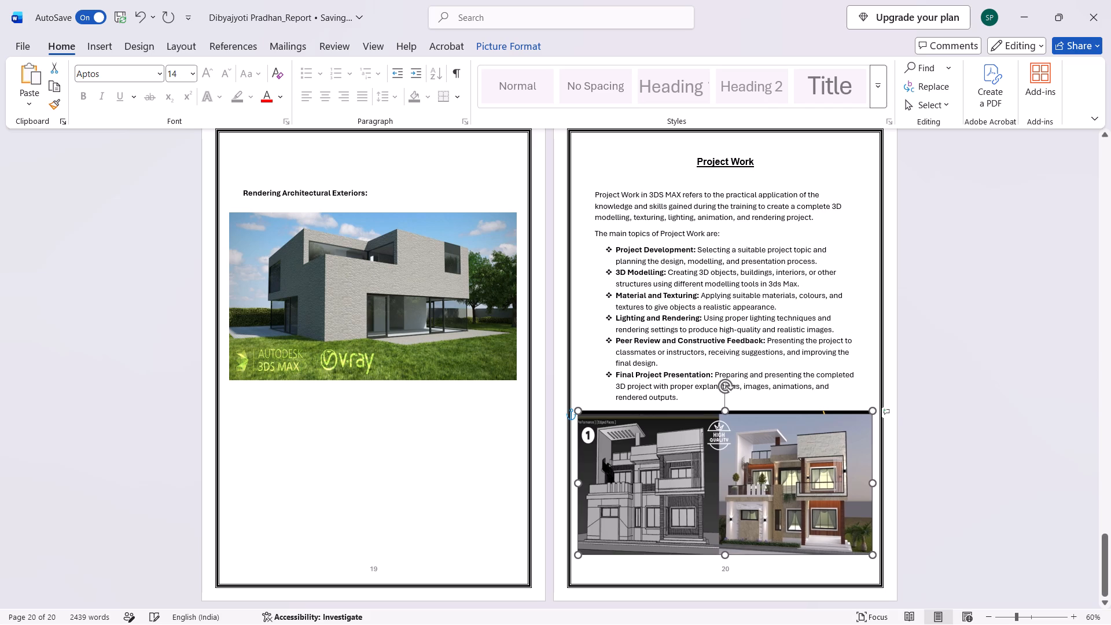
key(Left)
key(Right)
click(966, 466)
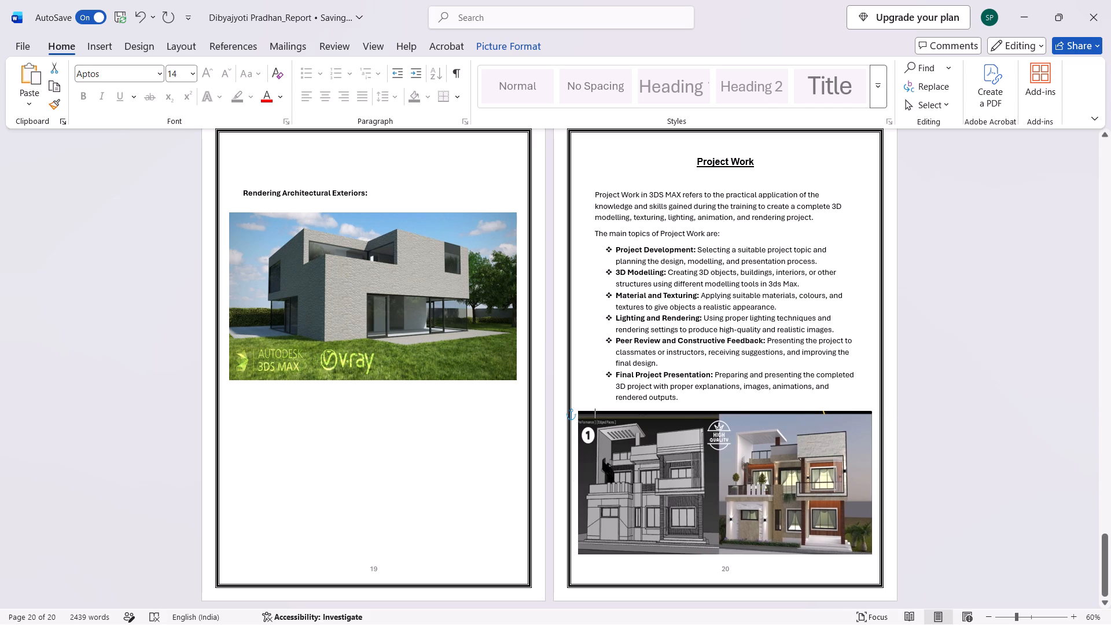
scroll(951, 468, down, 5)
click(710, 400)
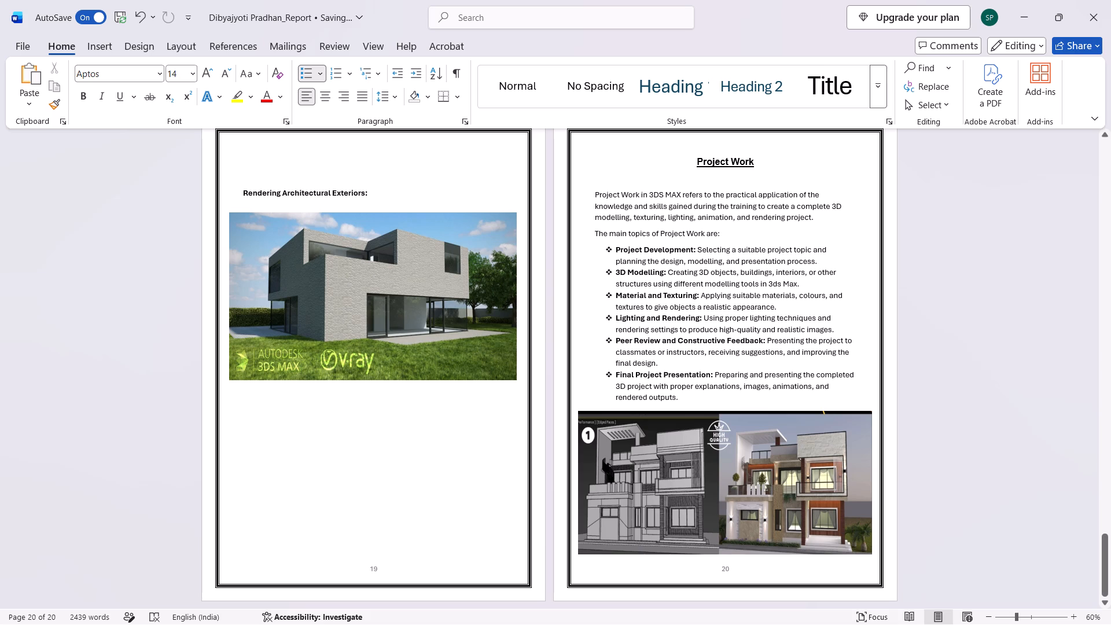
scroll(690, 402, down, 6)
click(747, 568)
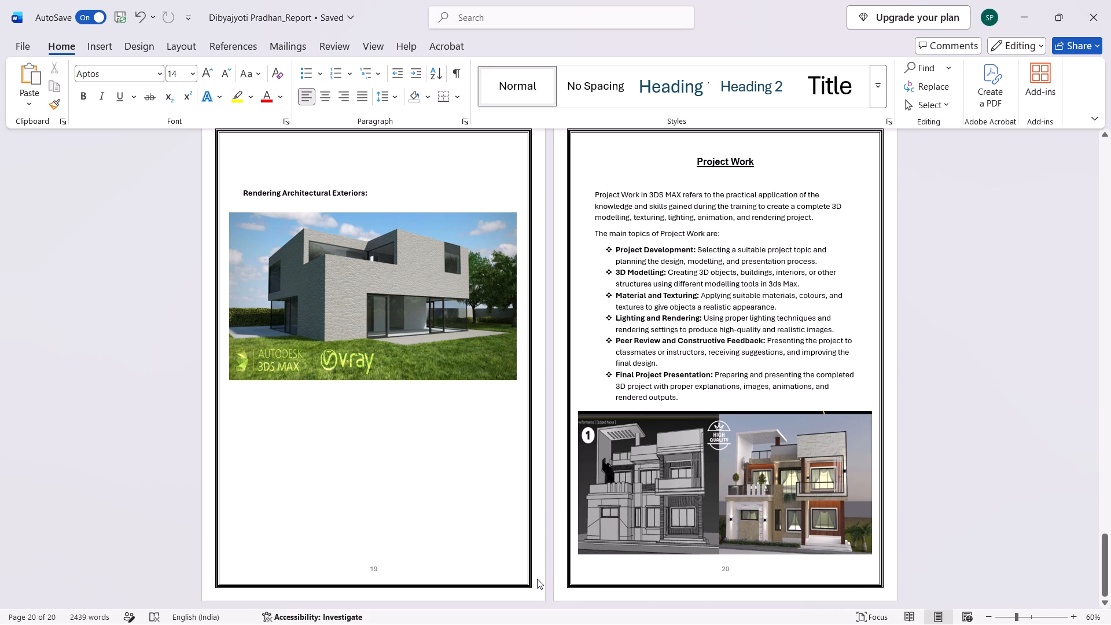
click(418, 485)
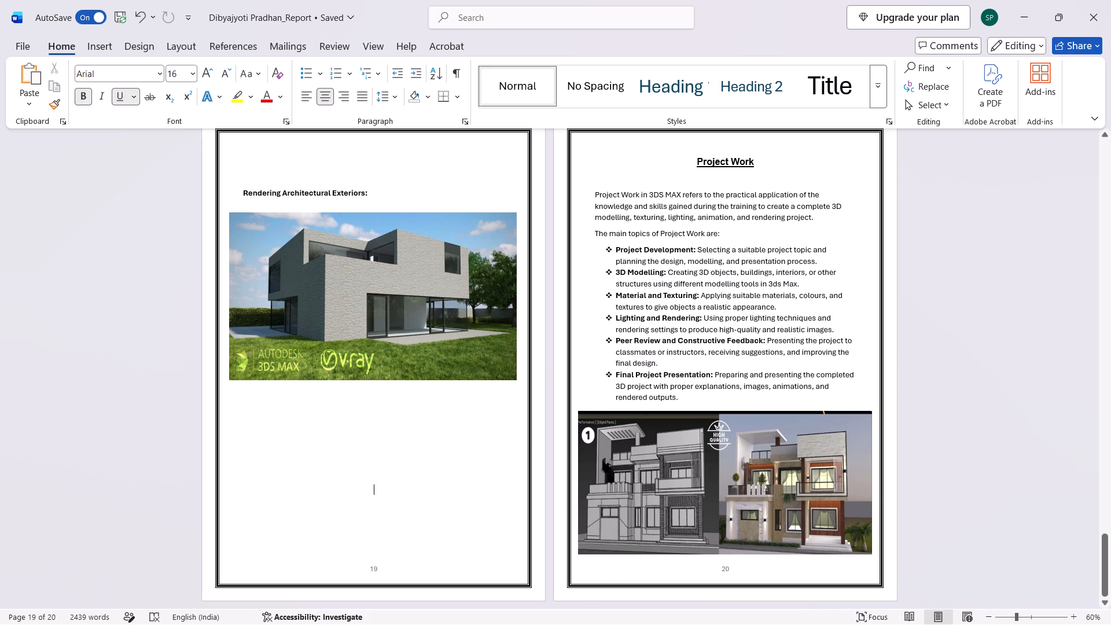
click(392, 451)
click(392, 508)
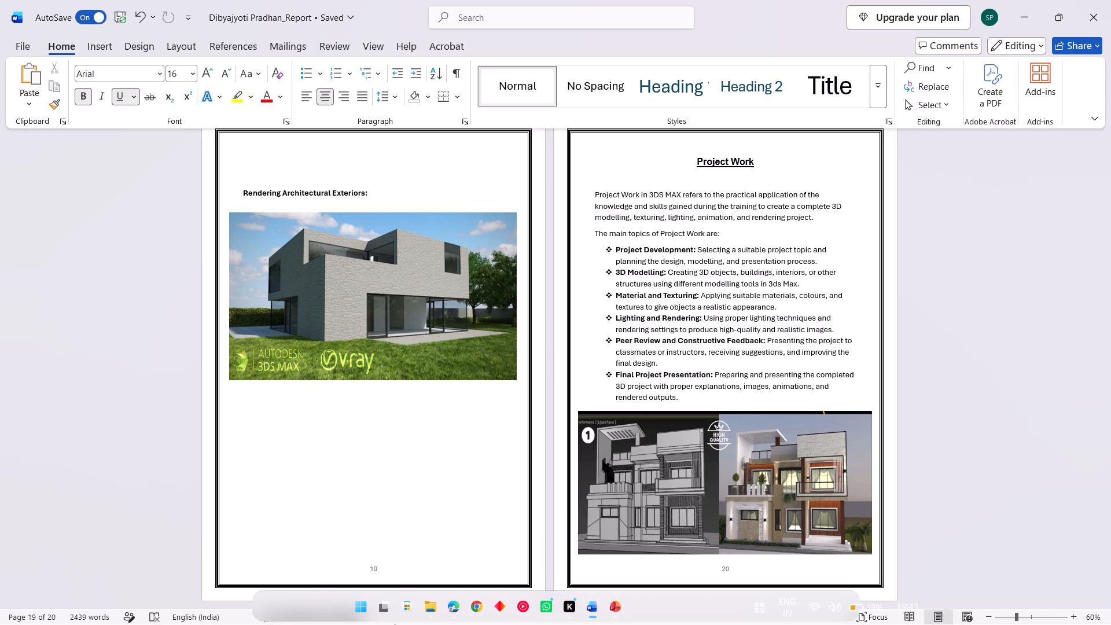
Switch to Microsoft Edge and close the Tata Play login page.
click(456, 607)
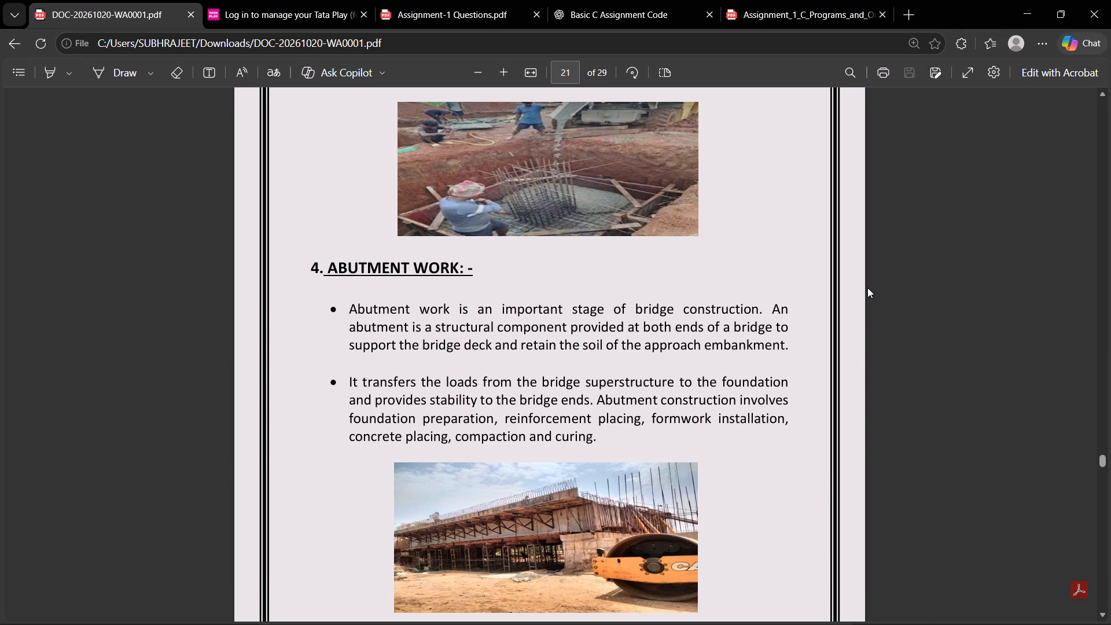
click(363, 17)
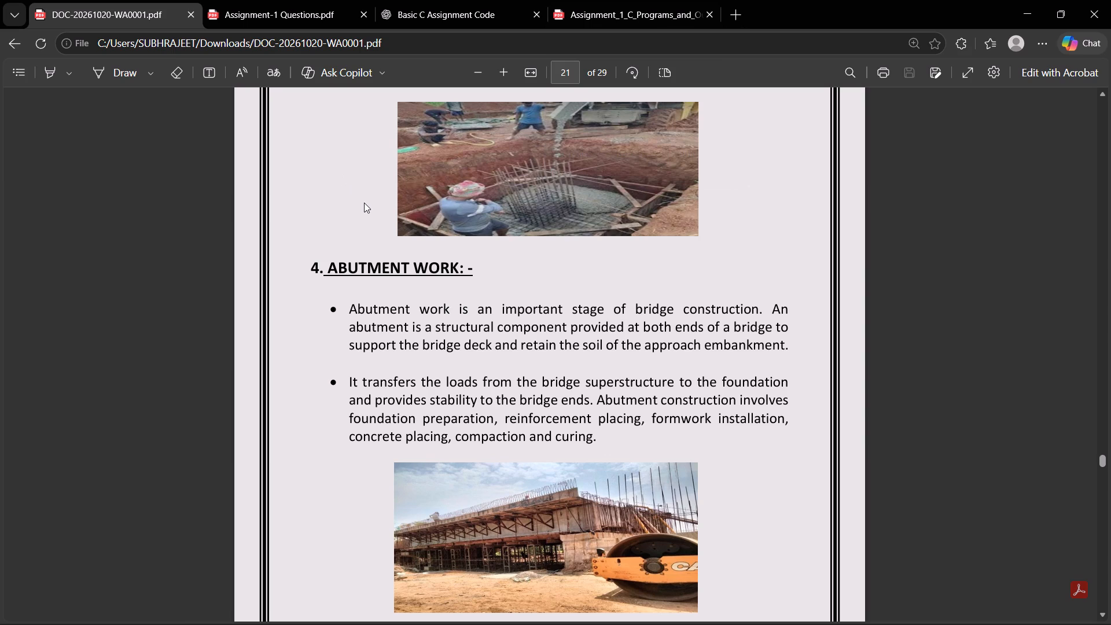
Read questions Q5 and Q6 and their C programs in Assignment_1_C_Programs_and_Outputs.pdf, enlarging the view of Q6.
click(633, 0)
scroll(453, 254, down, 1)
scroll(422, 262, up, 2)
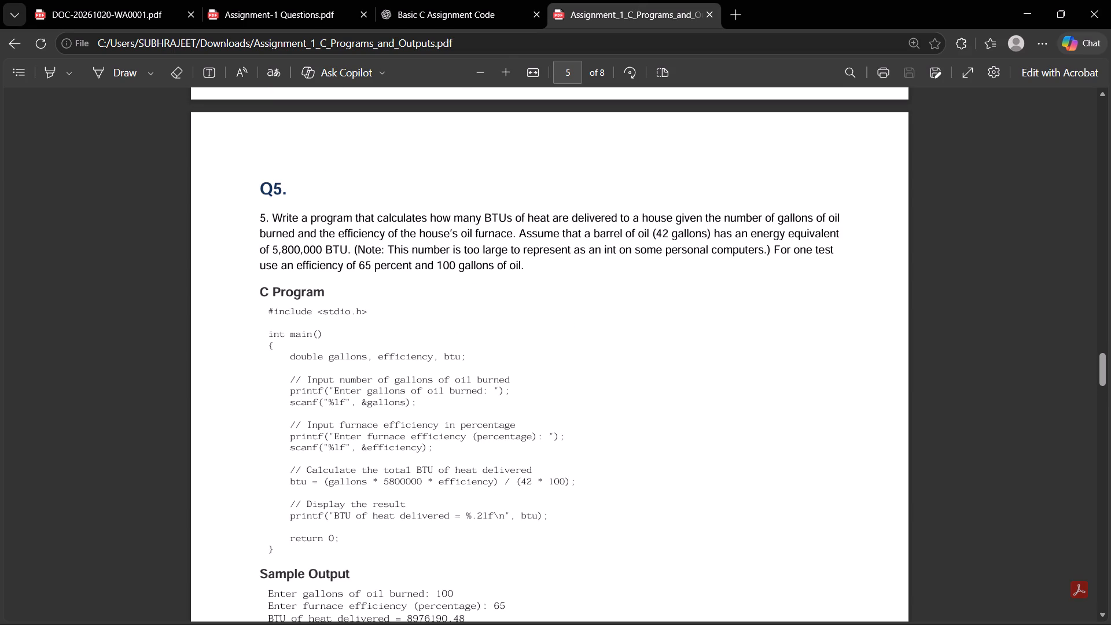
scroll(420, 256, down, 1)
scroll(420, 256, up, 1)
scroll(420, 256, down, 1)
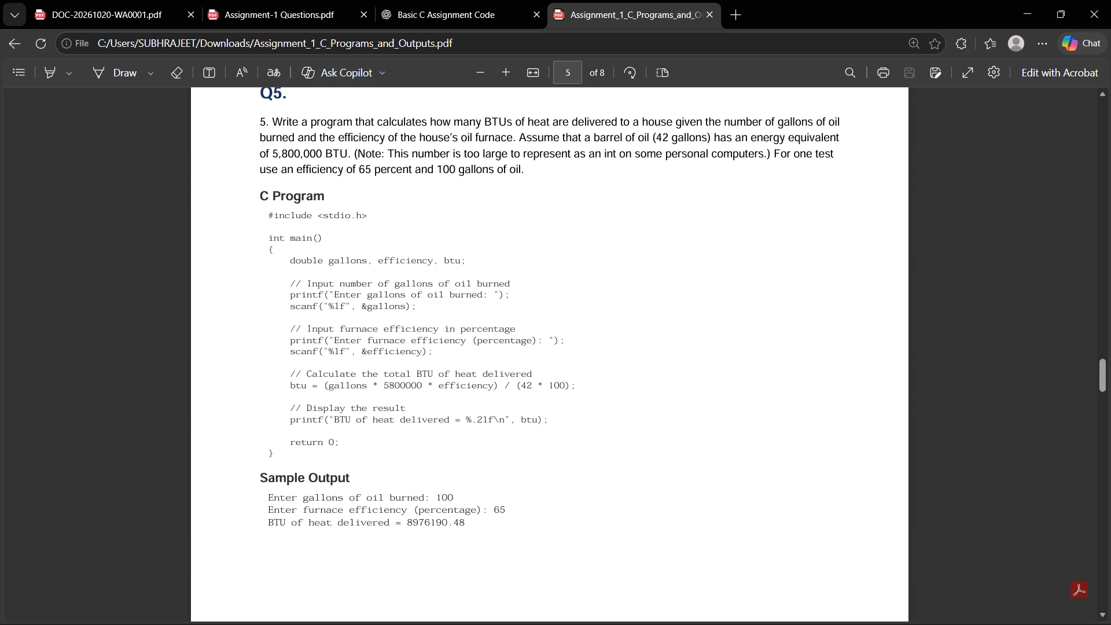
scroll(420, 256, down, 10)
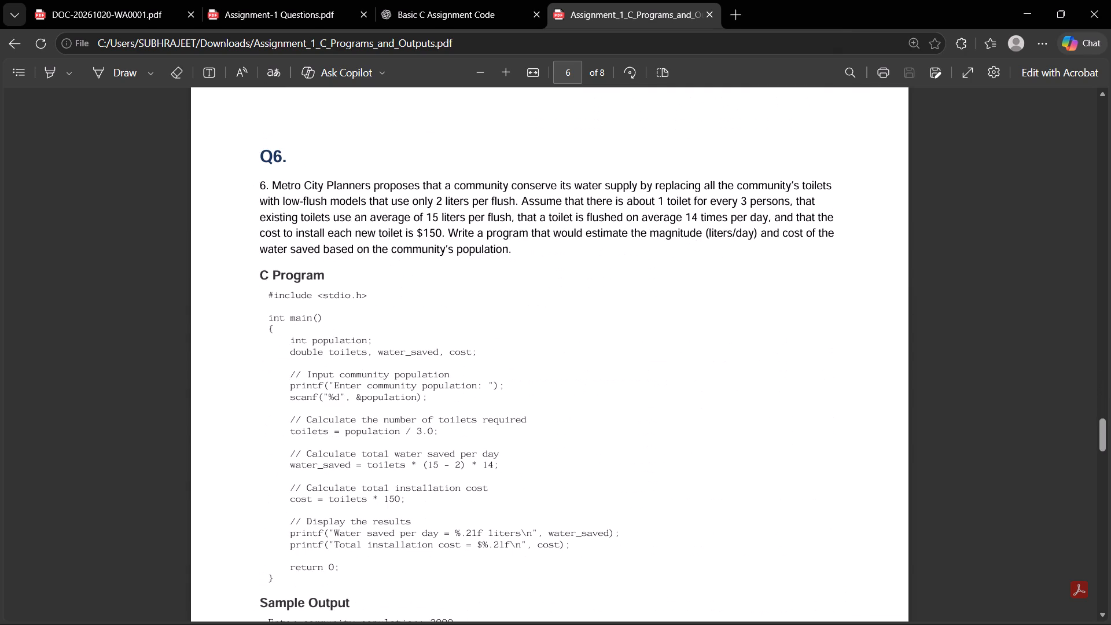
scroll(420, 256, down, 1)
scroll(420, 256, up, 1)
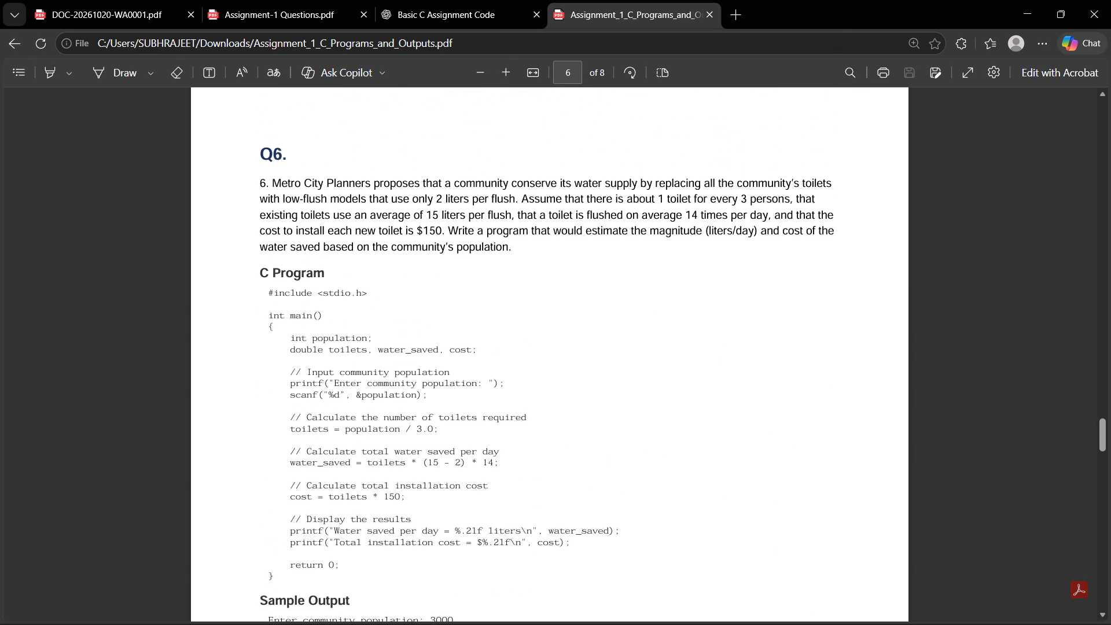
scroll(420, 256, down, 1)
scroll(420, 256, up, 1)
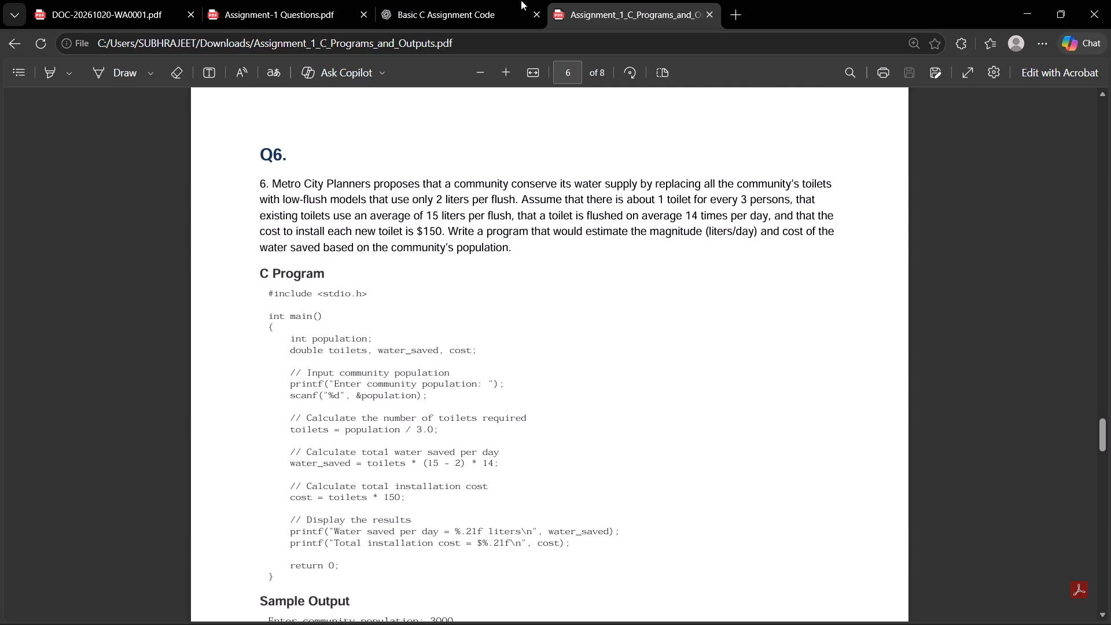
click(504, 73)
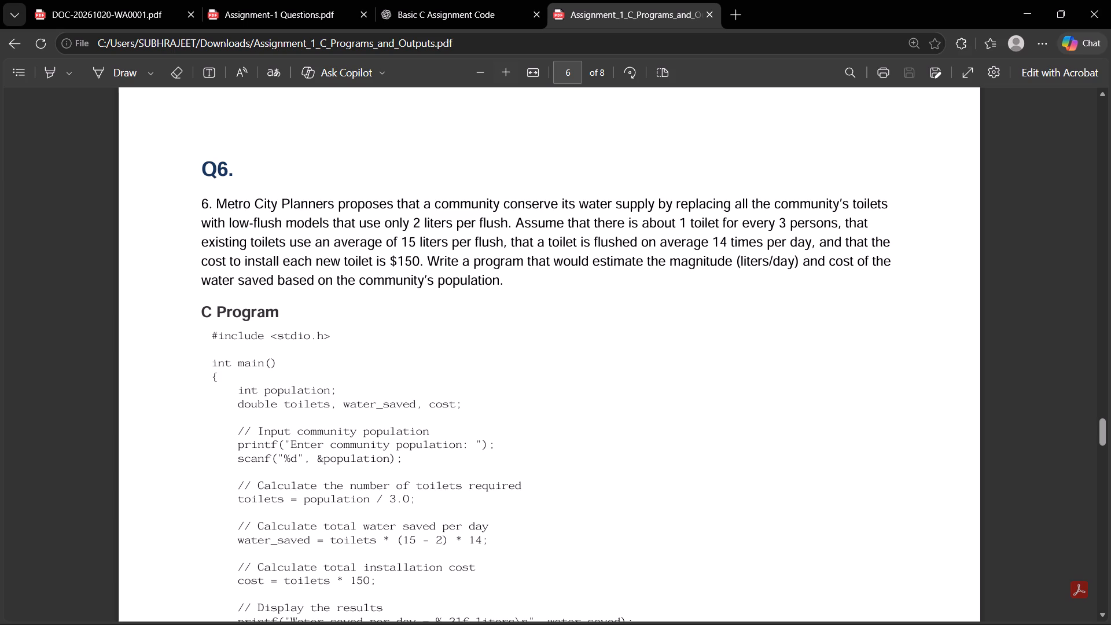
click(449, 222)
click(453, 231)
click(457, 244)
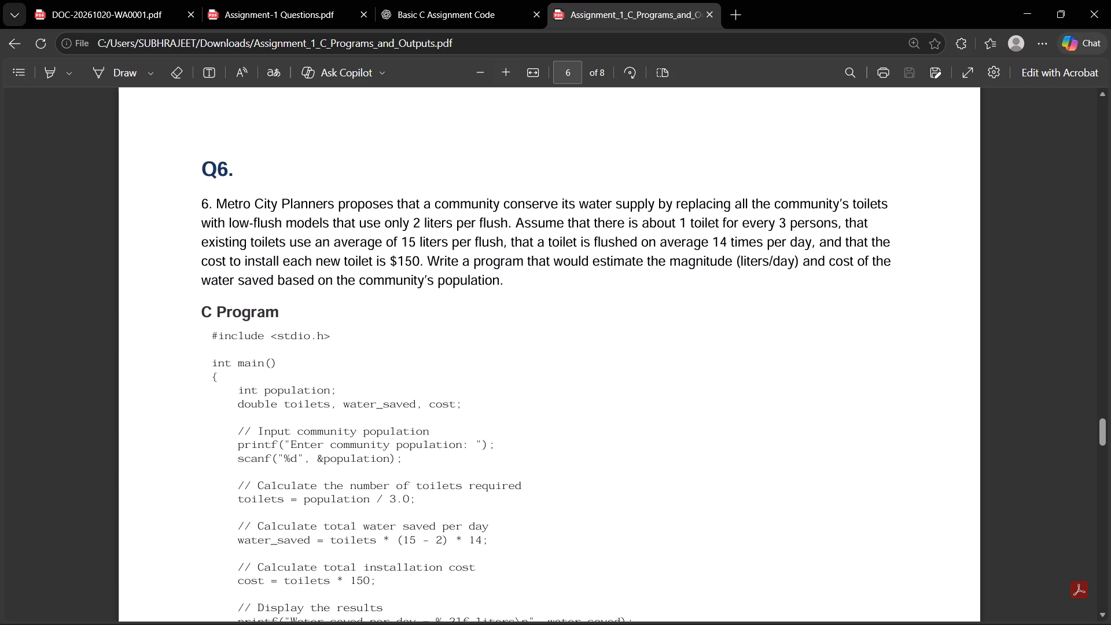